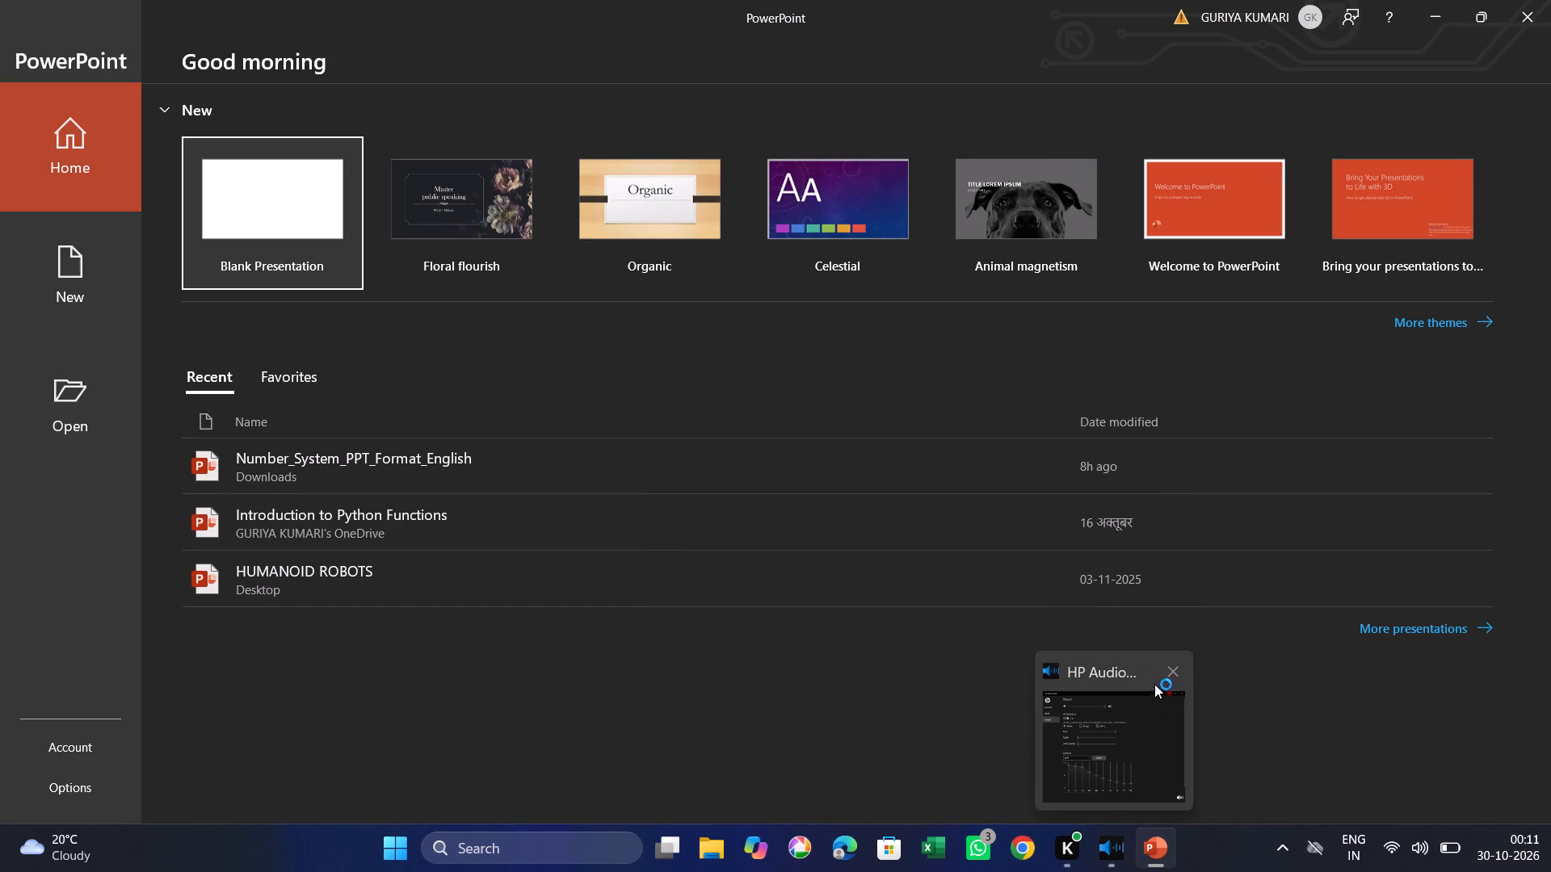
Open the recent presentation Number_System_PPT_Format_English.
left_click(1178, 671)
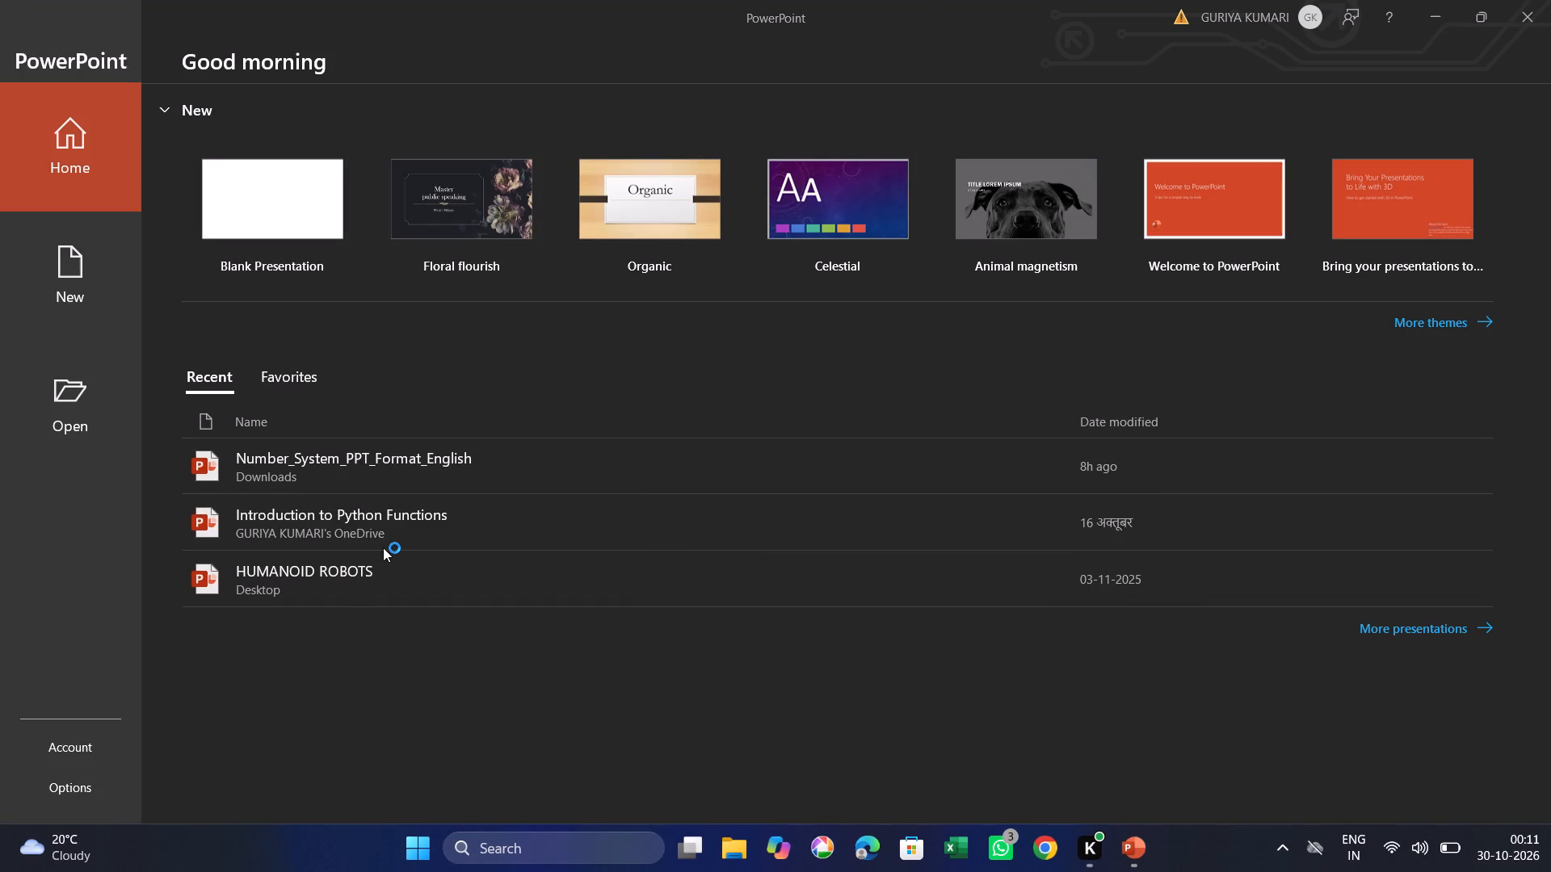
left_click(350, 461)
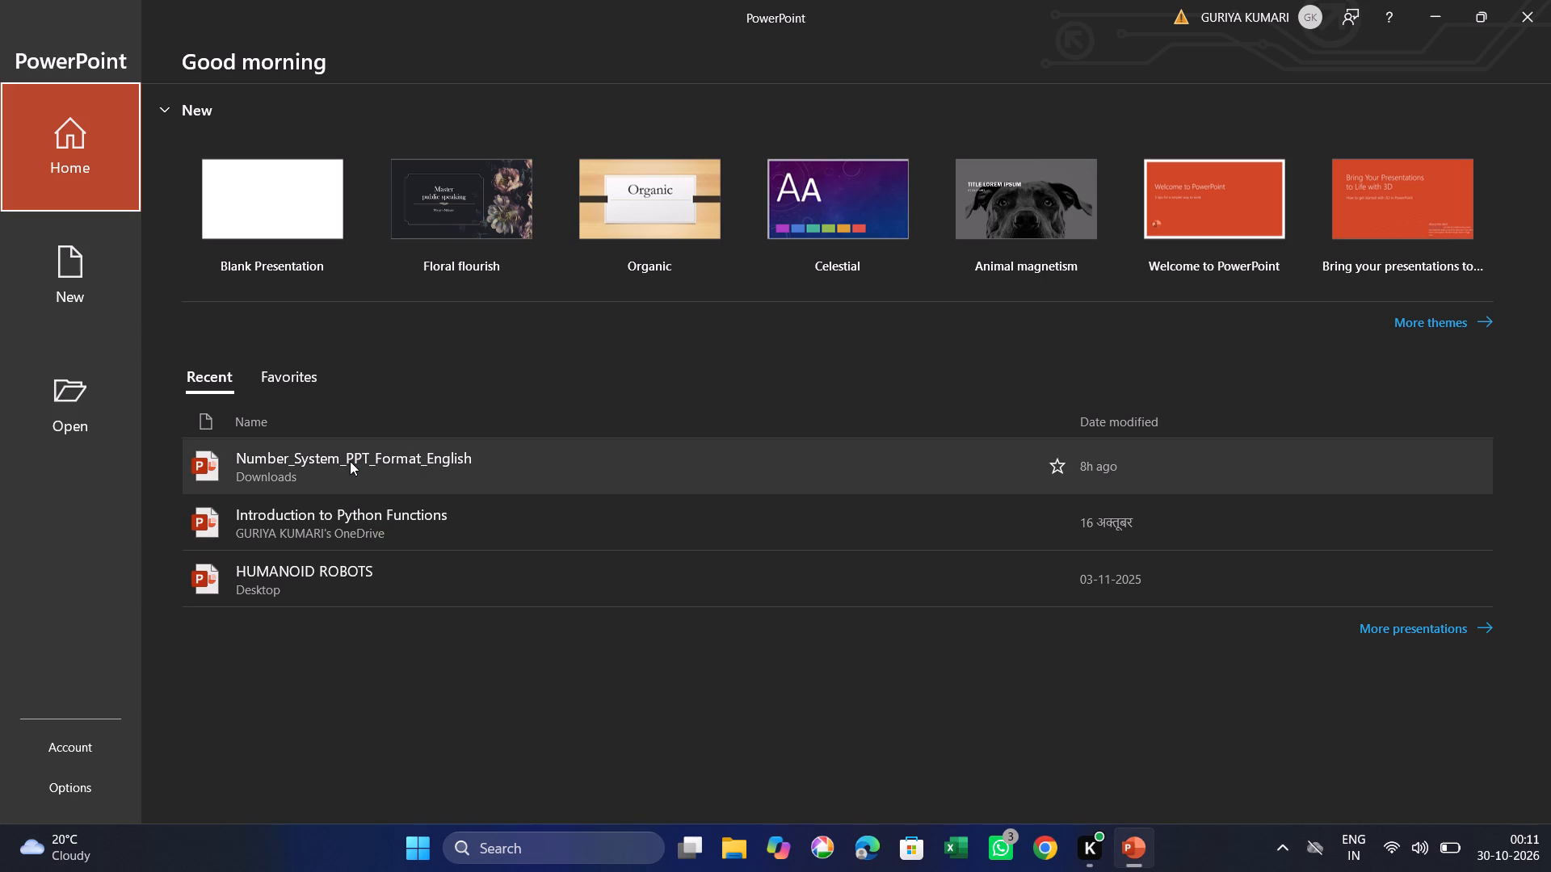
left_click(350, 461)
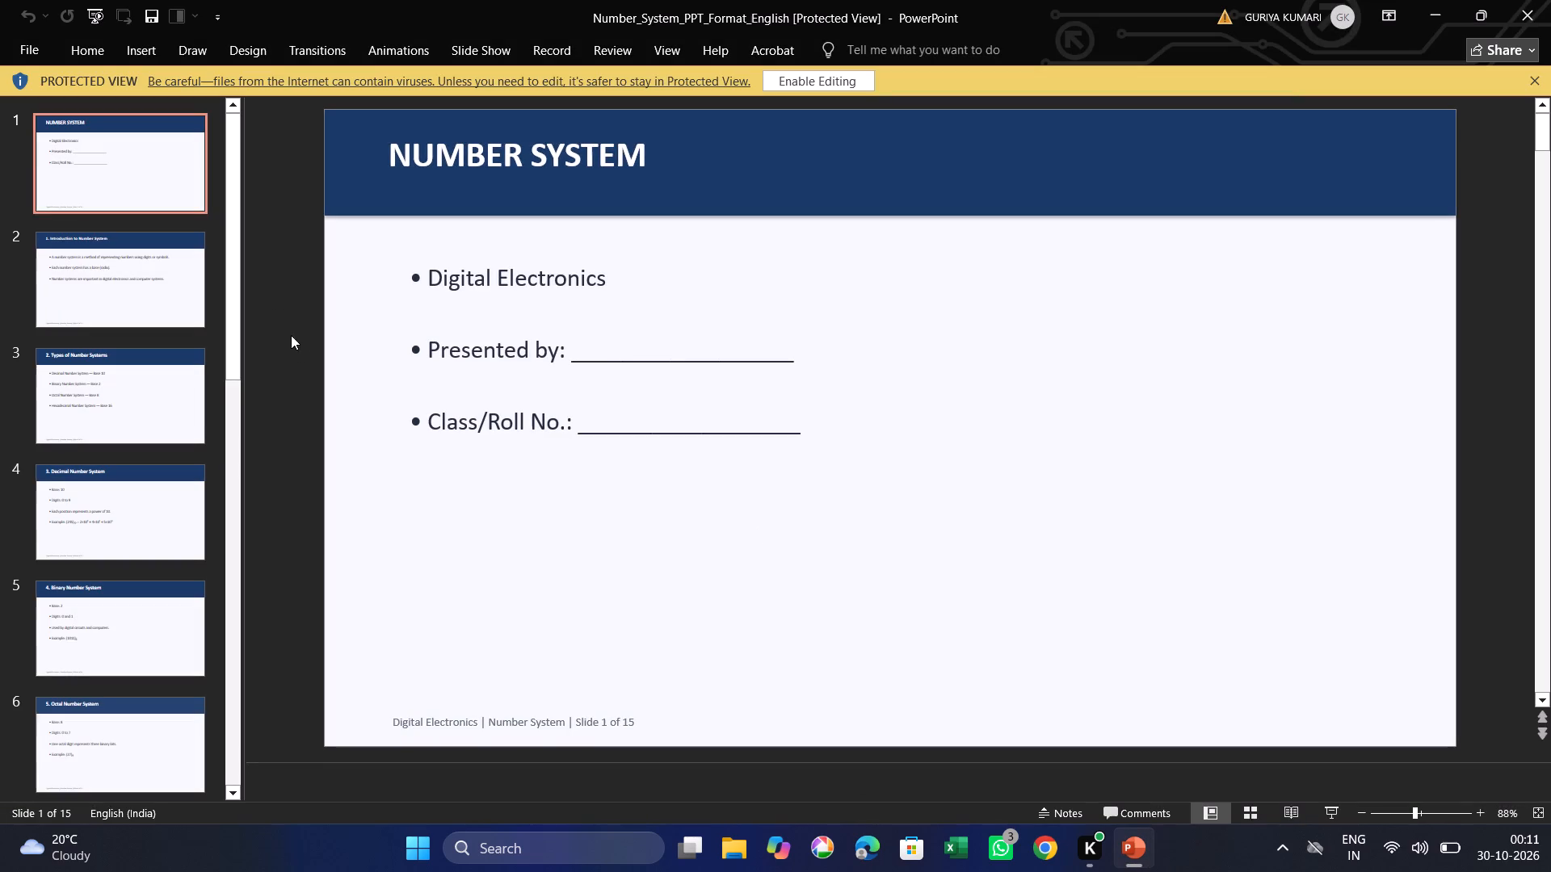
Look through the content of slides 2 to 6, from the introduction to the Octal Number System slide.
left_click(120, 271)
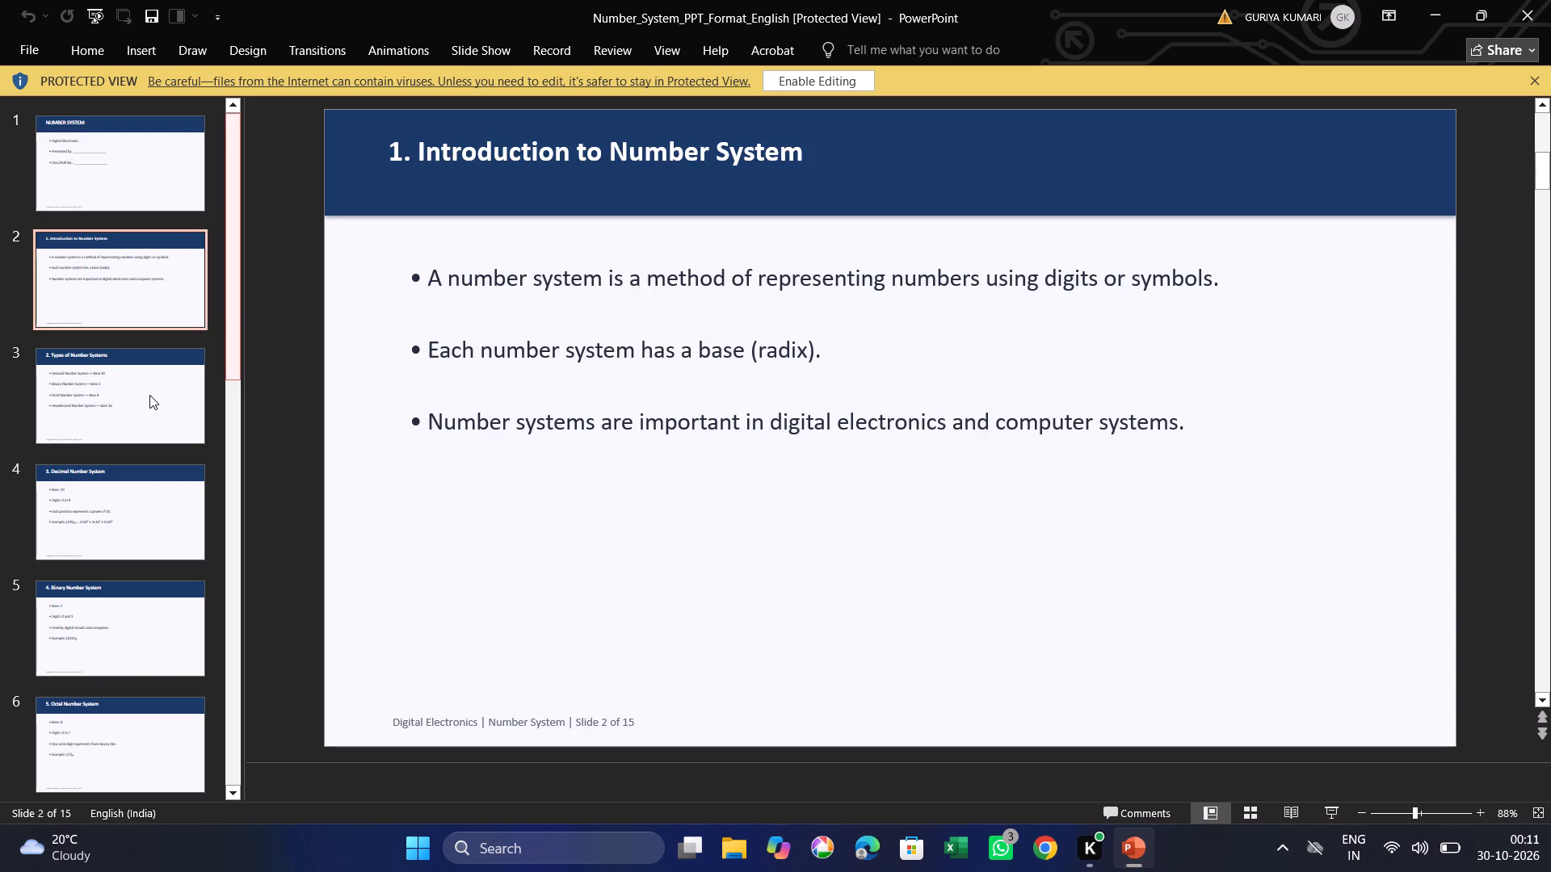
left_click(148, 397)
left_click(153, 560)
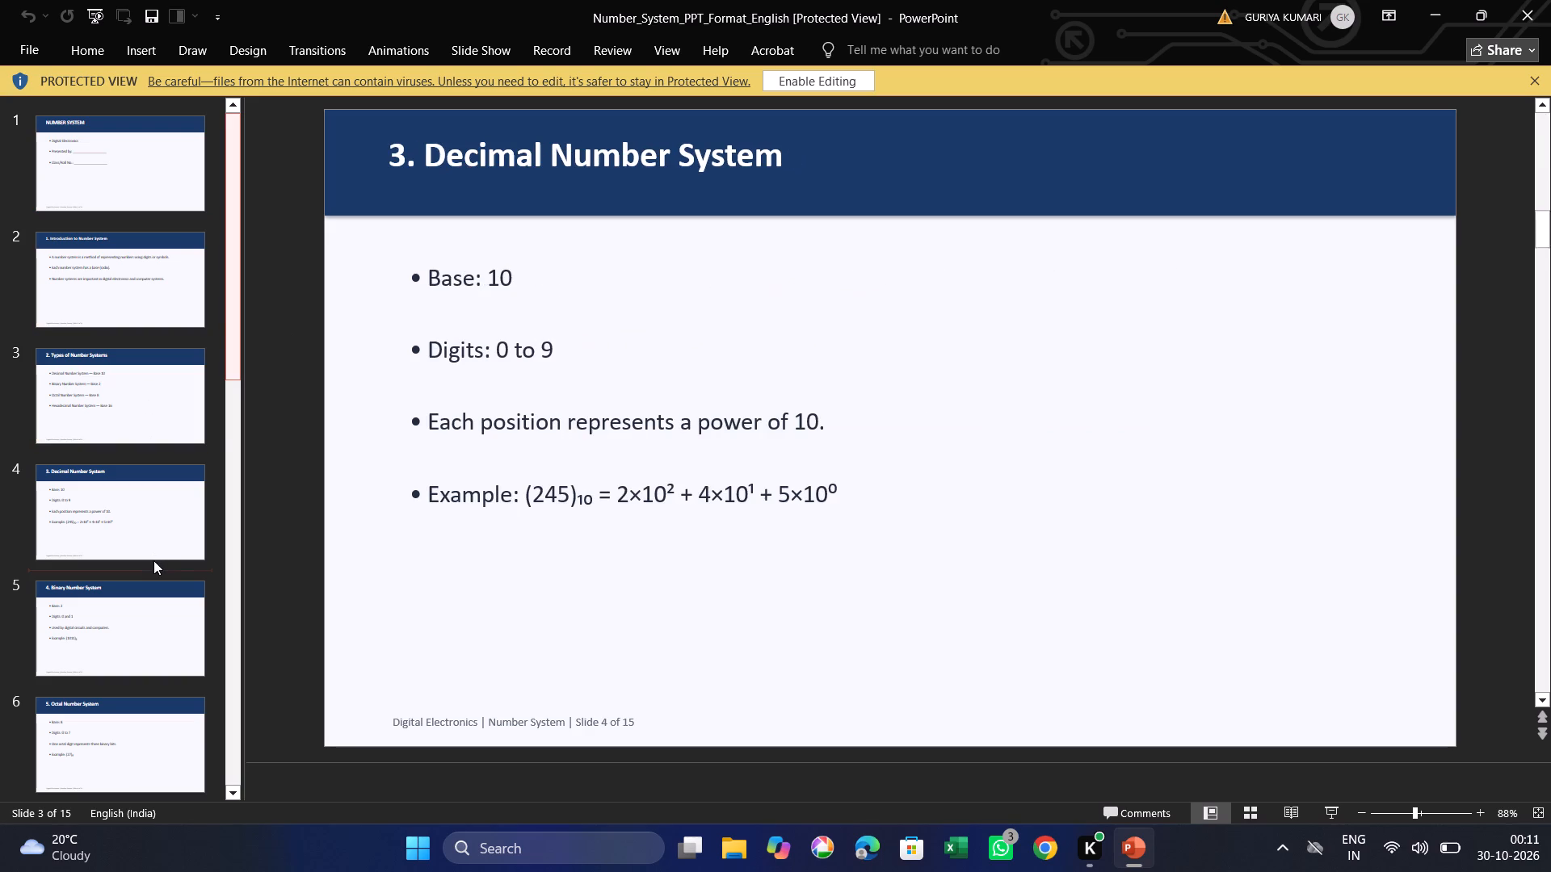
left_click(158, 350)
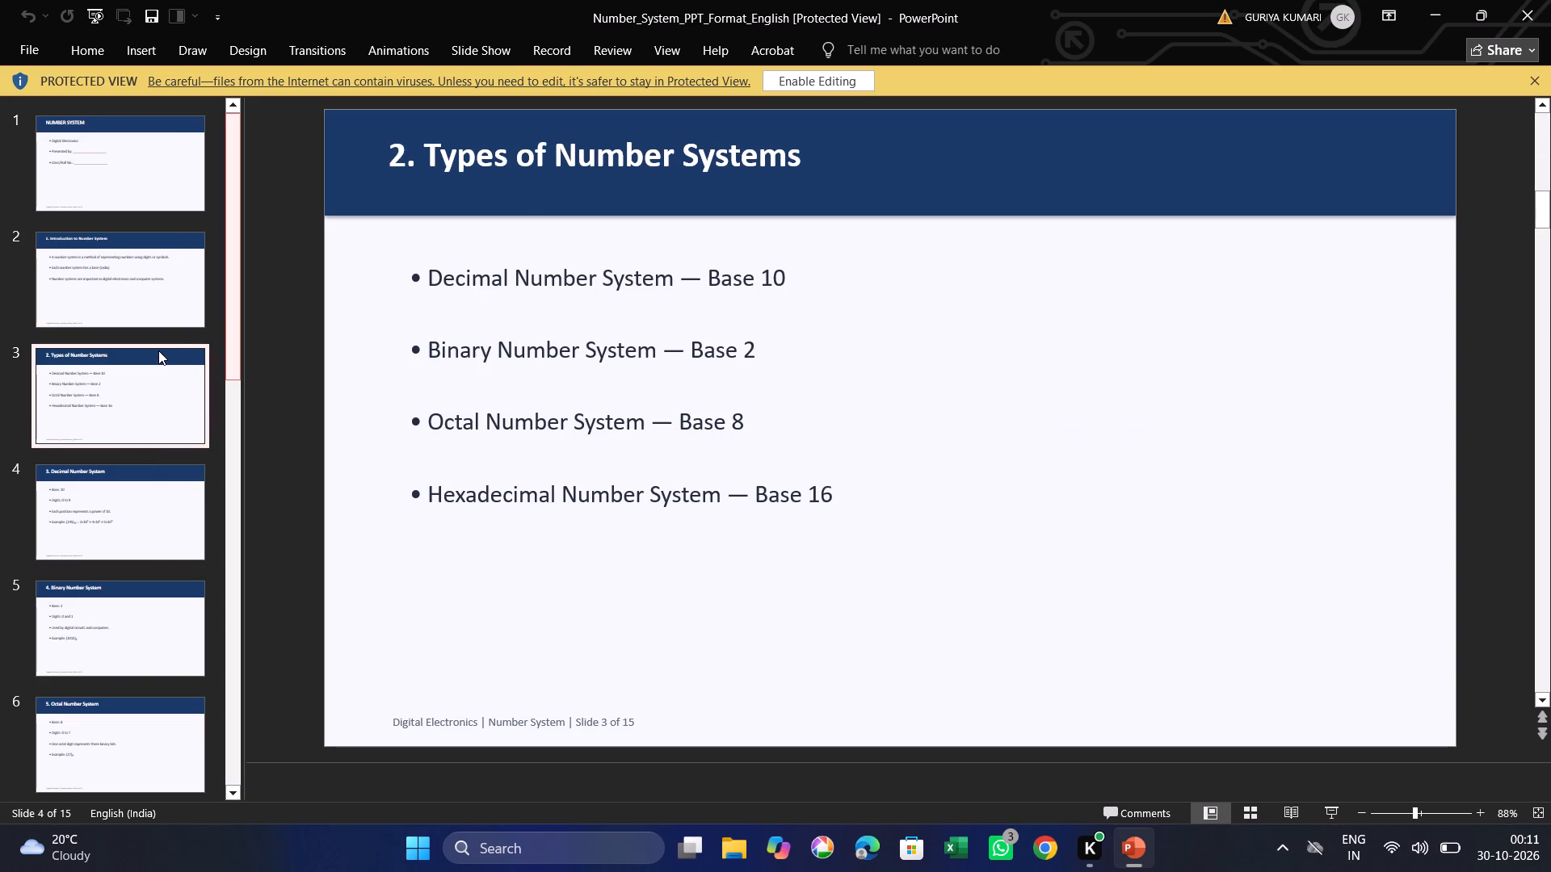
left_click(183, 315)
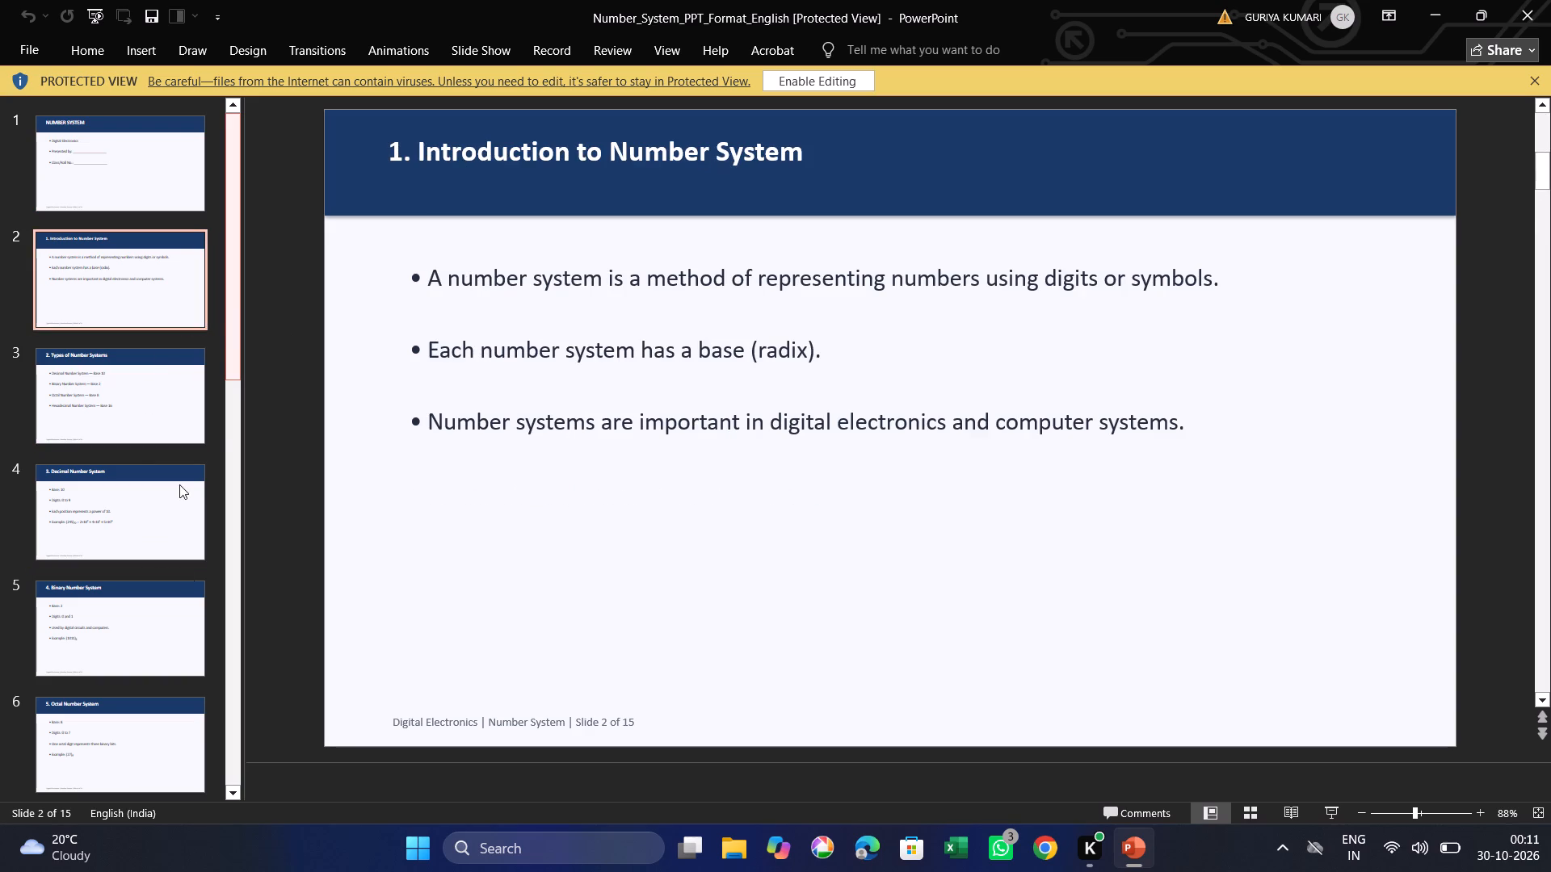
left_click(185, 572)
left_click(185, 610)
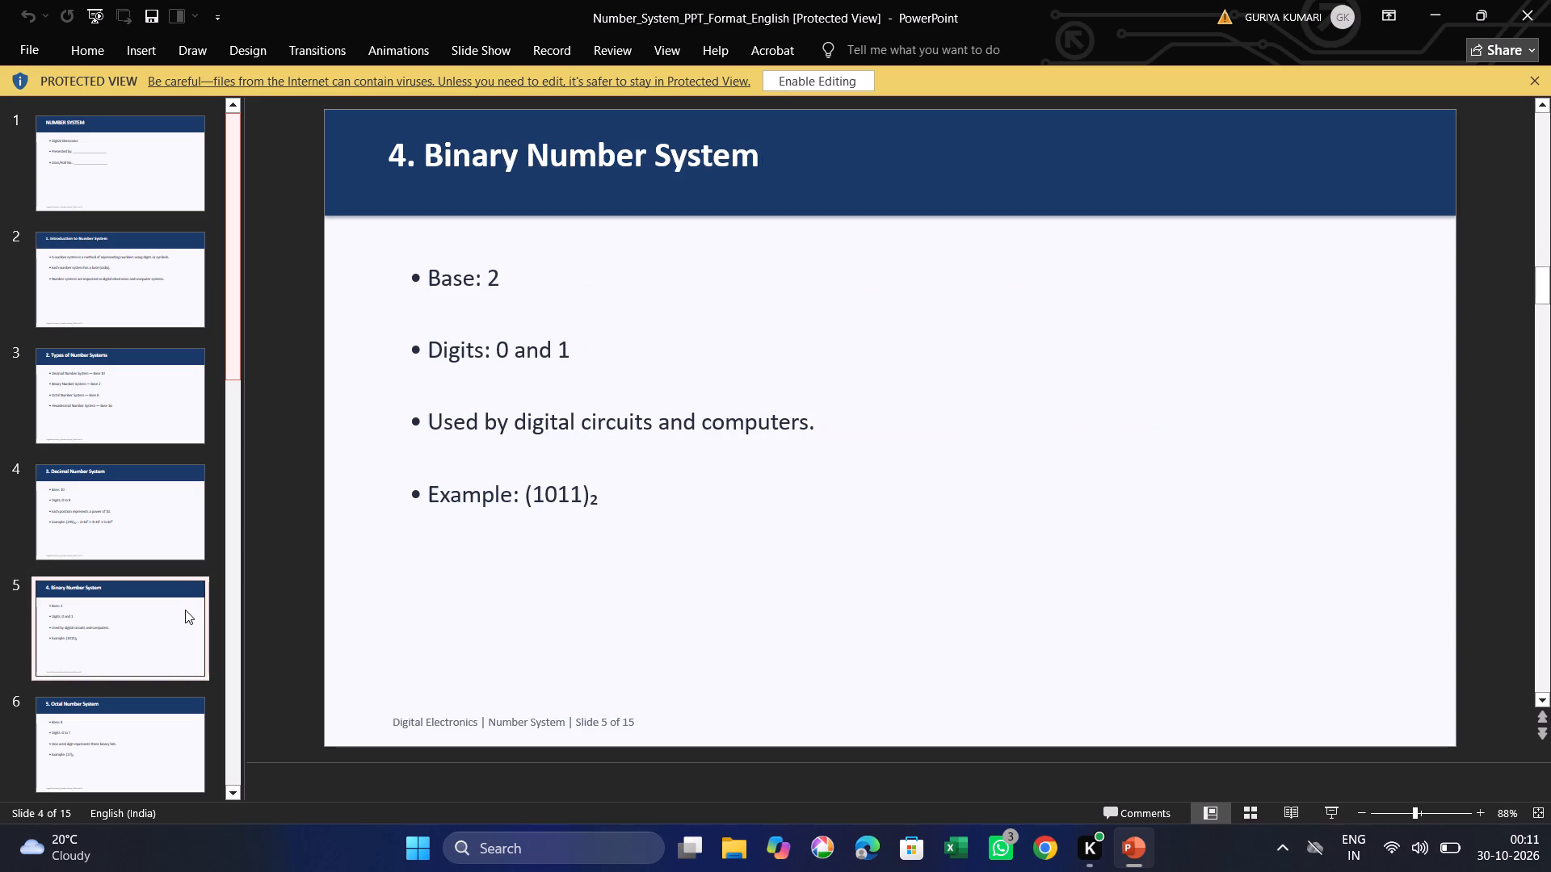
left_click(200, 706)
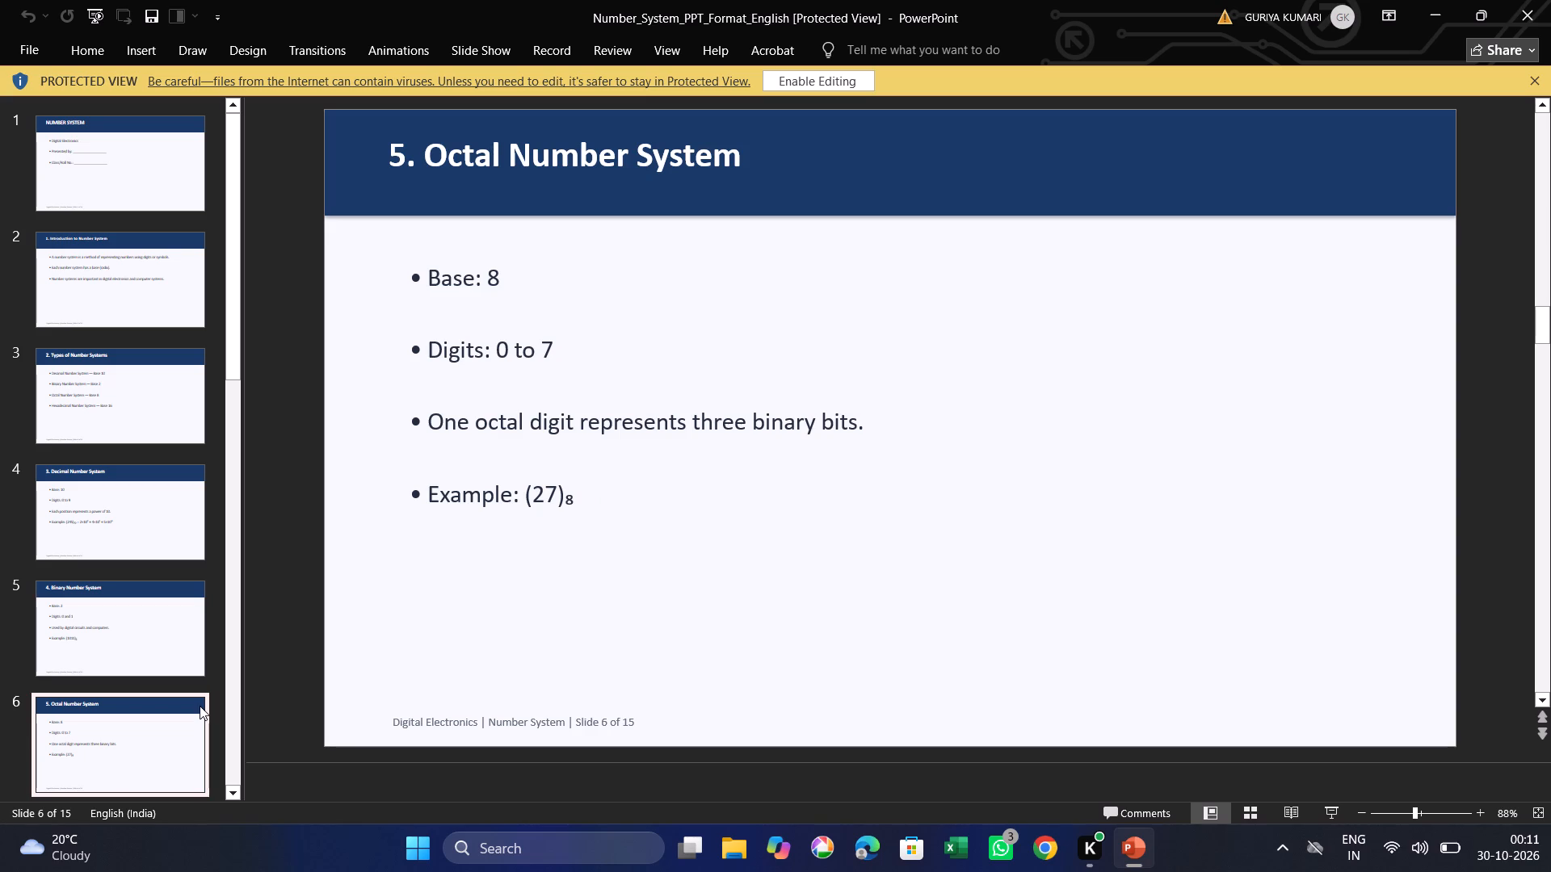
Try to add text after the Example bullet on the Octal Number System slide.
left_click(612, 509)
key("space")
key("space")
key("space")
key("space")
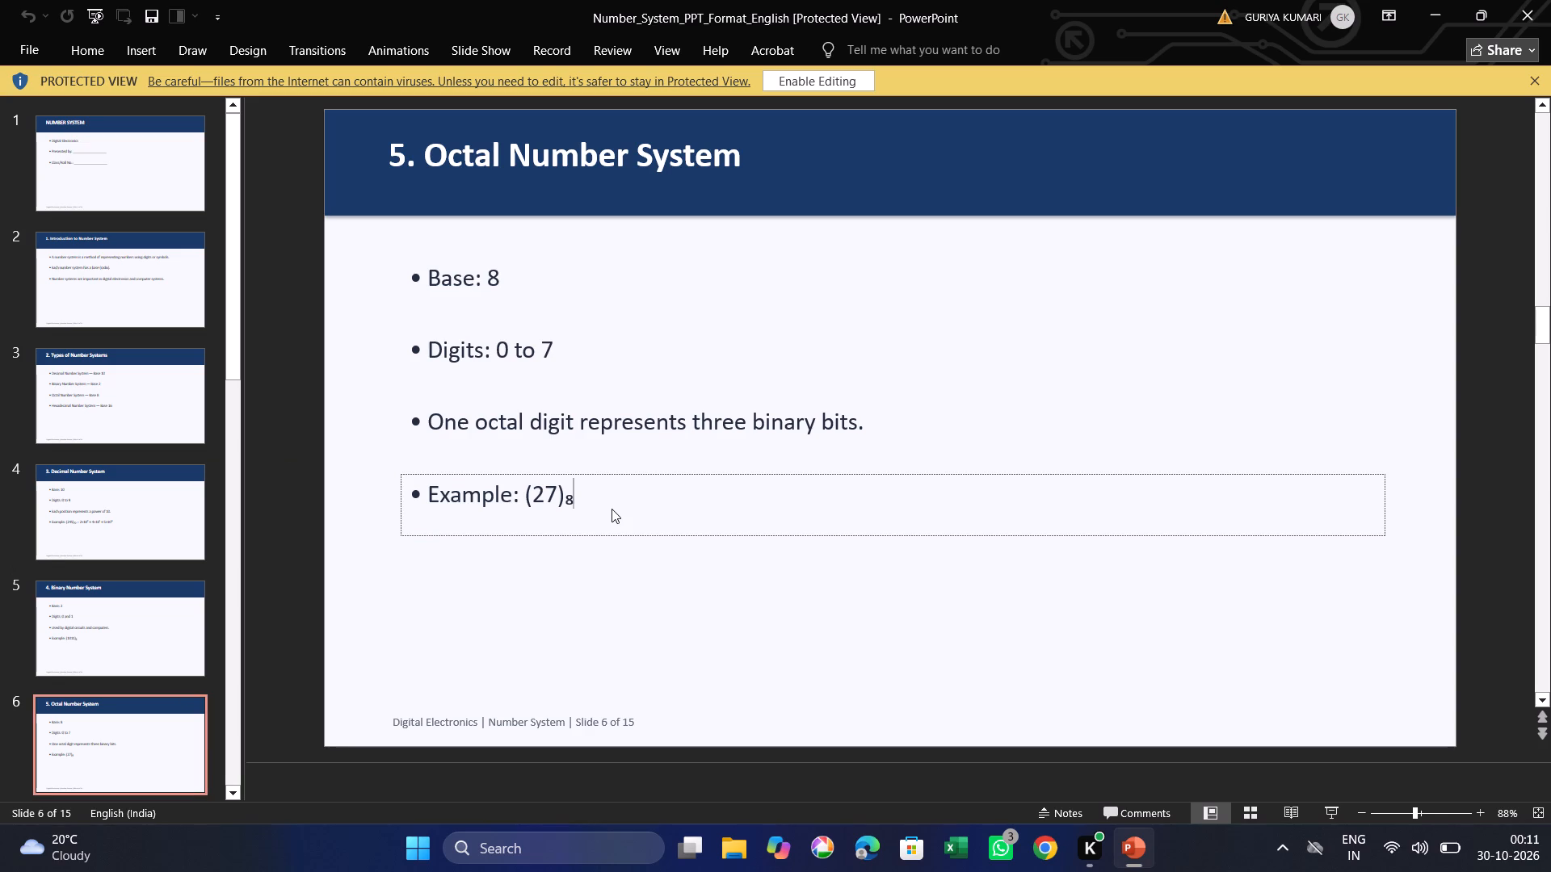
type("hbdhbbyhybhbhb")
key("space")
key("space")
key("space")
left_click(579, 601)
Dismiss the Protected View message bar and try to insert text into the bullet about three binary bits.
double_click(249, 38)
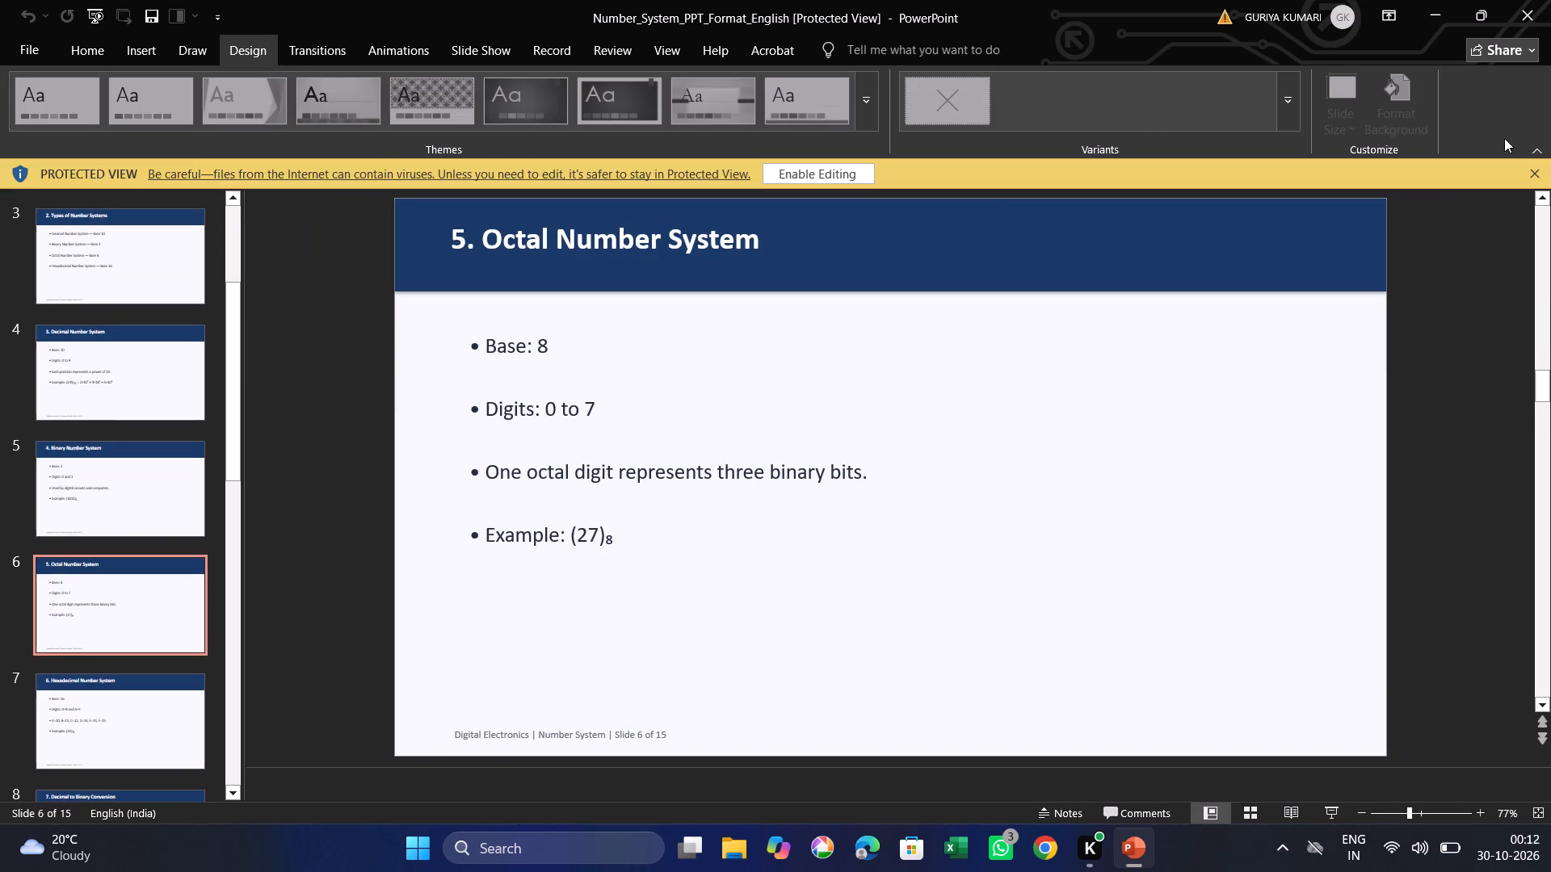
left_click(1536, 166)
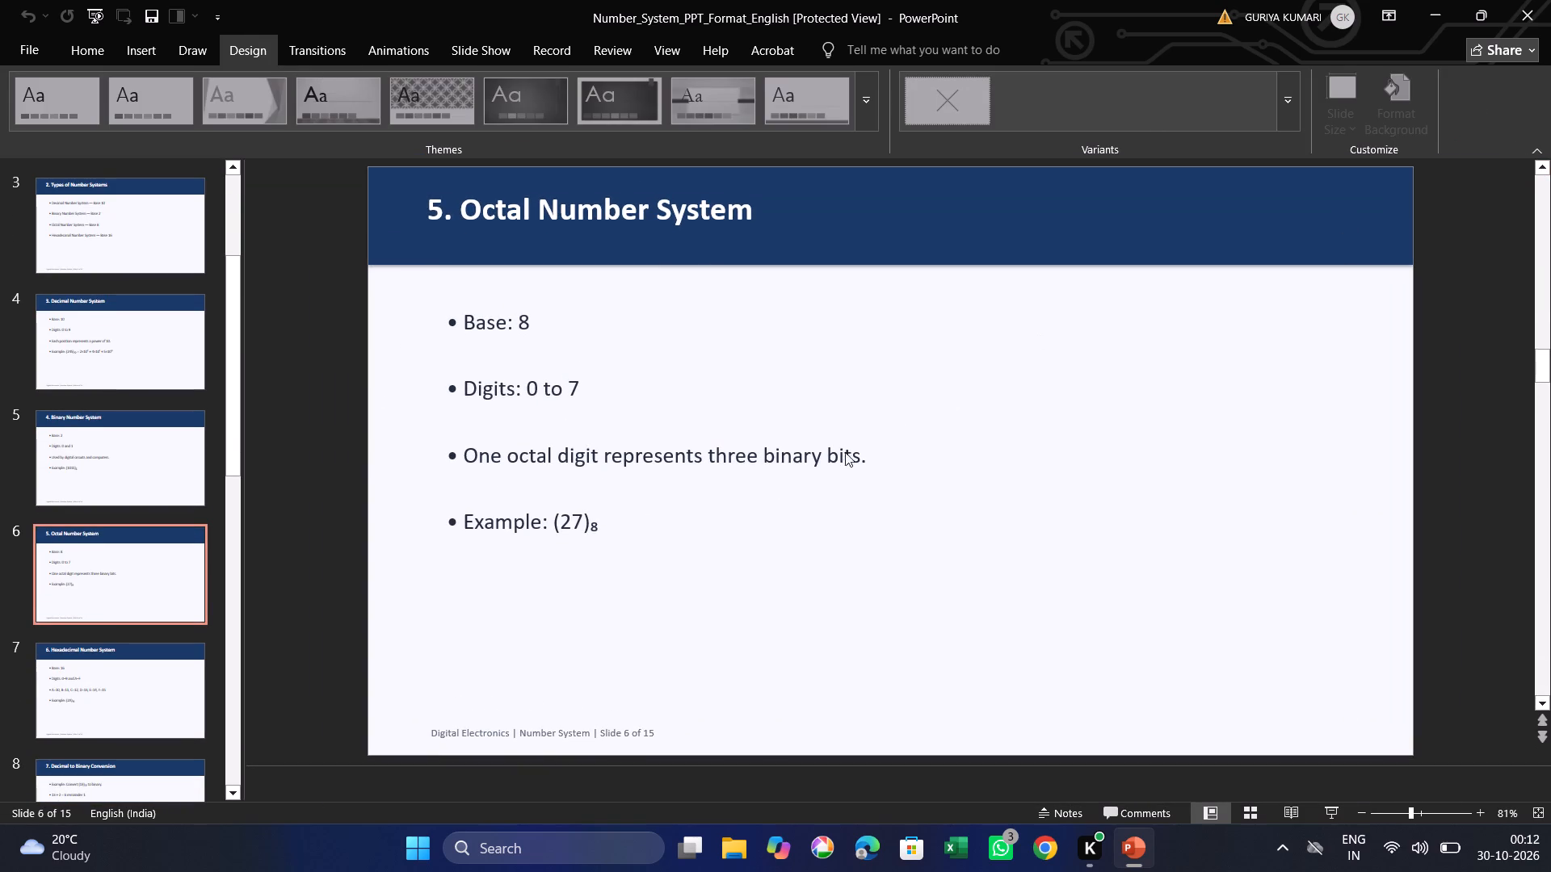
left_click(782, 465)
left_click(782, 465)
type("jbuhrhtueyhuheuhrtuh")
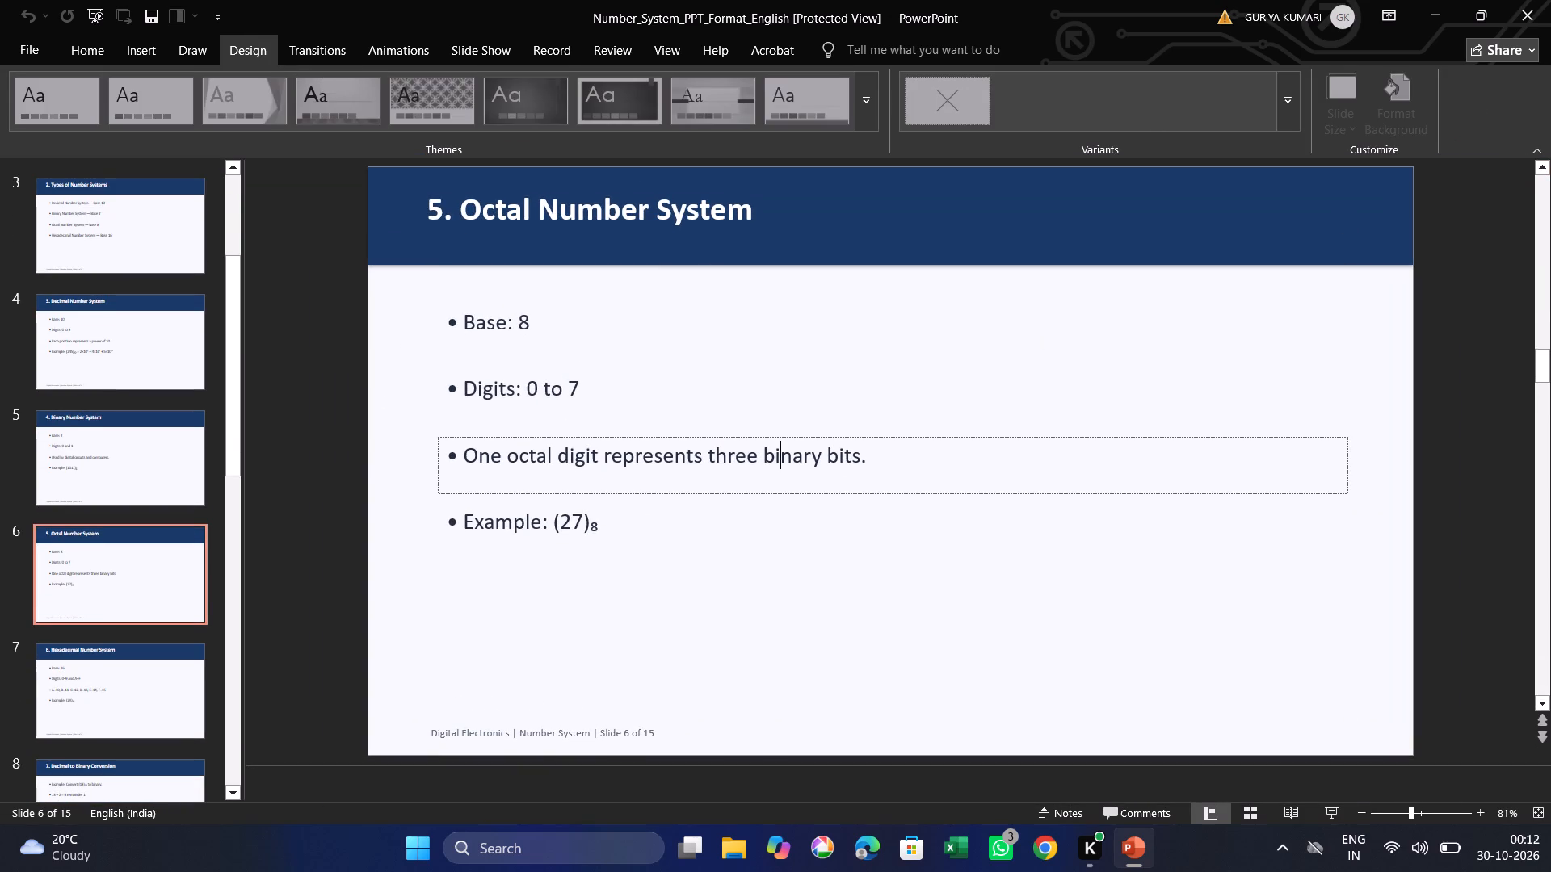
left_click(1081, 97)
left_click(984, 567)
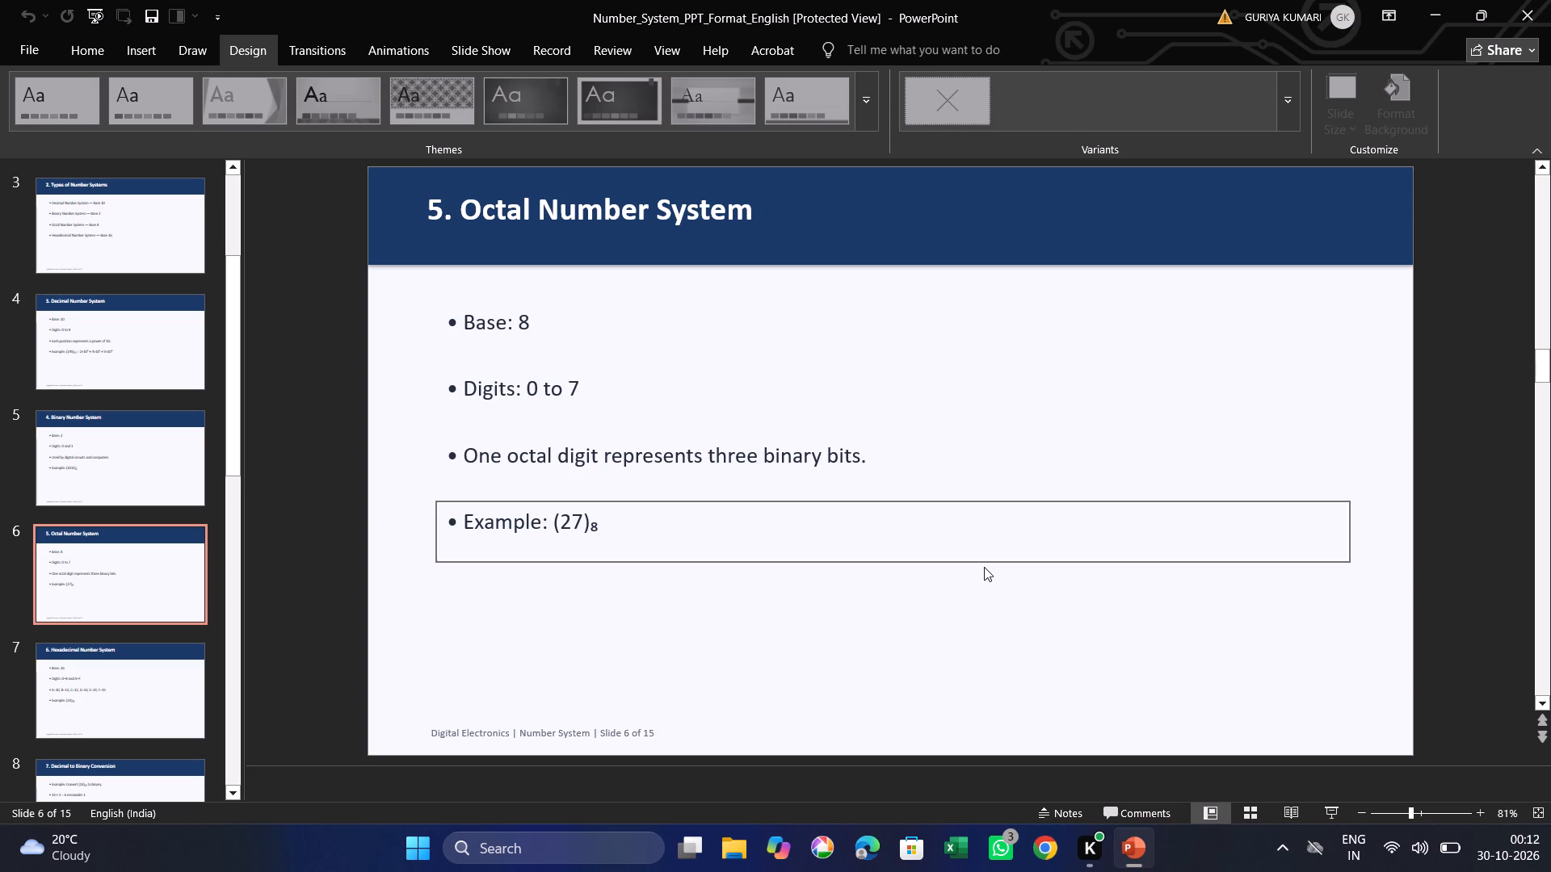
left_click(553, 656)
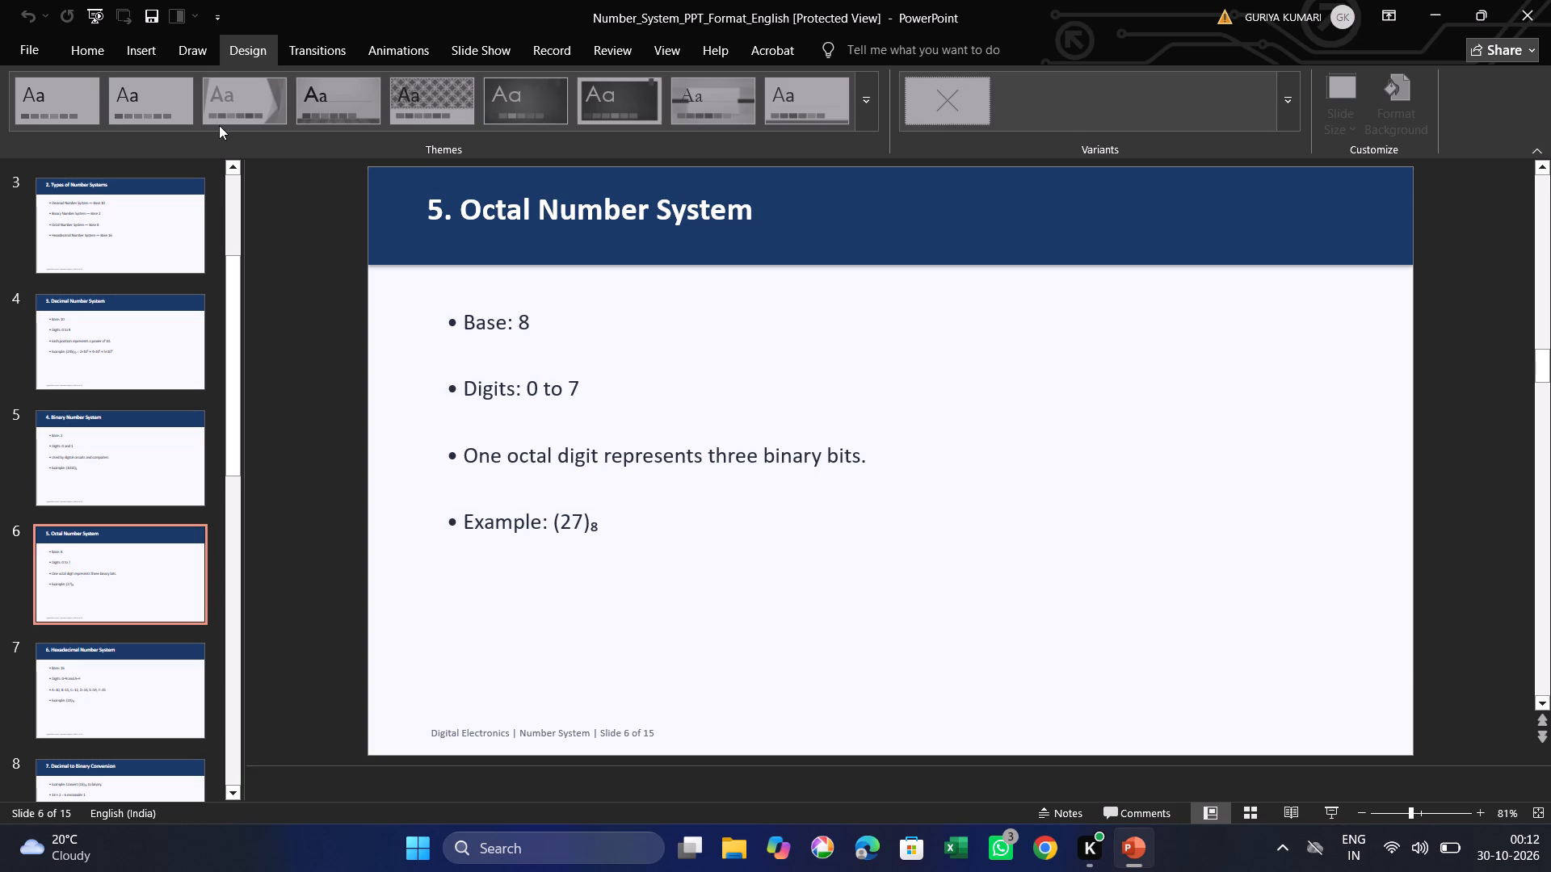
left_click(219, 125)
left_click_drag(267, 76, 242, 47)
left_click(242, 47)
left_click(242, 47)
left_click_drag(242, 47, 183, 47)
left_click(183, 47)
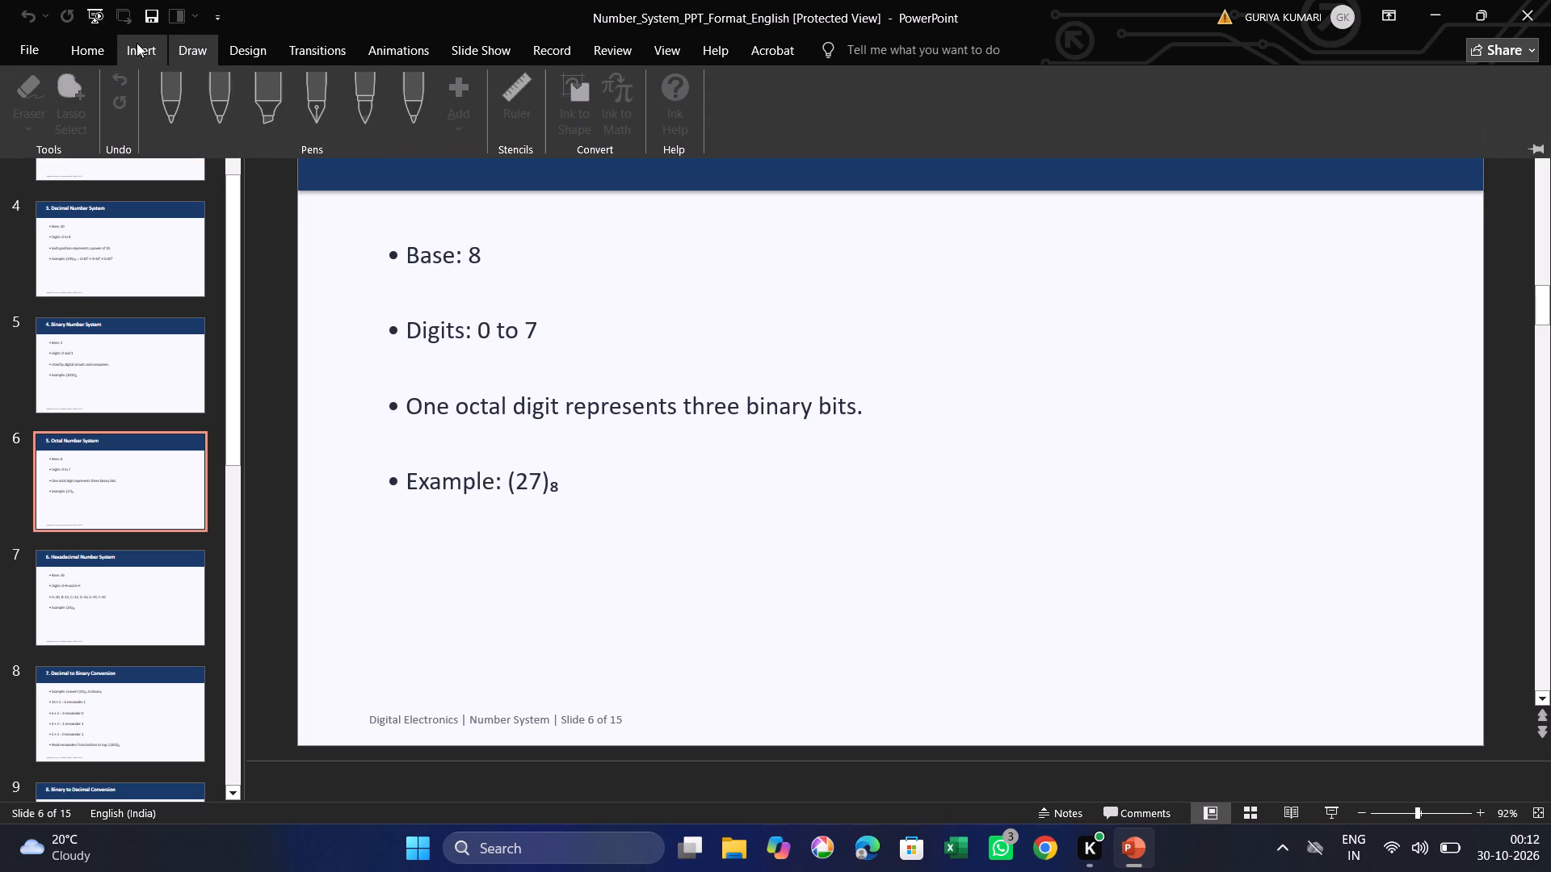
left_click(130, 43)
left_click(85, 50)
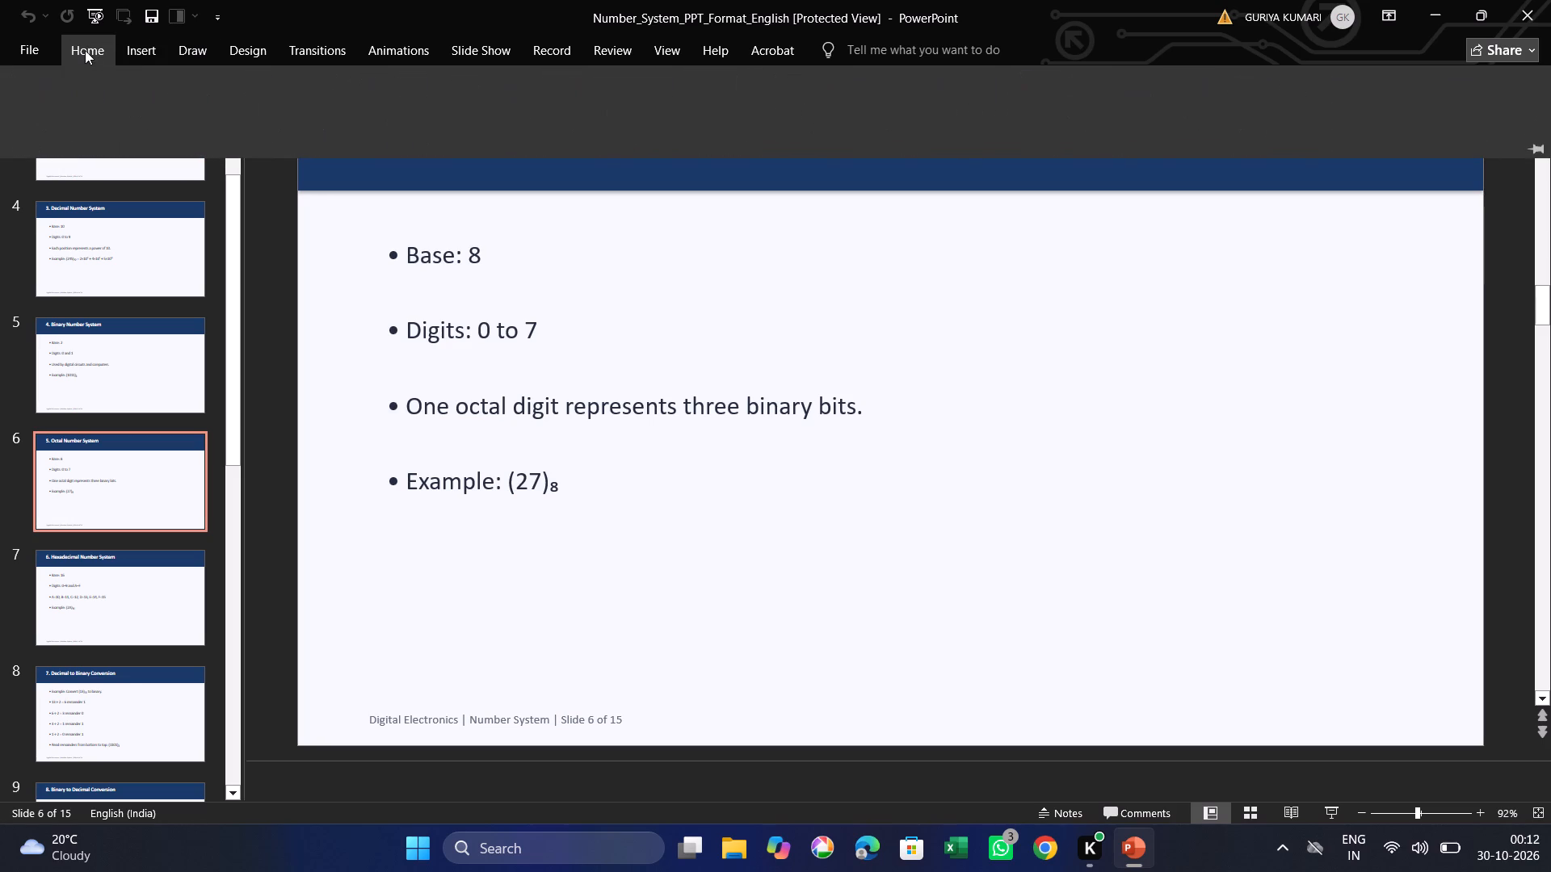
Enable editing for the presentation opened in Protected View.
left_click(15, 54)
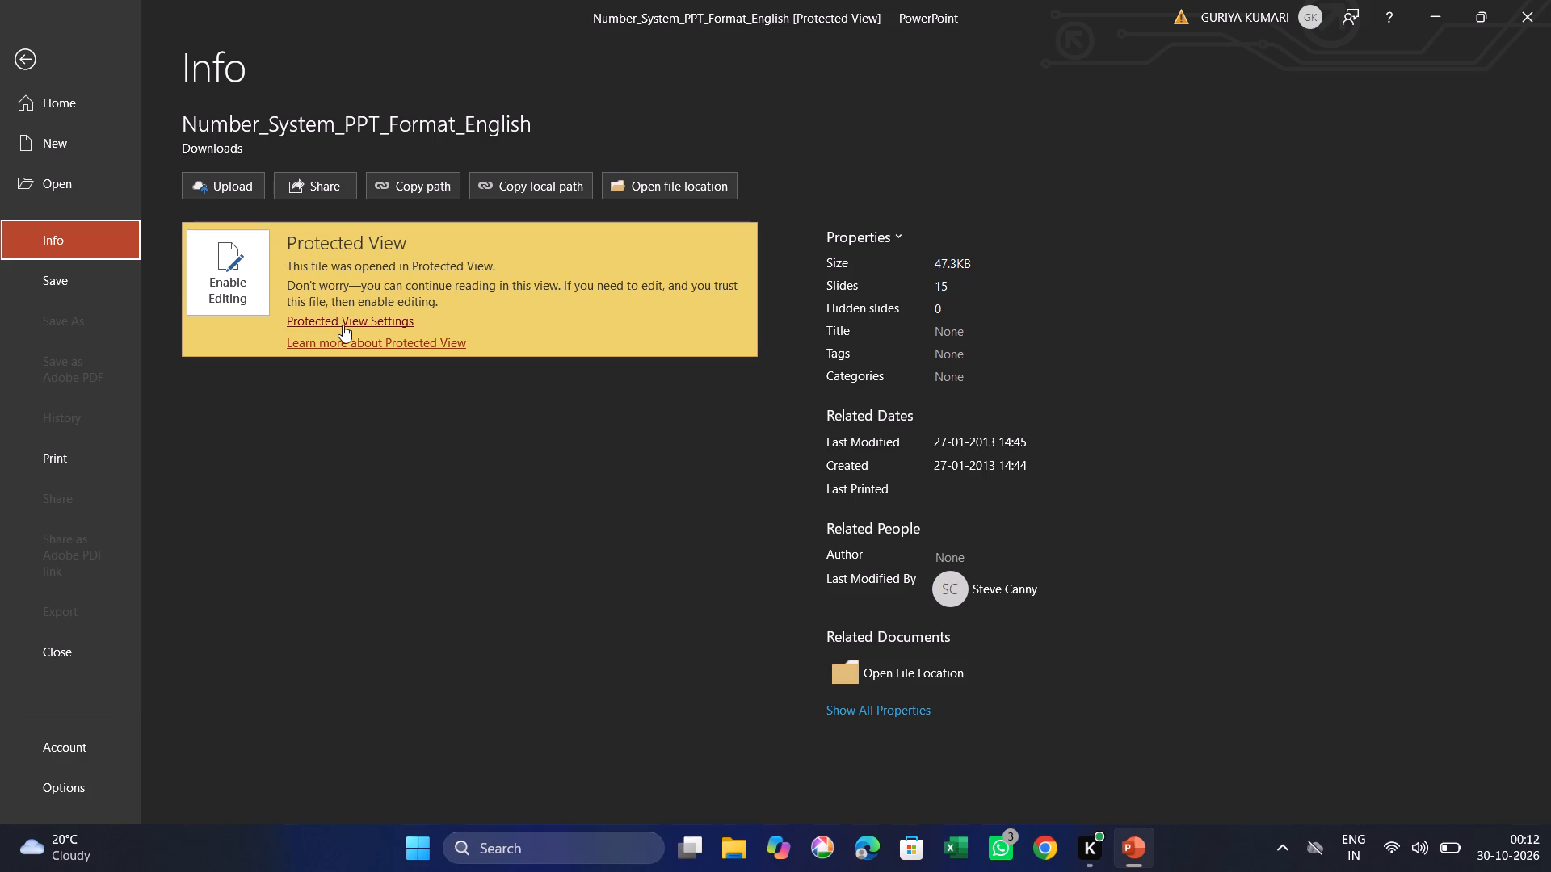
left_click(233, 277)
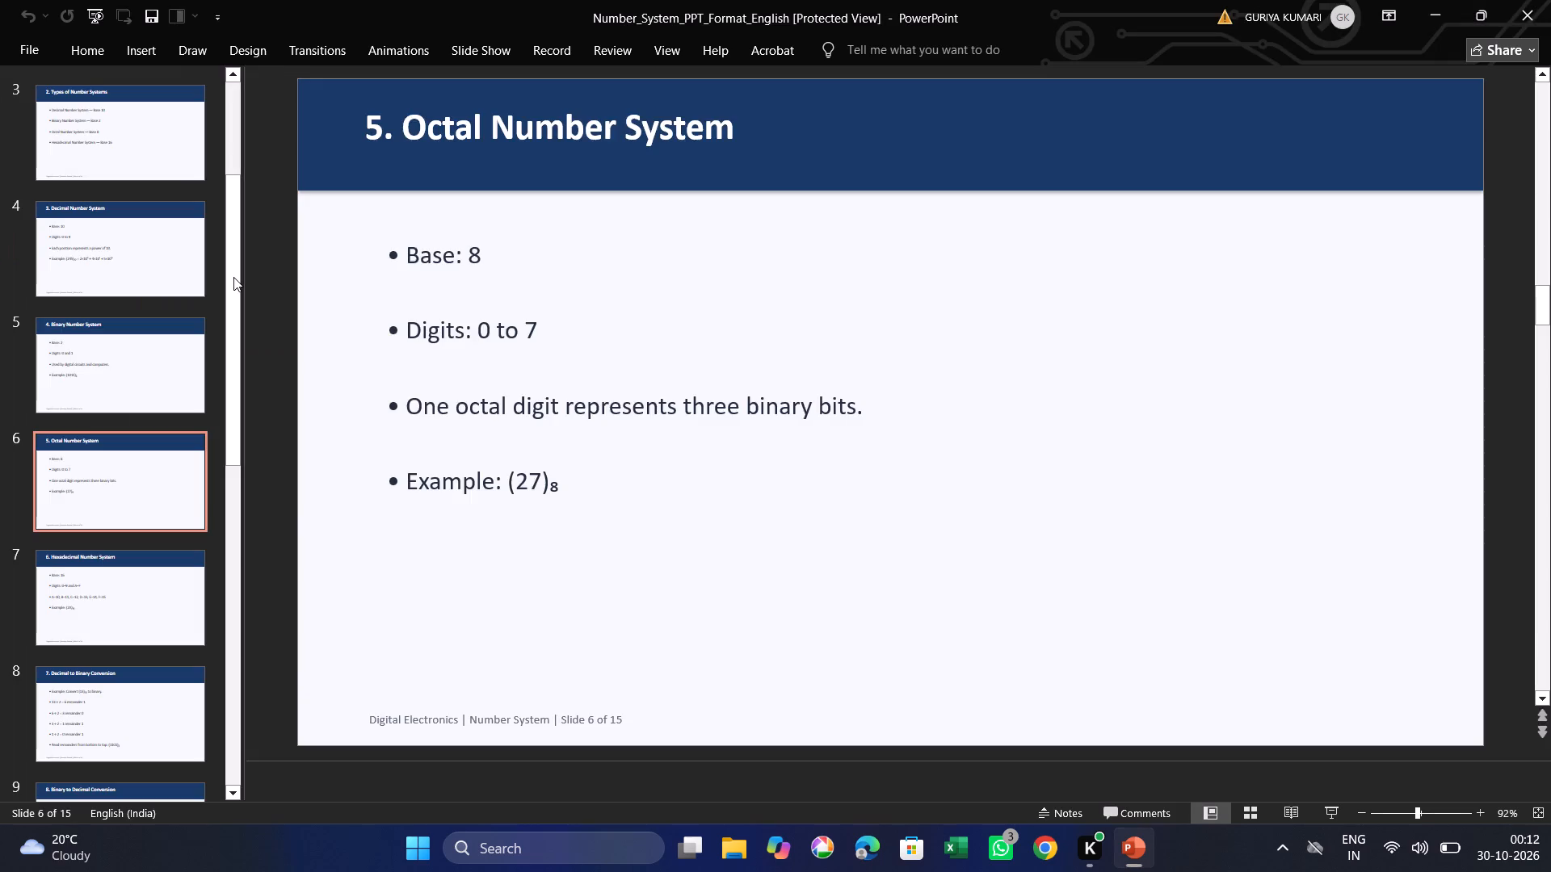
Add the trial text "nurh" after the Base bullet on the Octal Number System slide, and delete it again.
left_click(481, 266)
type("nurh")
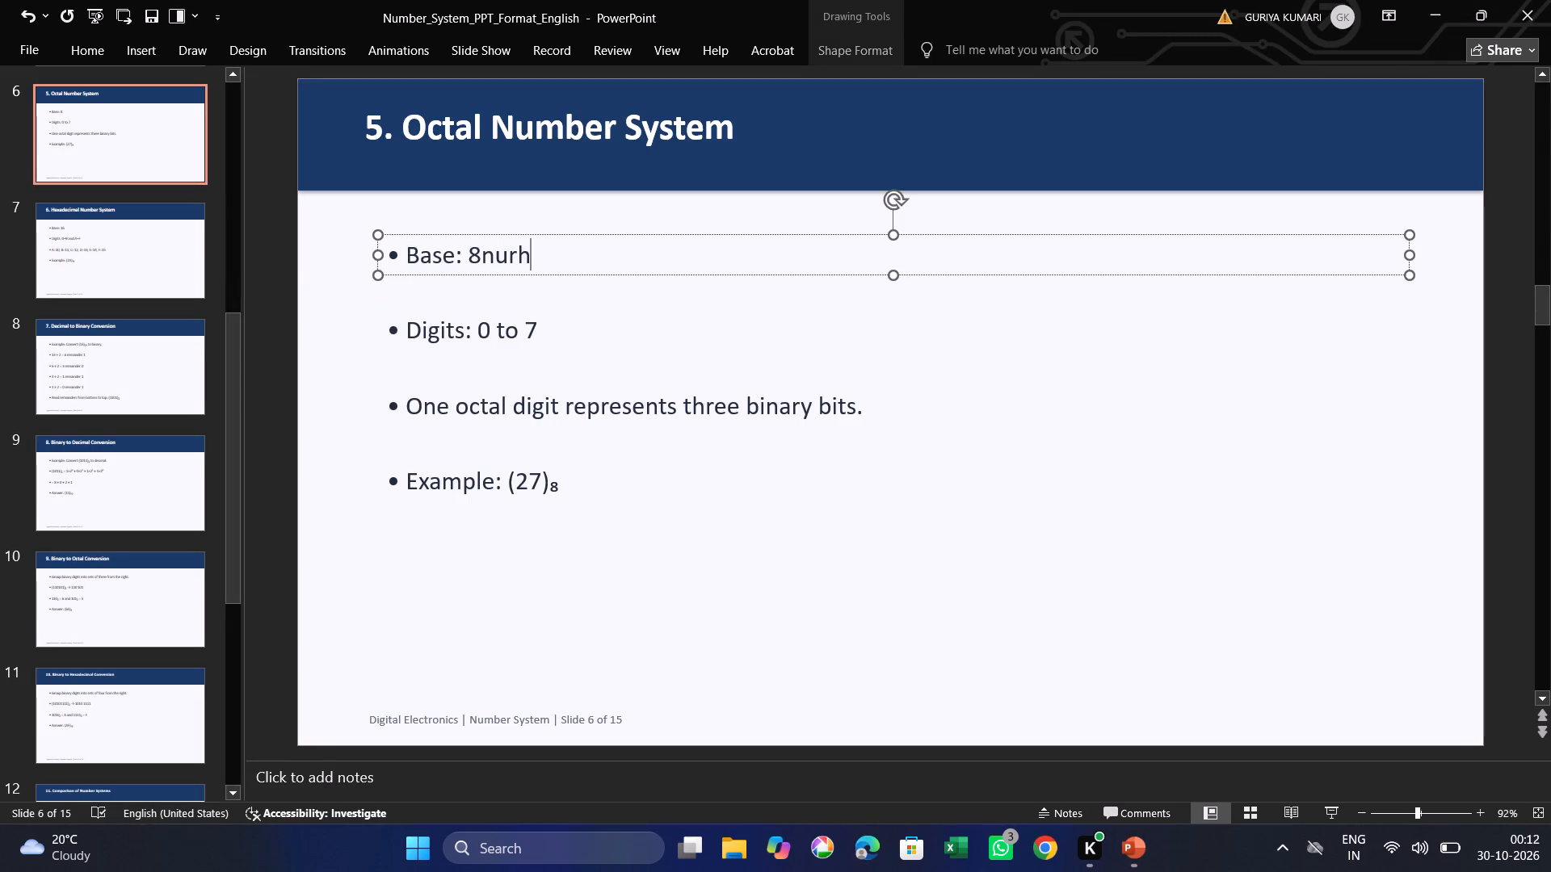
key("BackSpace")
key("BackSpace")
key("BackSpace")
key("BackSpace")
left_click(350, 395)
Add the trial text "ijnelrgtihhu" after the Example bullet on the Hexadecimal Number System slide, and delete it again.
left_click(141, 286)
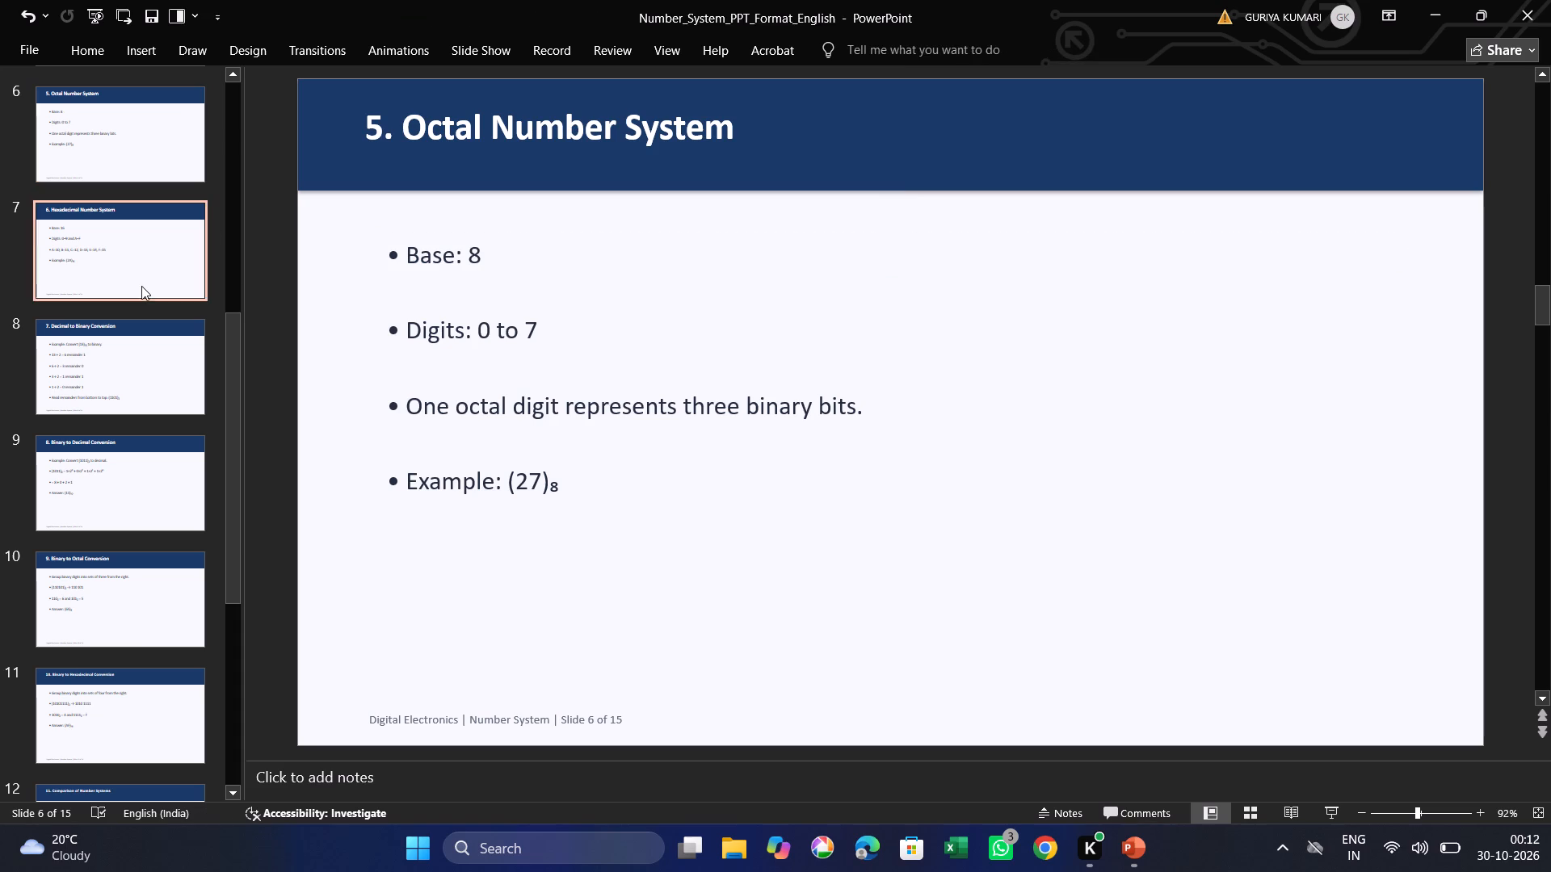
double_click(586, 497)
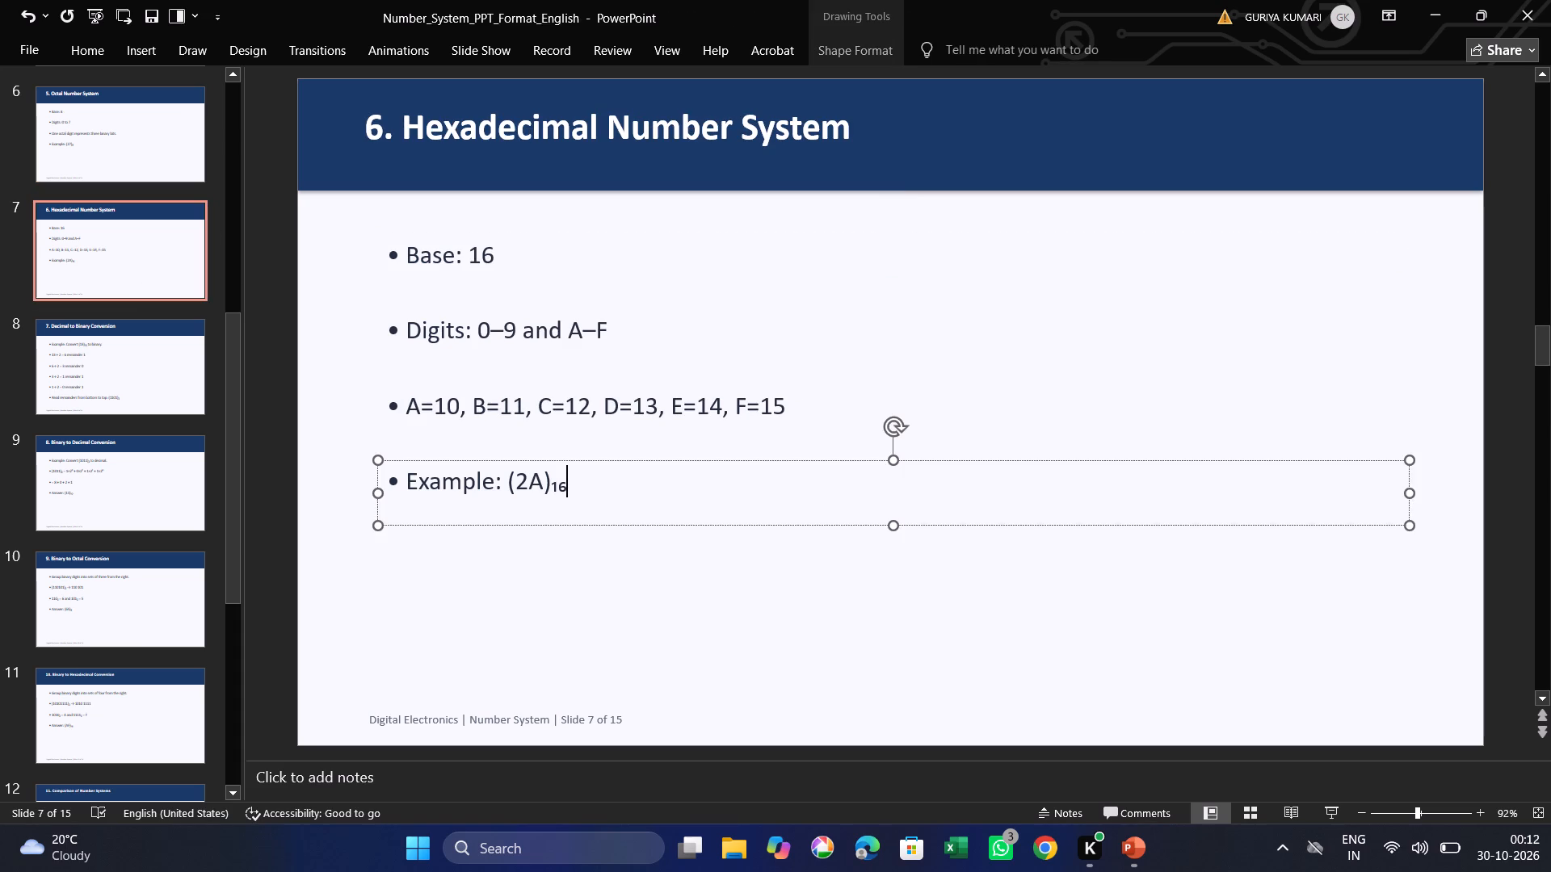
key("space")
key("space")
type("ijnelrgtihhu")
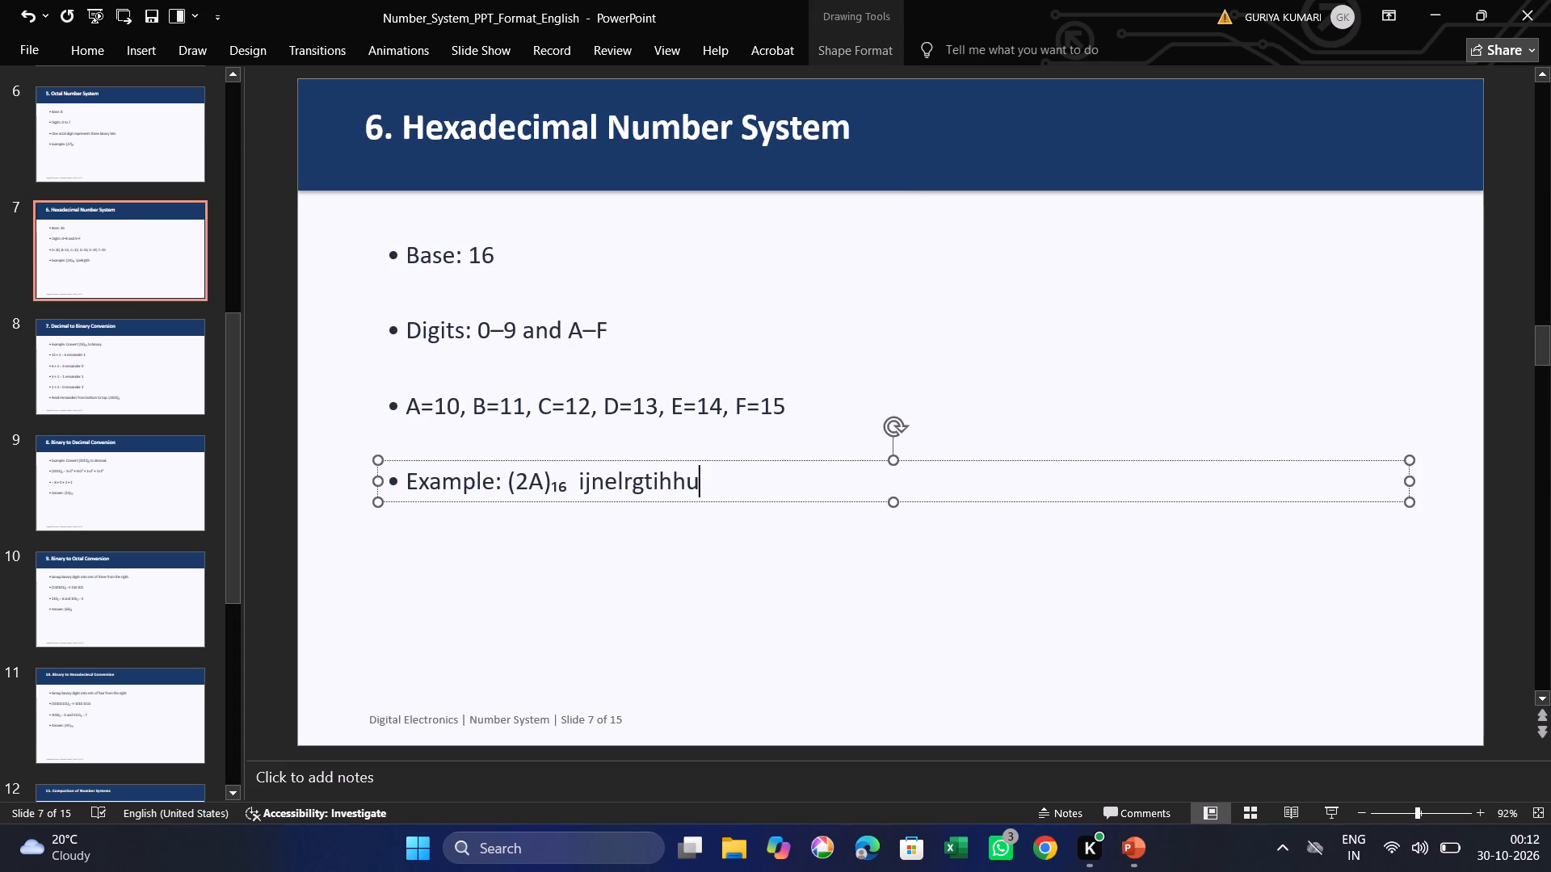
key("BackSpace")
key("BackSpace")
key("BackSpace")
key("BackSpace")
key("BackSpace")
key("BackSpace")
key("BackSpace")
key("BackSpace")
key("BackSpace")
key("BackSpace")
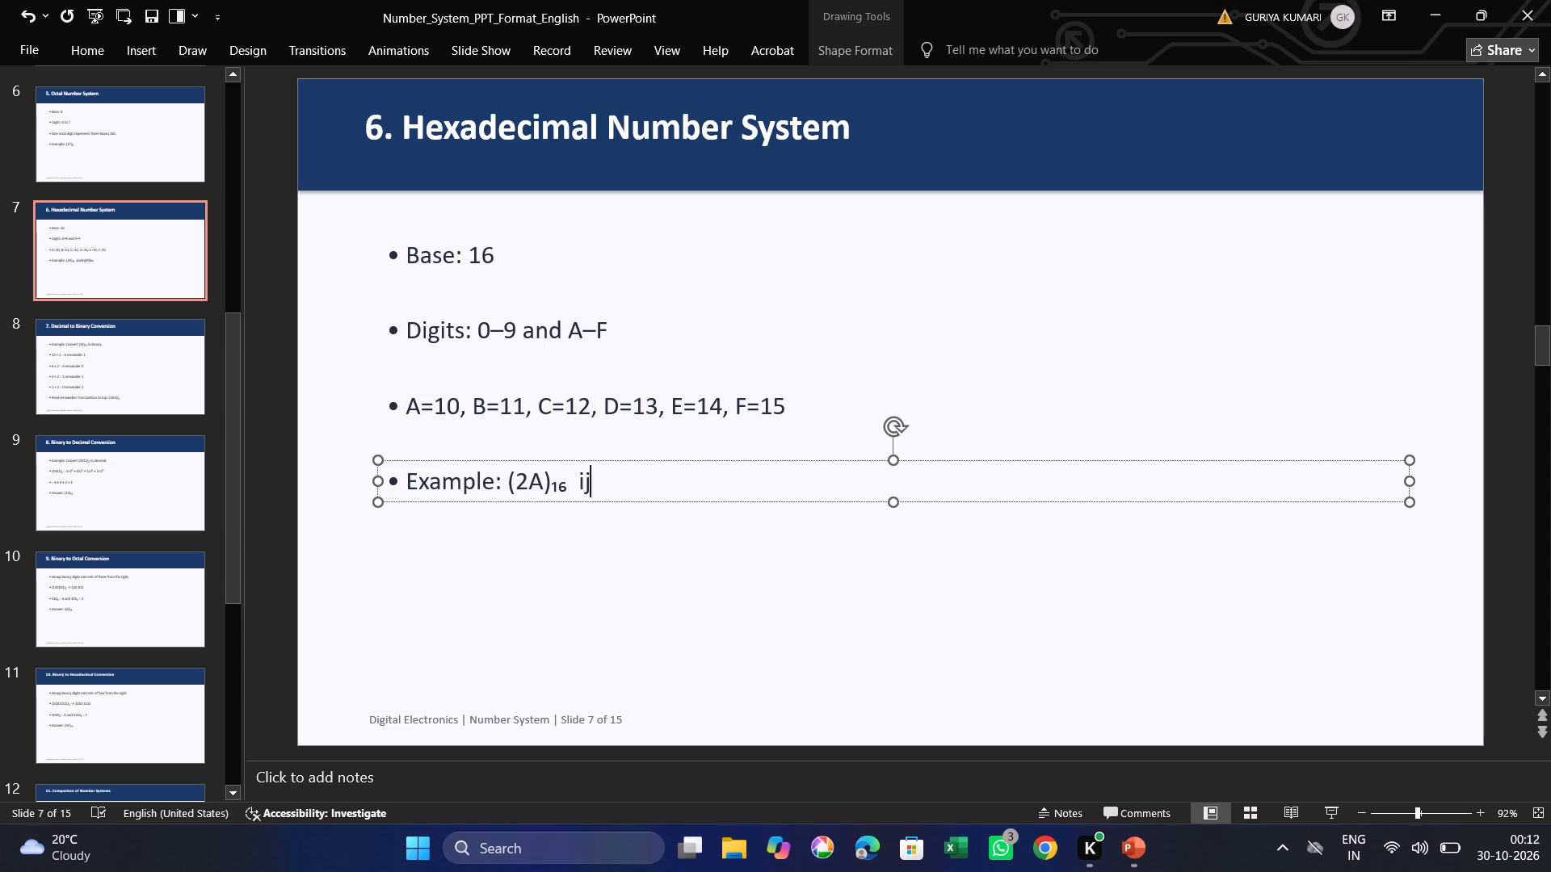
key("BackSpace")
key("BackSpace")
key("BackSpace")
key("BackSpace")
From the Conclusion slide, apply the dark teal theme with the red tab accent in its teal variant to the presentation.
left_click(136, 530)
left_click(131, 574)
scroll(131, 574, "down", 2)
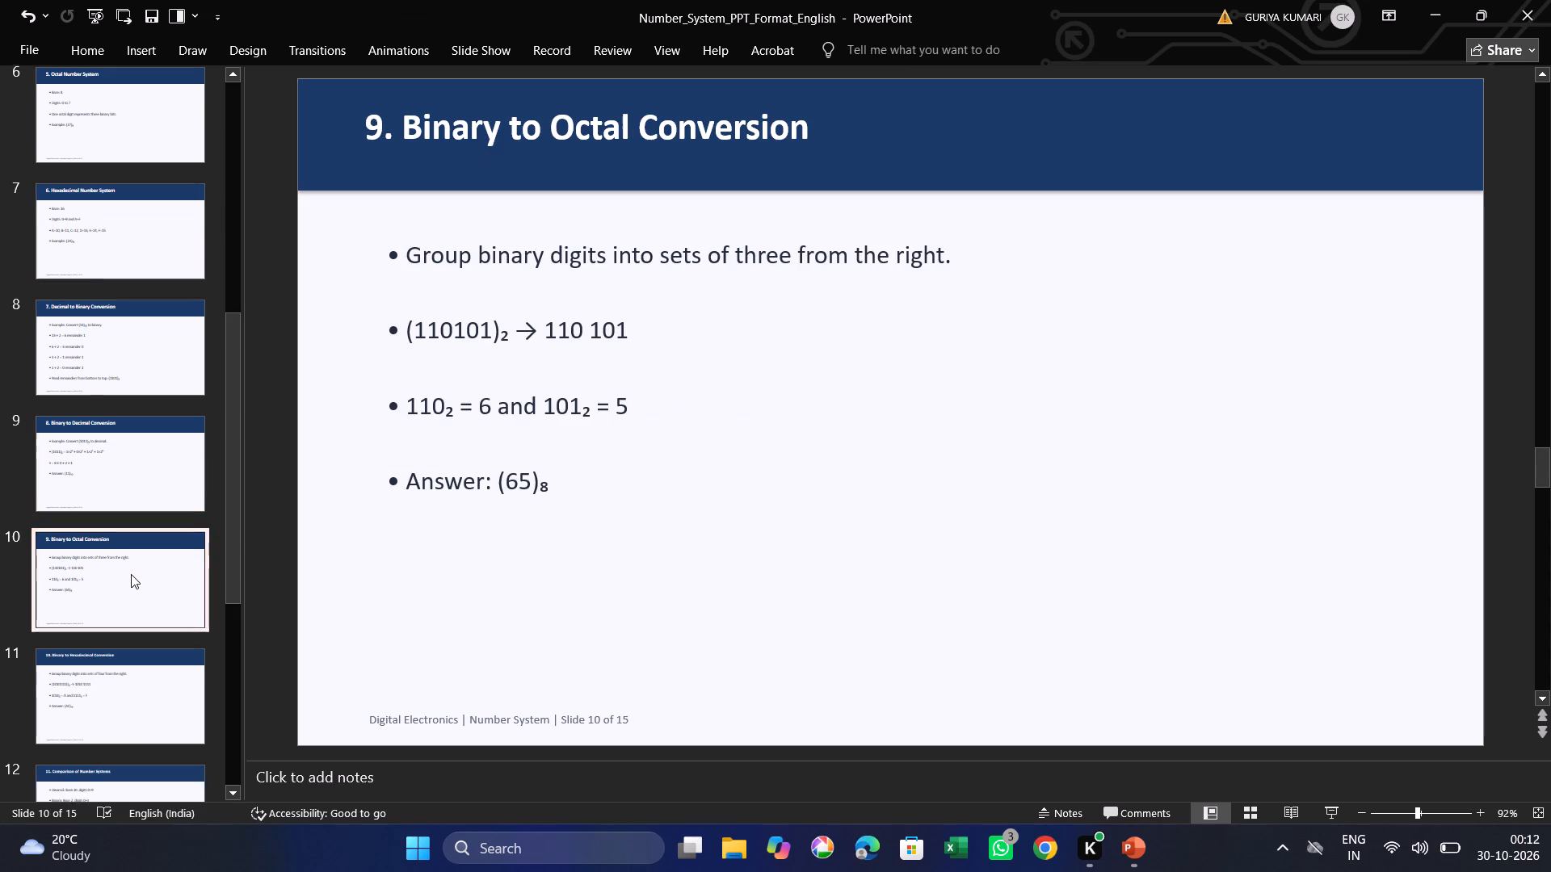
scroll(131, 574, "down", 3)
left_click(131, 574)
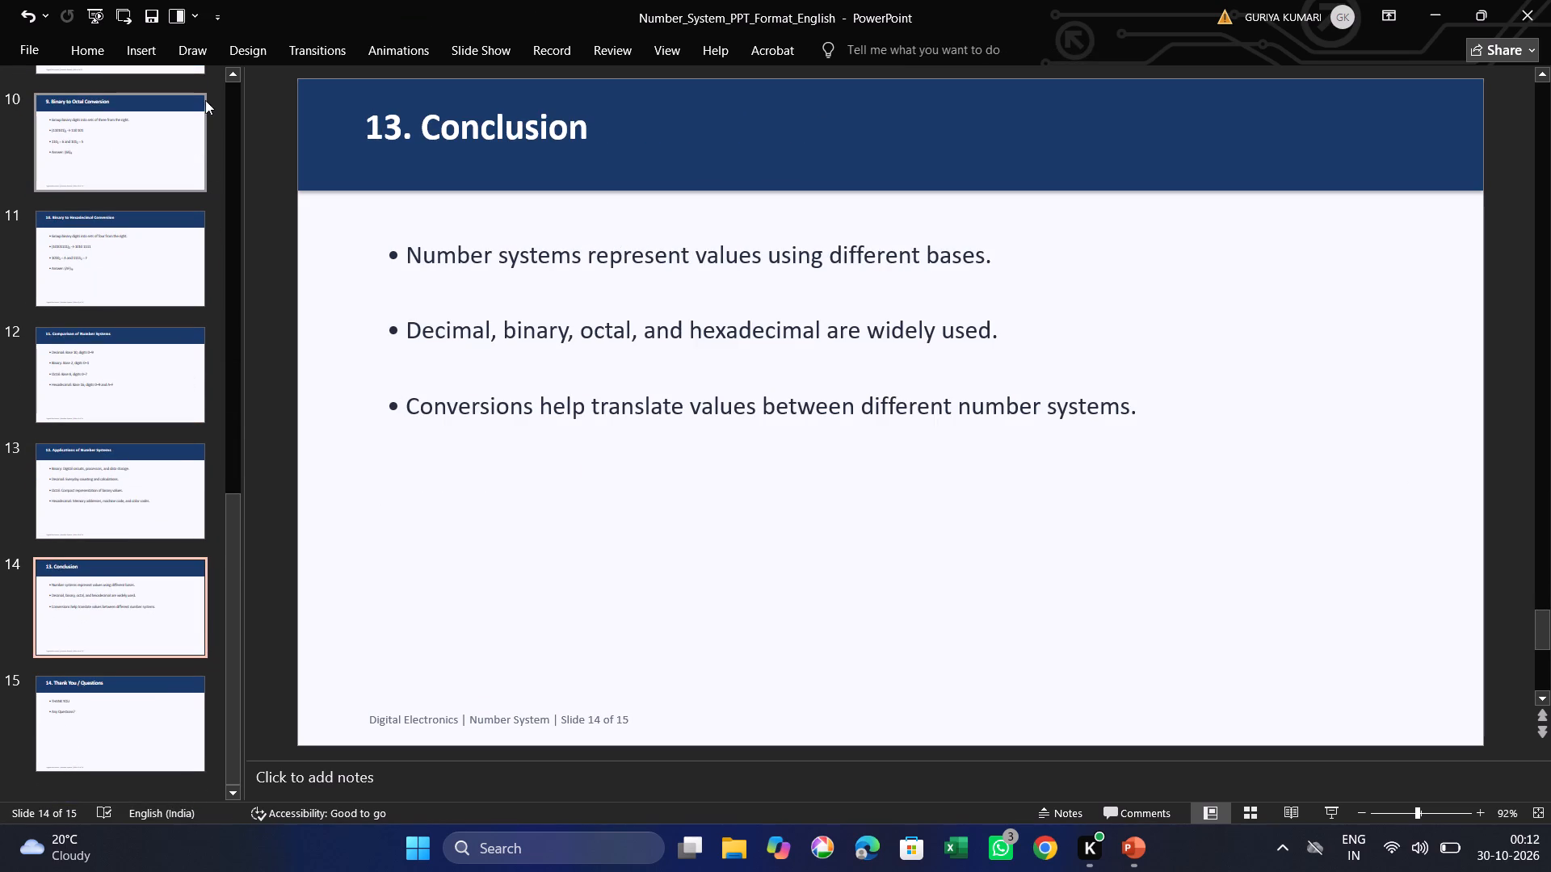
left_click(190, 52)
left_click(238, 57)
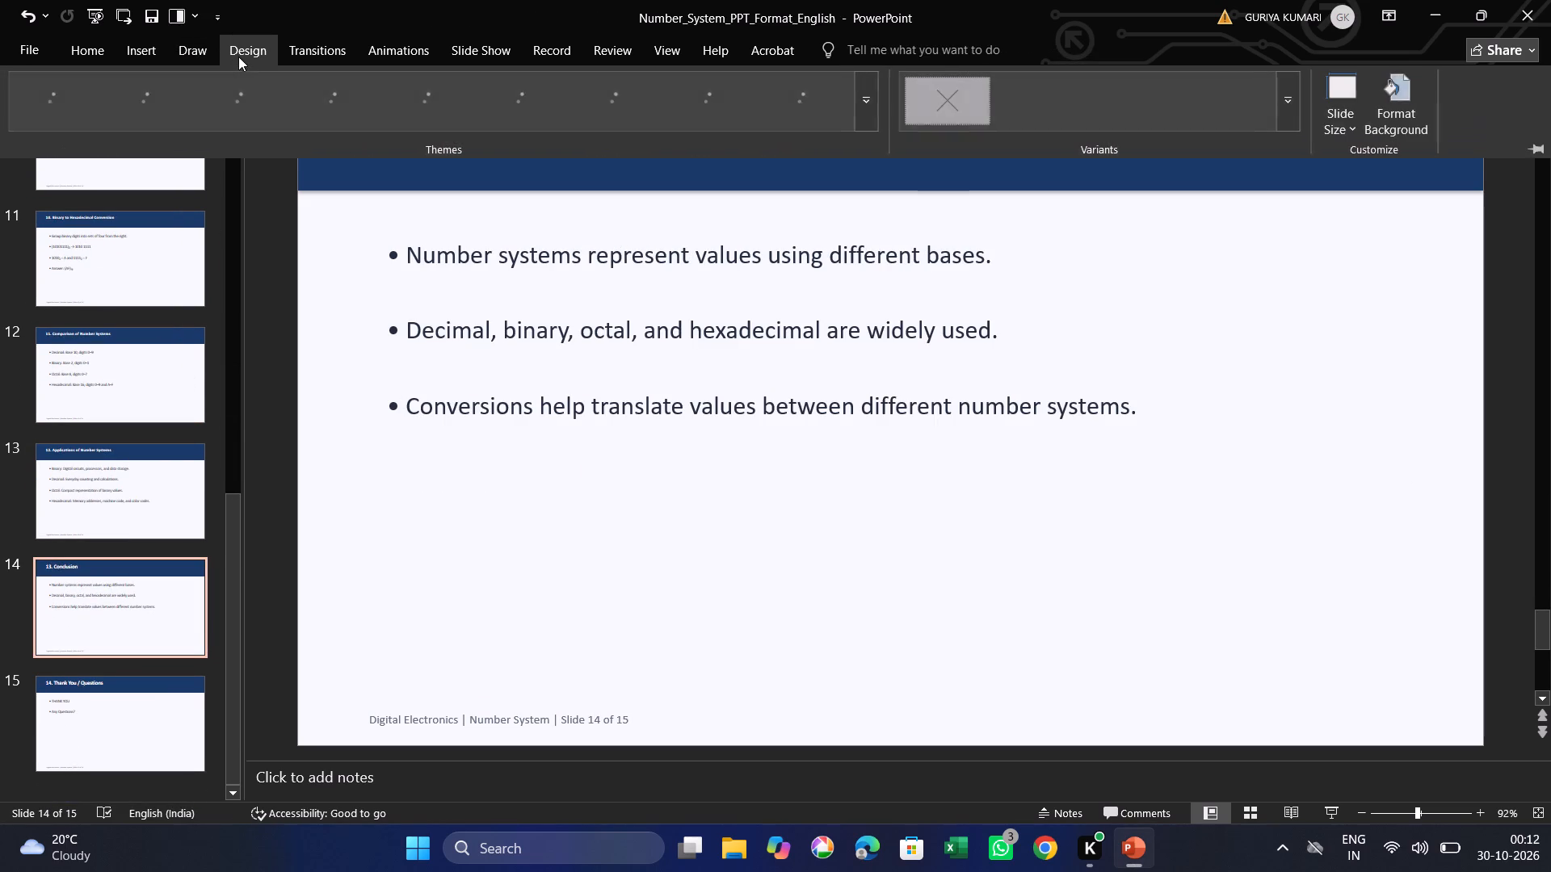
left_click(353, 116)
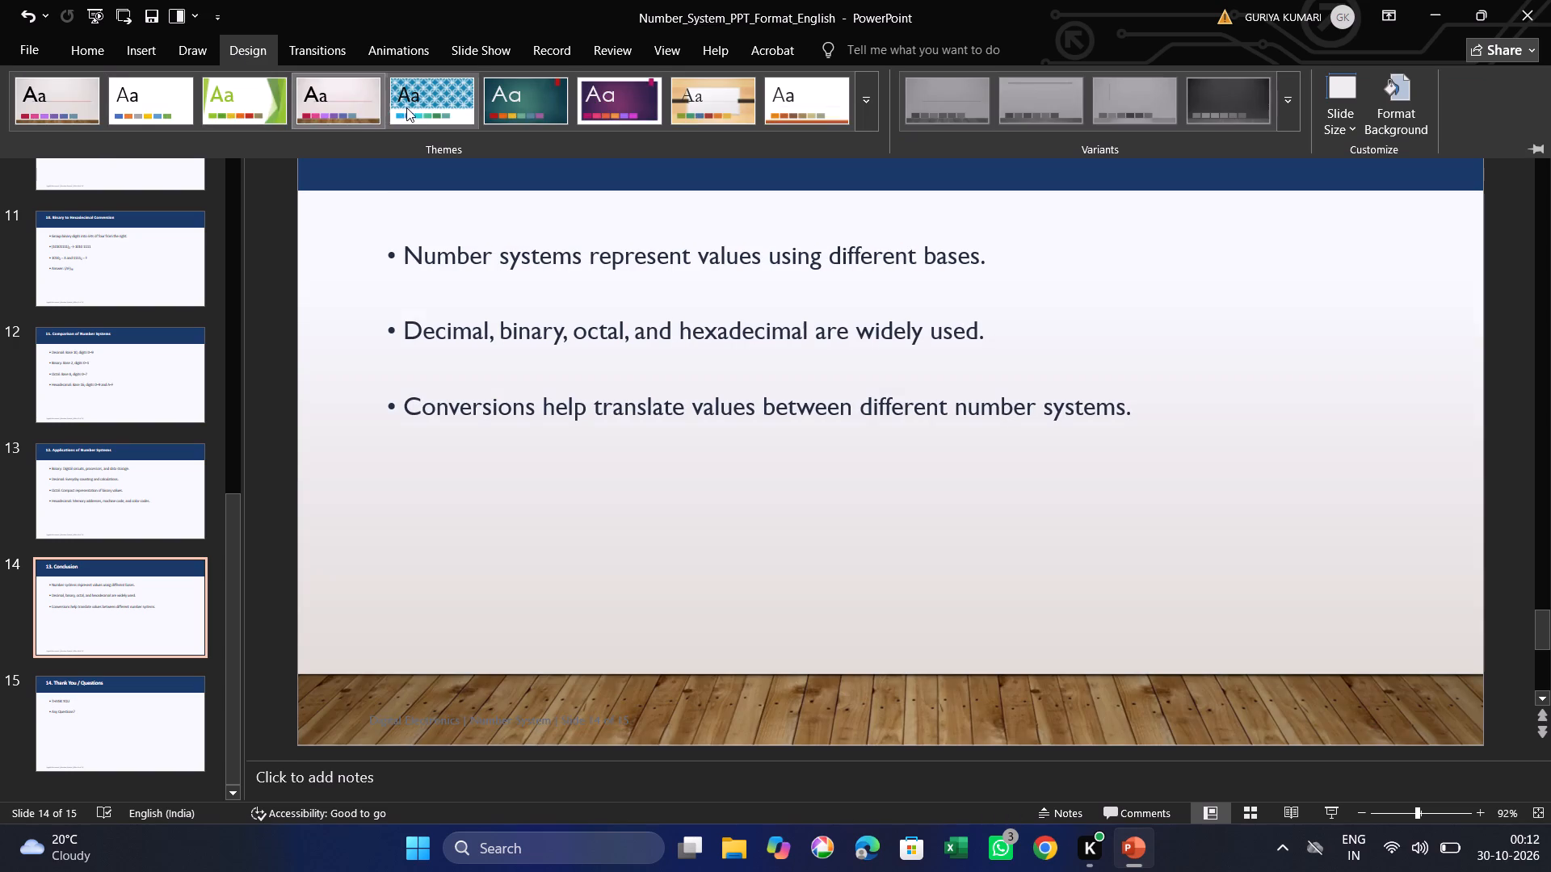
left_click(406, 107)
left_click(511, 109)
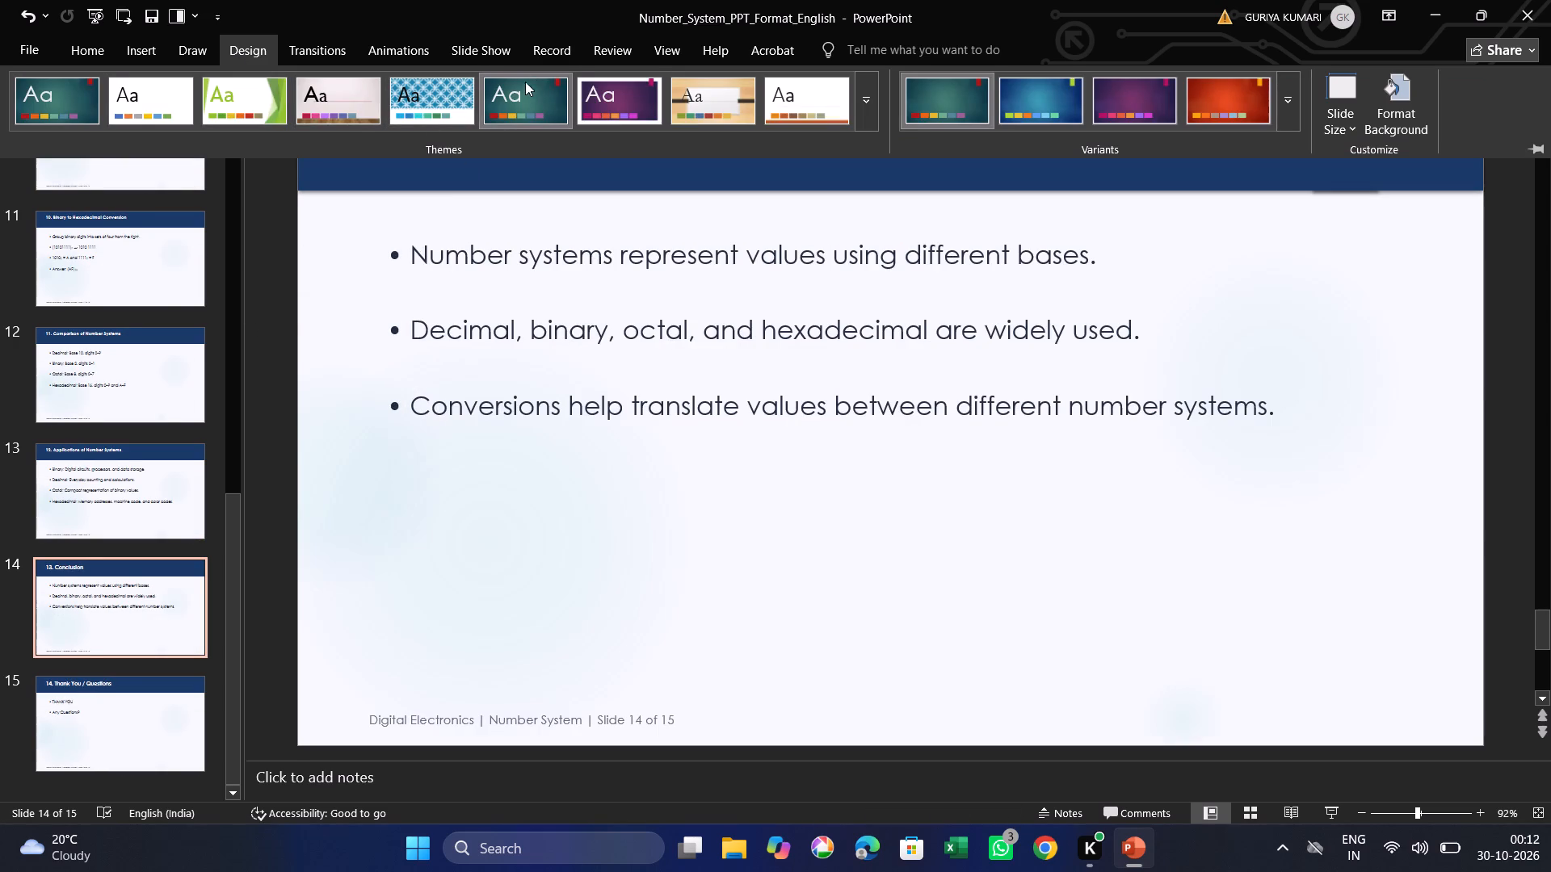
left_click(524, 86)
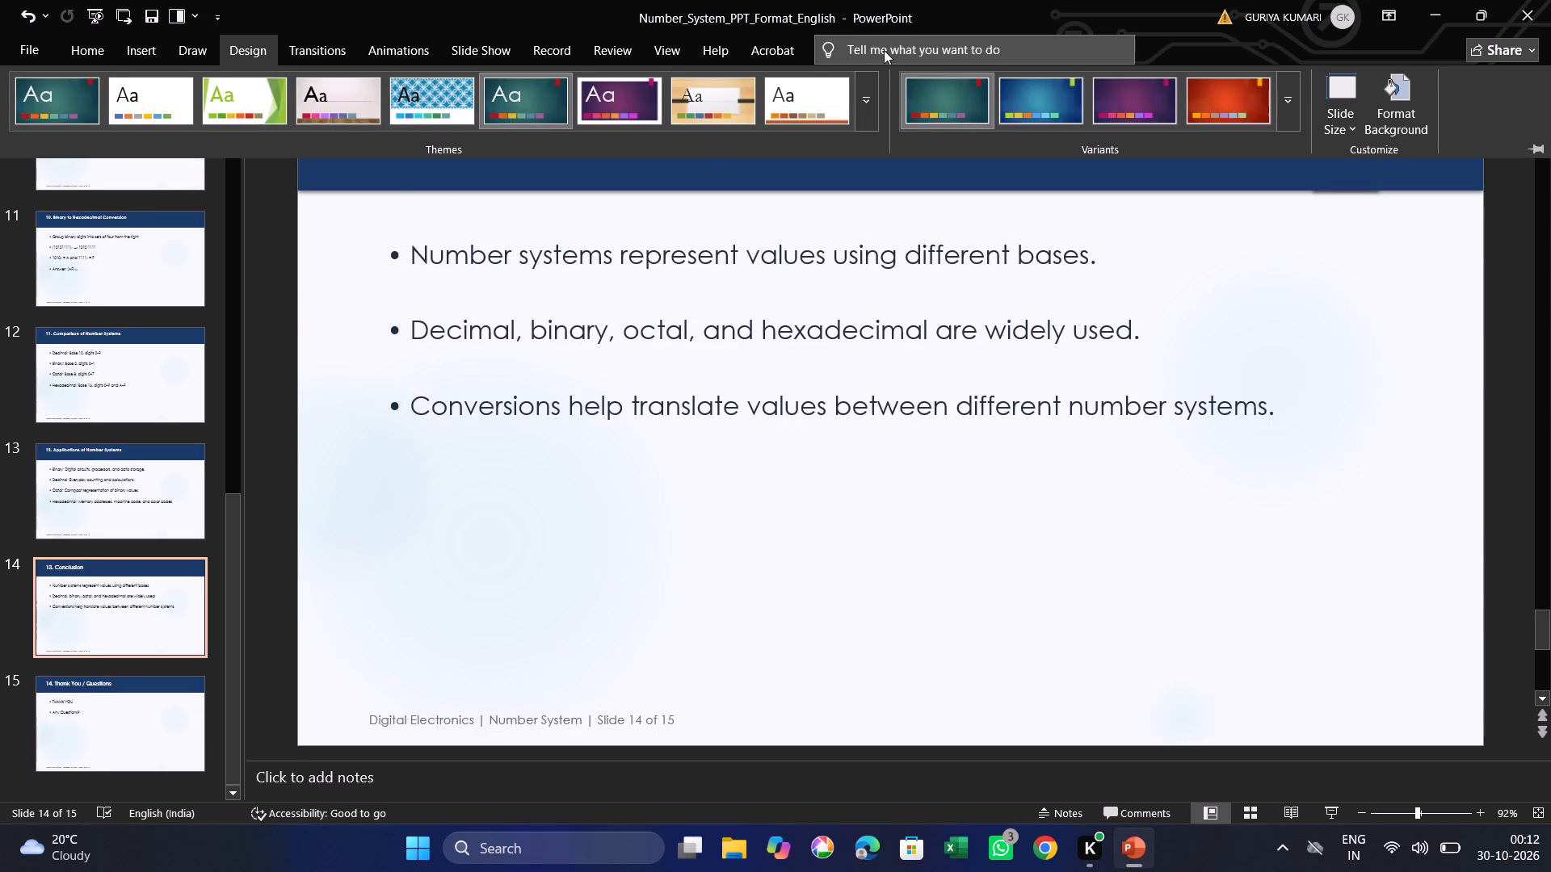
left_click(954, 101)
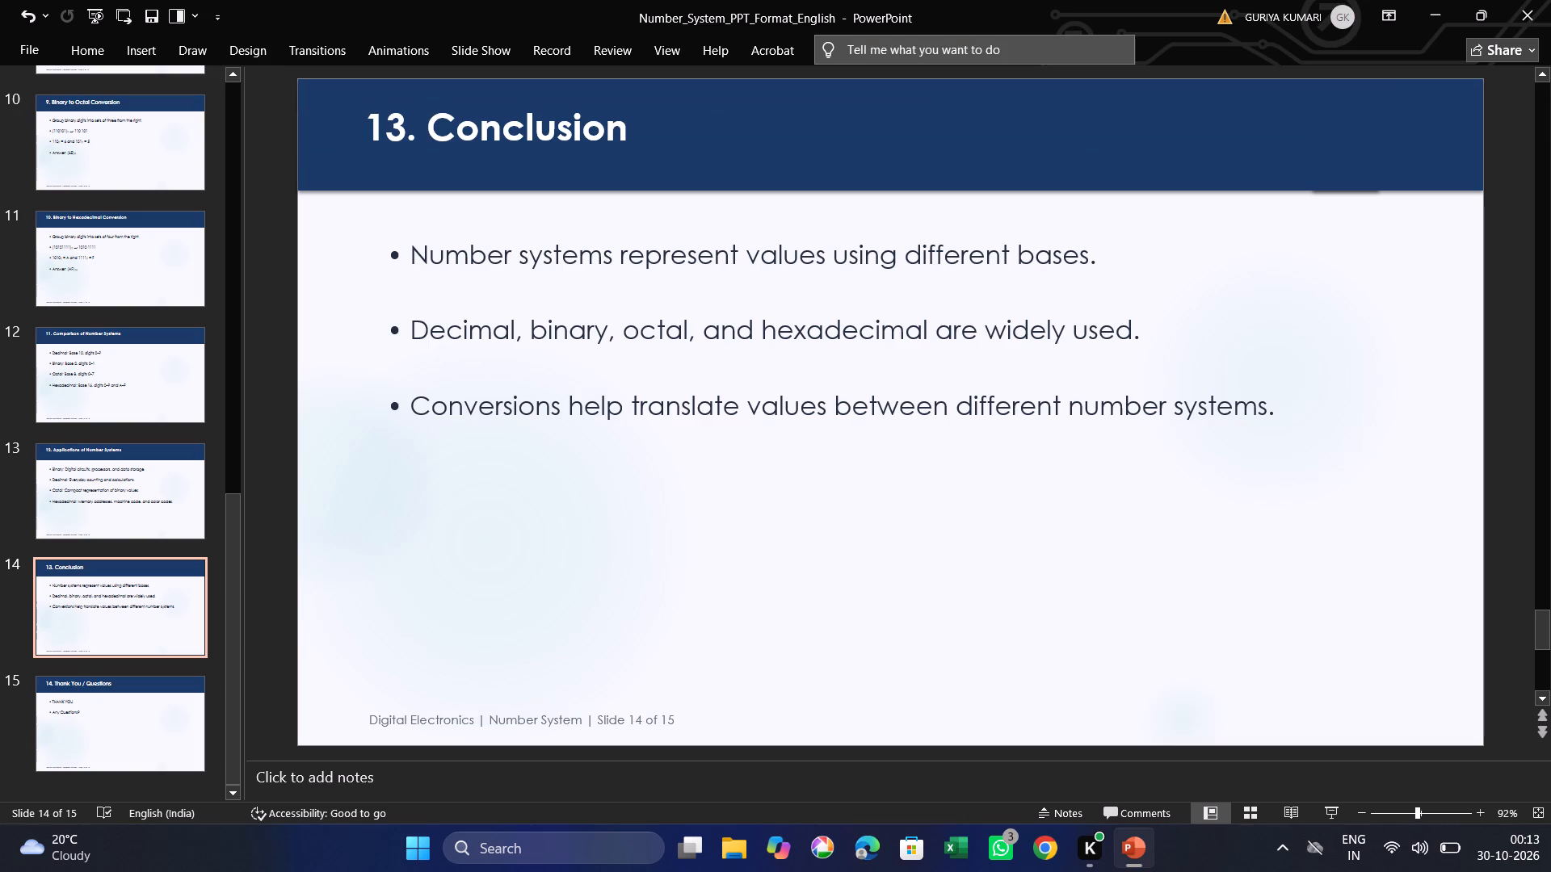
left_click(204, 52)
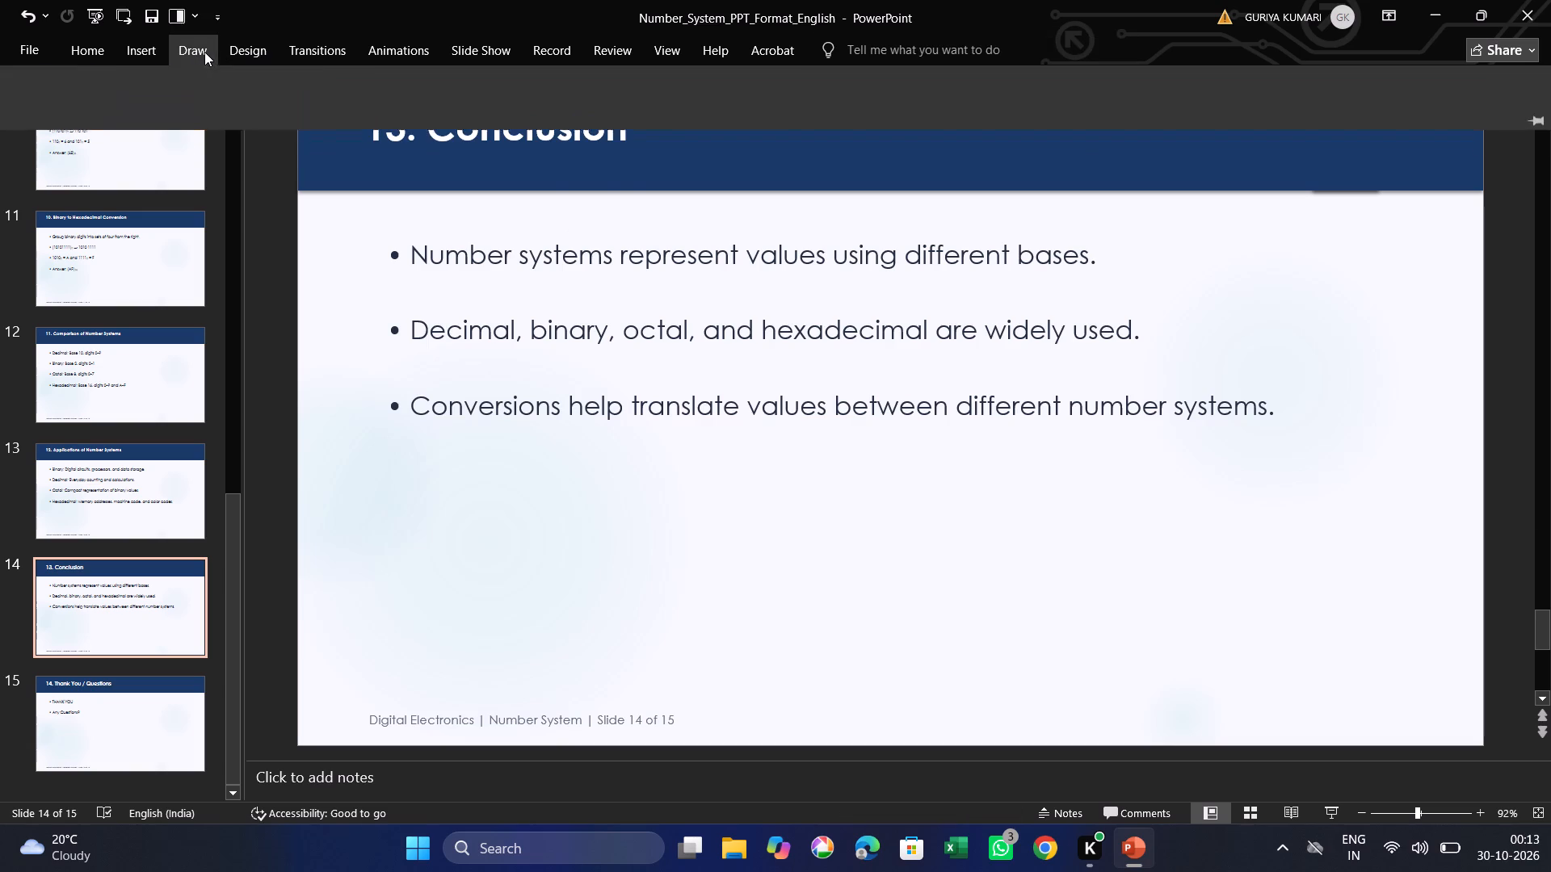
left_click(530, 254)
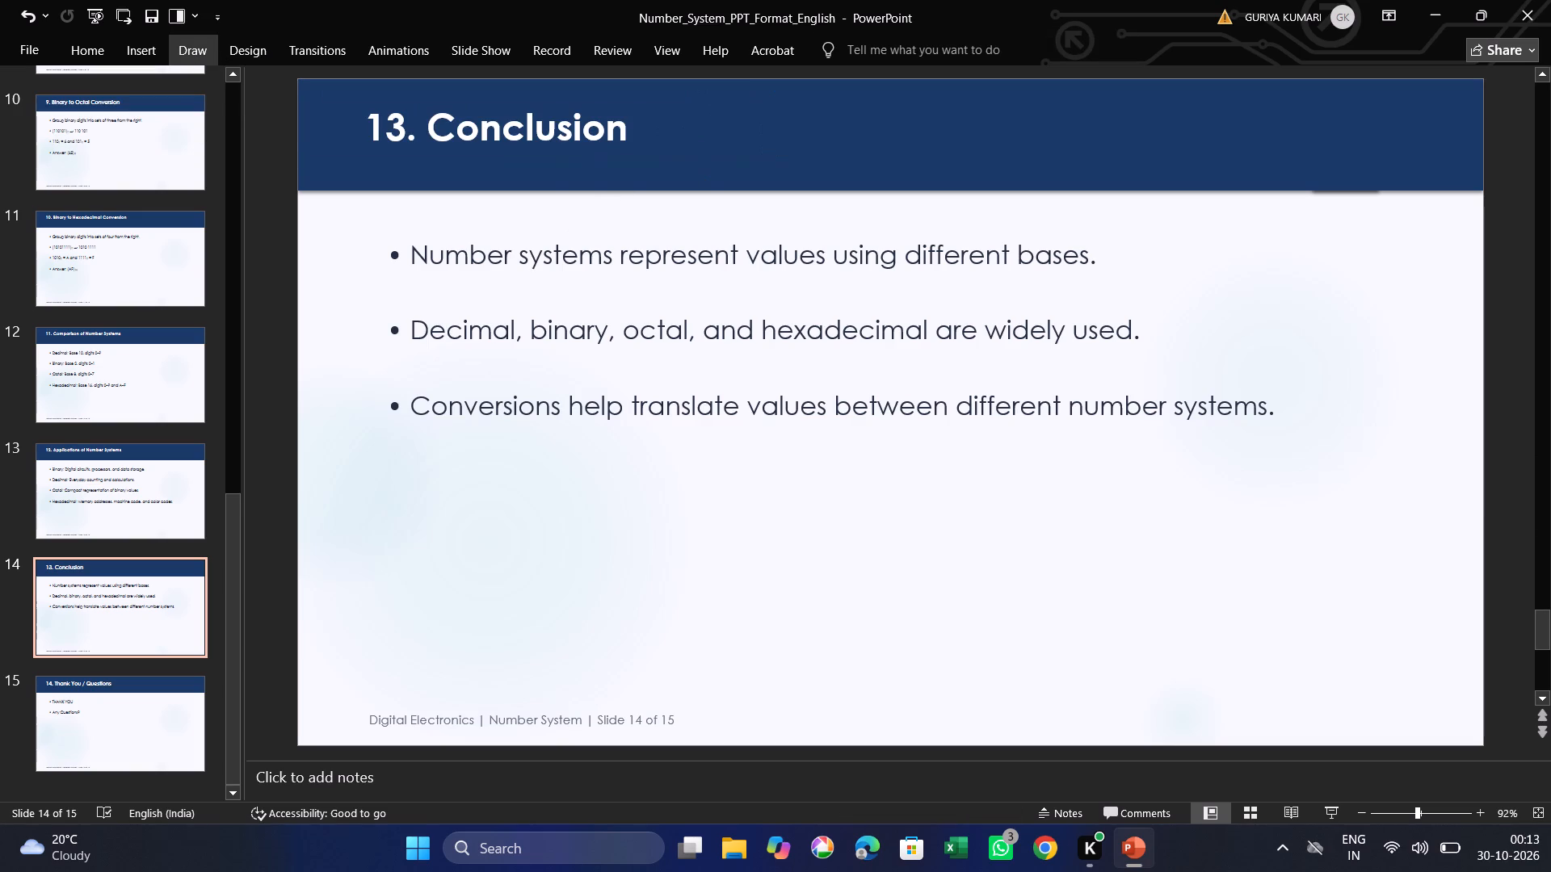
Go to the NUMBER SYSTEM title slide at the start of the presentation.
left_click(67, 242)
scroll(67, 242, "up", 6)
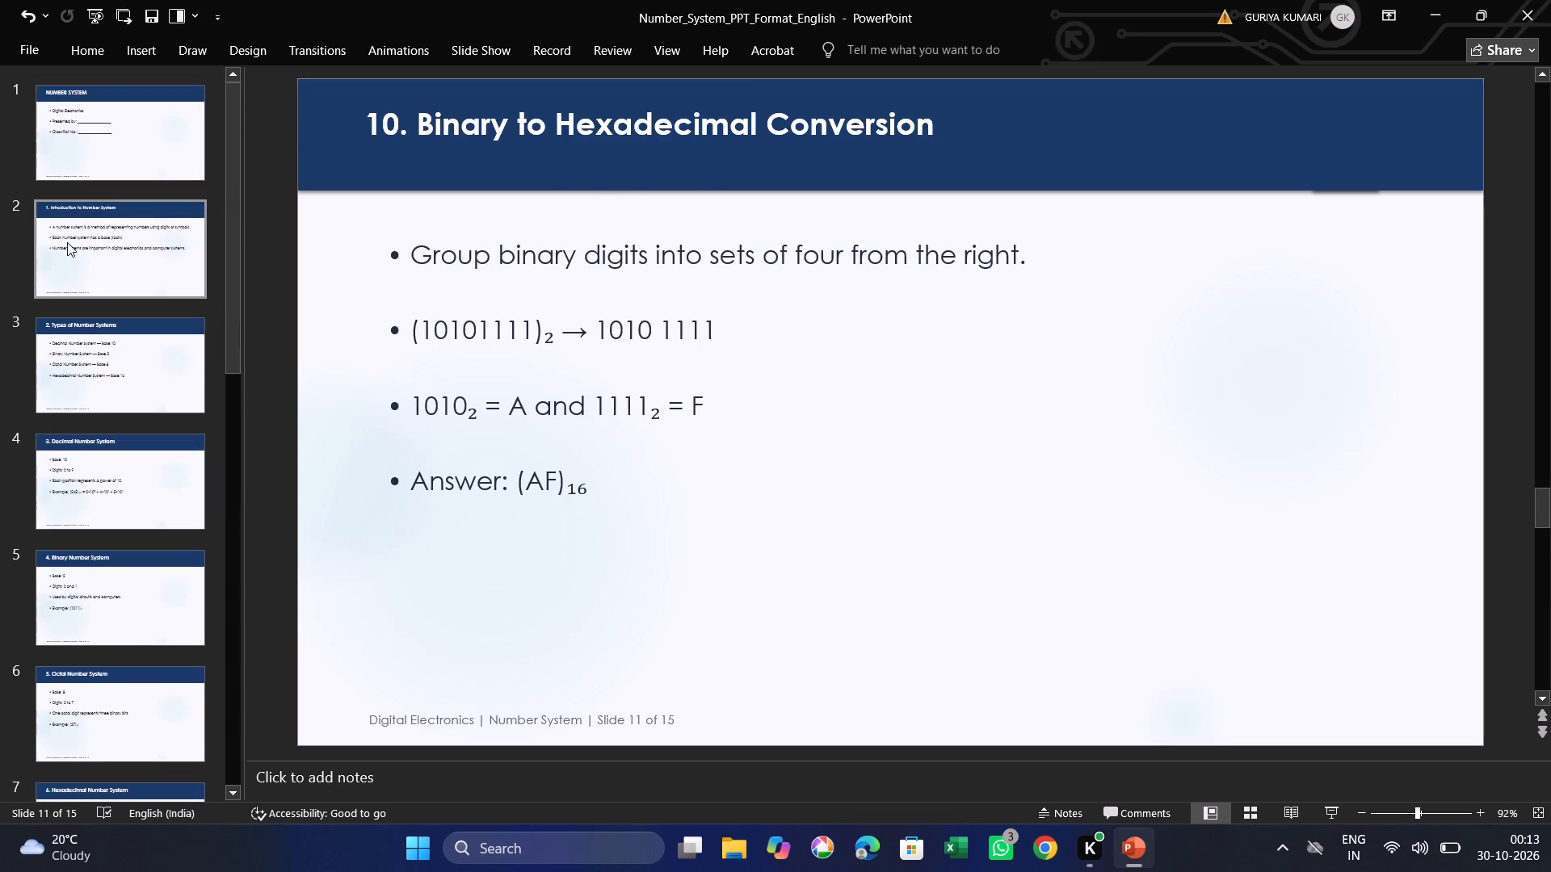
left_click(83, 167)
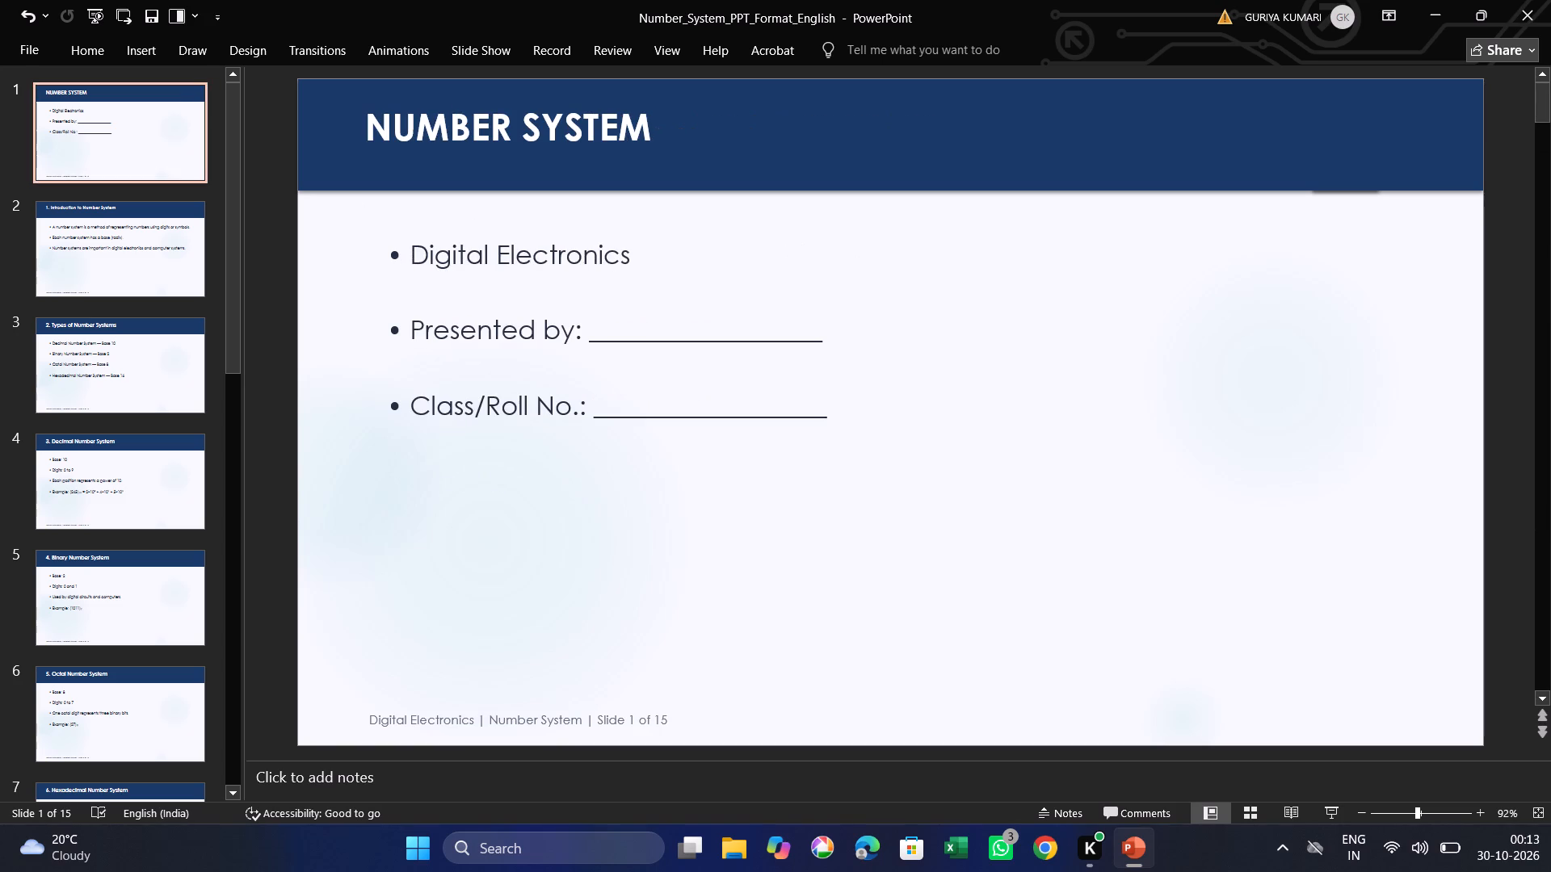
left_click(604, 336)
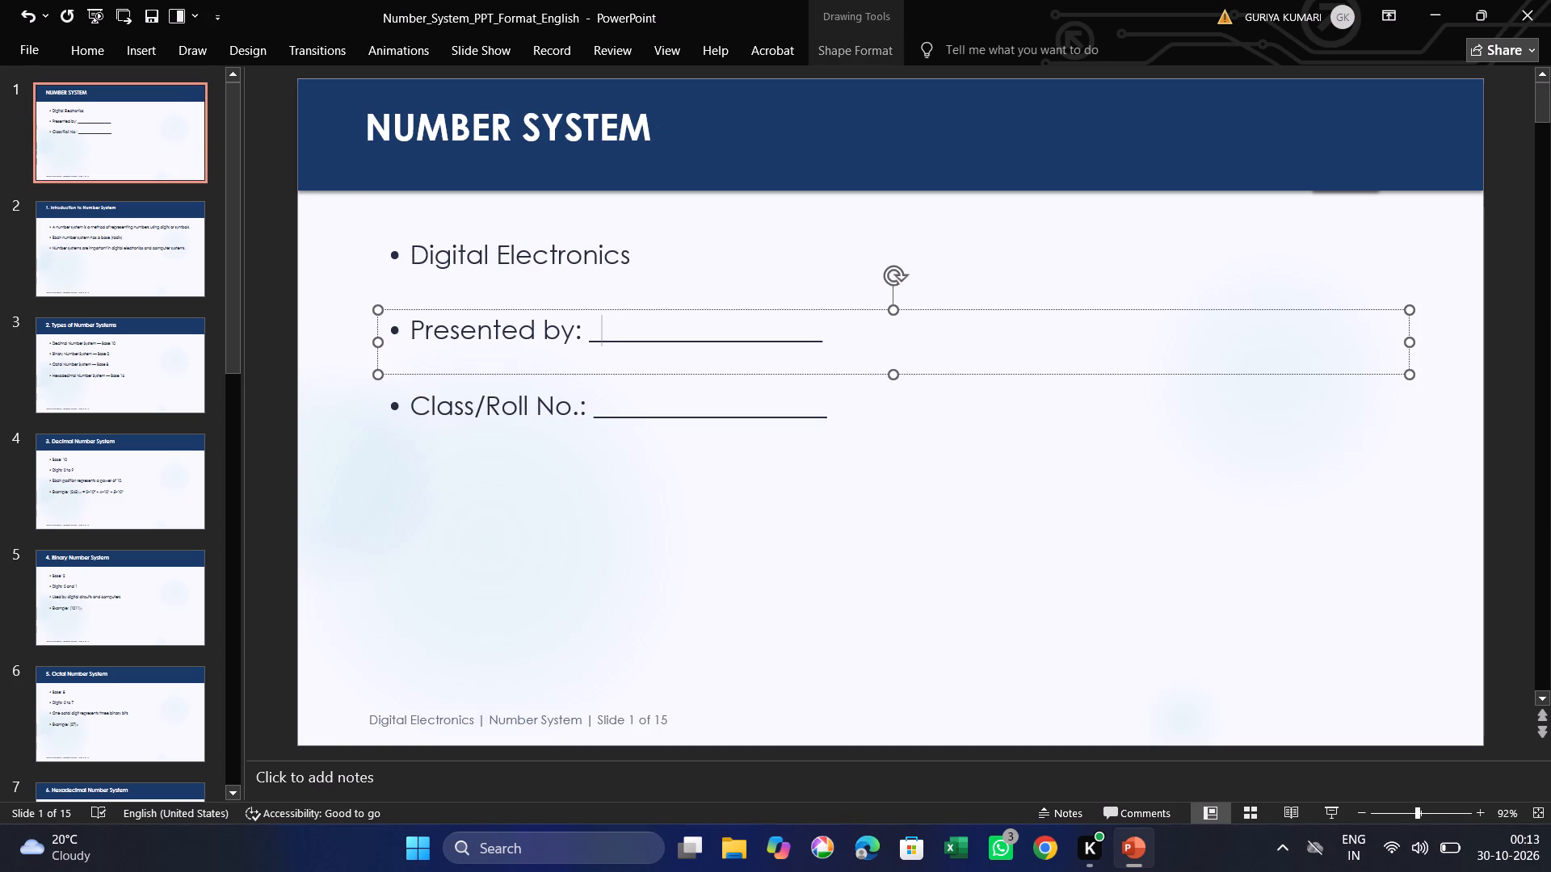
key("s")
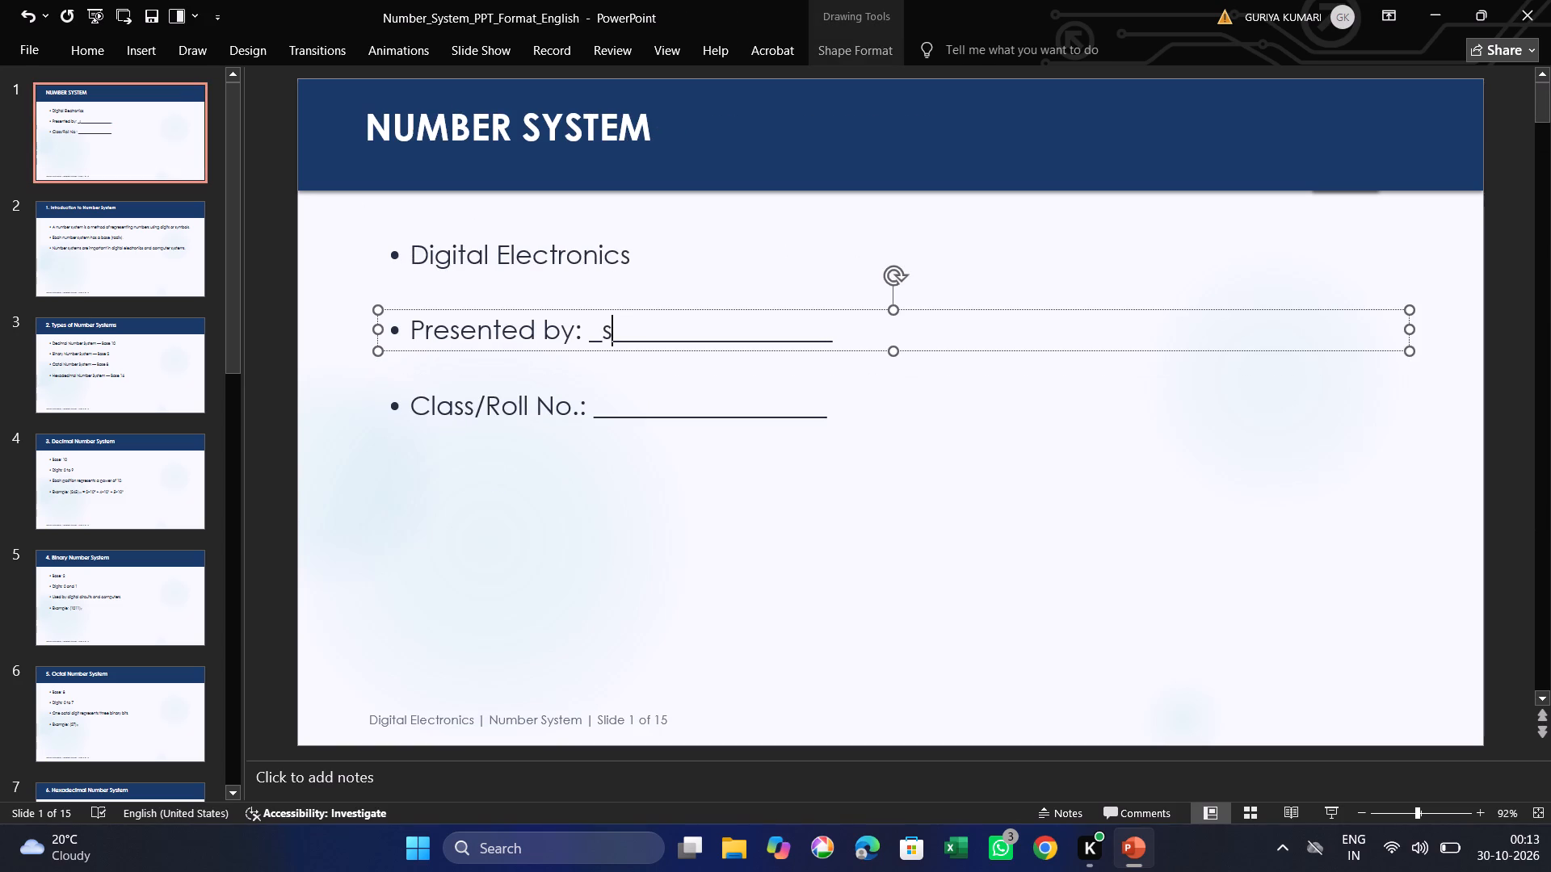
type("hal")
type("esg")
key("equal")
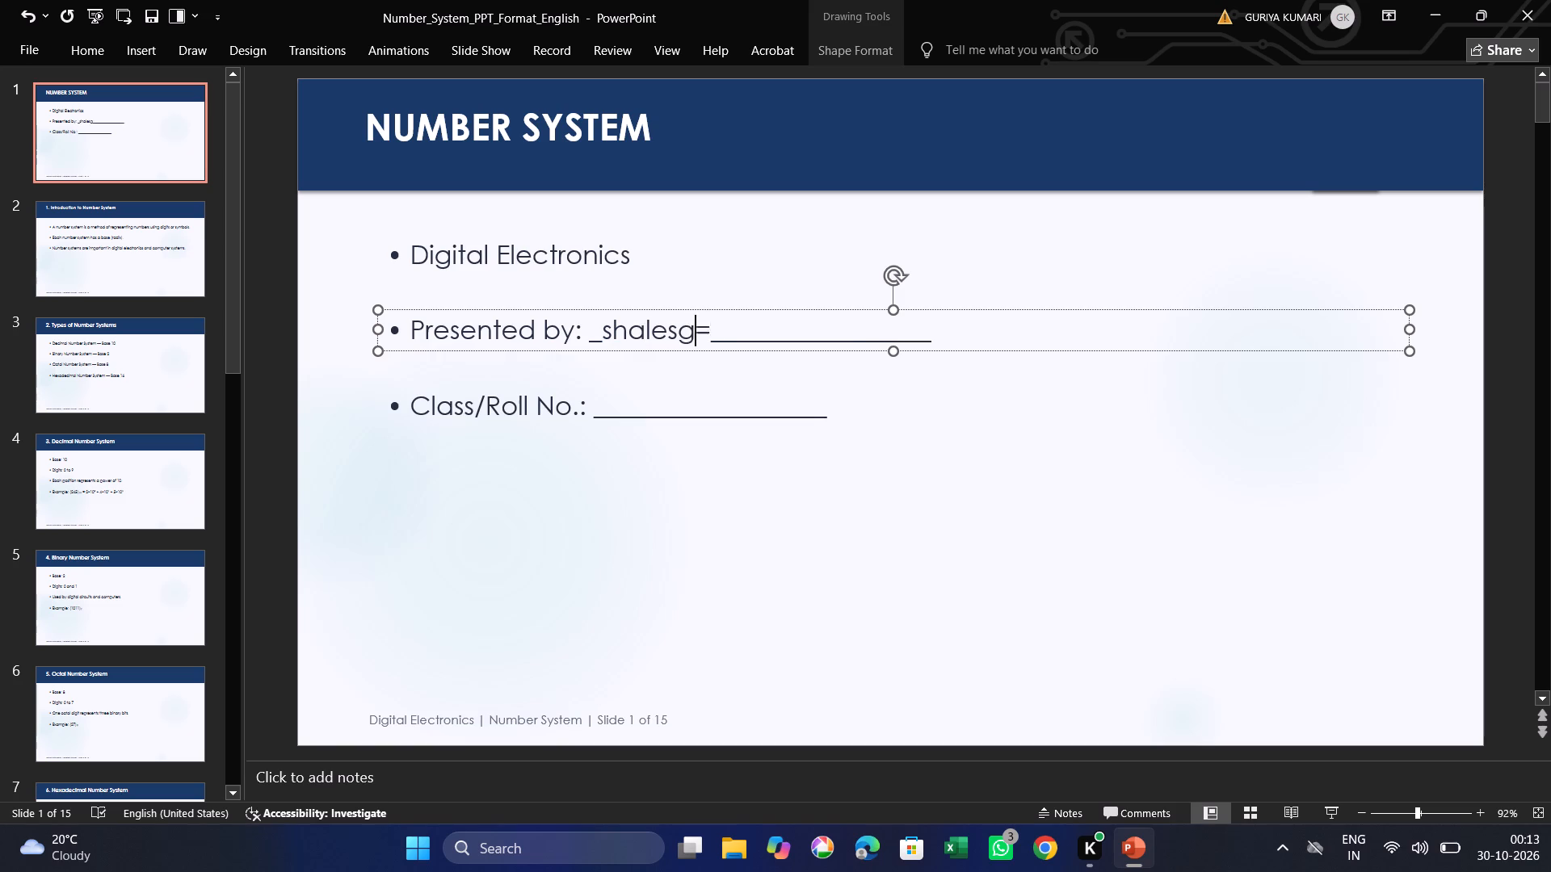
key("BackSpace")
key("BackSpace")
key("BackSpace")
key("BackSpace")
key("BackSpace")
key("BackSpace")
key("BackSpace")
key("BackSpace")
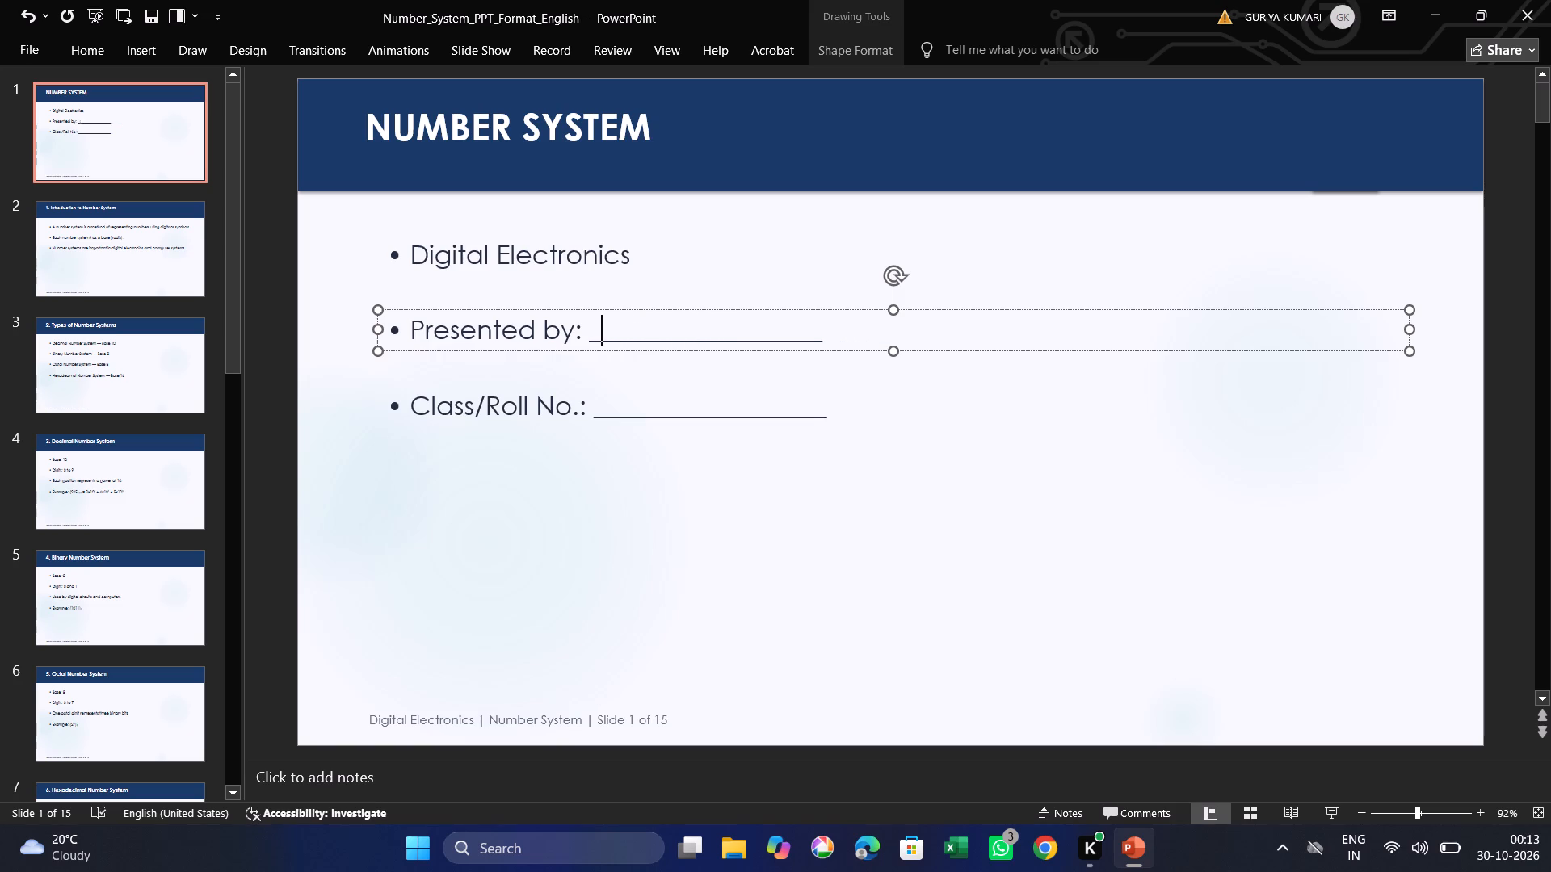
Replace the blank underline after "Presented by:" on the title slide with the presenter's name.
left_click(637, 339)
left_click_drag(589, 338, 836, 328)
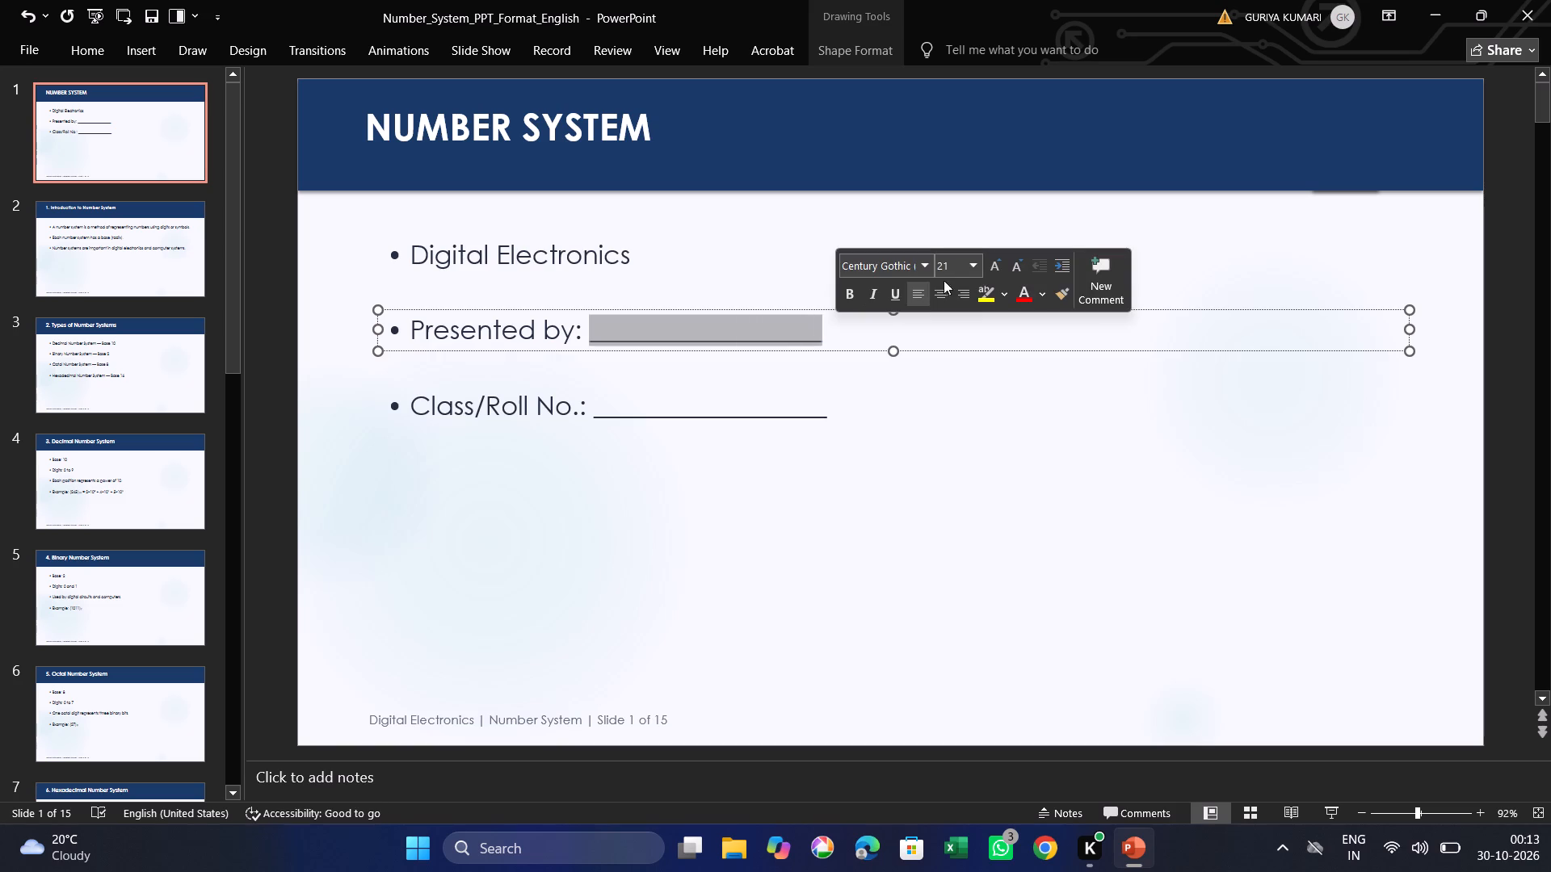
right_click(758, 328)
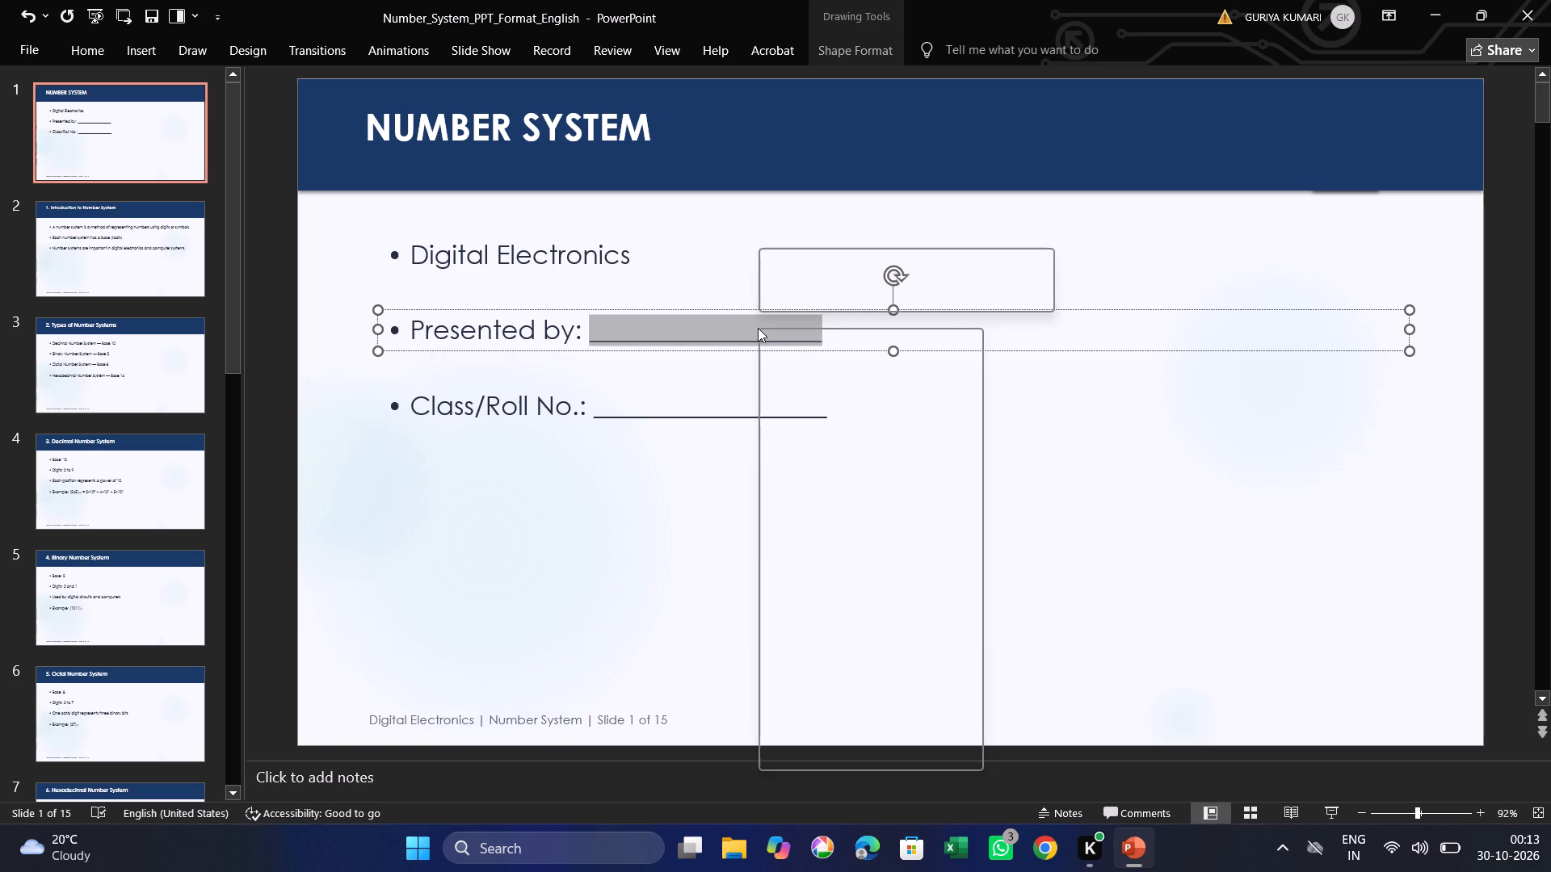
left_click(812, 373)
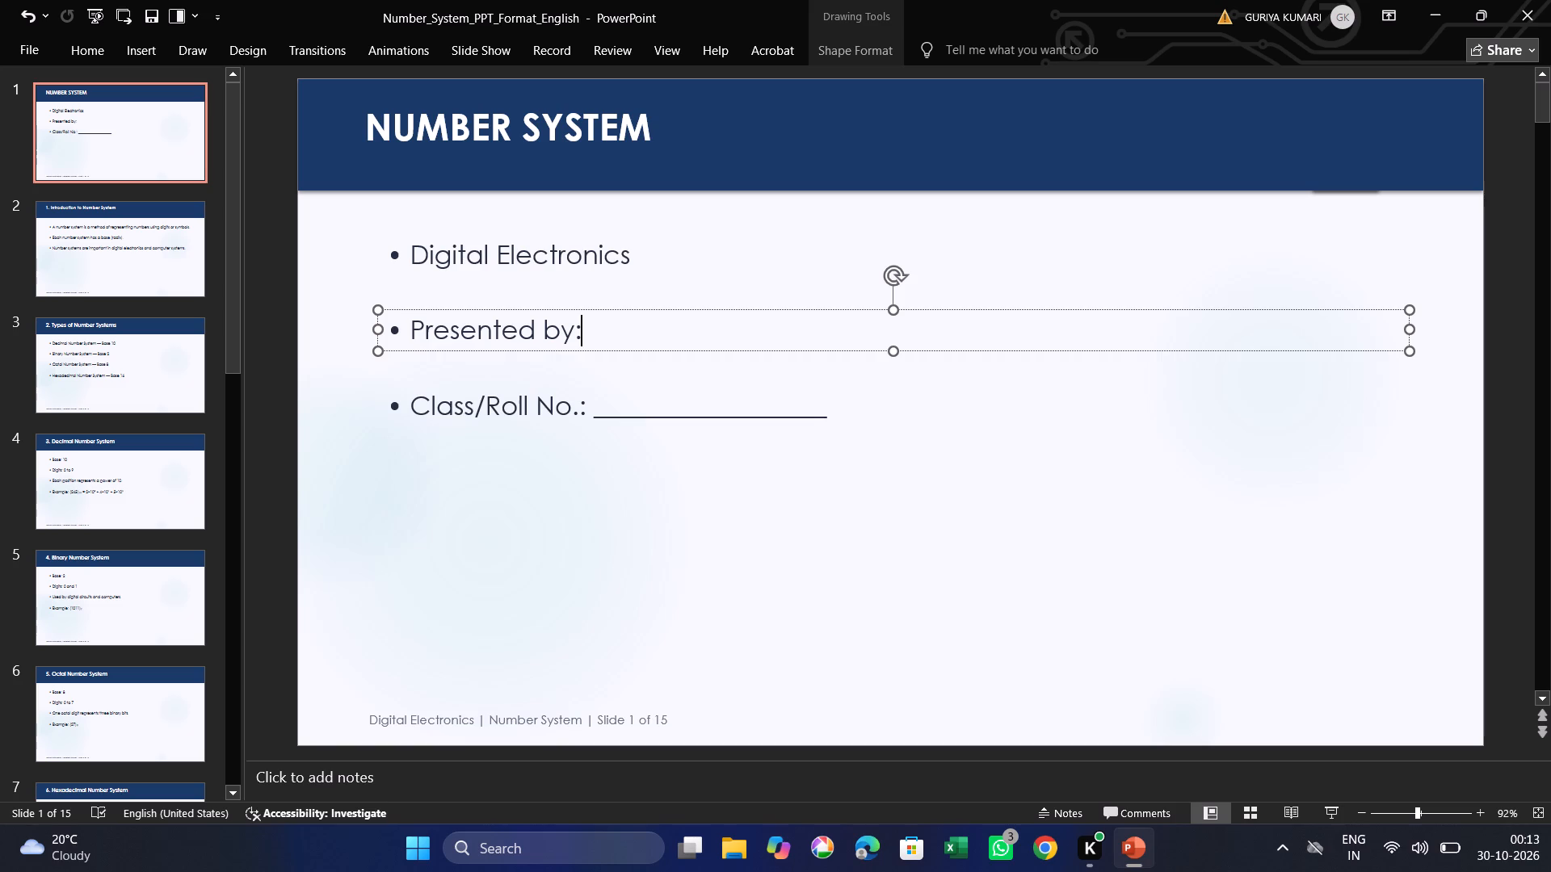
key("space")
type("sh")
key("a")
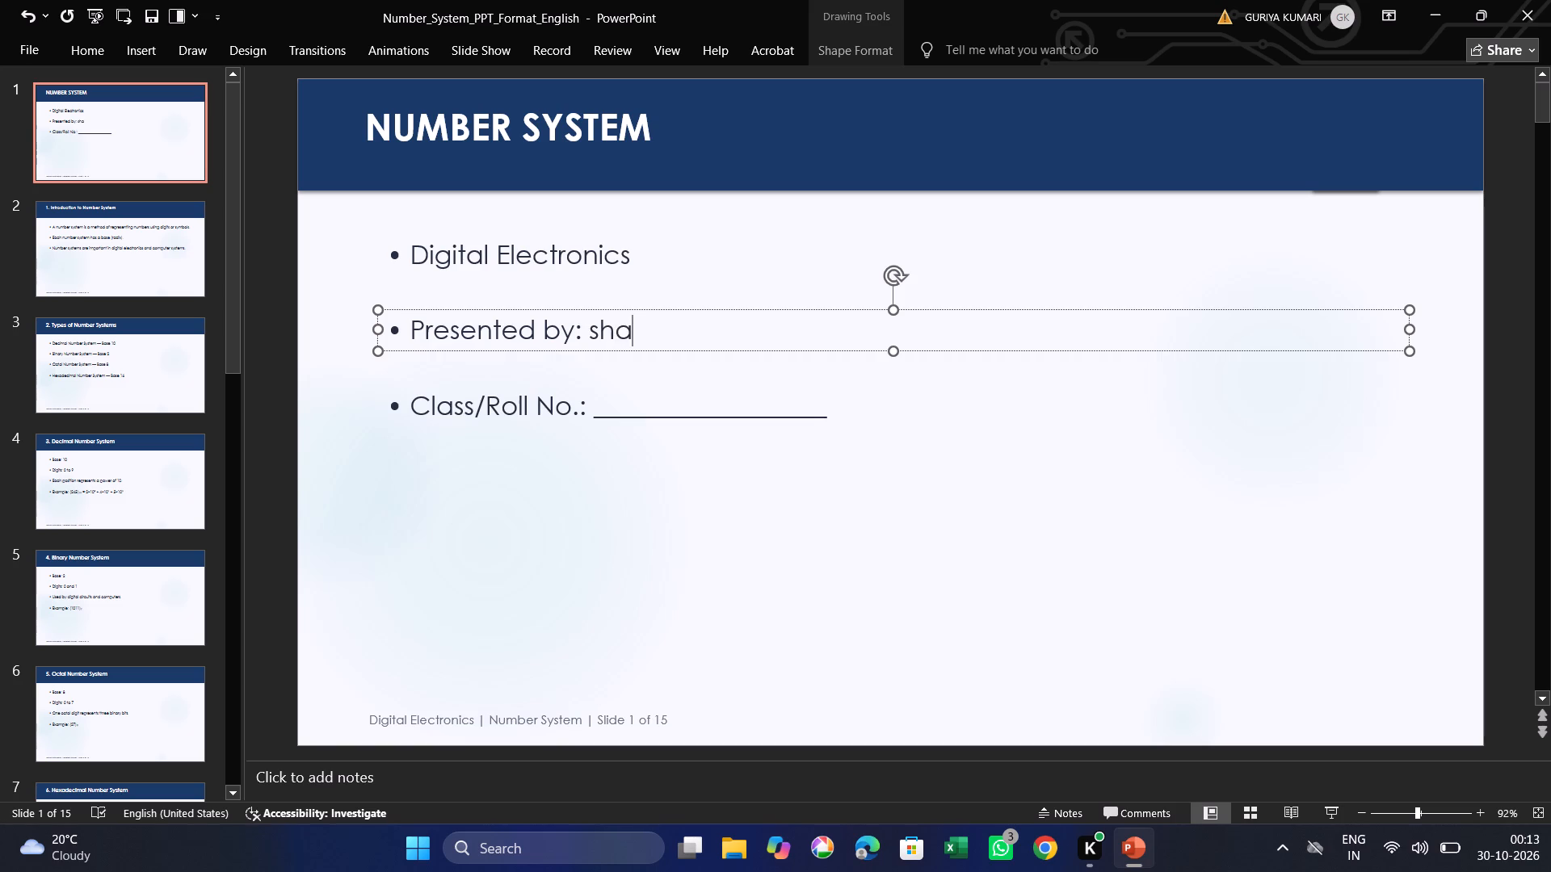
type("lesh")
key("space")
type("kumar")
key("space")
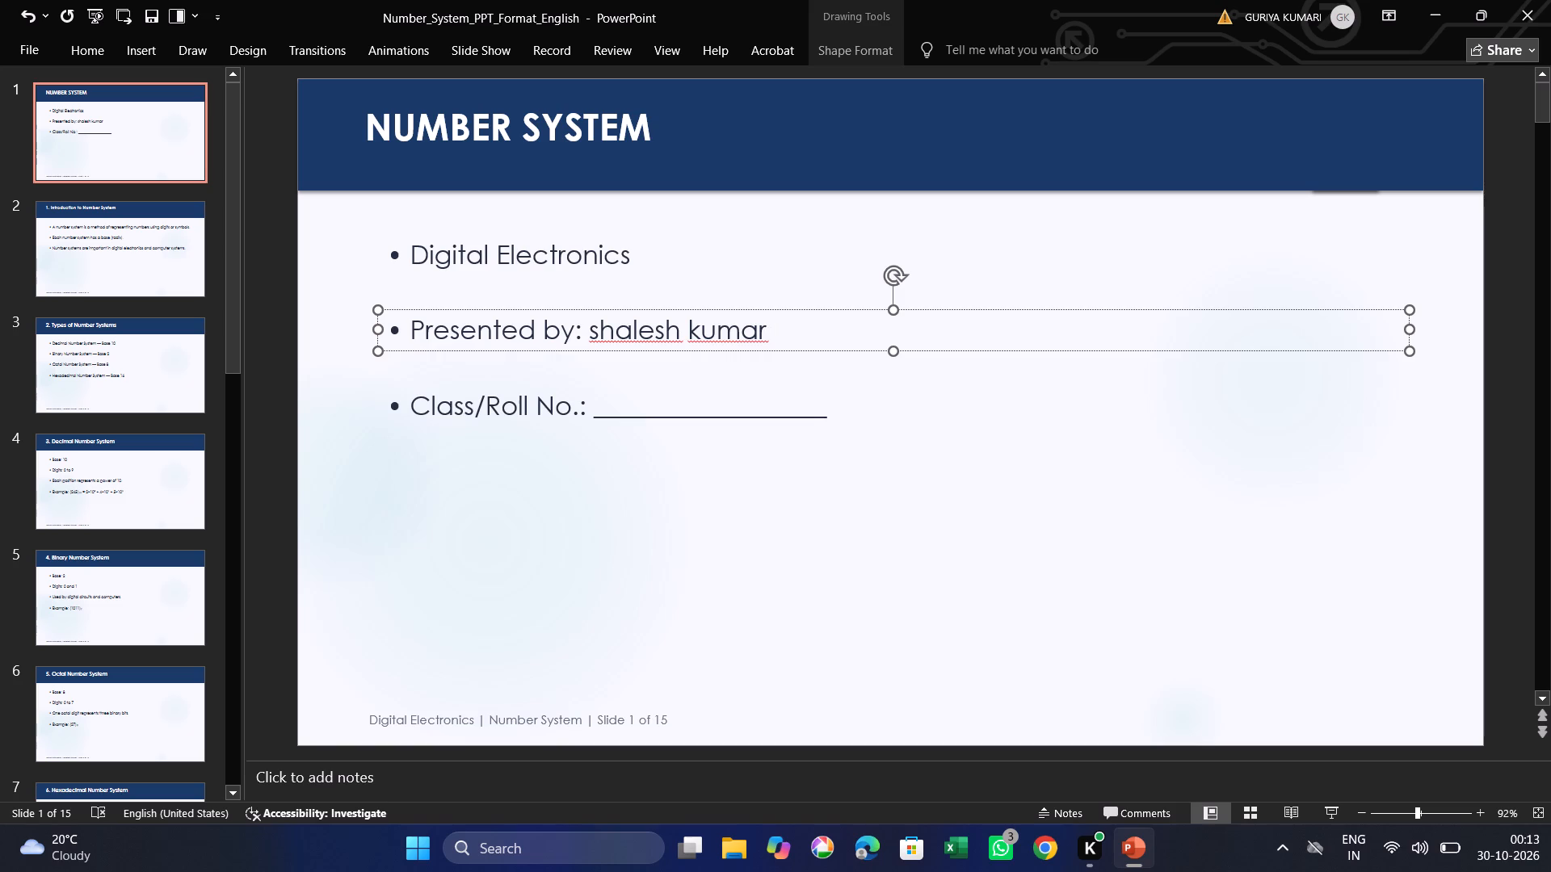
Remove the blank underline and the period from the Class/Roll No. bullet so that it reads "Class/Roll No:".
left_click_drag(592, 413, 899, 406)
key("BackSpace")
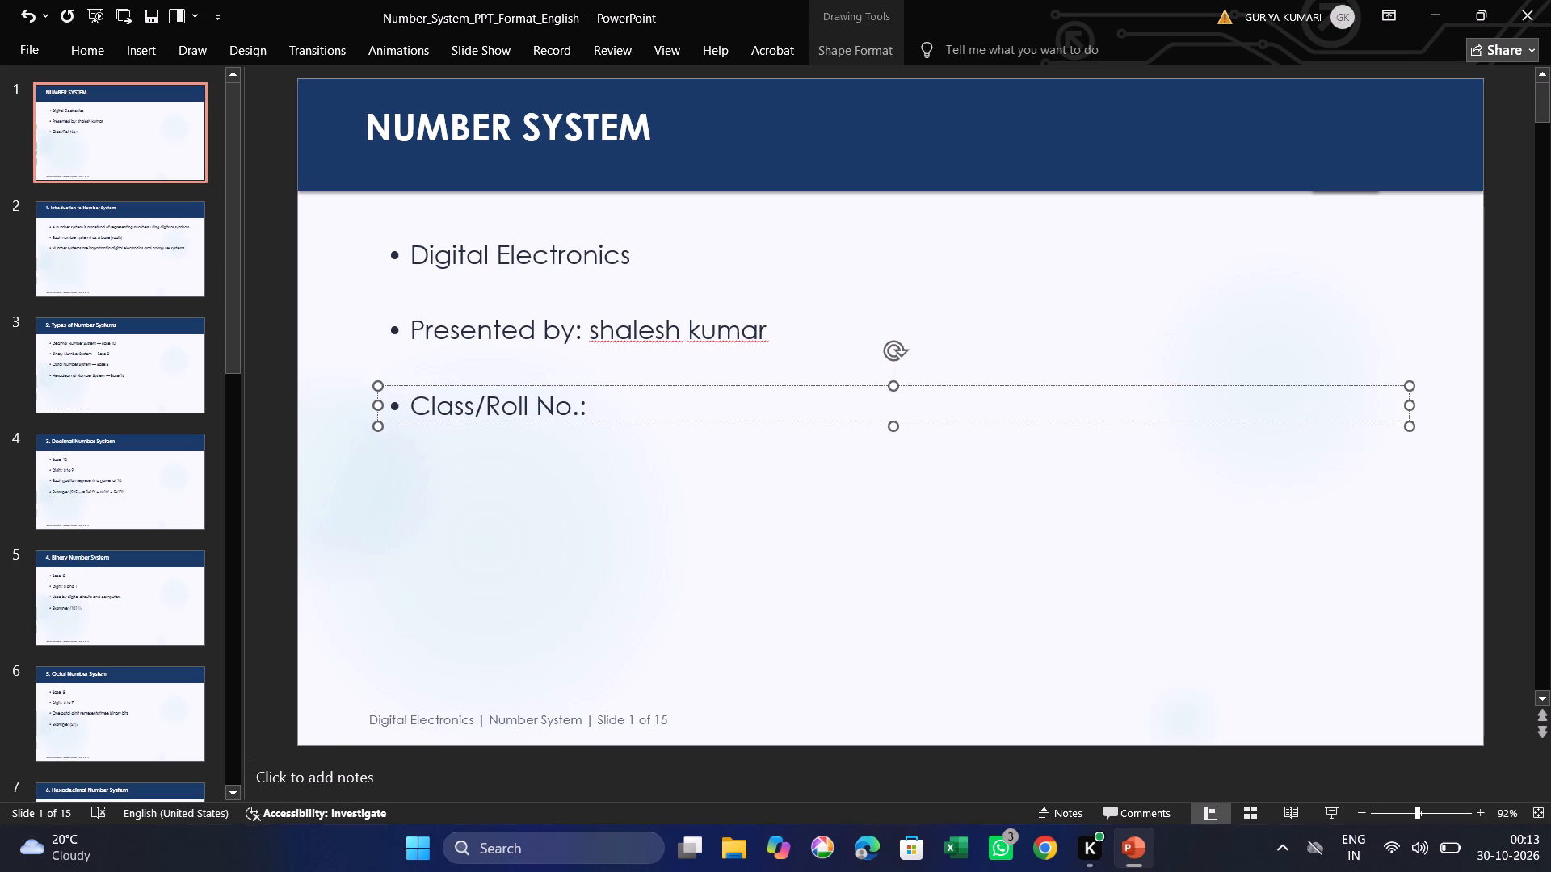
left_click(576, 409)
key("BackSpace")
left_click(630, 396)
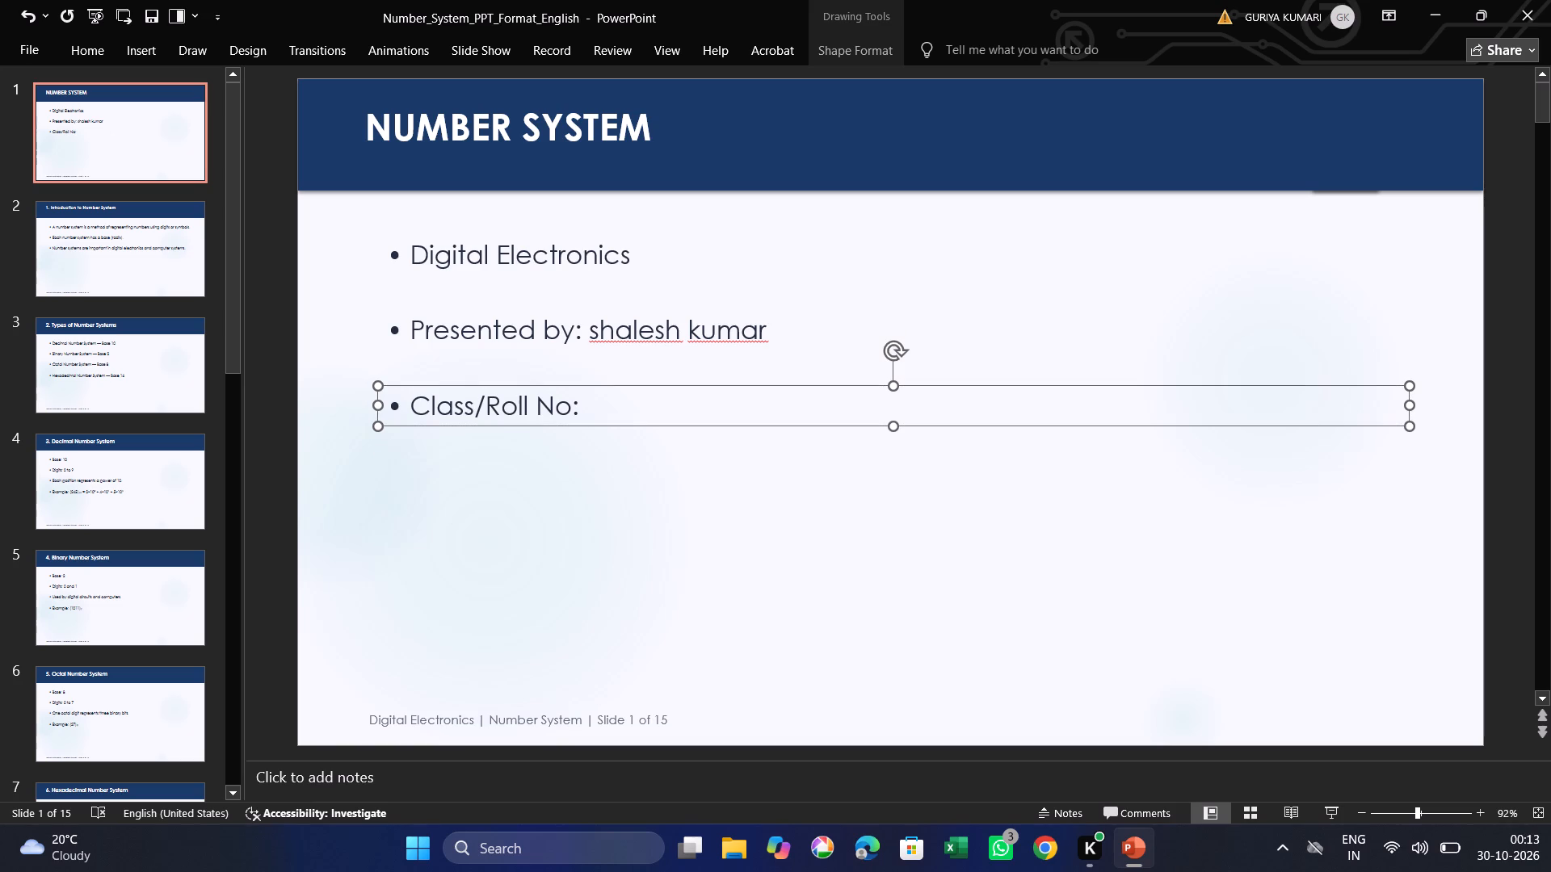
left_click(387, 411)
key("space")
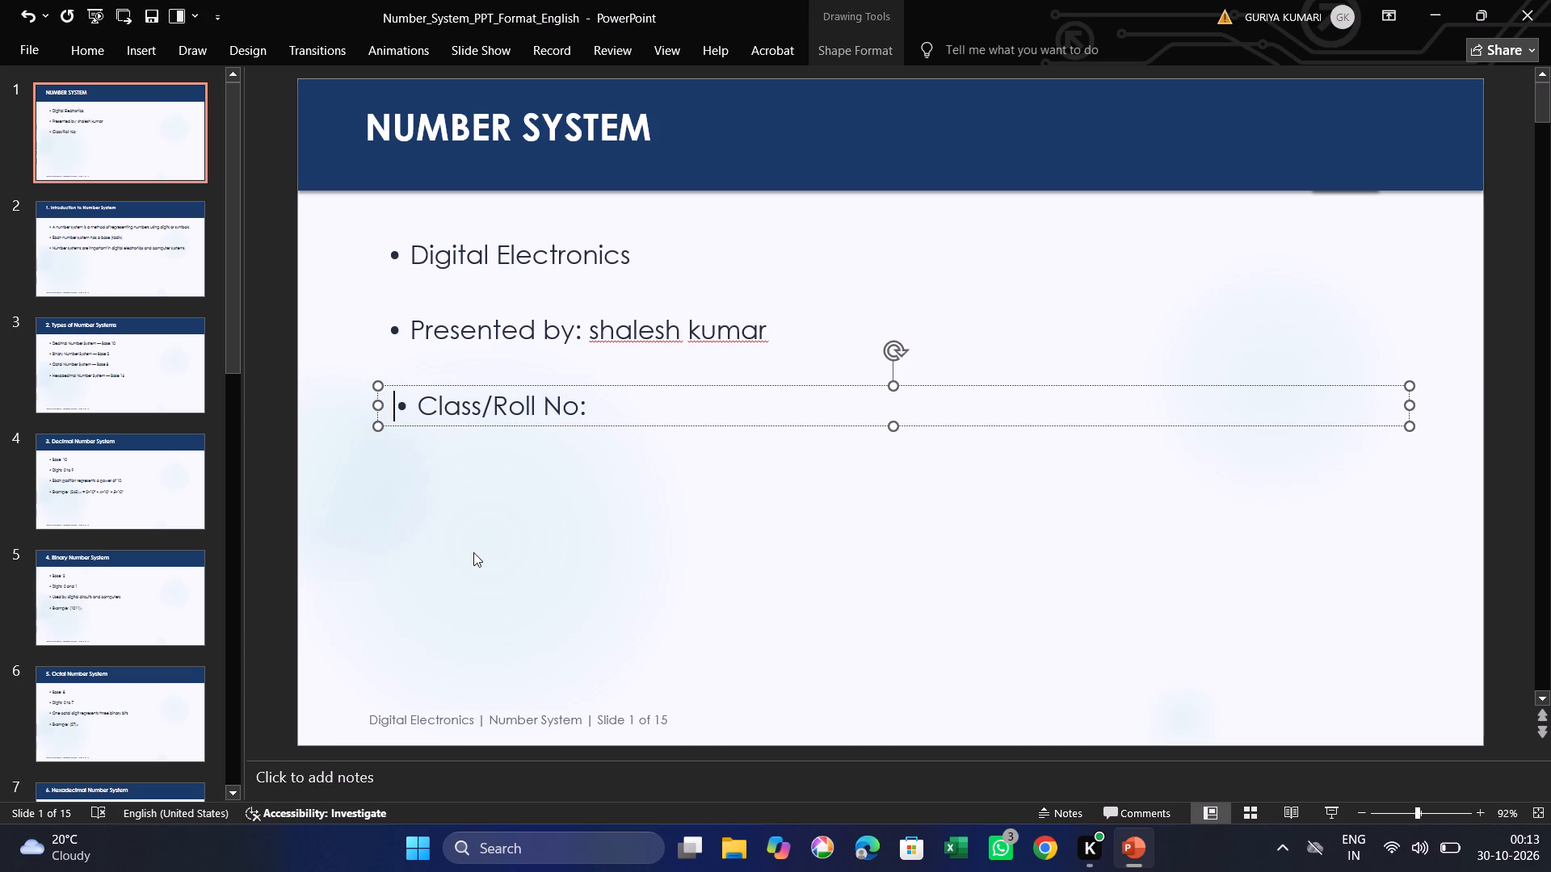
key("BackSpace")
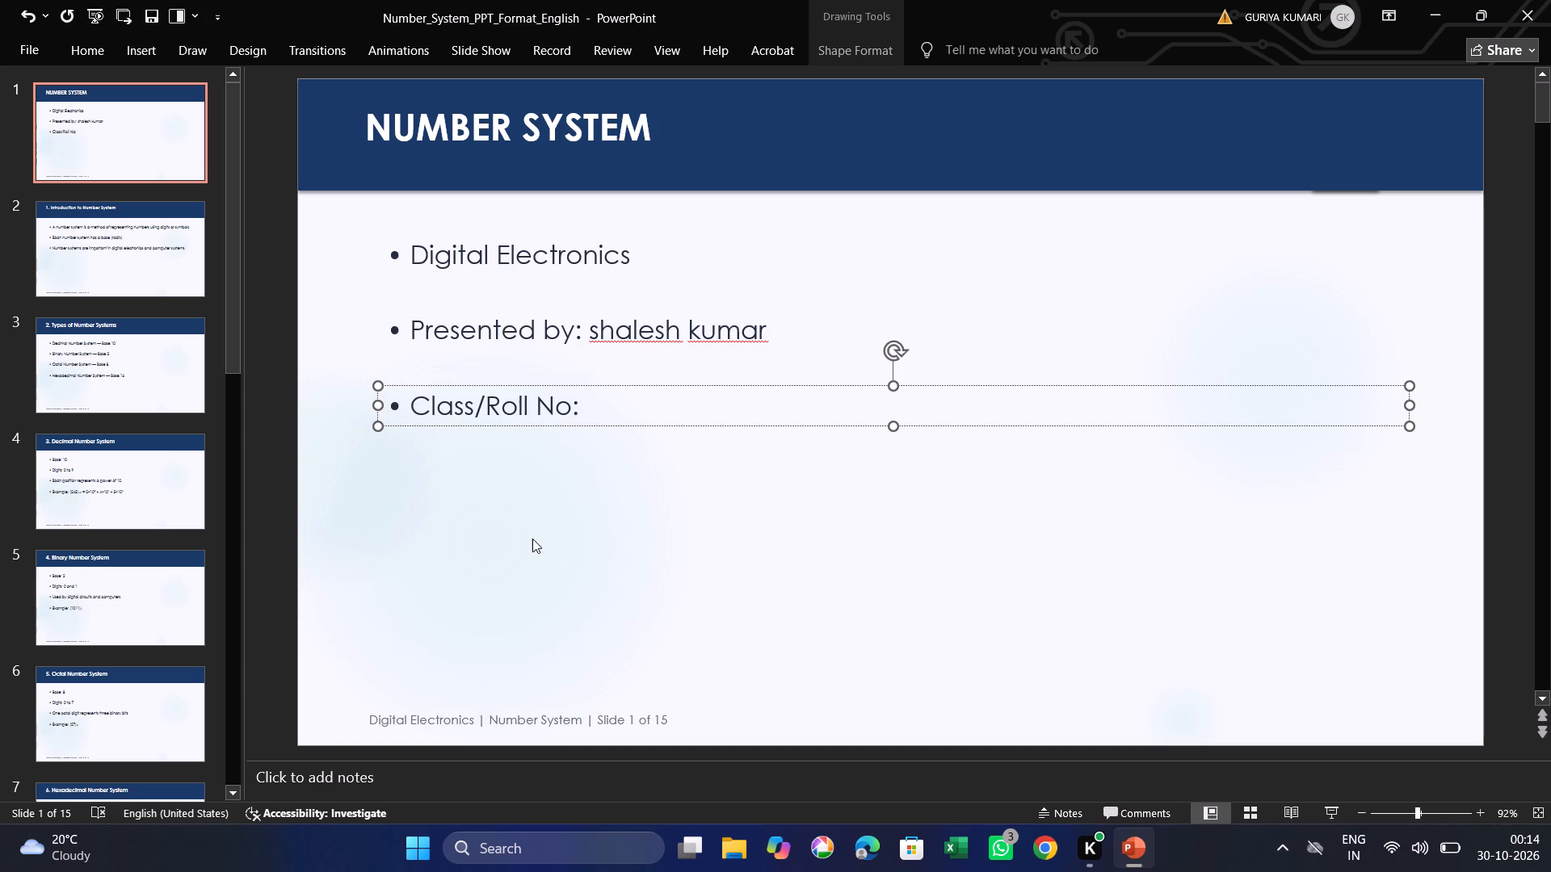
Move the Class/Roll No text box slightly up, closer to the Presented by line.
left_click(620, 399)
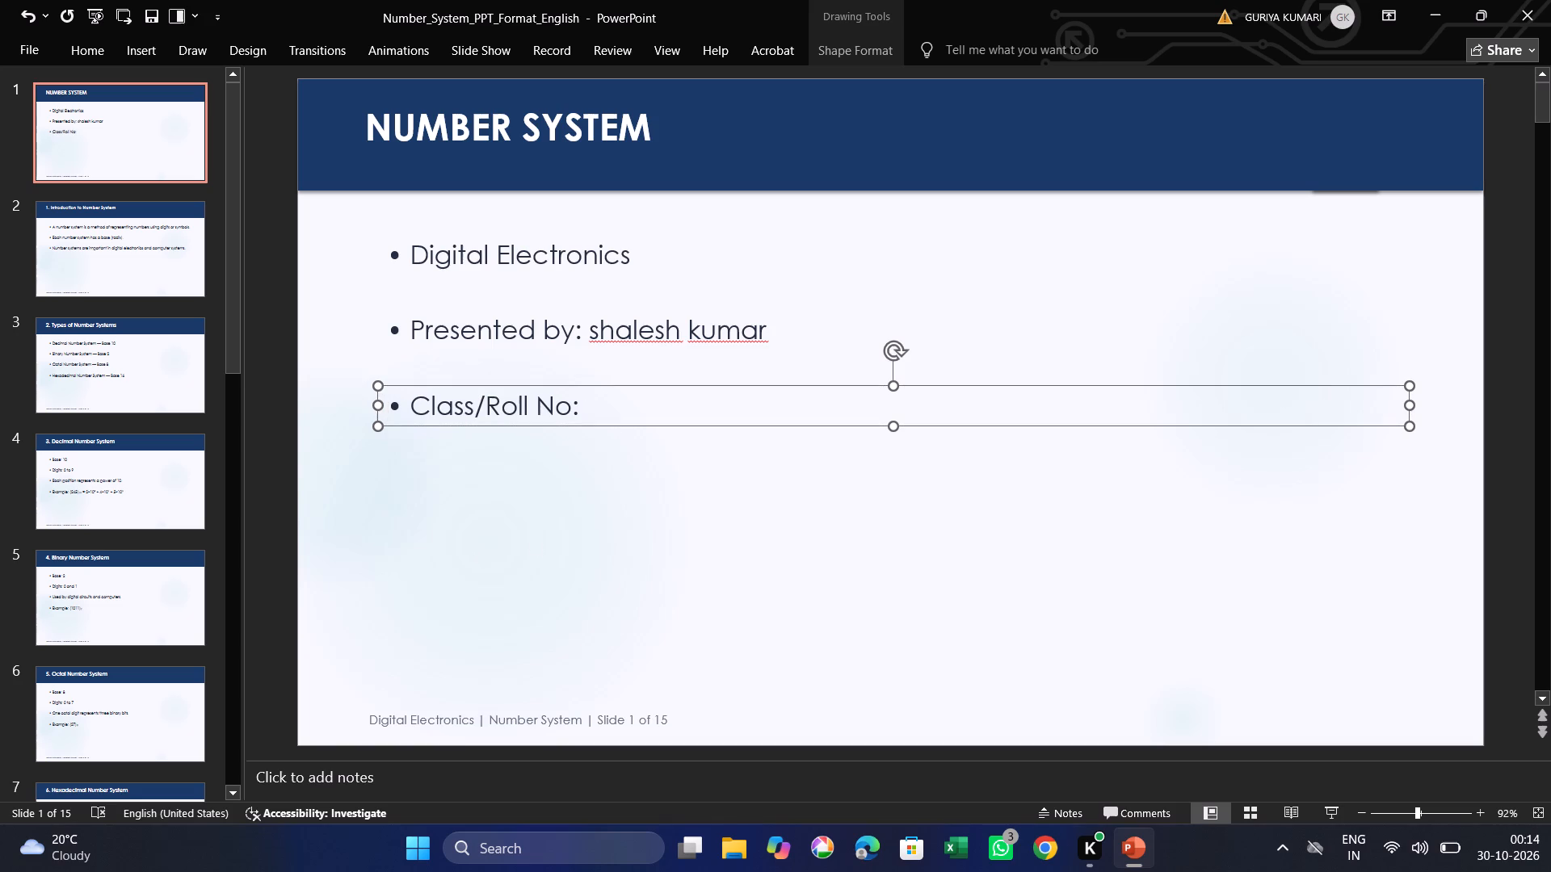
left_click(620, 399)
left_click_drag(625, 432, 630, 415)
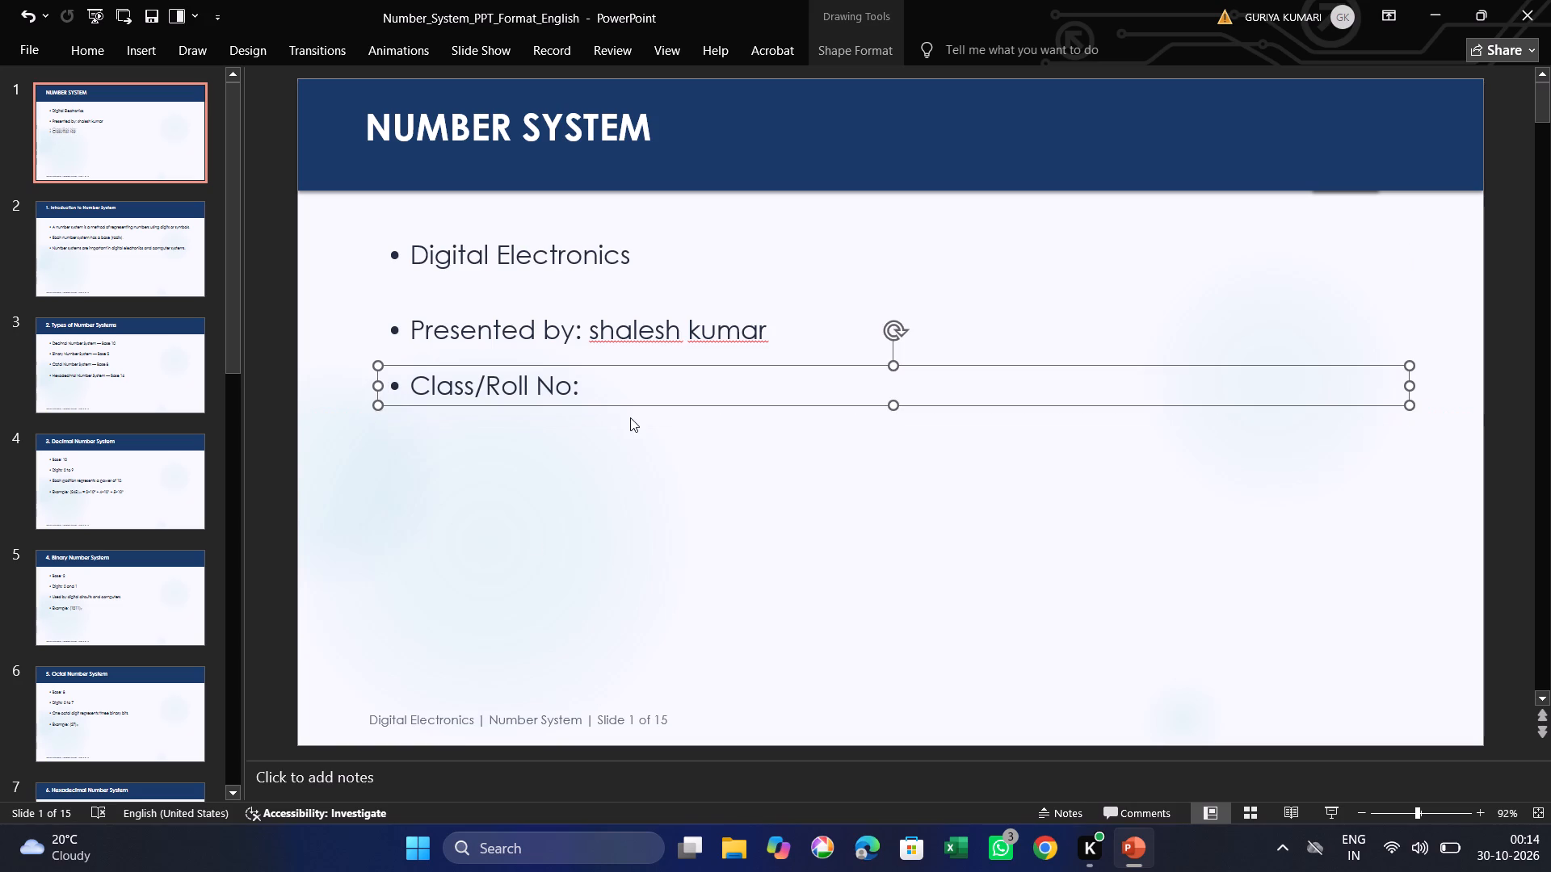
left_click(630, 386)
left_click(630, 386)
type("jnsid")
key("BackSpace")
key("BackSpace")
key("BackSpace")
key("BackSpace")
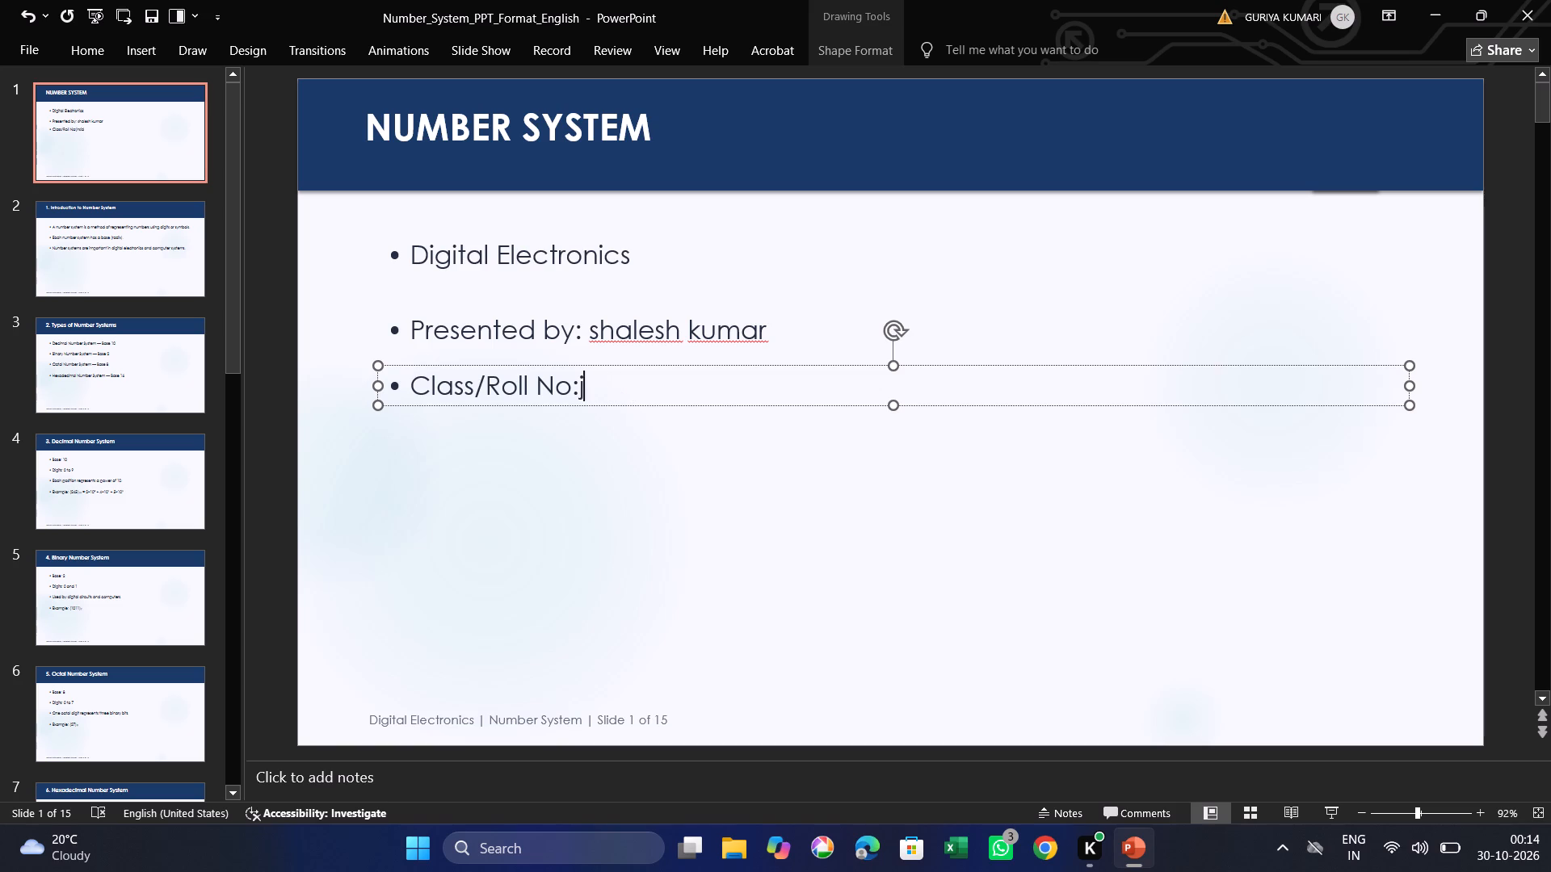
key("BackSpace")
Enter "Gp araria" after "Class/Roll No:" on the title slide.
key("space")
type("gp")
key("space")
key("BackSpace")
key("BackSpace")
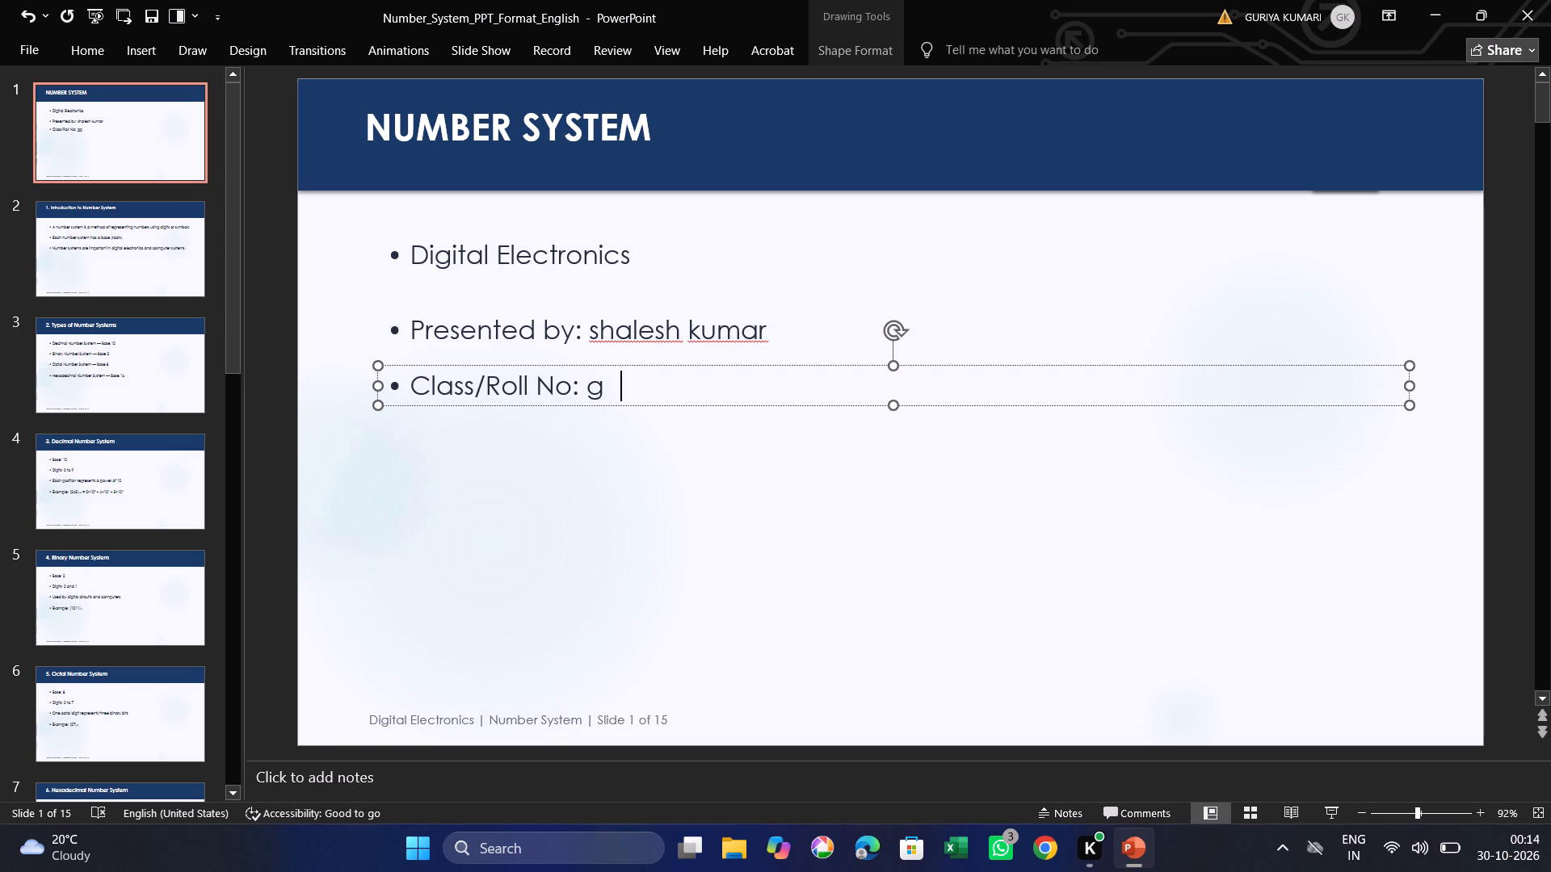
key("BackSpace")
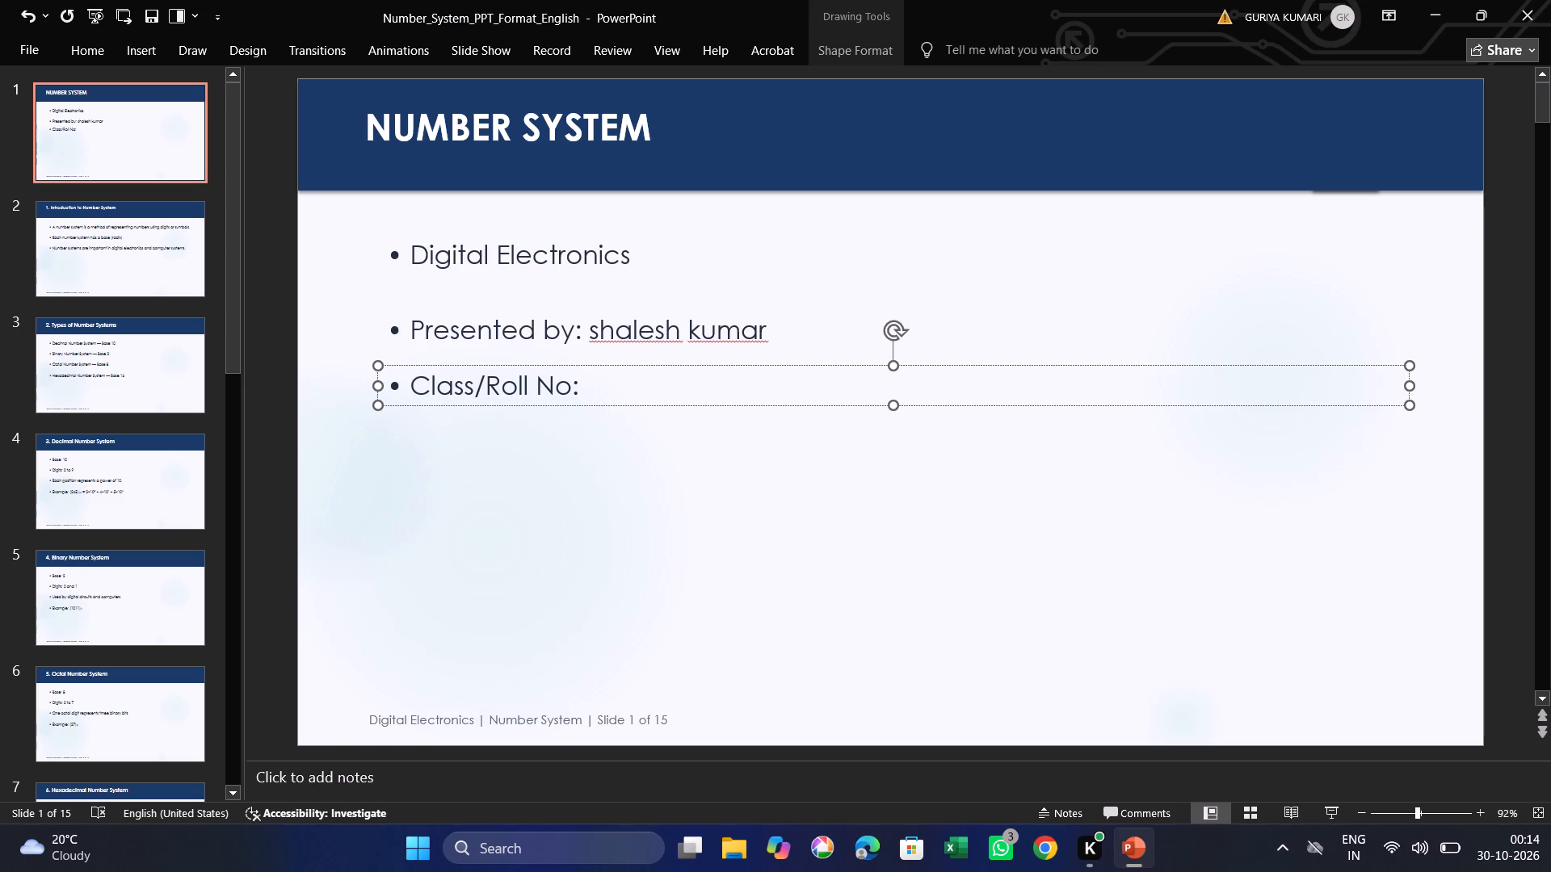
key("shift+g")
type("p")
key("space")
type("arai")
key("BackSpace")
type("ria")
key("space")
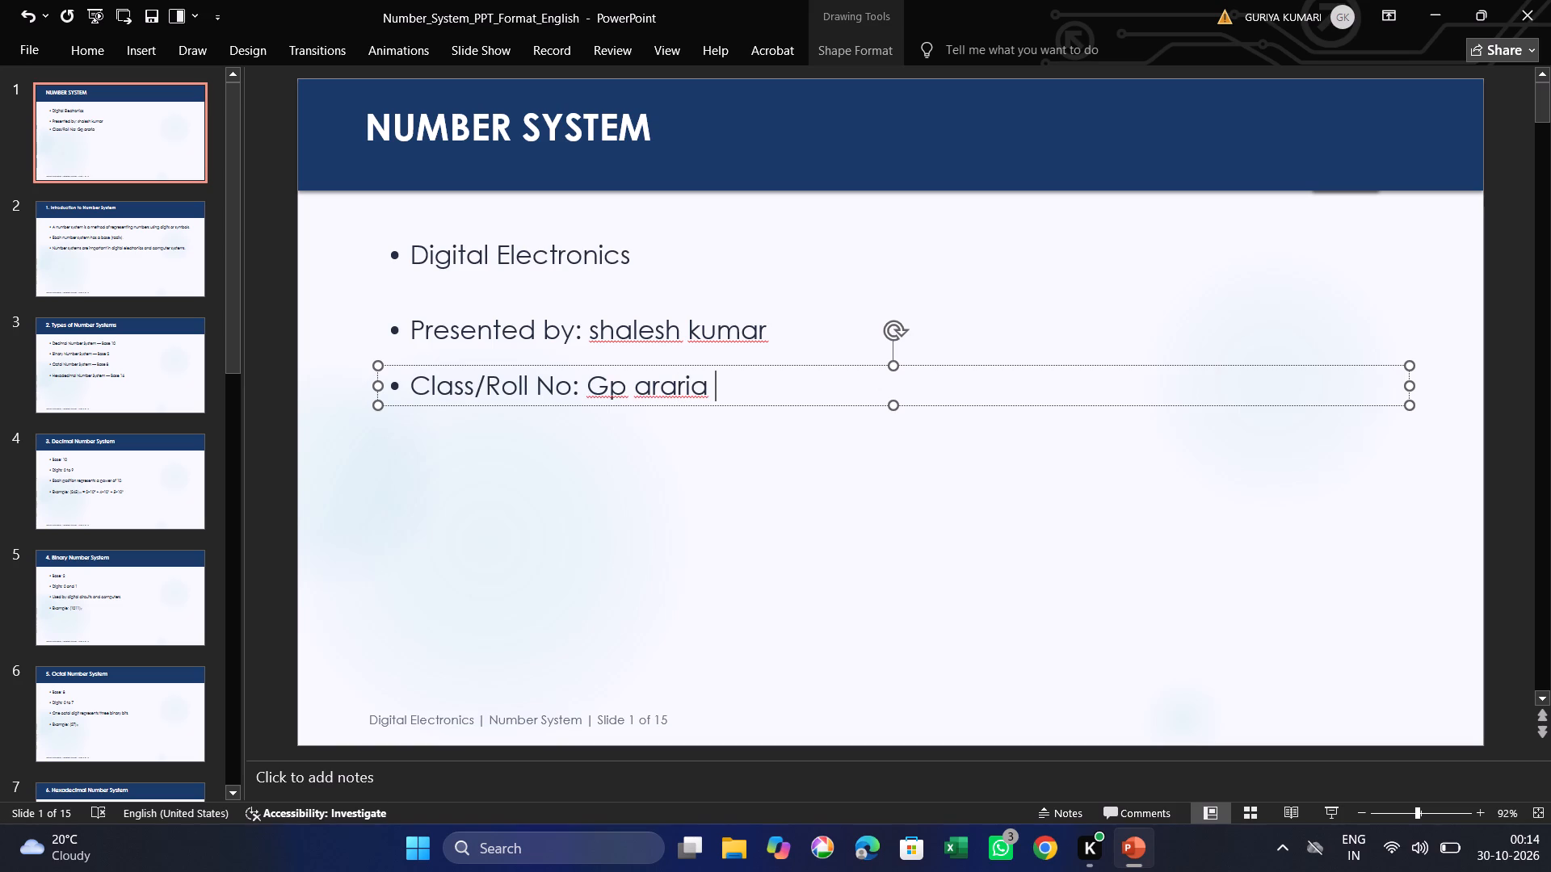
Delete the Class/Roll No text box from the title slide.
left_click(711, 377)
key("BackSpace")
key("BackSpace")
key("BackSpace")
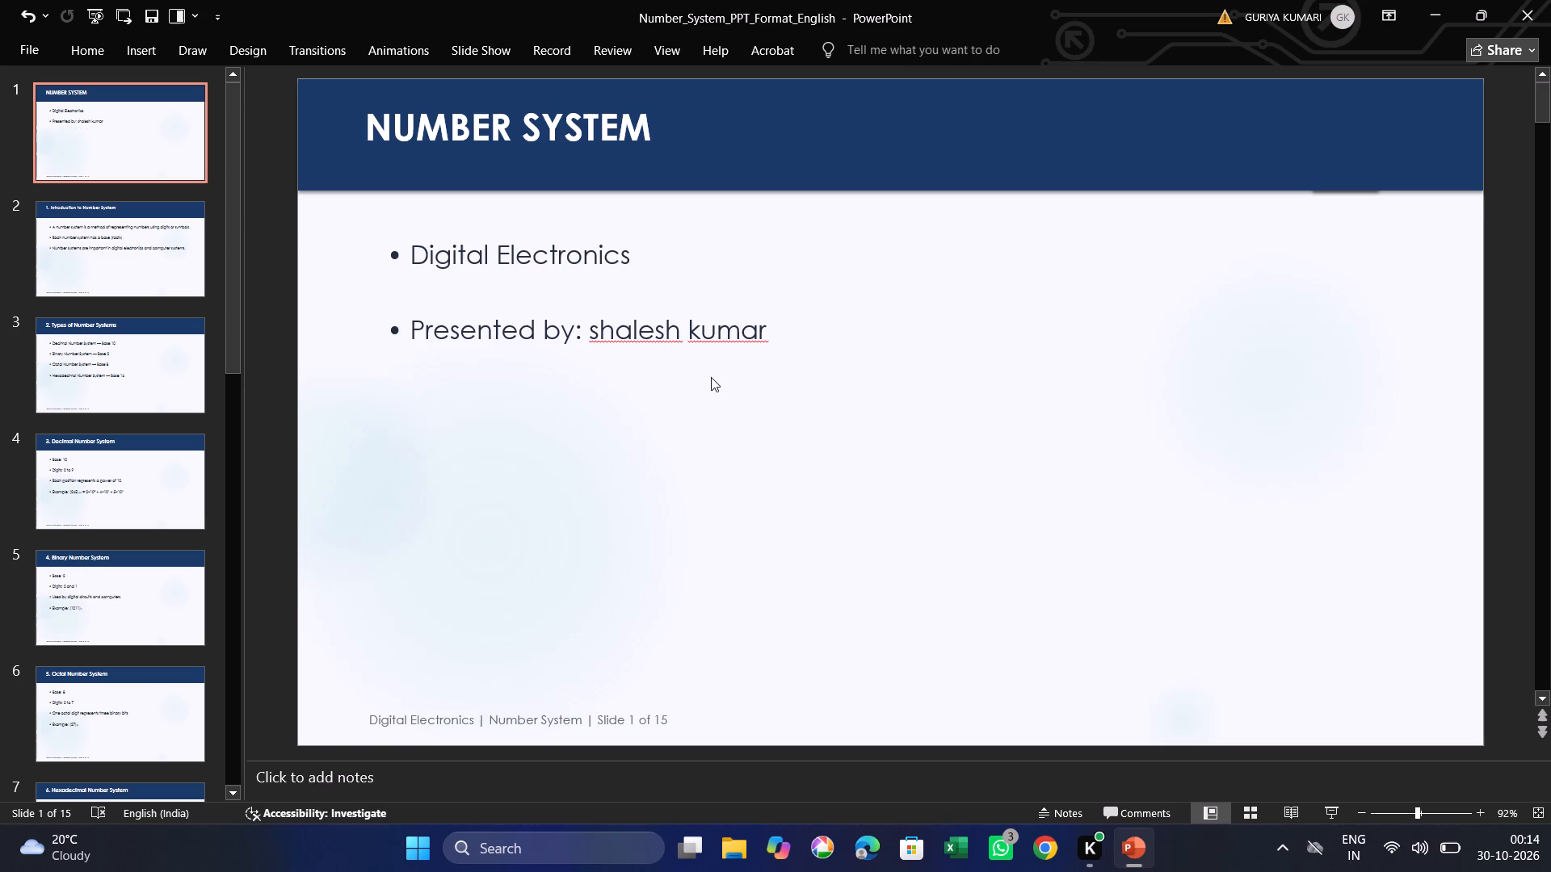
Undo the deletion of the Class/Roll No text box on the title slide.
left_click(16, 14)
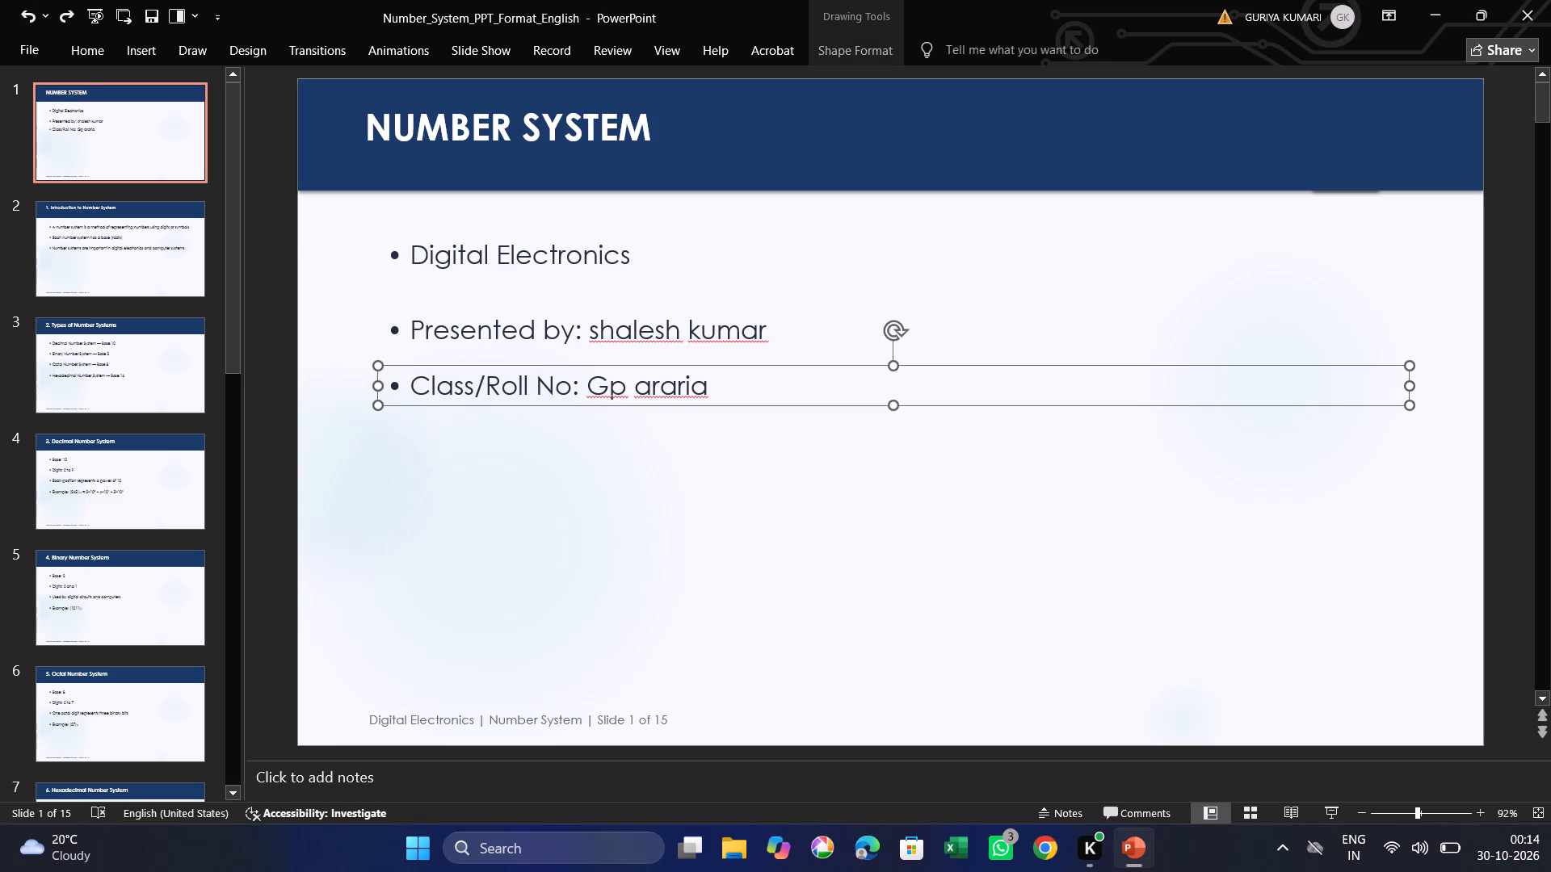
Replace "Gp araria" after "Class/Roll No:" with "government polytechnic collage araria".
left_click(743, 379)
left_click(708, 380)
key("BackSpace")
key("BackSpace")
key("BackSpace")
key("BackSpace")
key("BackSpace")
key("BackSpace")
key("BackSpace")
key("BackSpace")
key("BackSpace")
key("BackSpace")
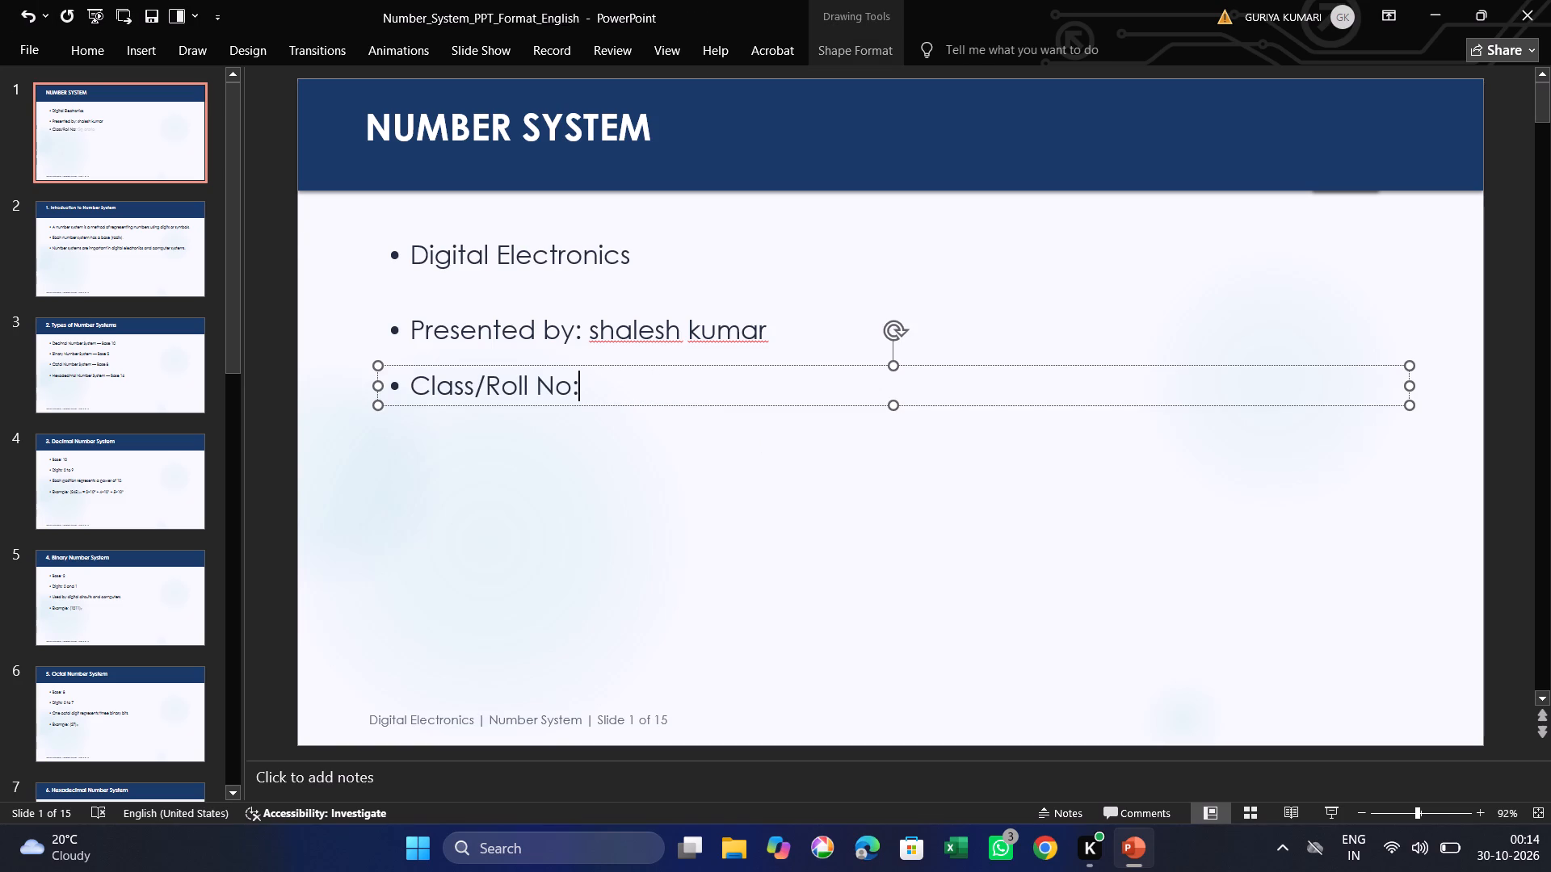
key("space")
type("gover")
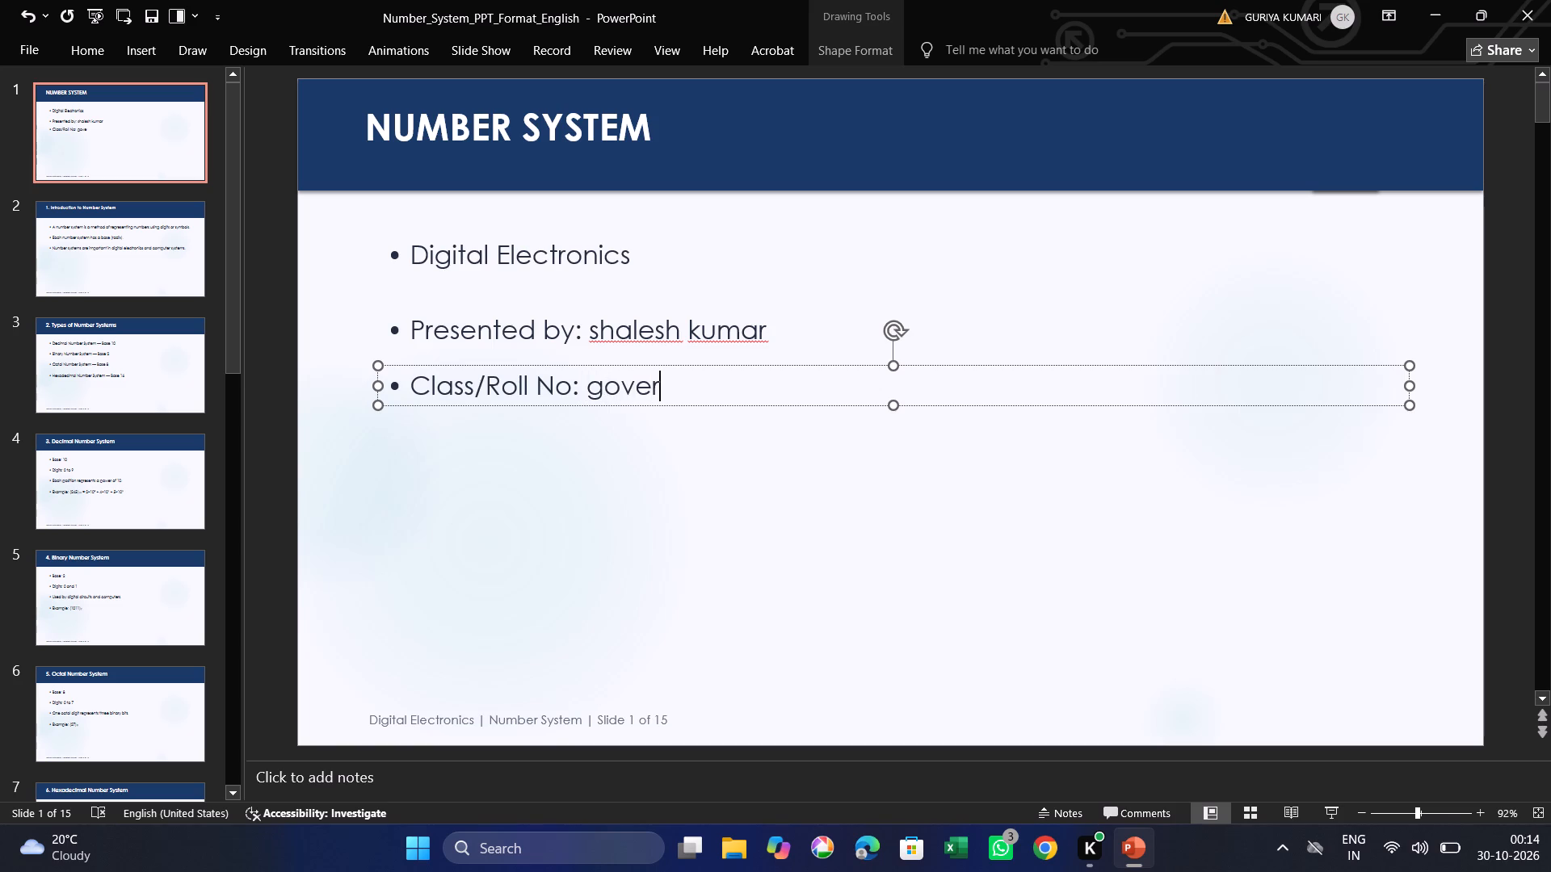
type("ment")
key("space")
type("poly")
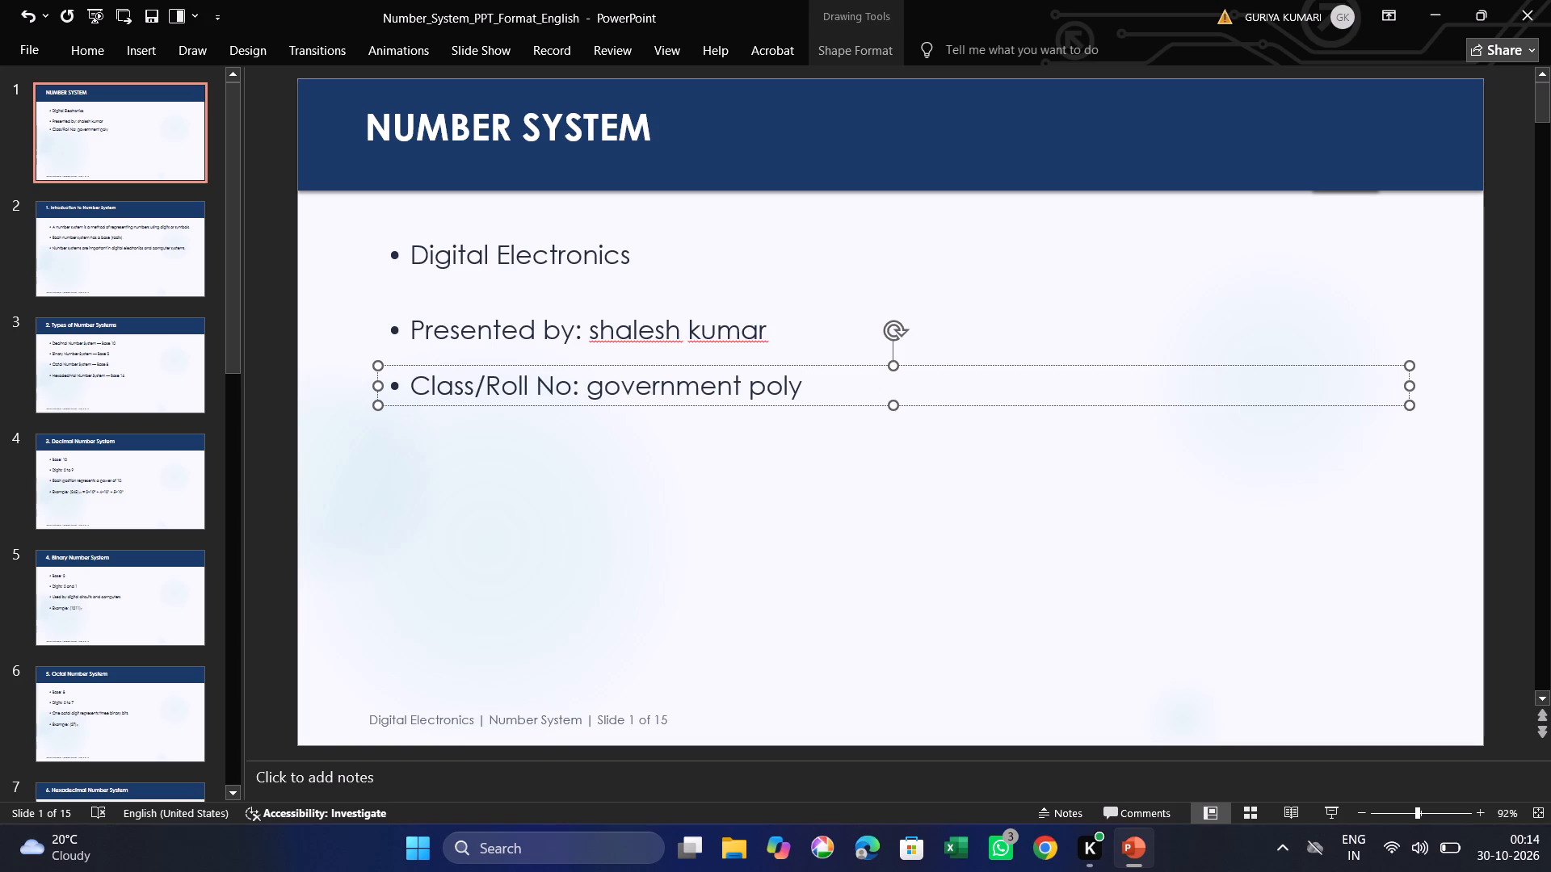
type("te")
type("ch")
type("ni")
key("c")
key("space")
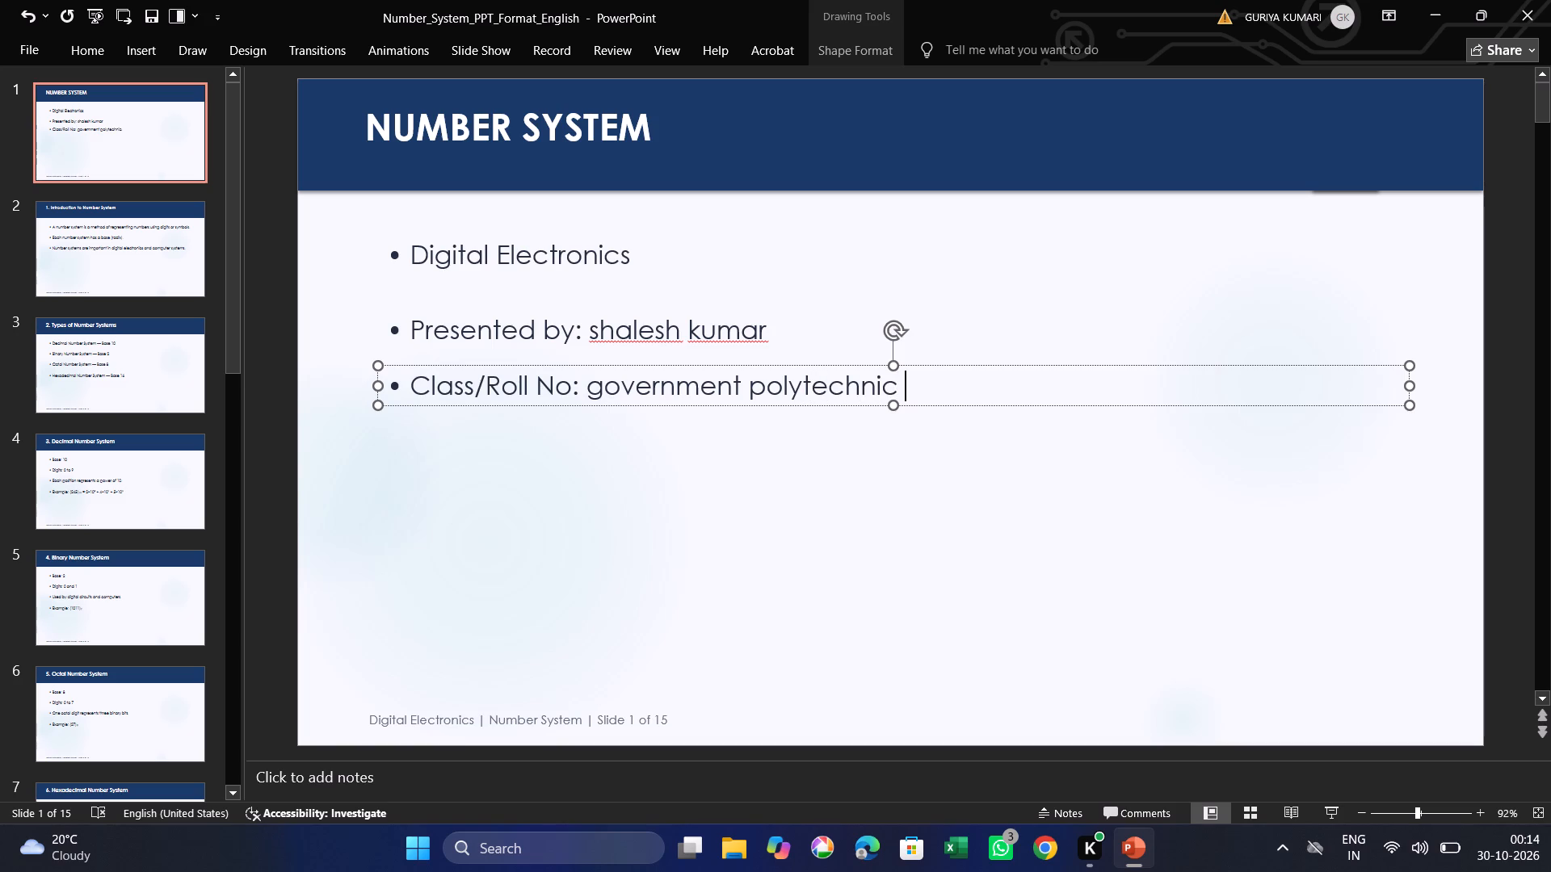
type("colla")
type("ge")
key("space")
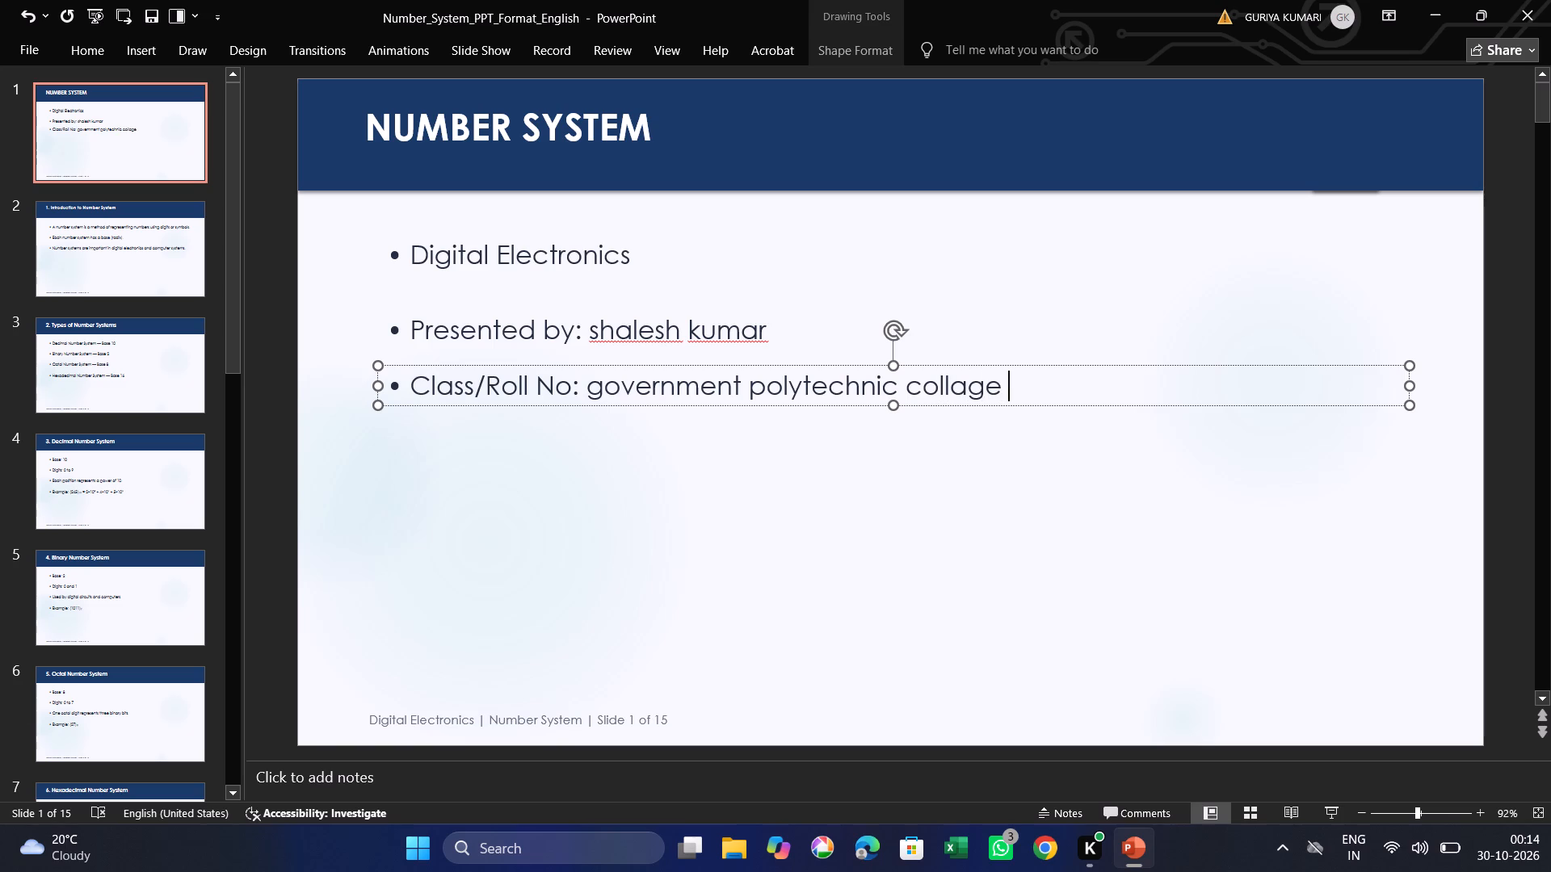
key("a")
type("raria")
key("space")
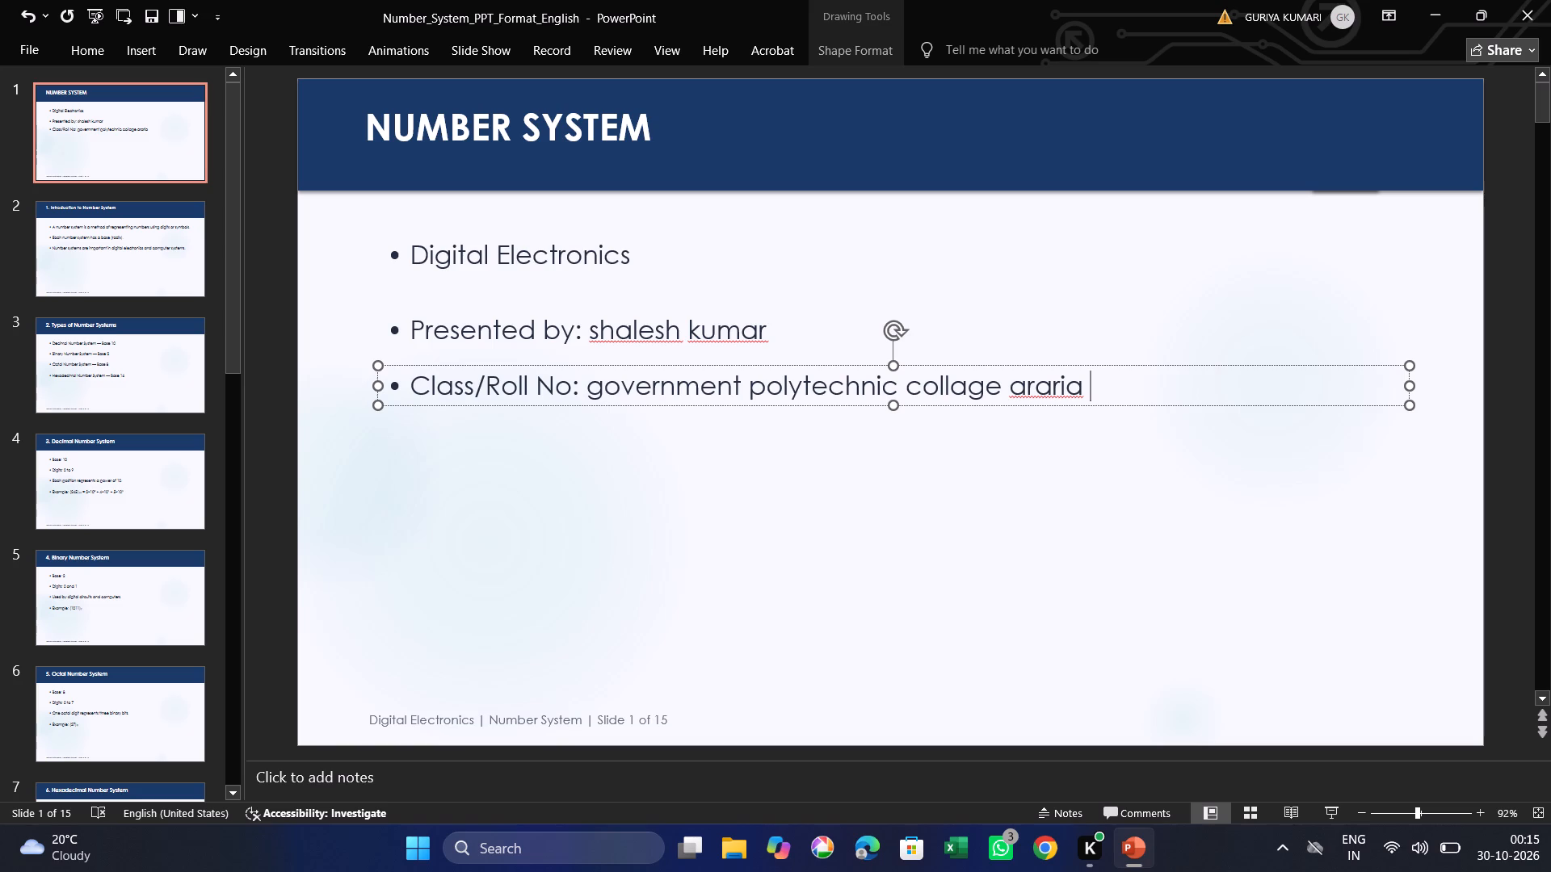
Remove the word "collage" from the Class/Roll No line so that it reads "Class/Roll No: government polytechnic araria".
key("backslash")
key("BackSpace")
key("BackSpace")
key("BackSpace")
key("BackSpace")
key("BackSpace")
key("BackSpace")
key("BackSpace")
key("BackSpace")
key("BackSpace")
key("BackSpace")
key("BackSpace")
key("BackSpace")
key("BackSpace")
key("BackSpace")
key("BackSpace")
key("BackSpace")
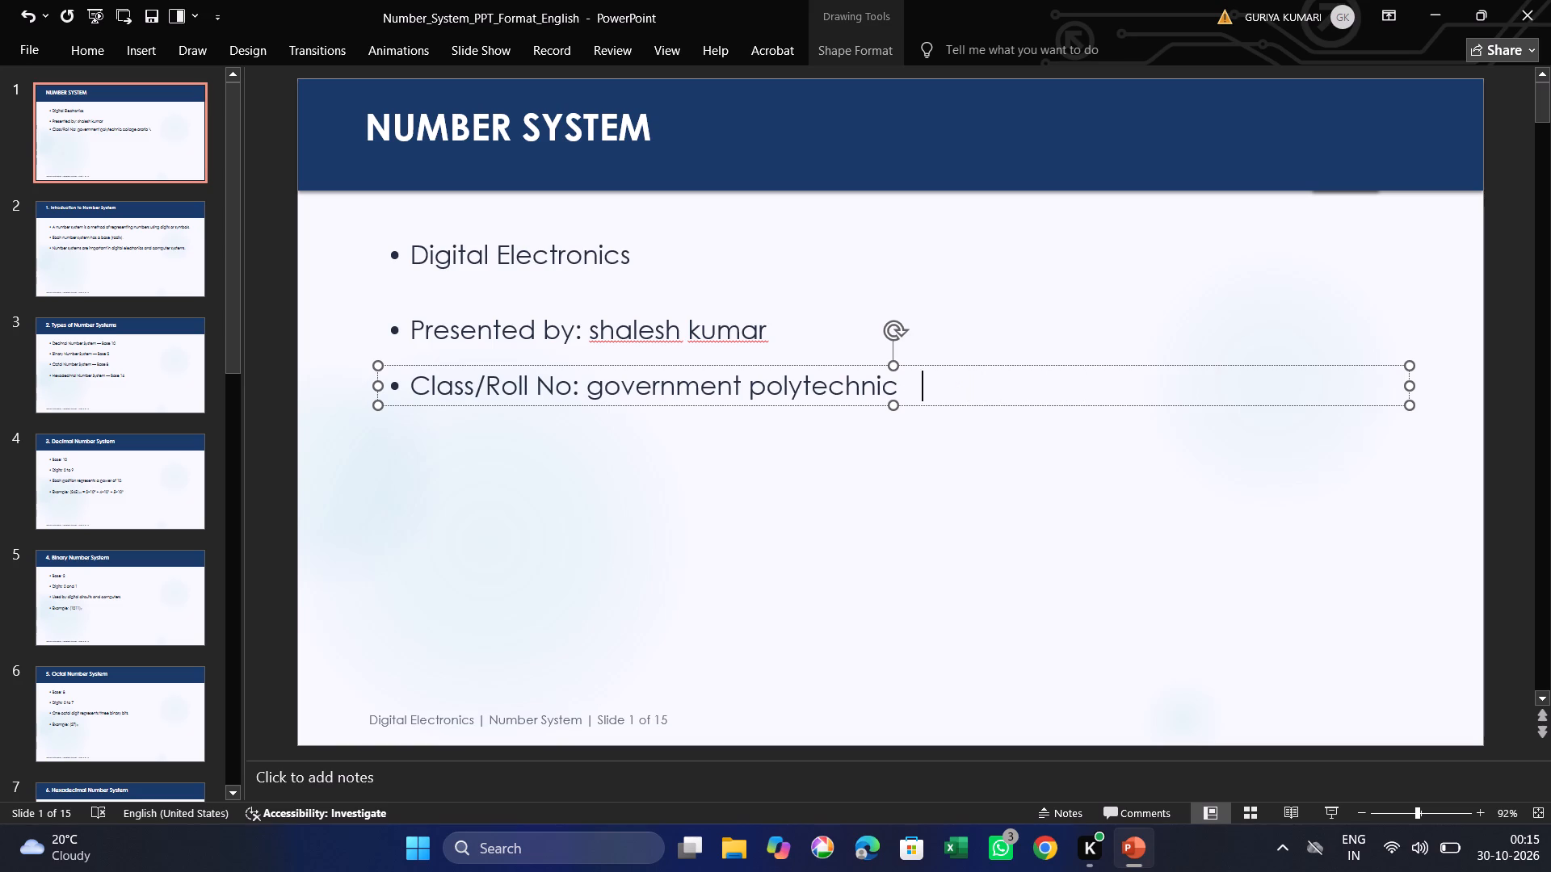
type("arai")
key("r")
key("BackSpace")
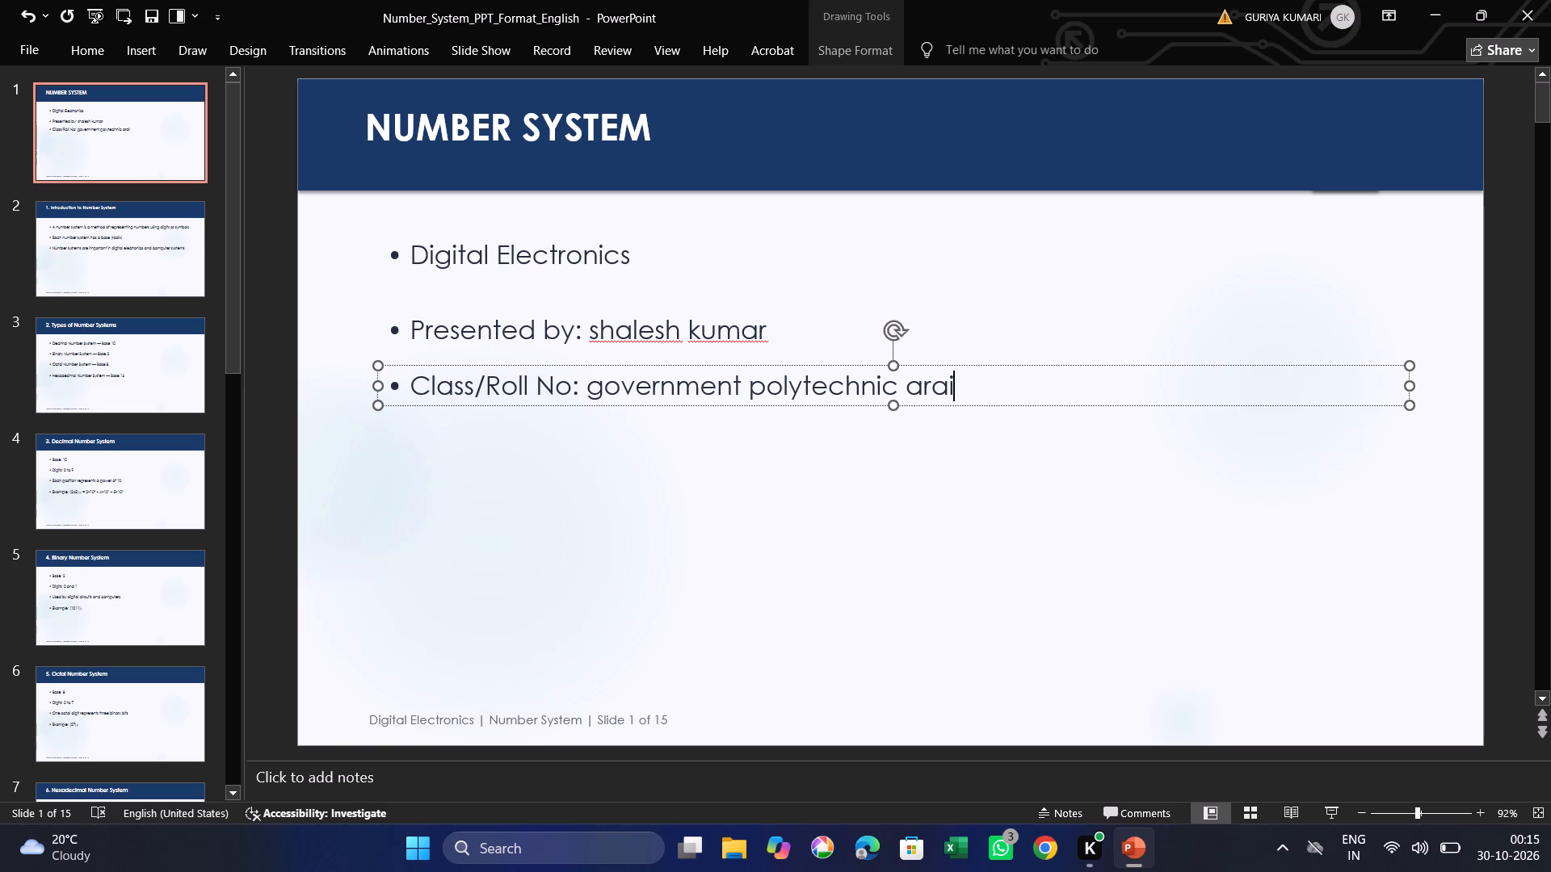
key("BackSpace")
type("ria")
key("space")
key("BackSpace")
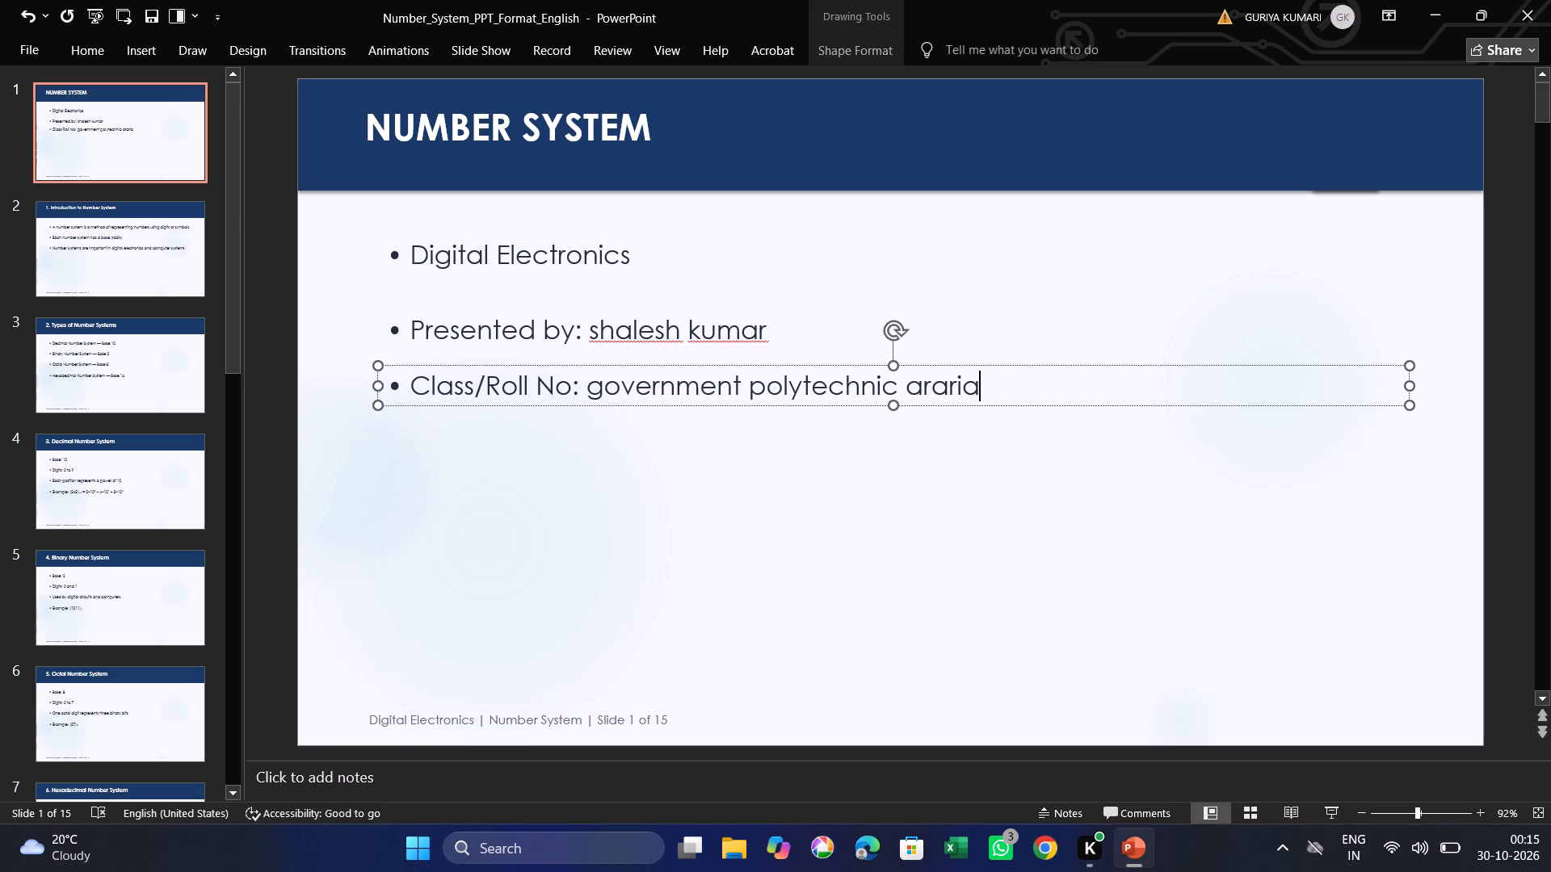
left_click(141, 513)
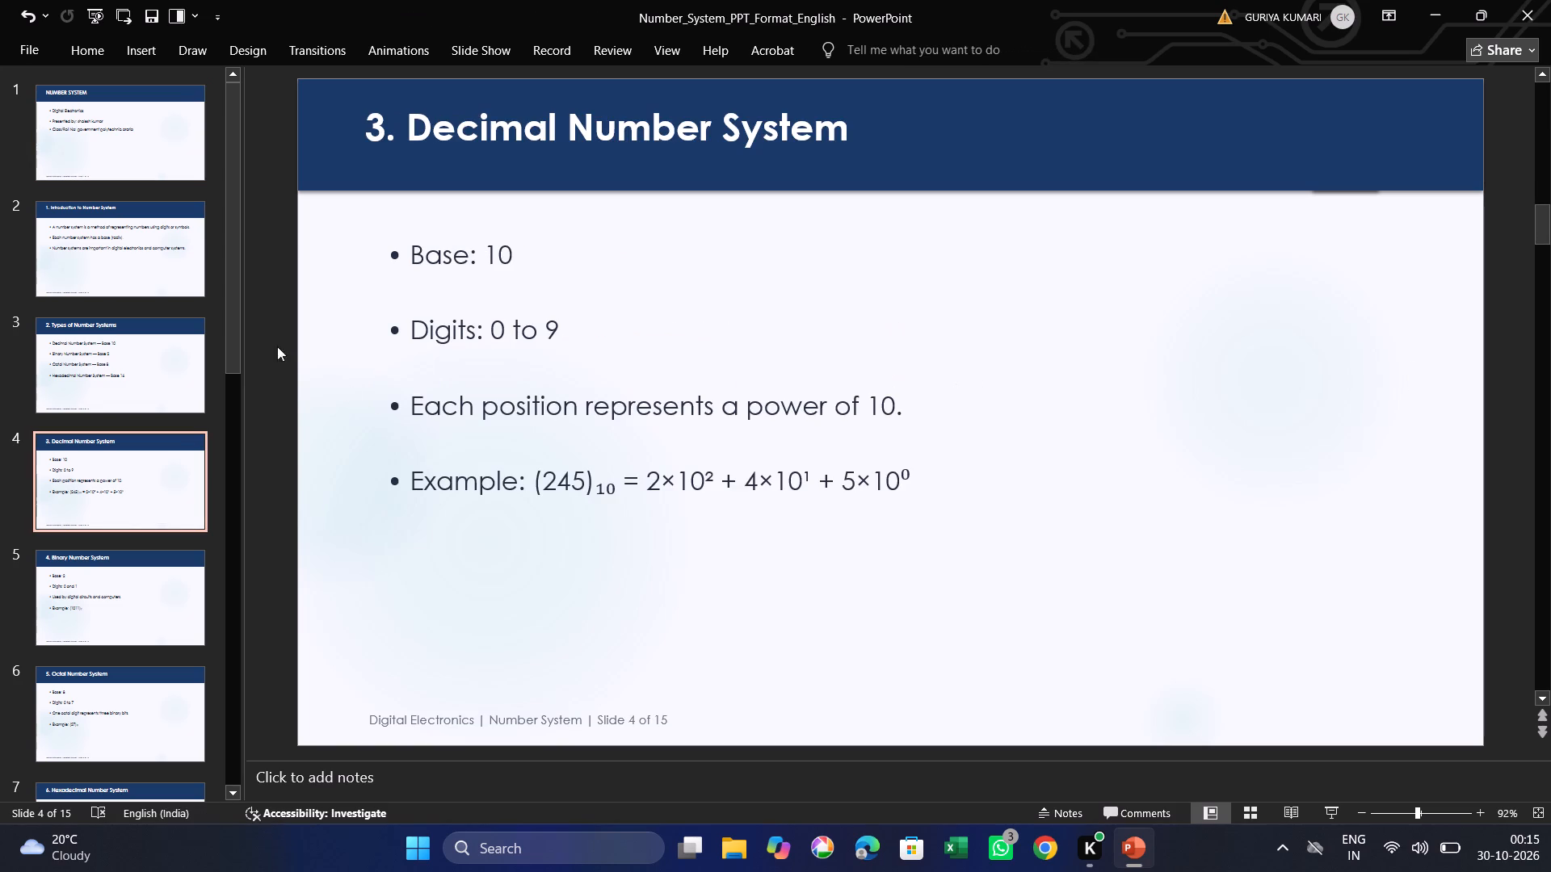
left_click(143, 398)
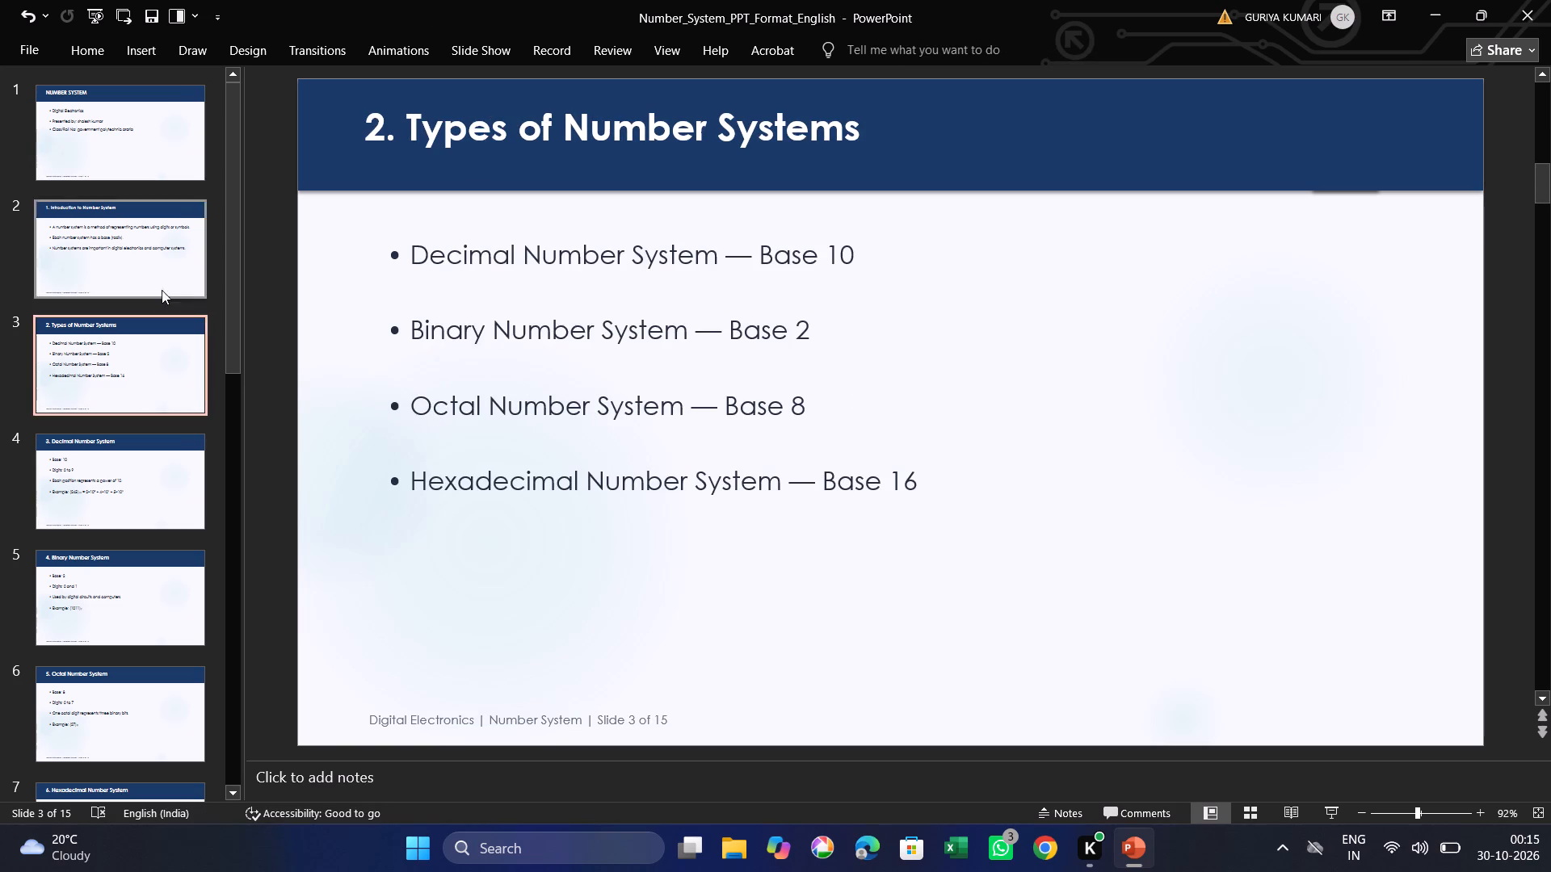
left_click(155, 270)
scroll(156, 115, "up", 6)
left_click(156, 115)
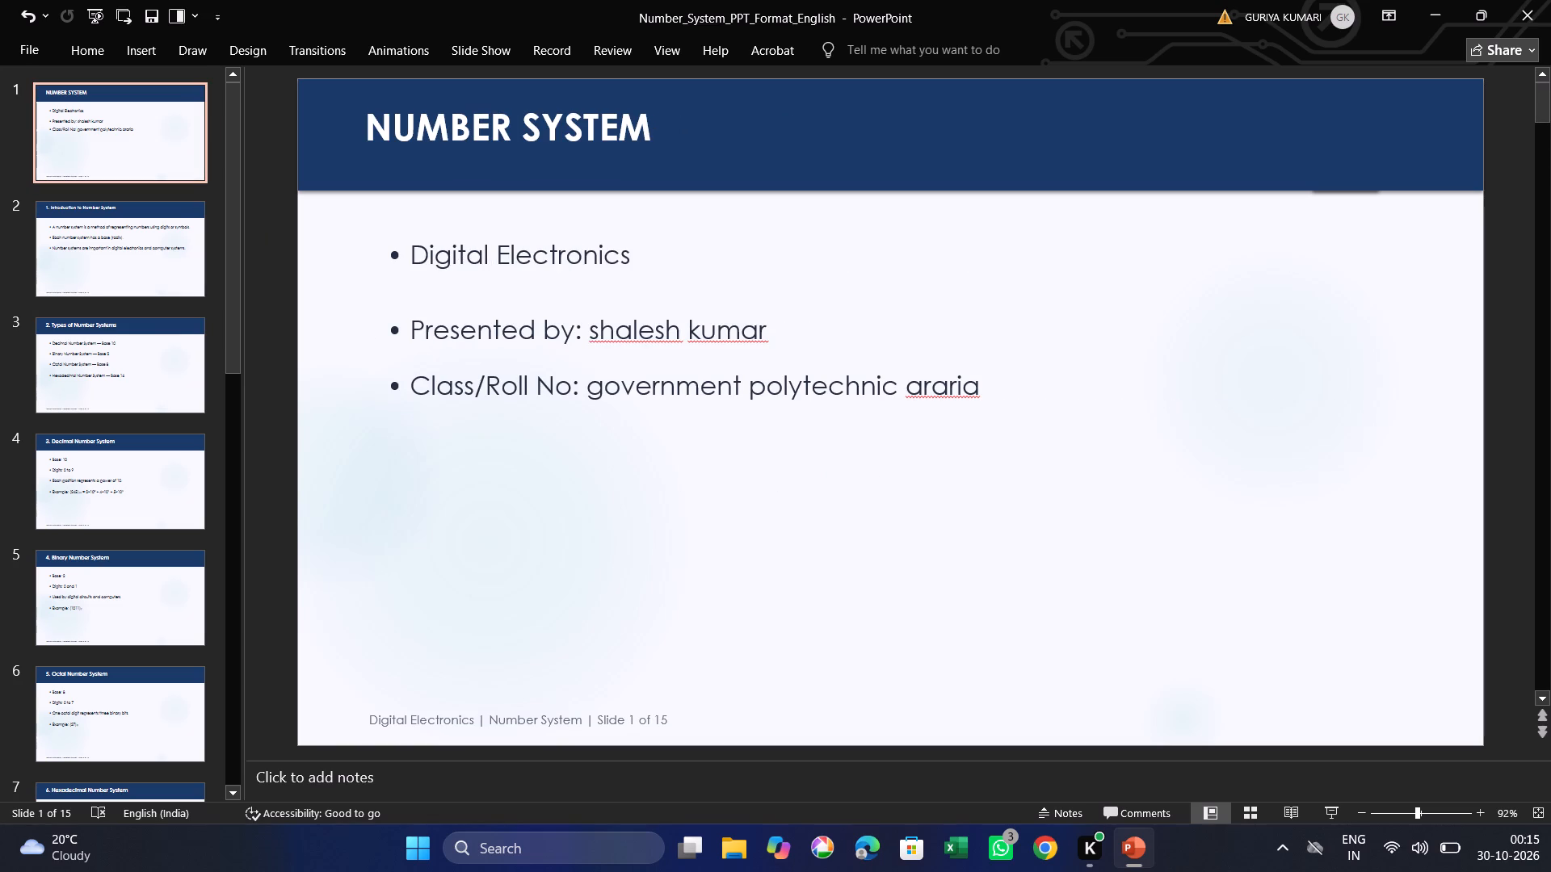
Move the Digital Electronics text box on the title slide slightly down, closer to the Presented by line.
left_click_drag(385, 251, 385, 248)
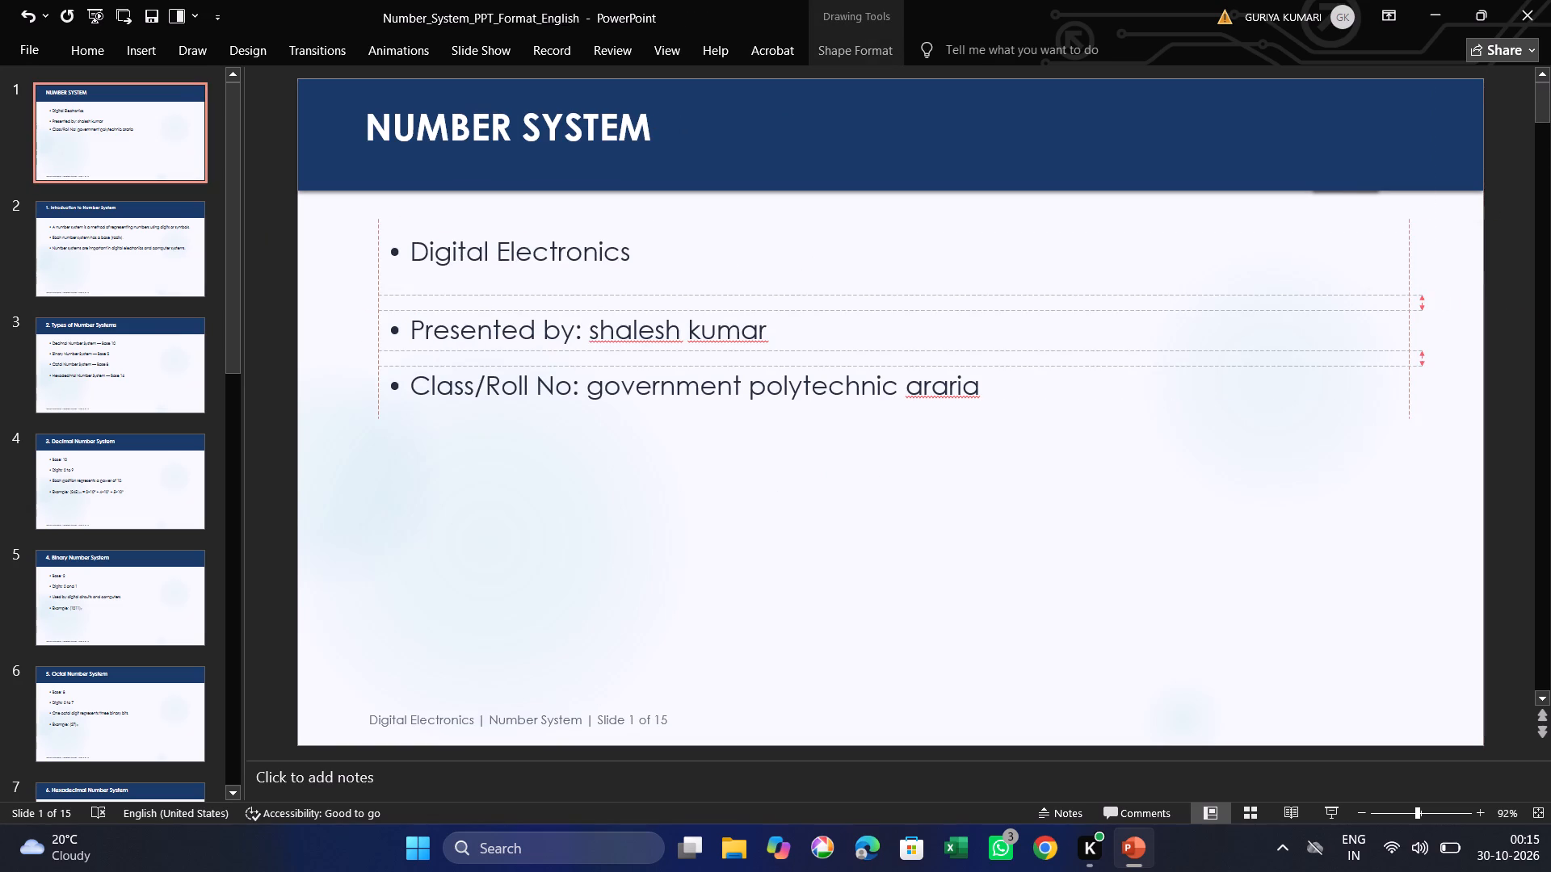
left_click_drag(385, 248, 389, 268)
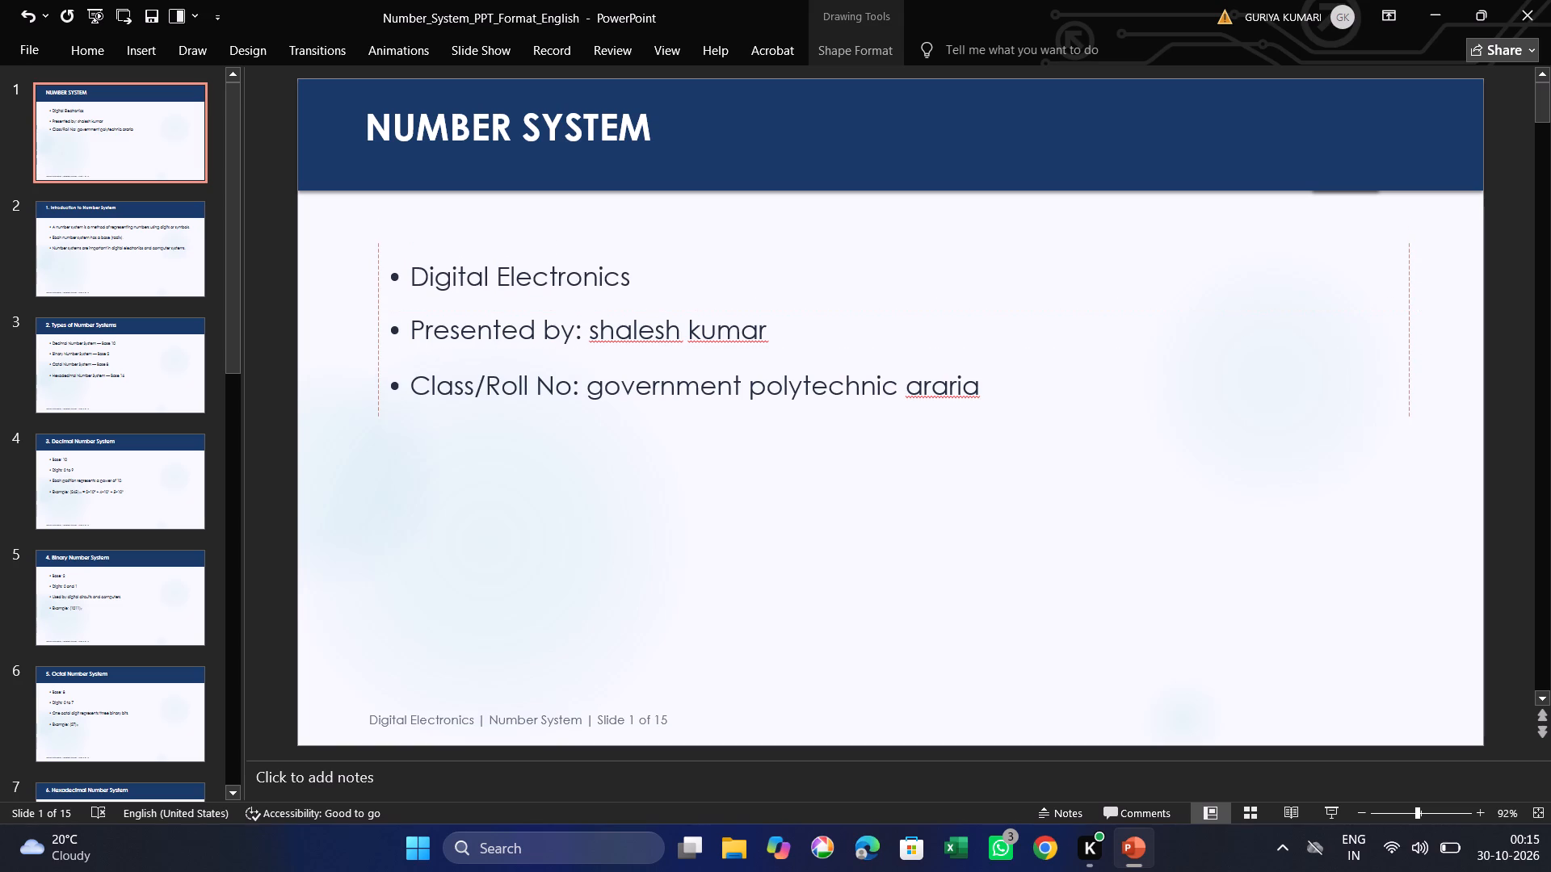
left_click_drag(389, 268, 390, 268)
left_click(410, 406)
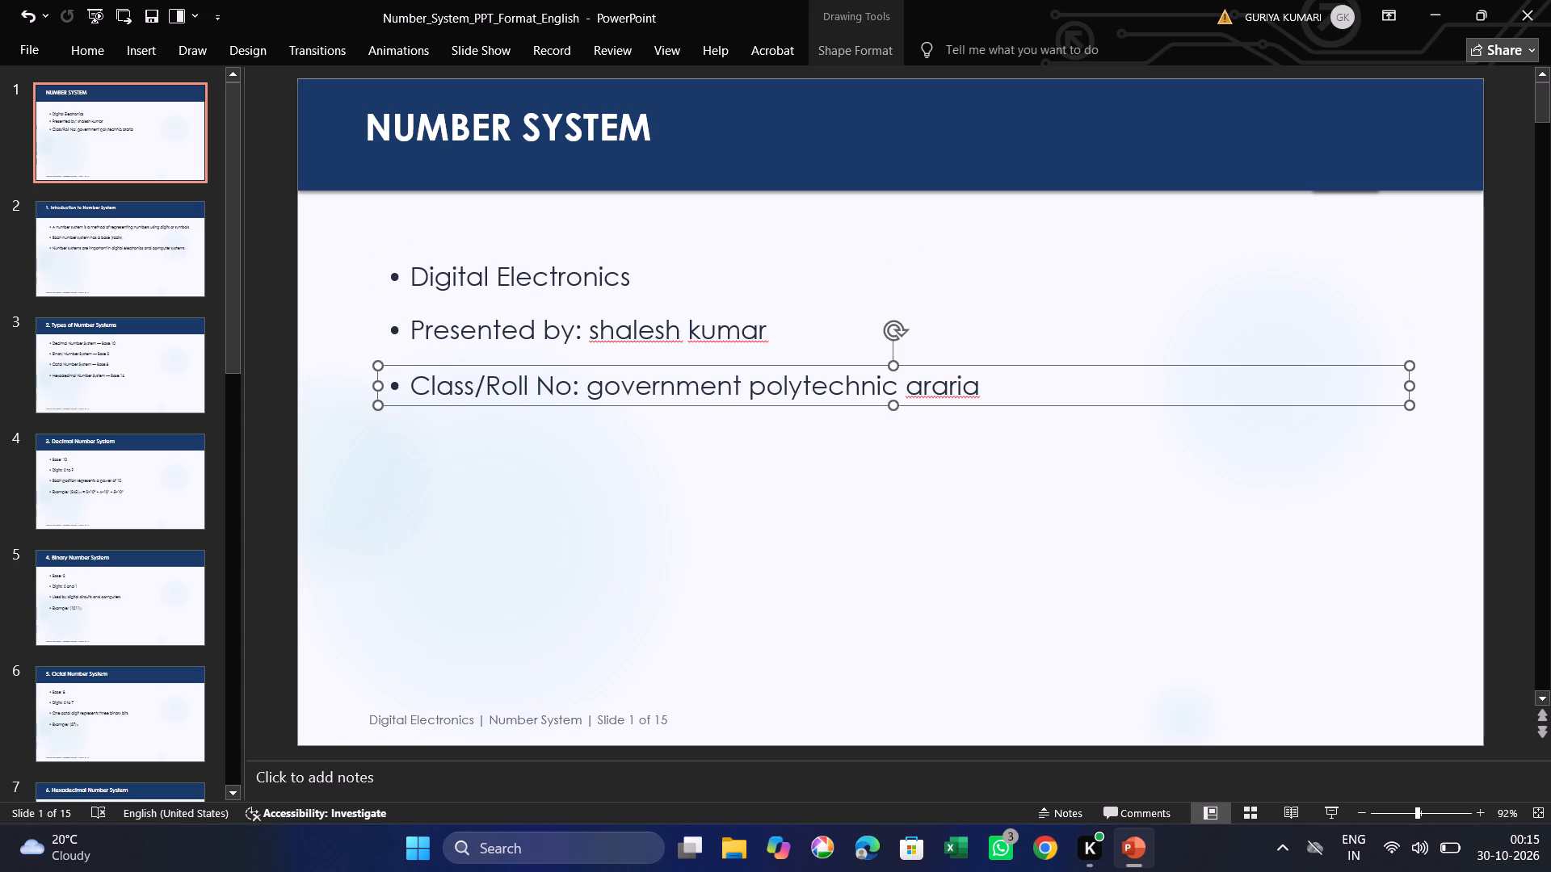
Make the "Digital Electronics" bullet text on the title slide bold.
left_click_drag(410, 271, 580, 265)
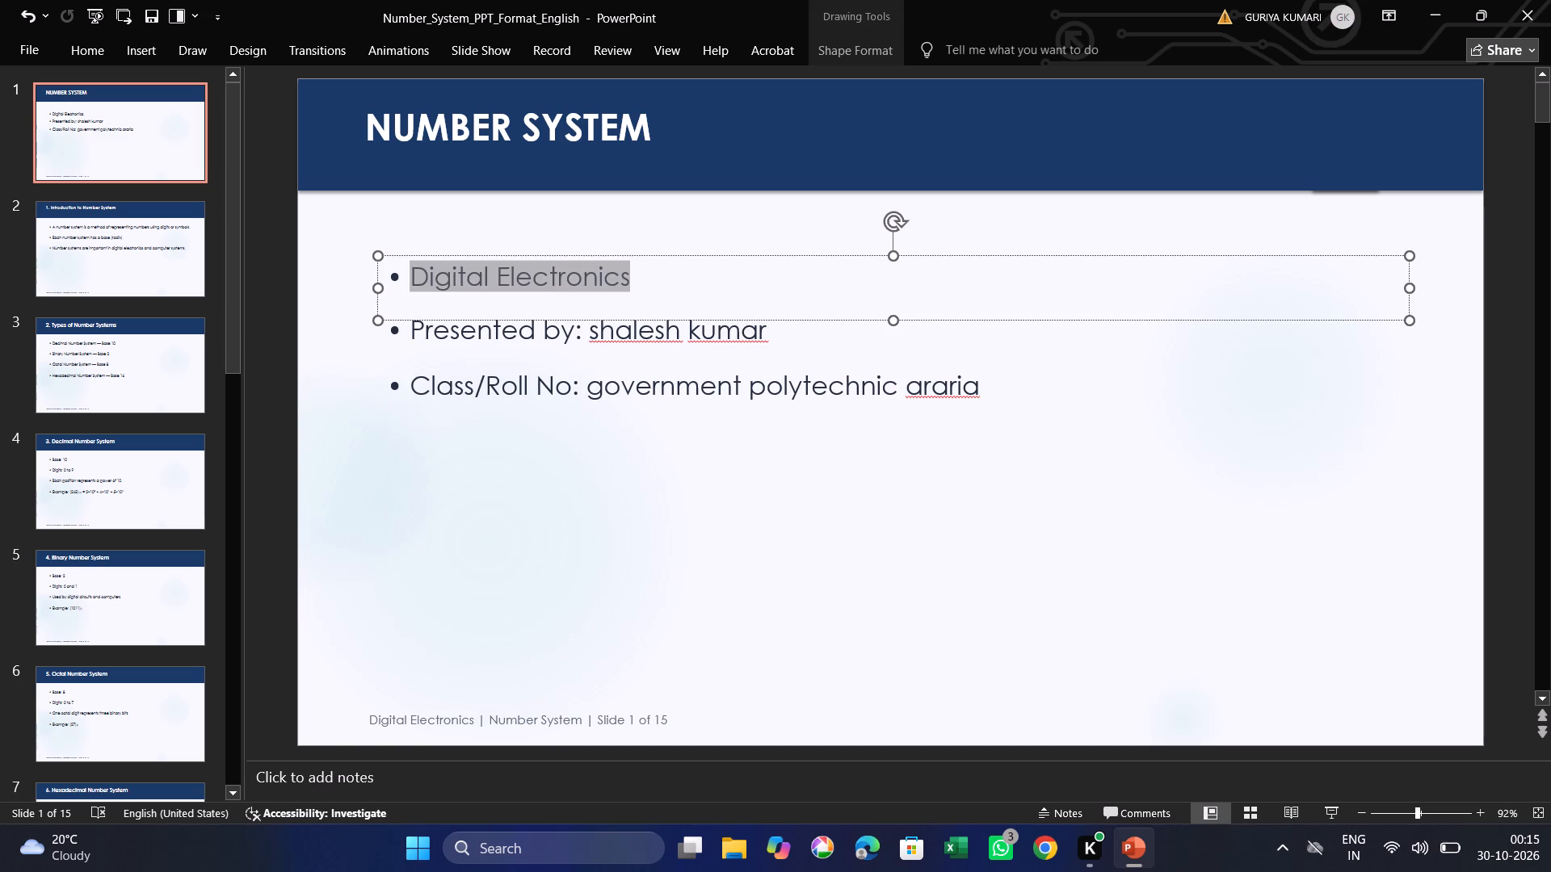
left_click_drag(580, 265, 828, 276)
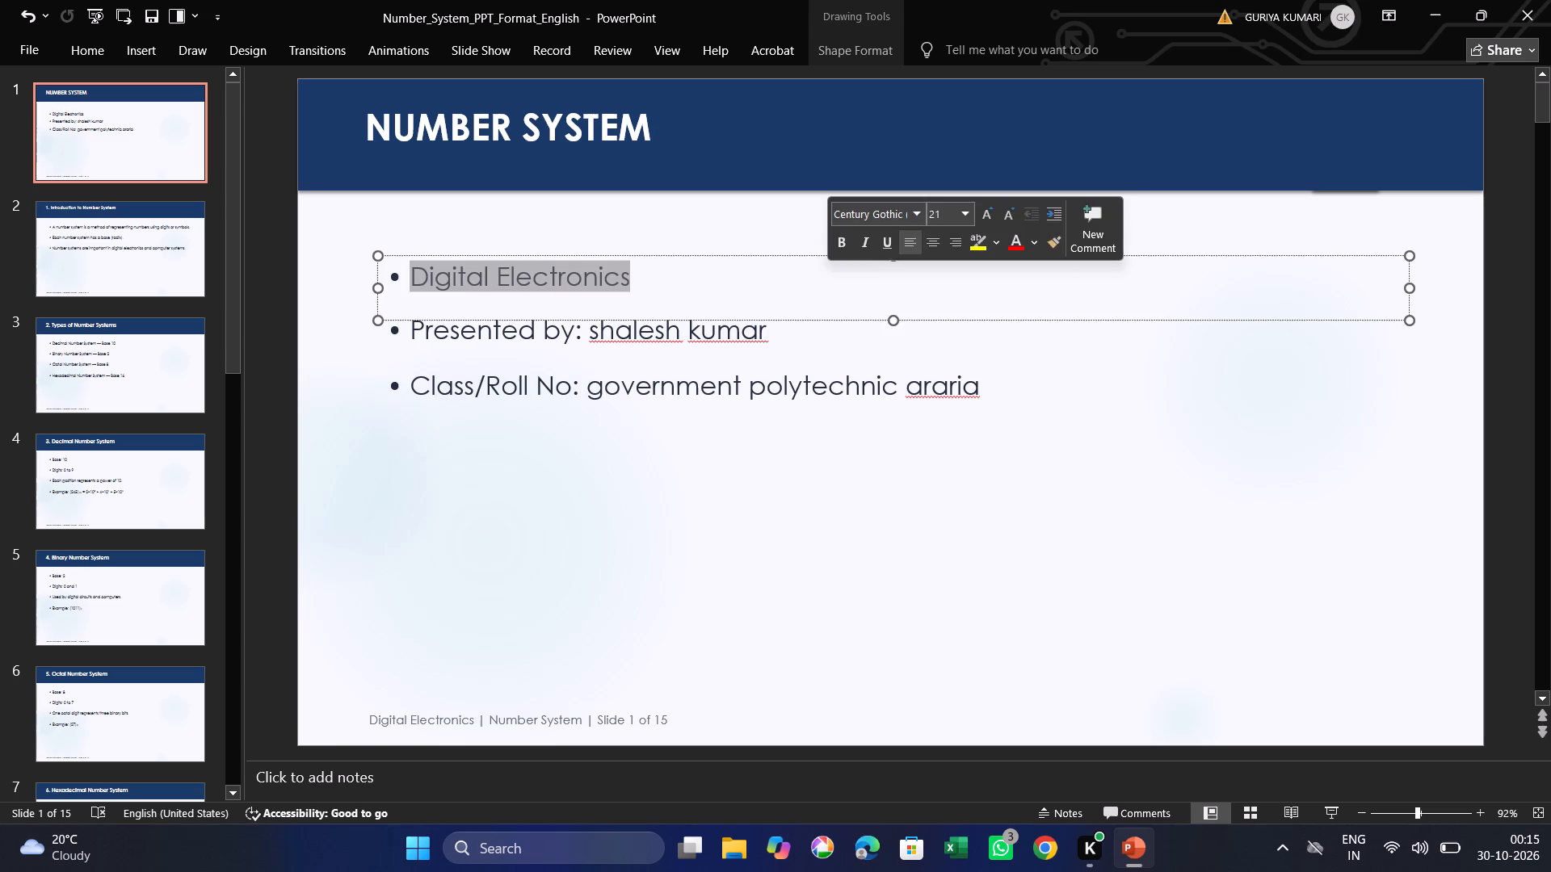
left_click(845, 240)
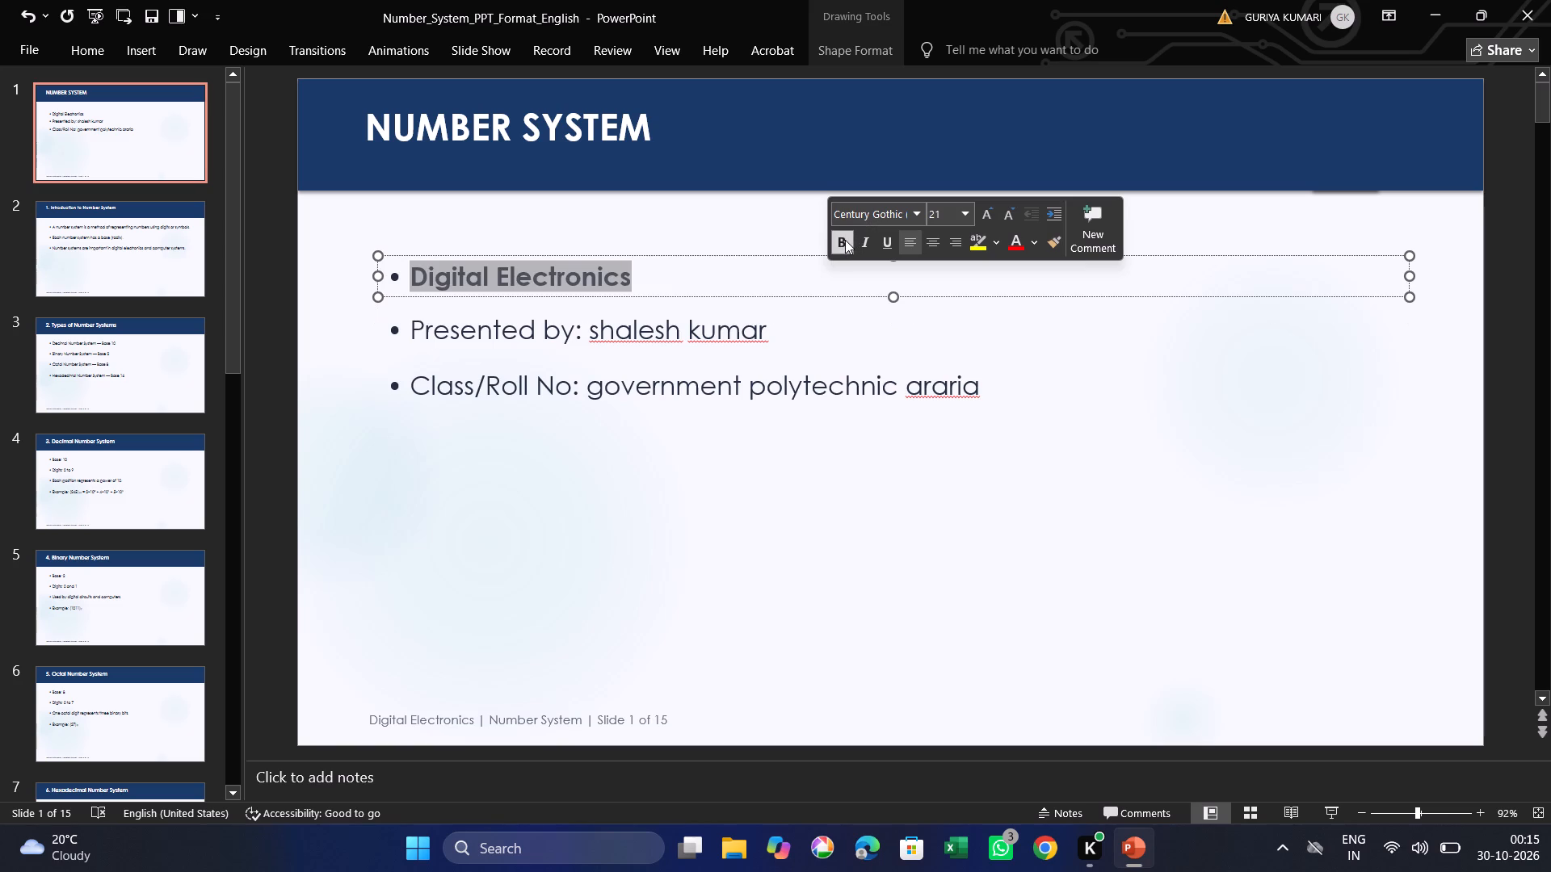
left_click(561, 195)
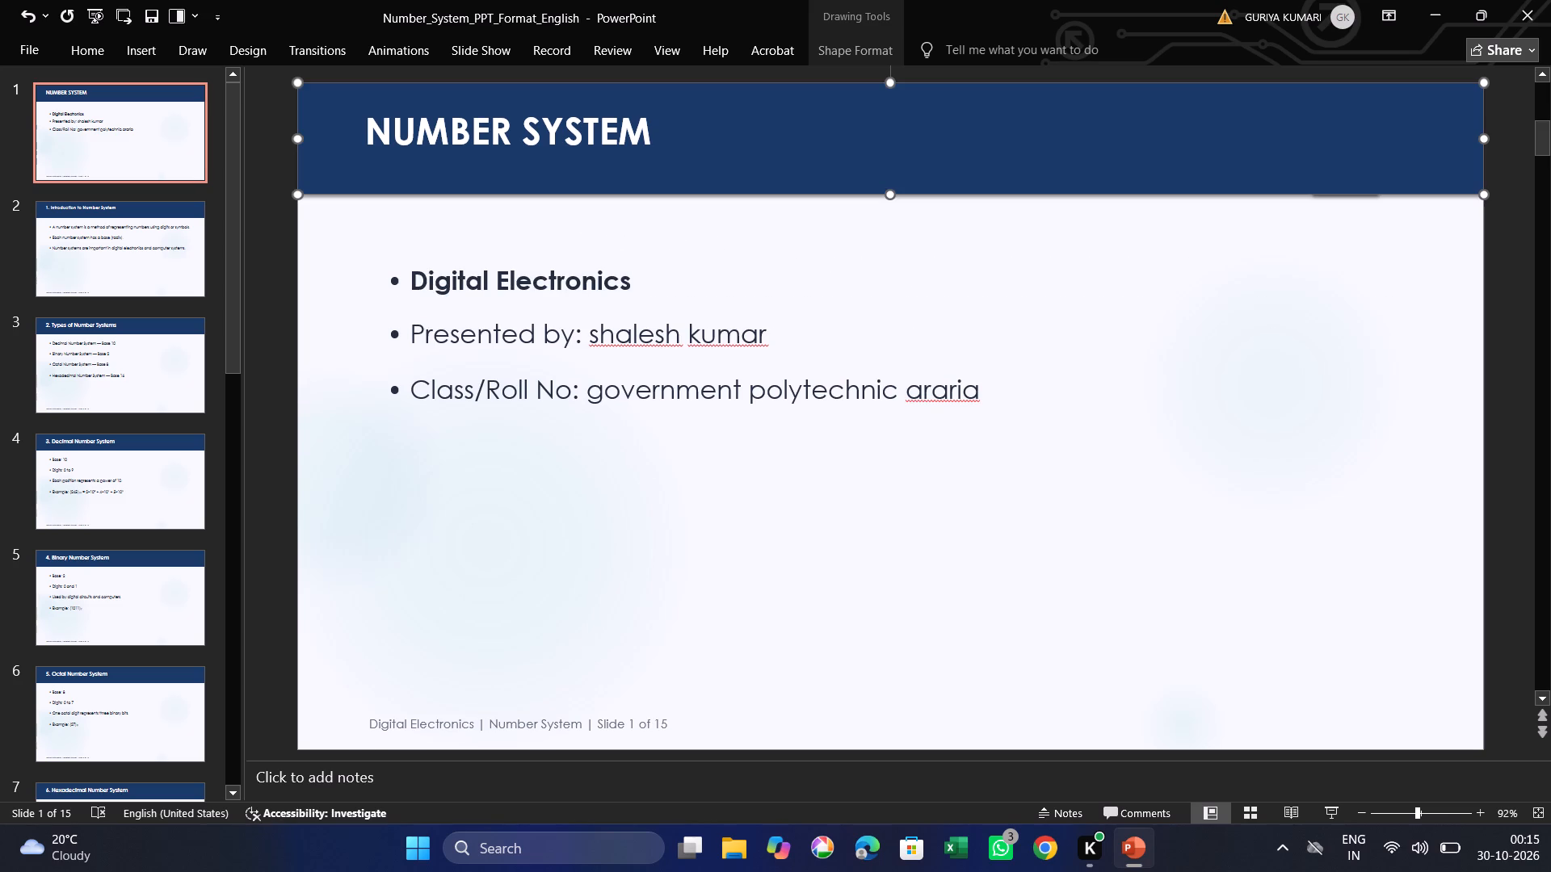
Apply bold to the NUMBER SYSTEM title on the title slide and set its font size to 48.
left_click_drag(366, 135, 710, 132)
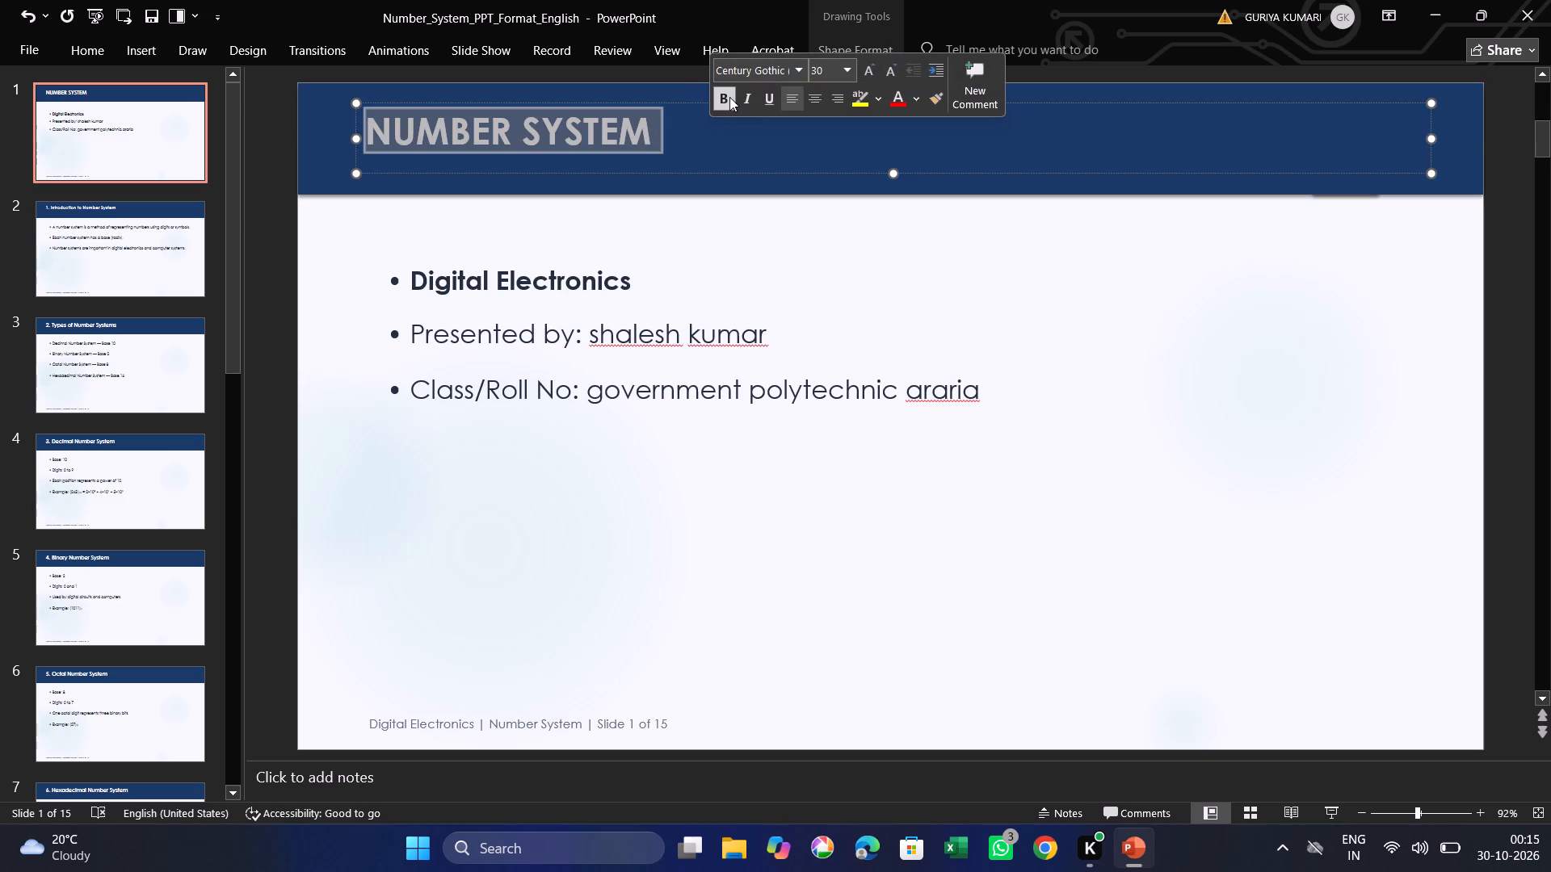
left_click(729, 97)
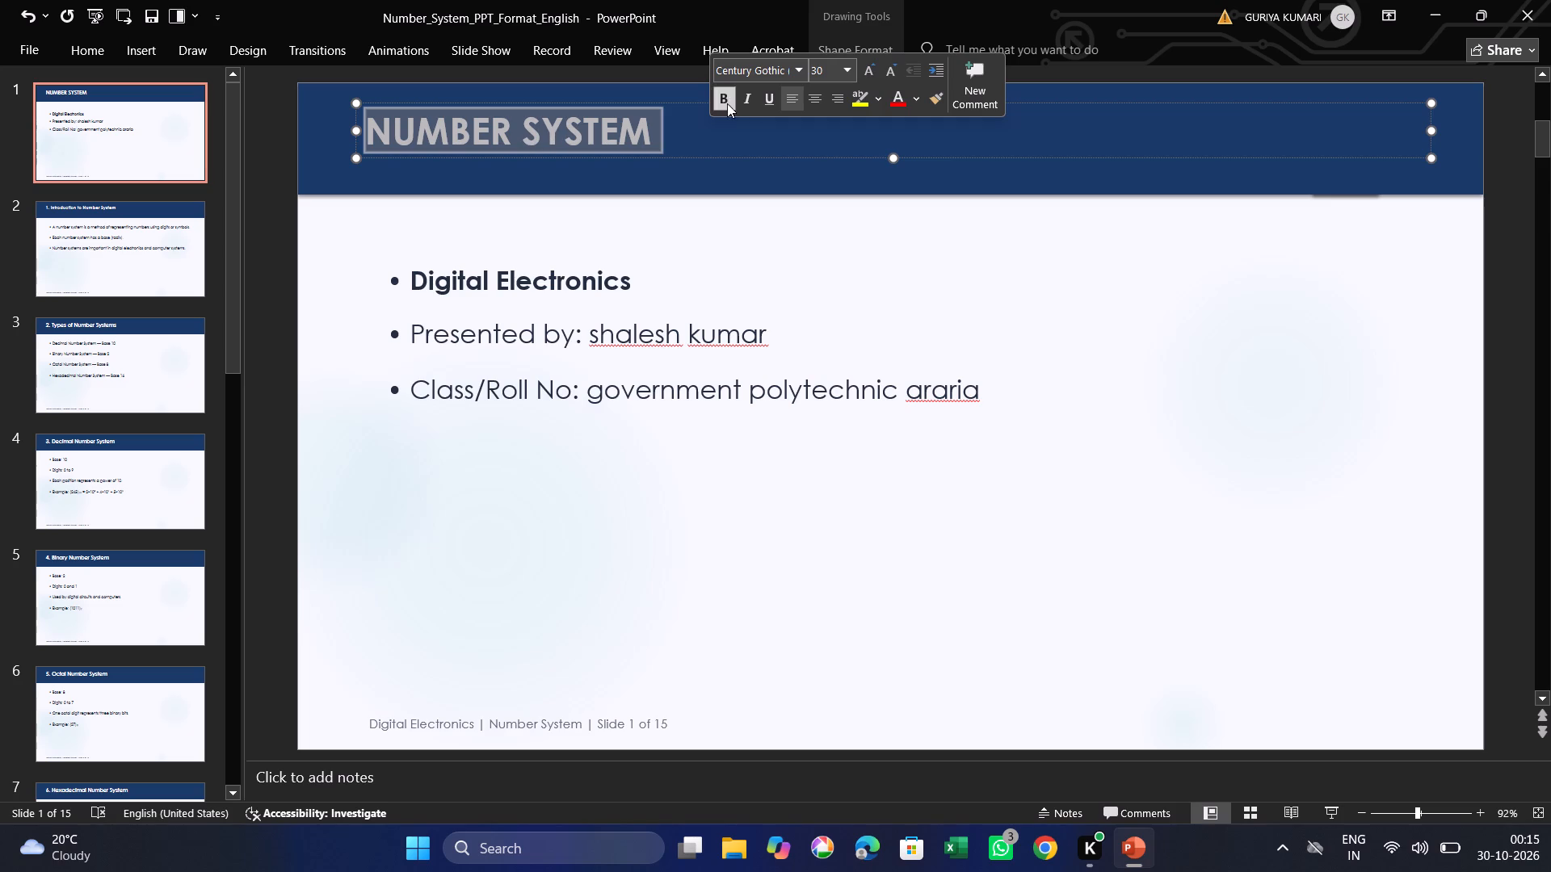
left_click(846, 70)
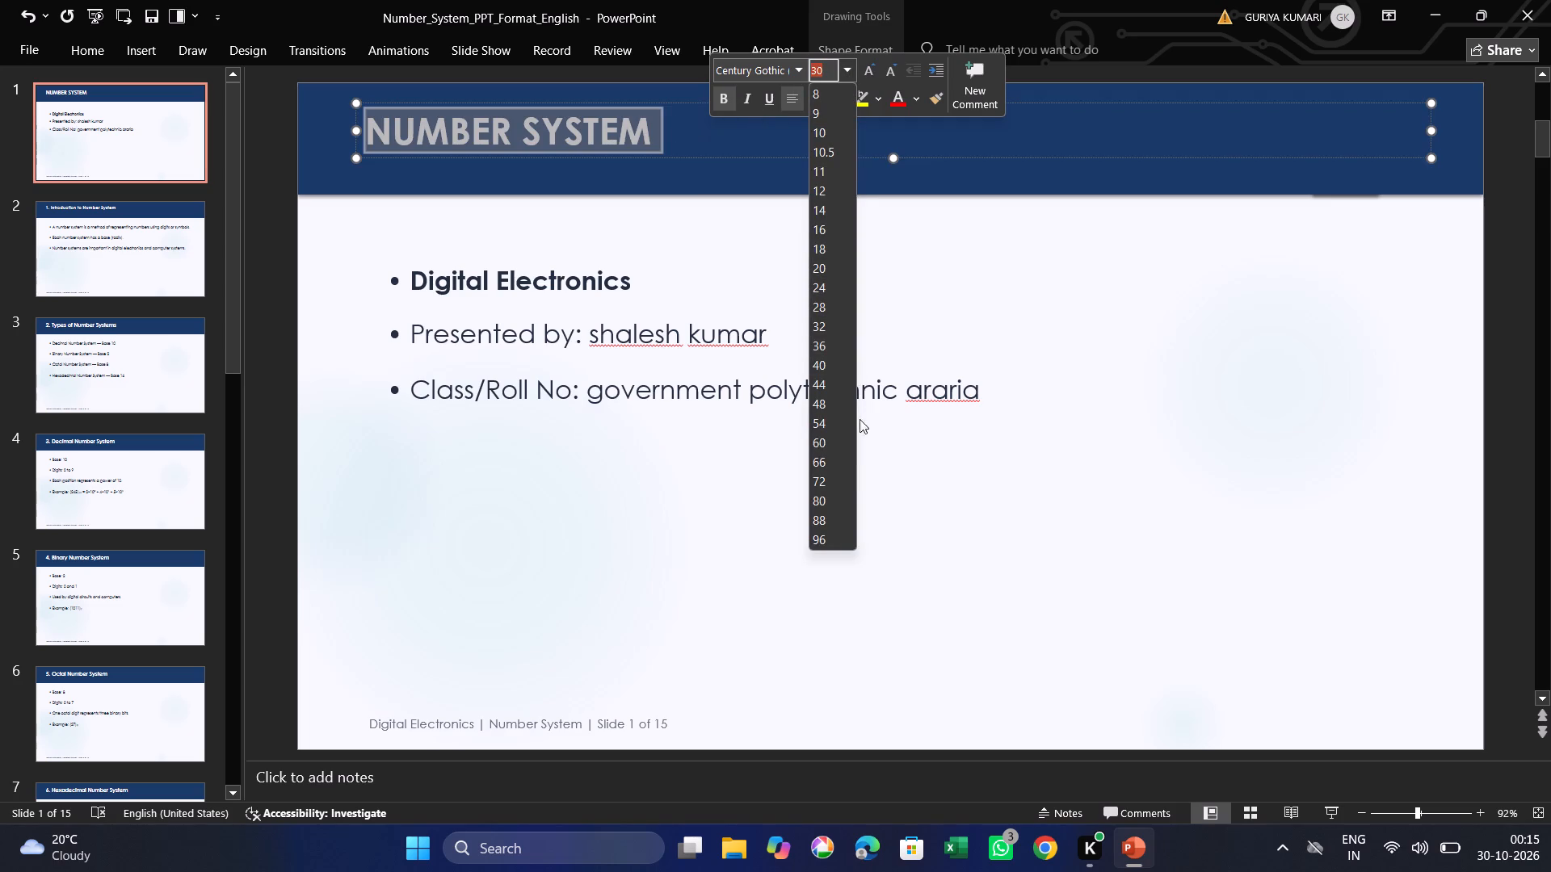
left_click(821, 398)
left_click(802, 535)
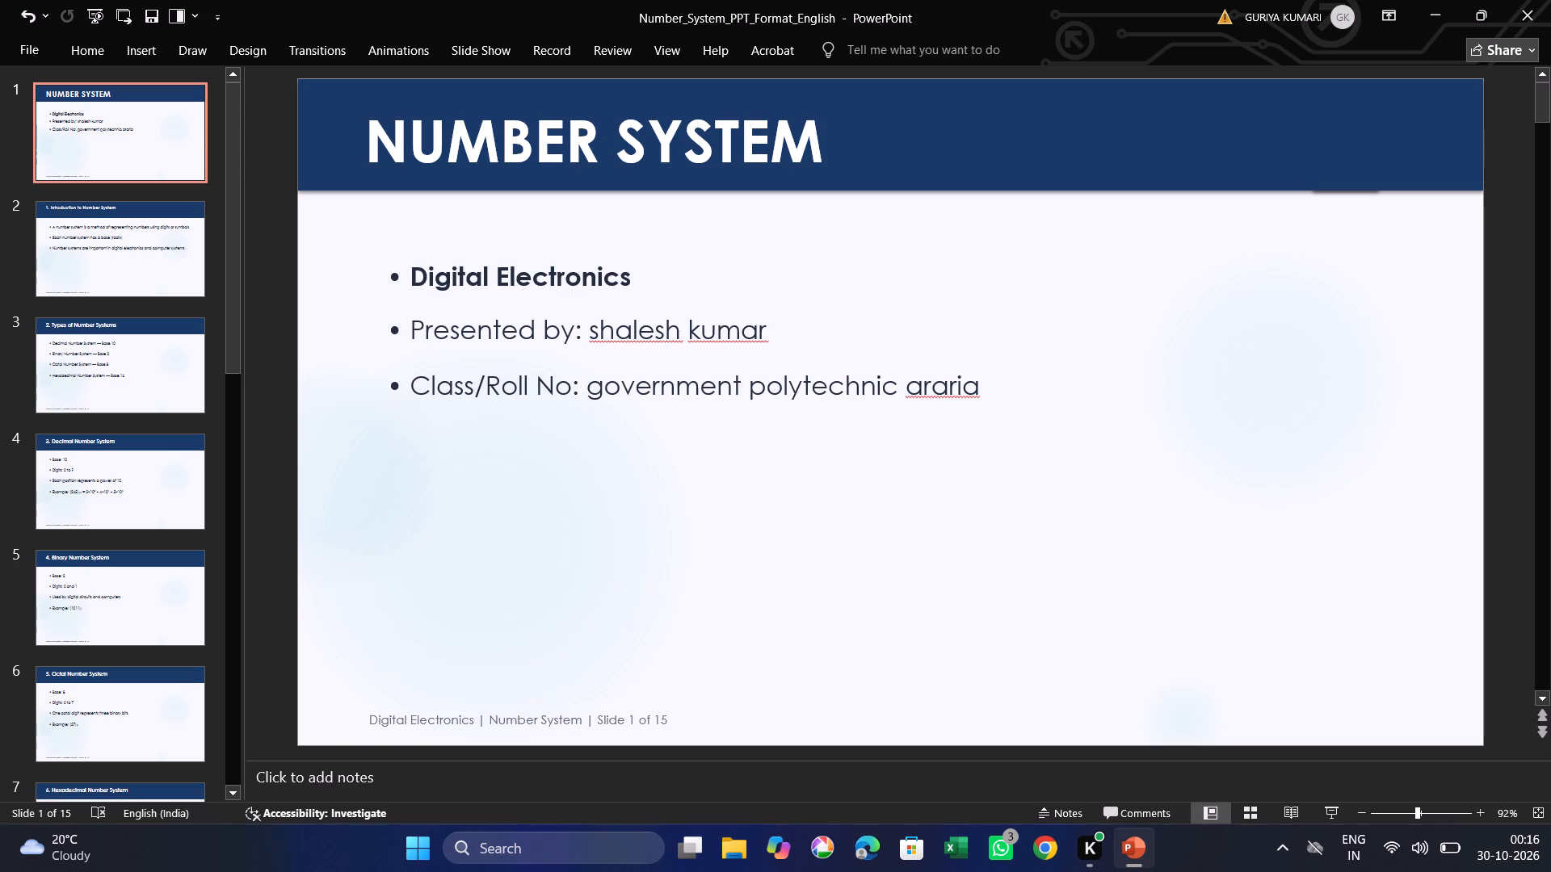
Make the whole "Presented by" line on the title slide bold, including the presenter's name.
left_click_drag(410, 332, 772, 346)
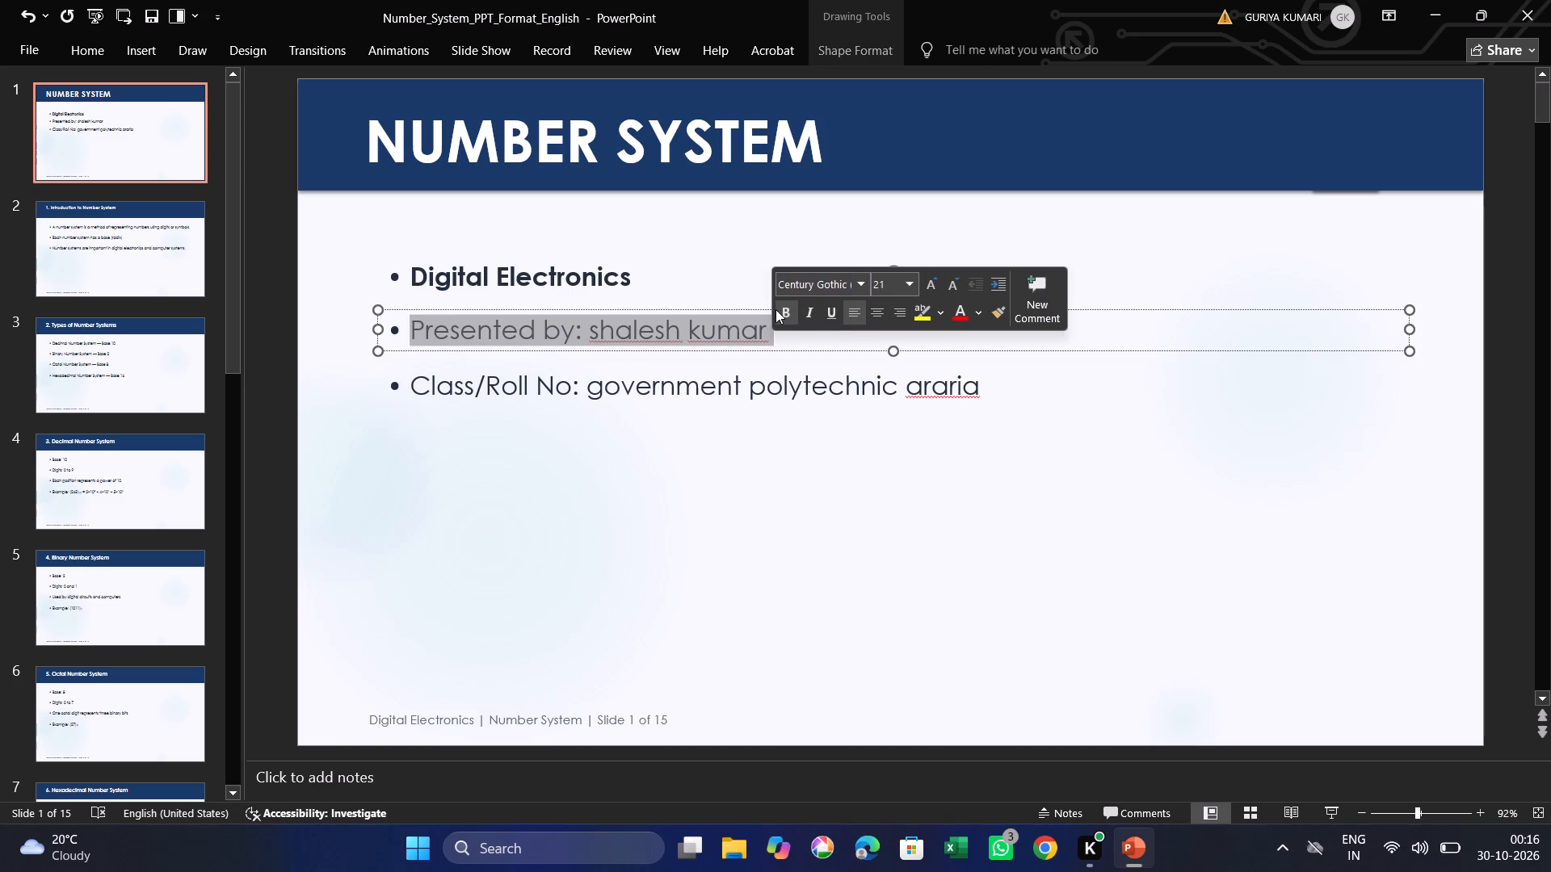
left_click(775, 309)
left_click(582, 446)
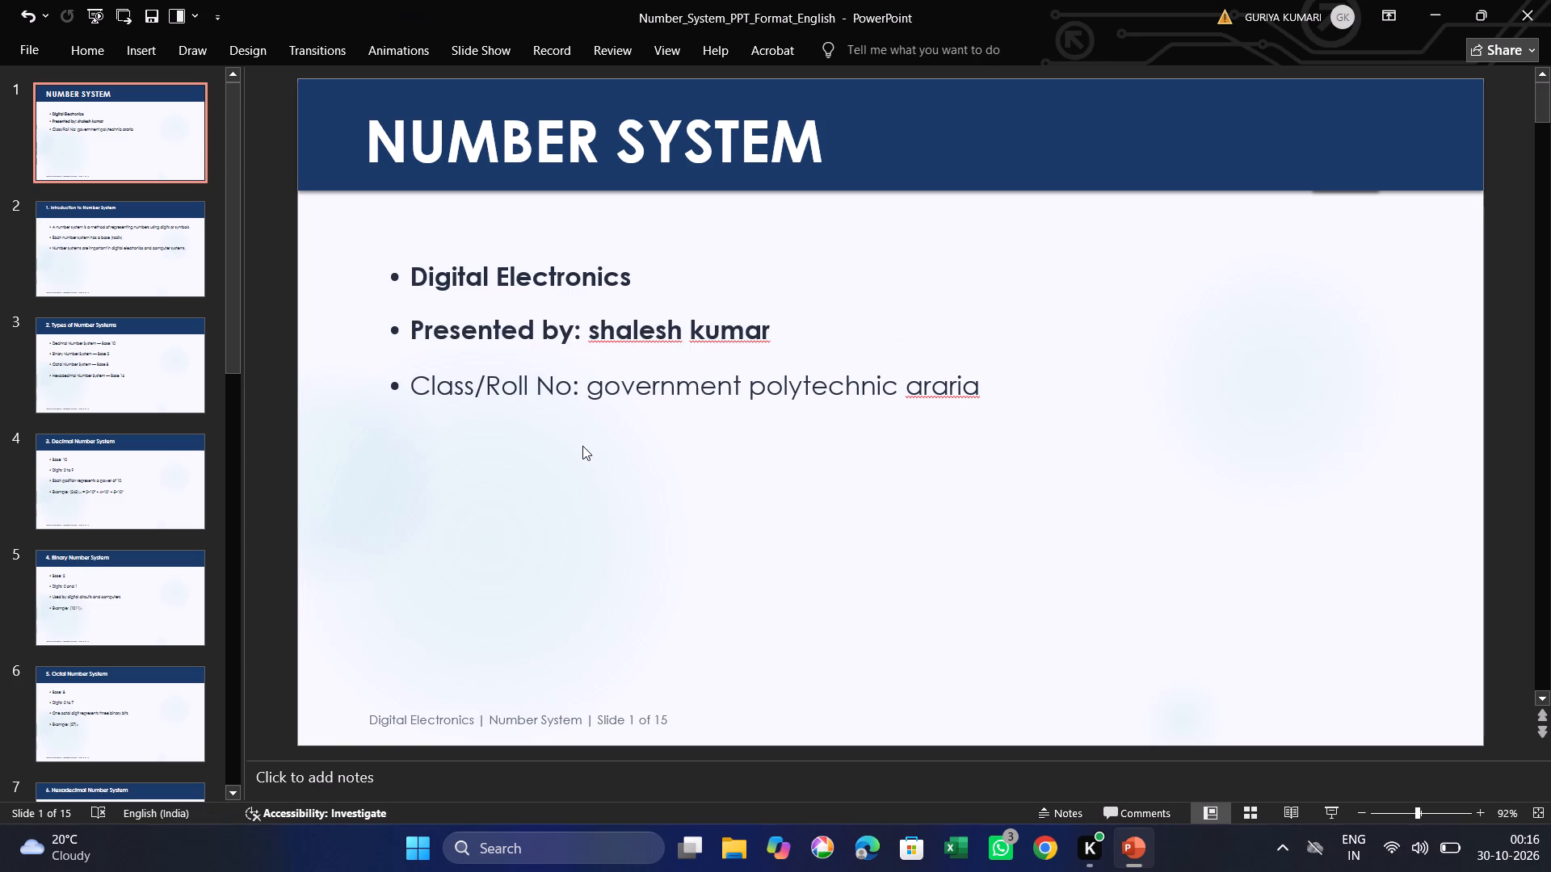
Make the whole "Class/Roll No: government polytechnic araria" line on the title slide bold.
left_click_drag(410, 385, 780, 392)
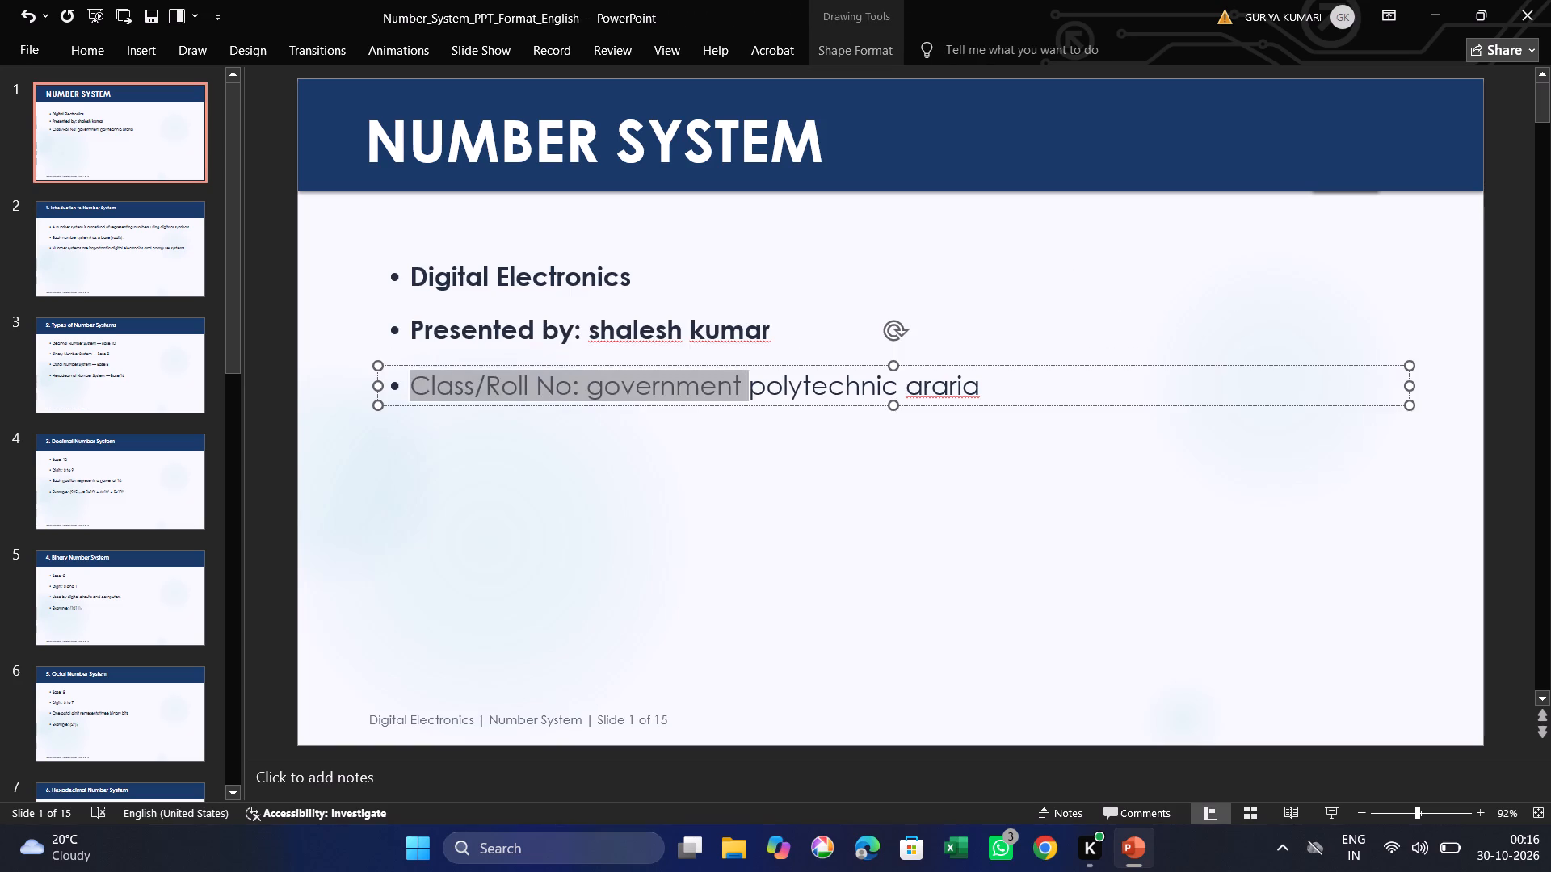
left_click_drag(780, 392, 977, 372)
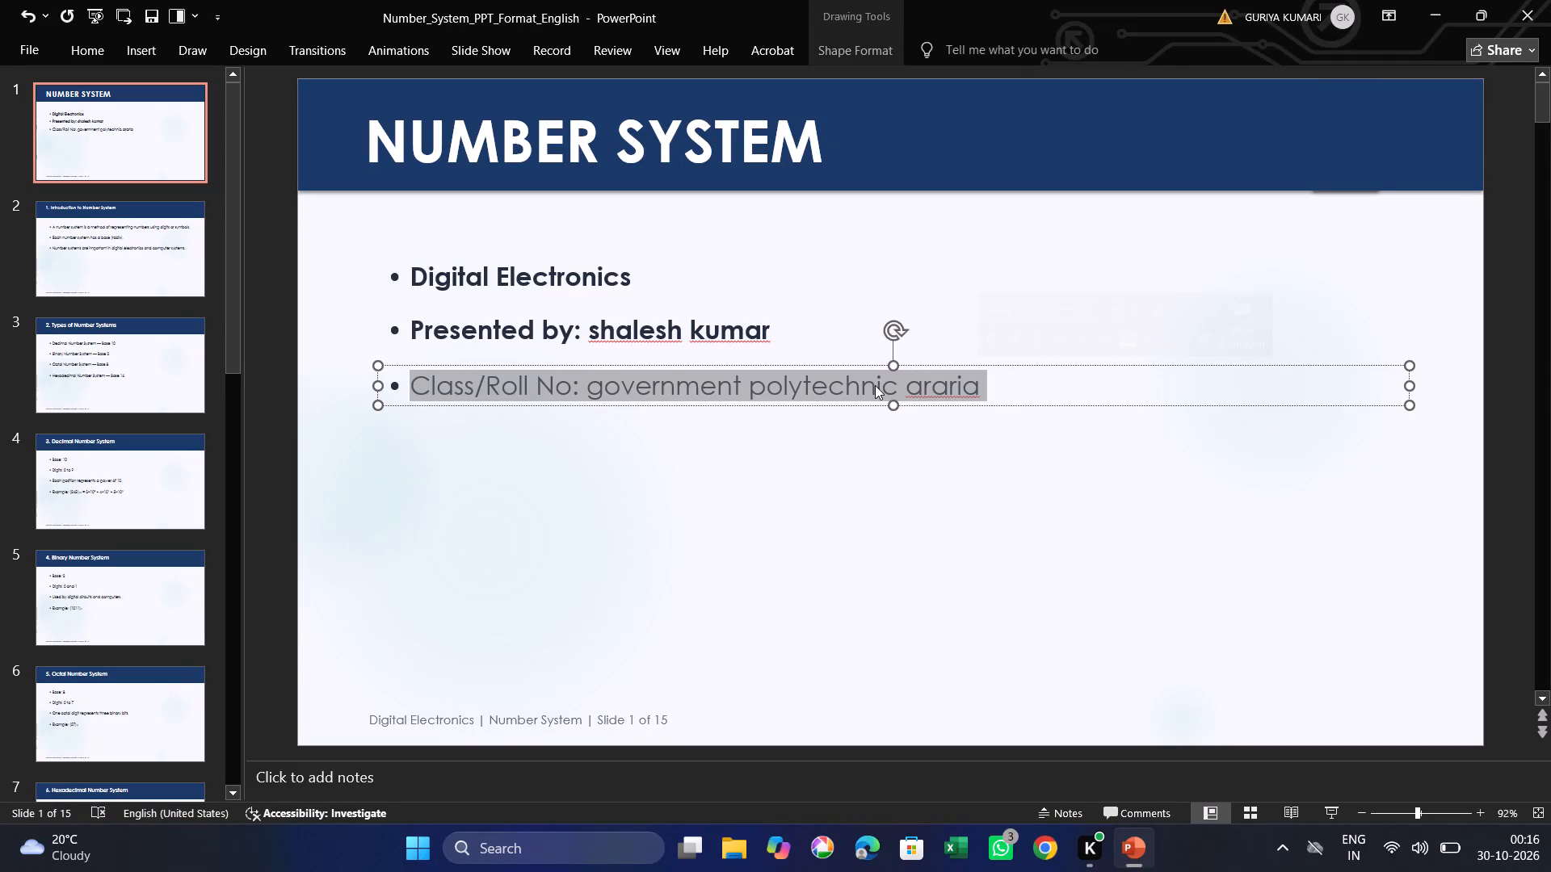
right_click(875, 385)
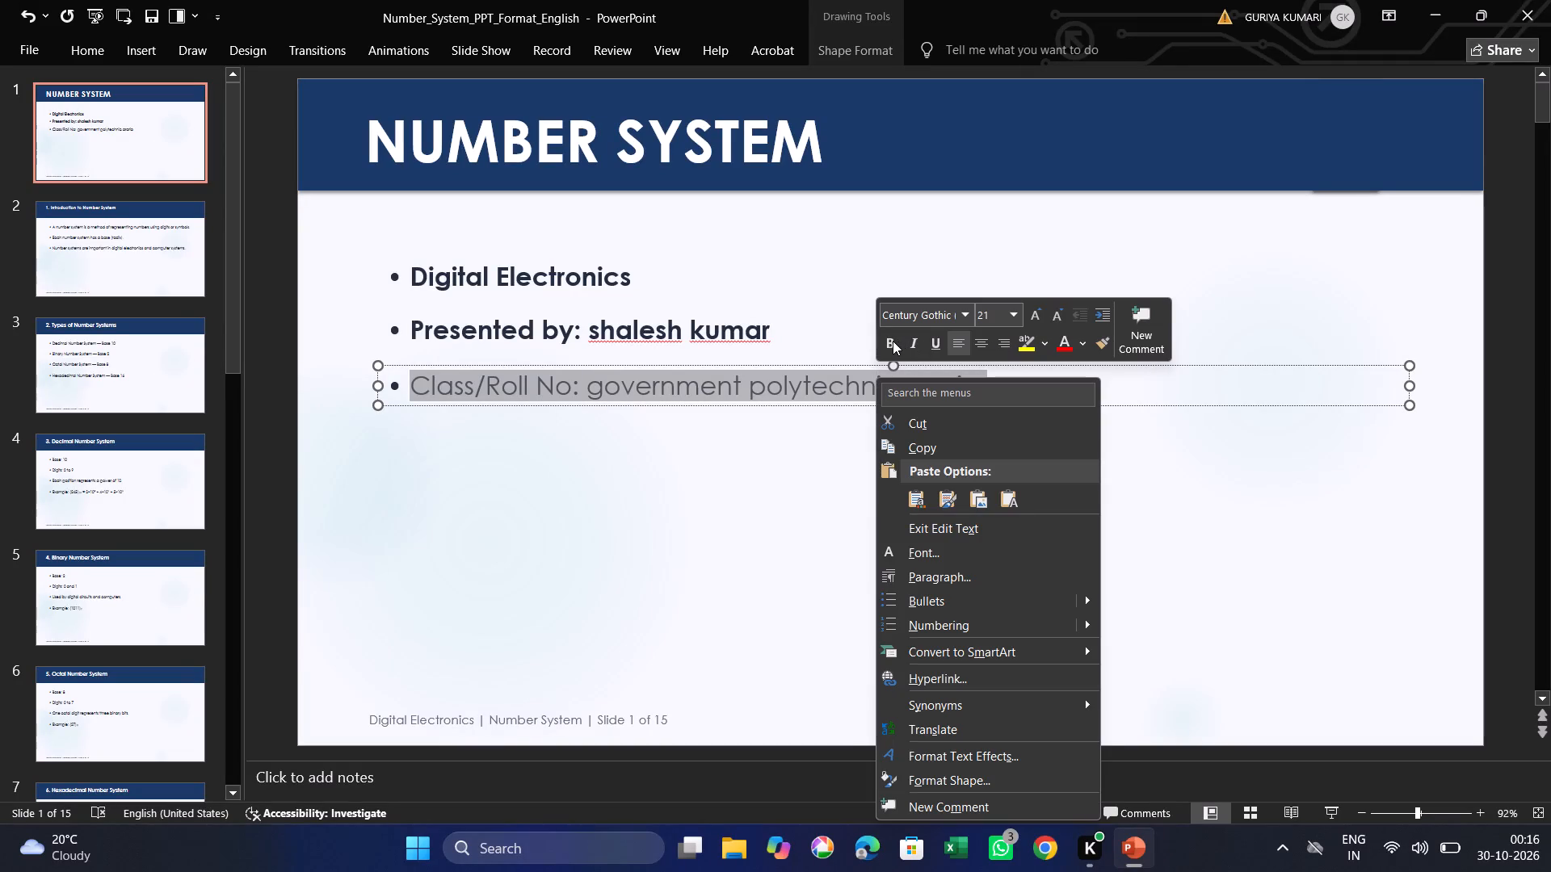
left_click(893, 341)
left_click(869, 392)
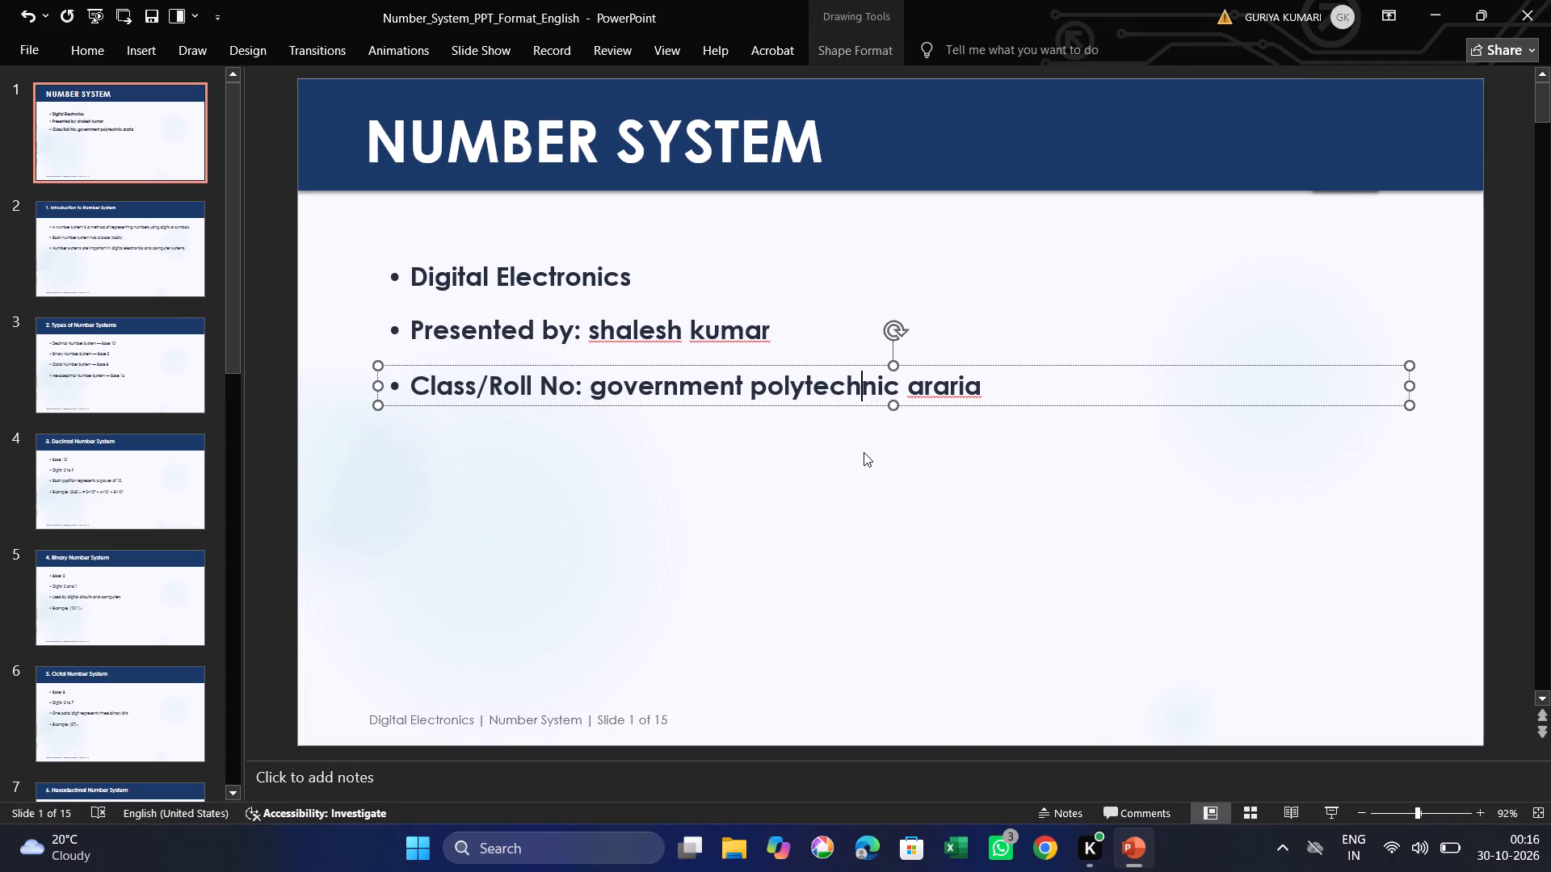
left_click(864, 452)
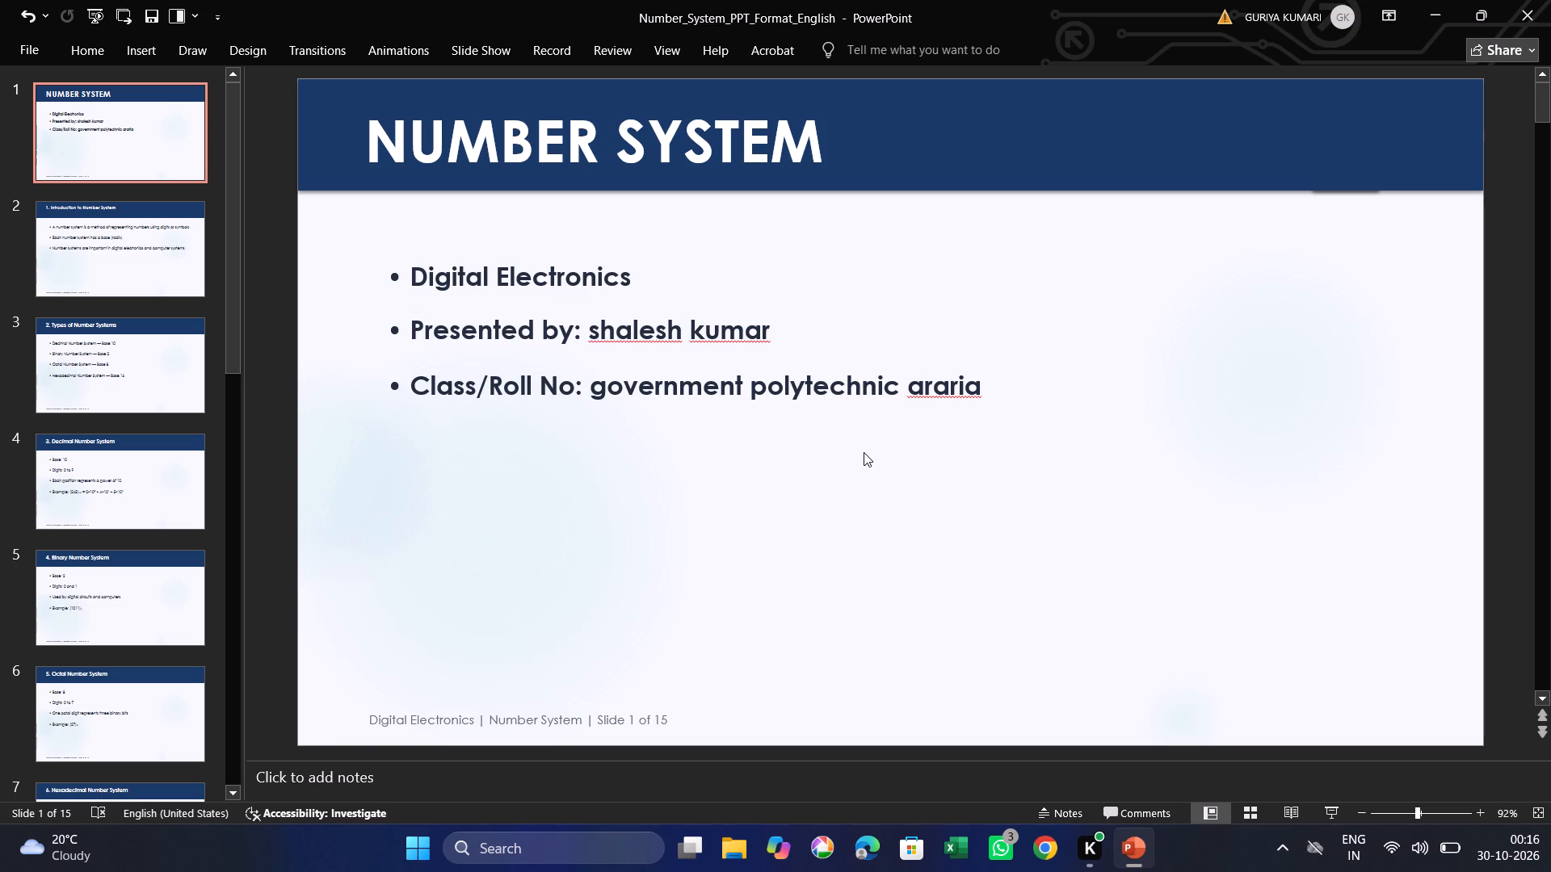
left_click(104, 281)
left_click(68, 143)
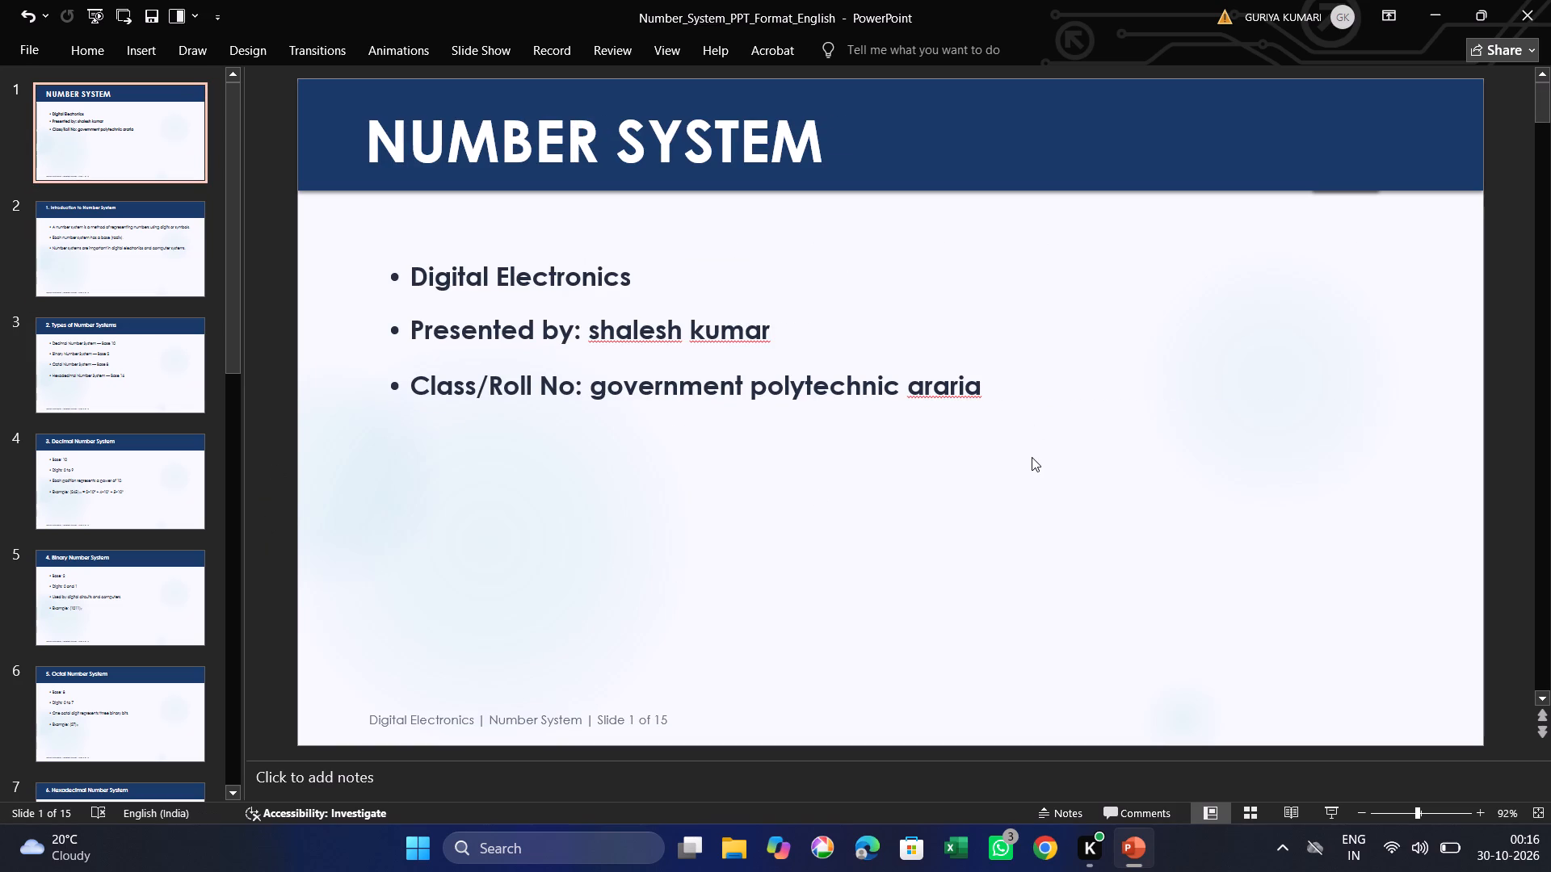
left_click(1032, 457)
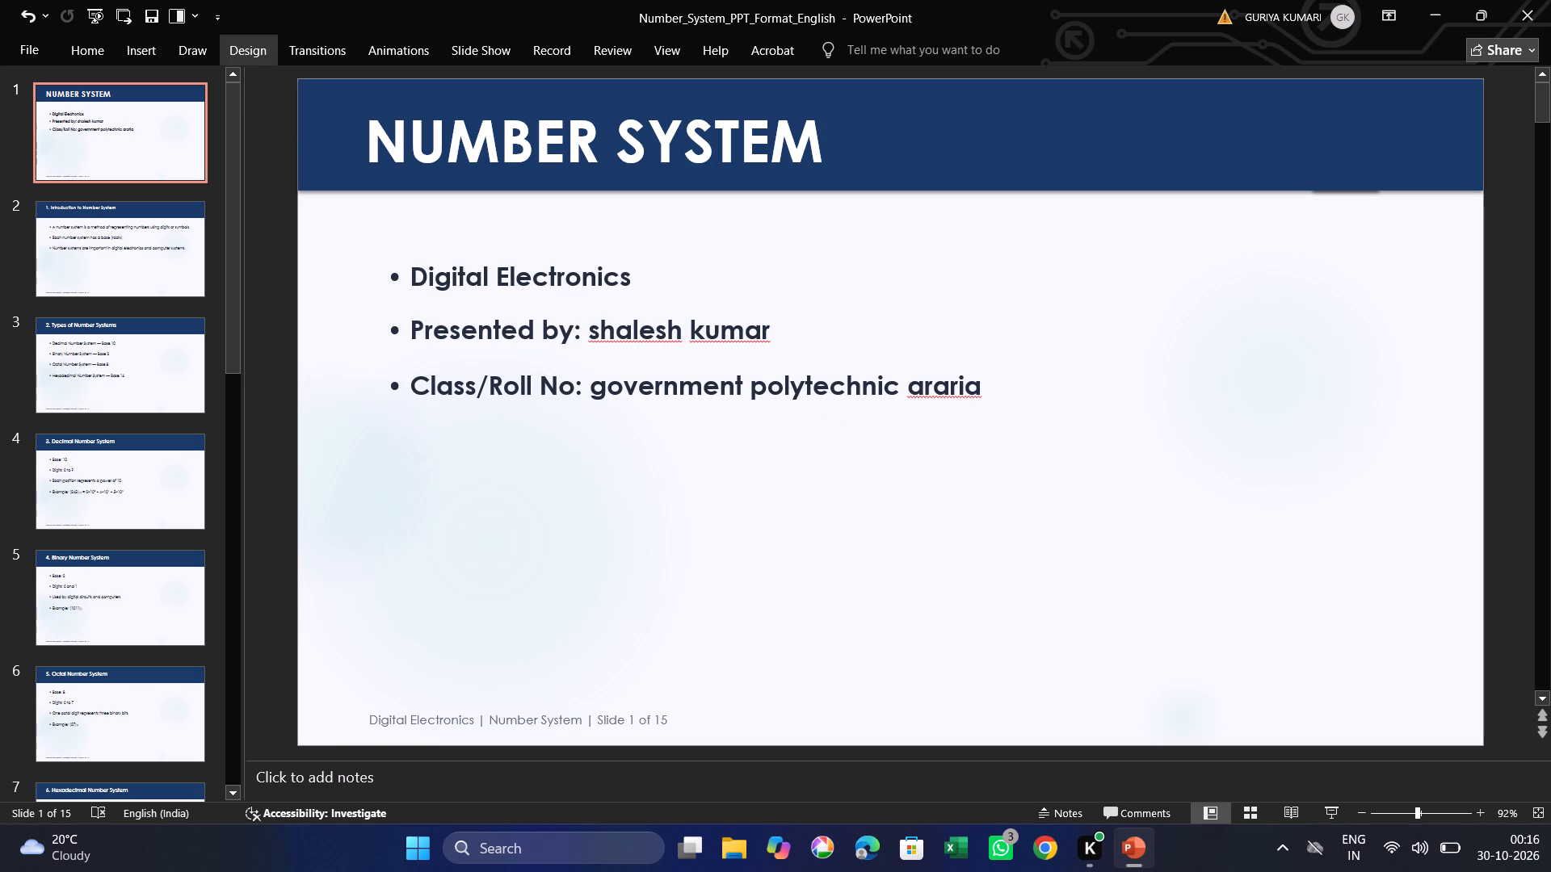
Nudge the Digital Electronics text box on the title slide very slightly down, keeping it aligned with the lines below.
left_click(1074, 270)
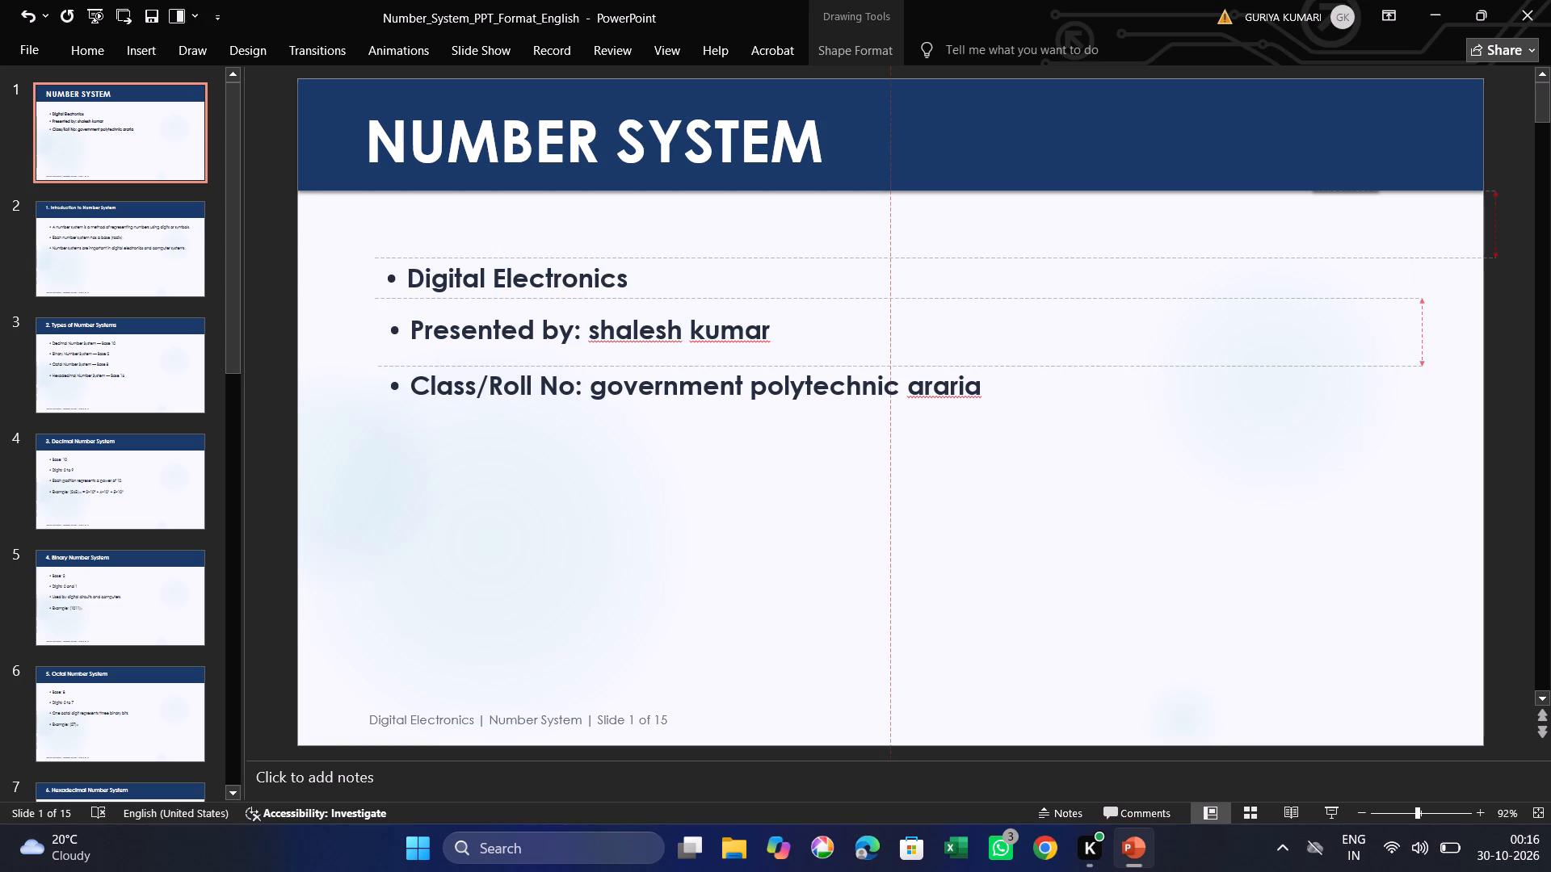
left_click(1017, 612)
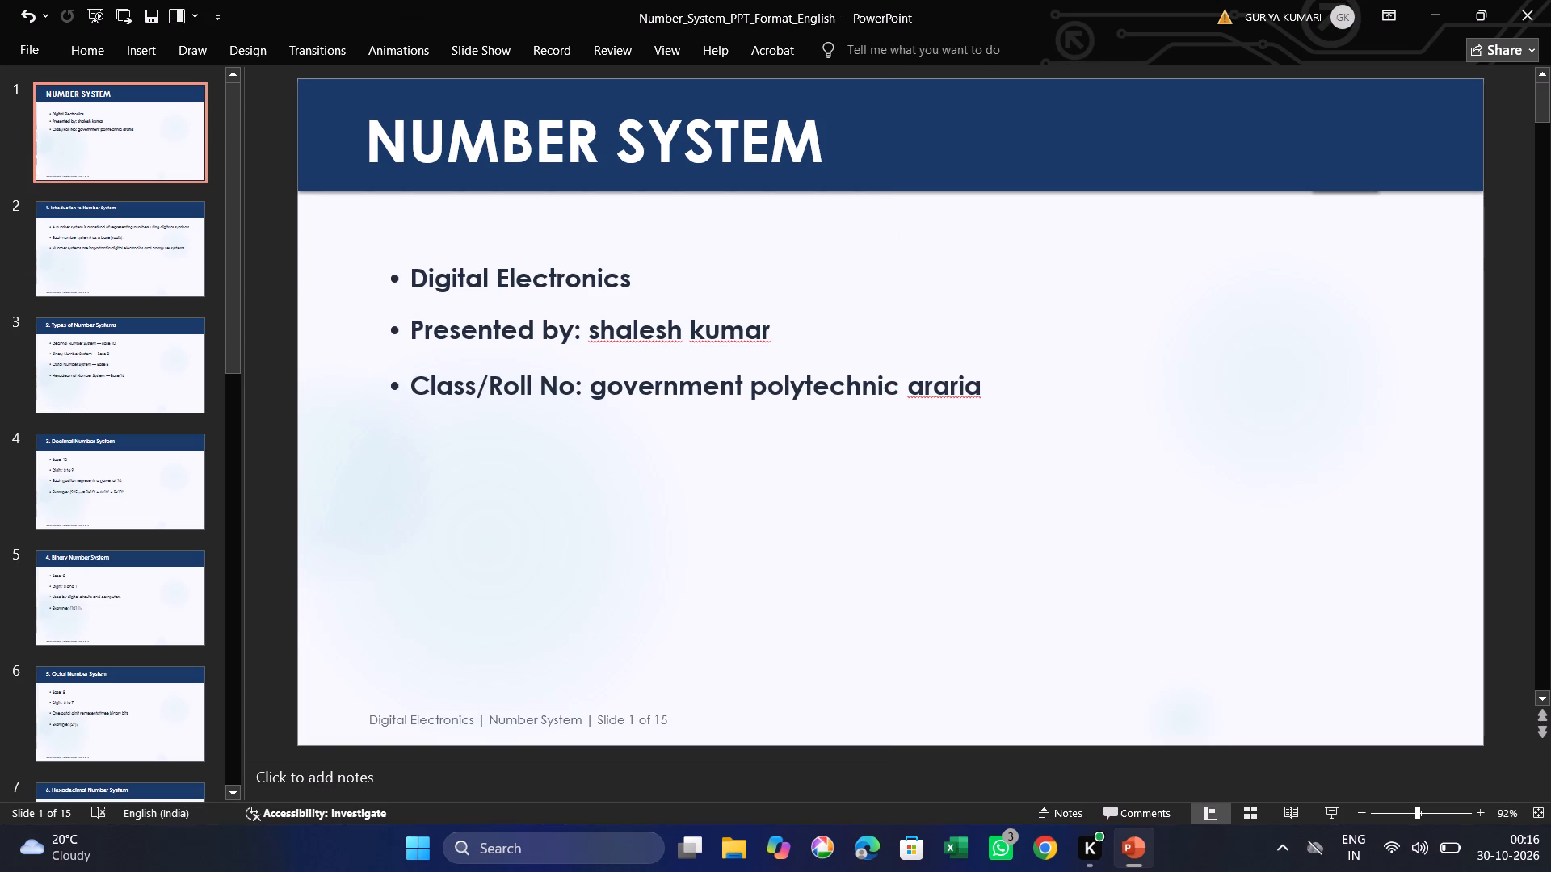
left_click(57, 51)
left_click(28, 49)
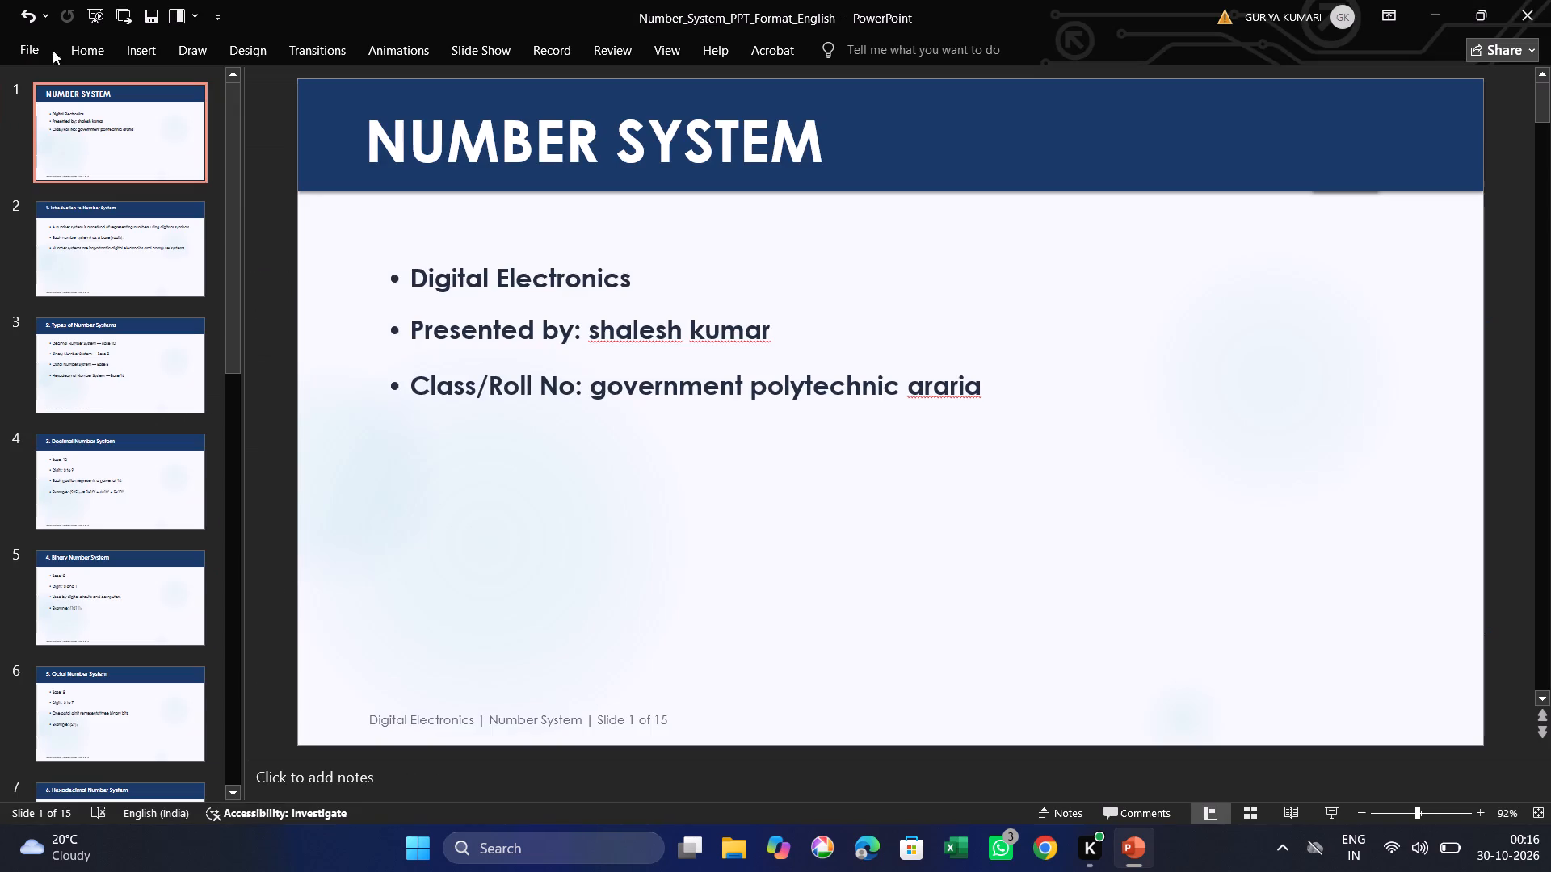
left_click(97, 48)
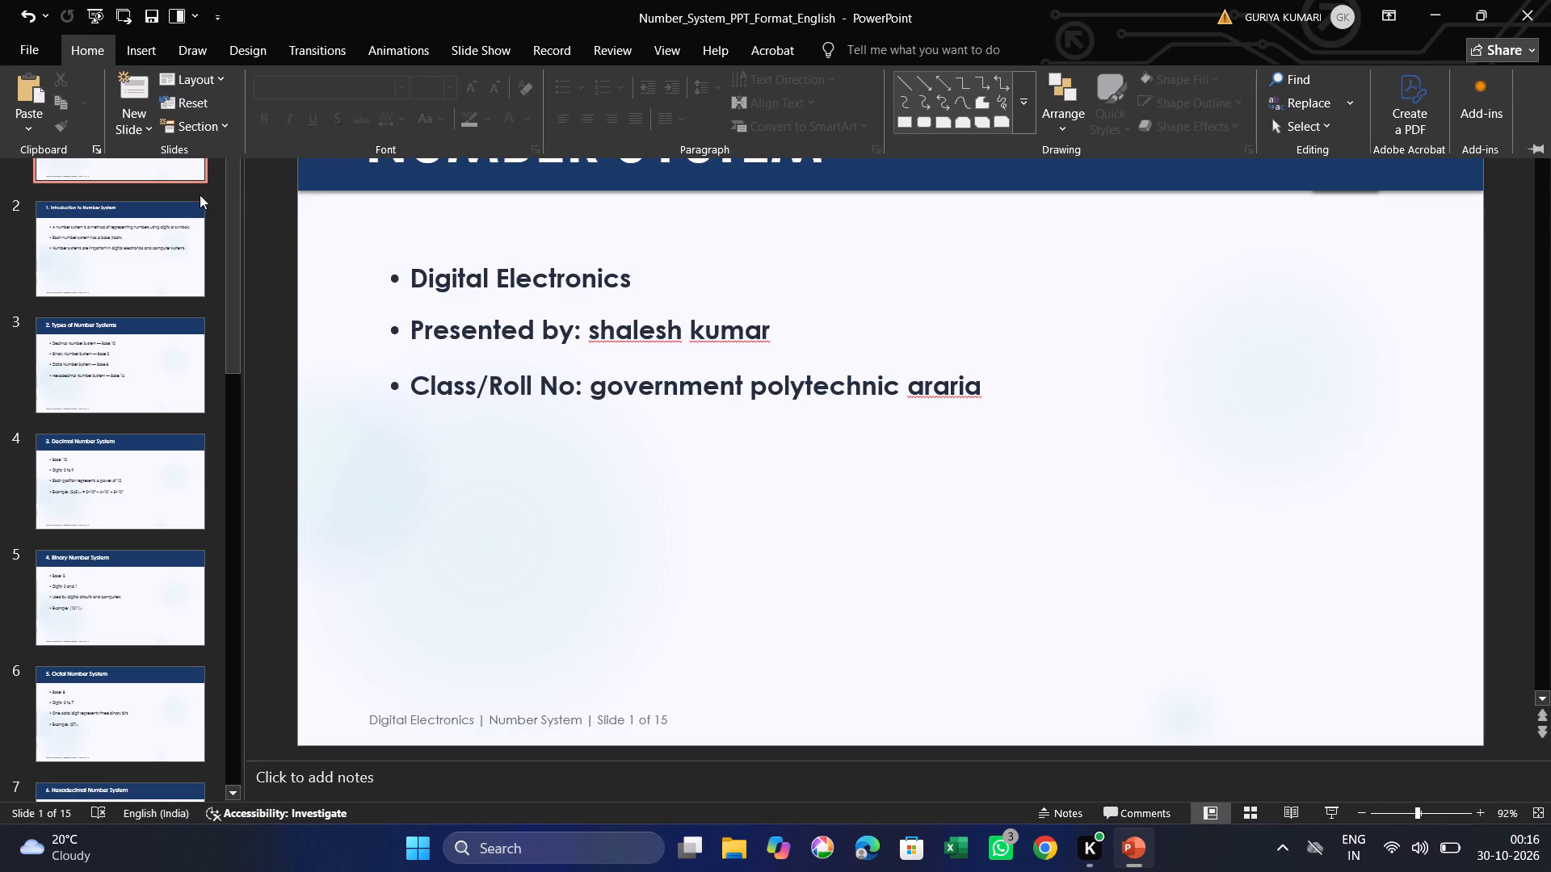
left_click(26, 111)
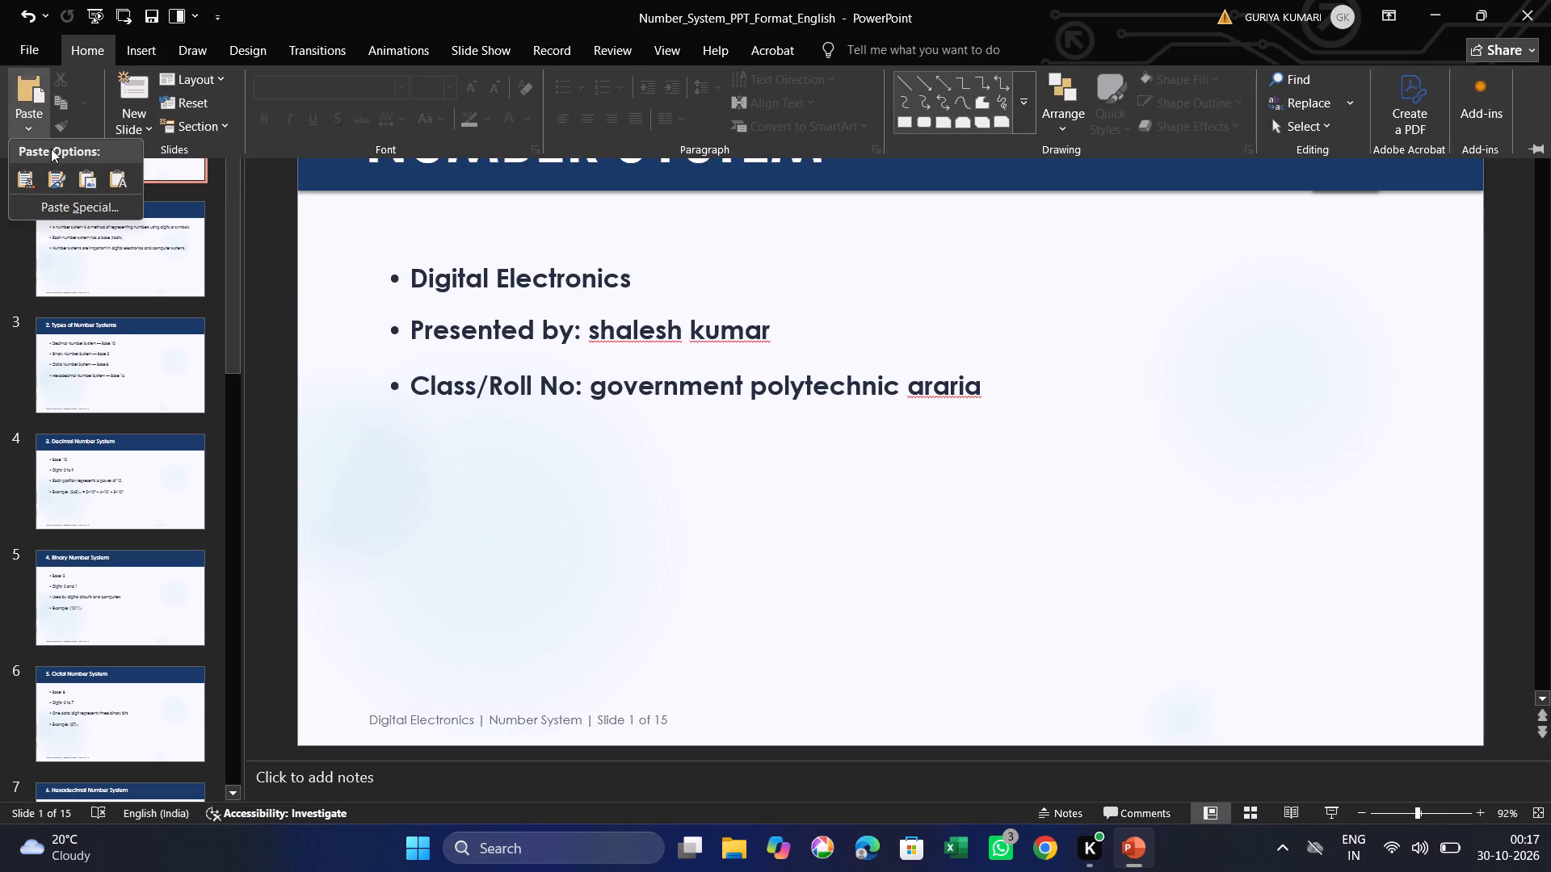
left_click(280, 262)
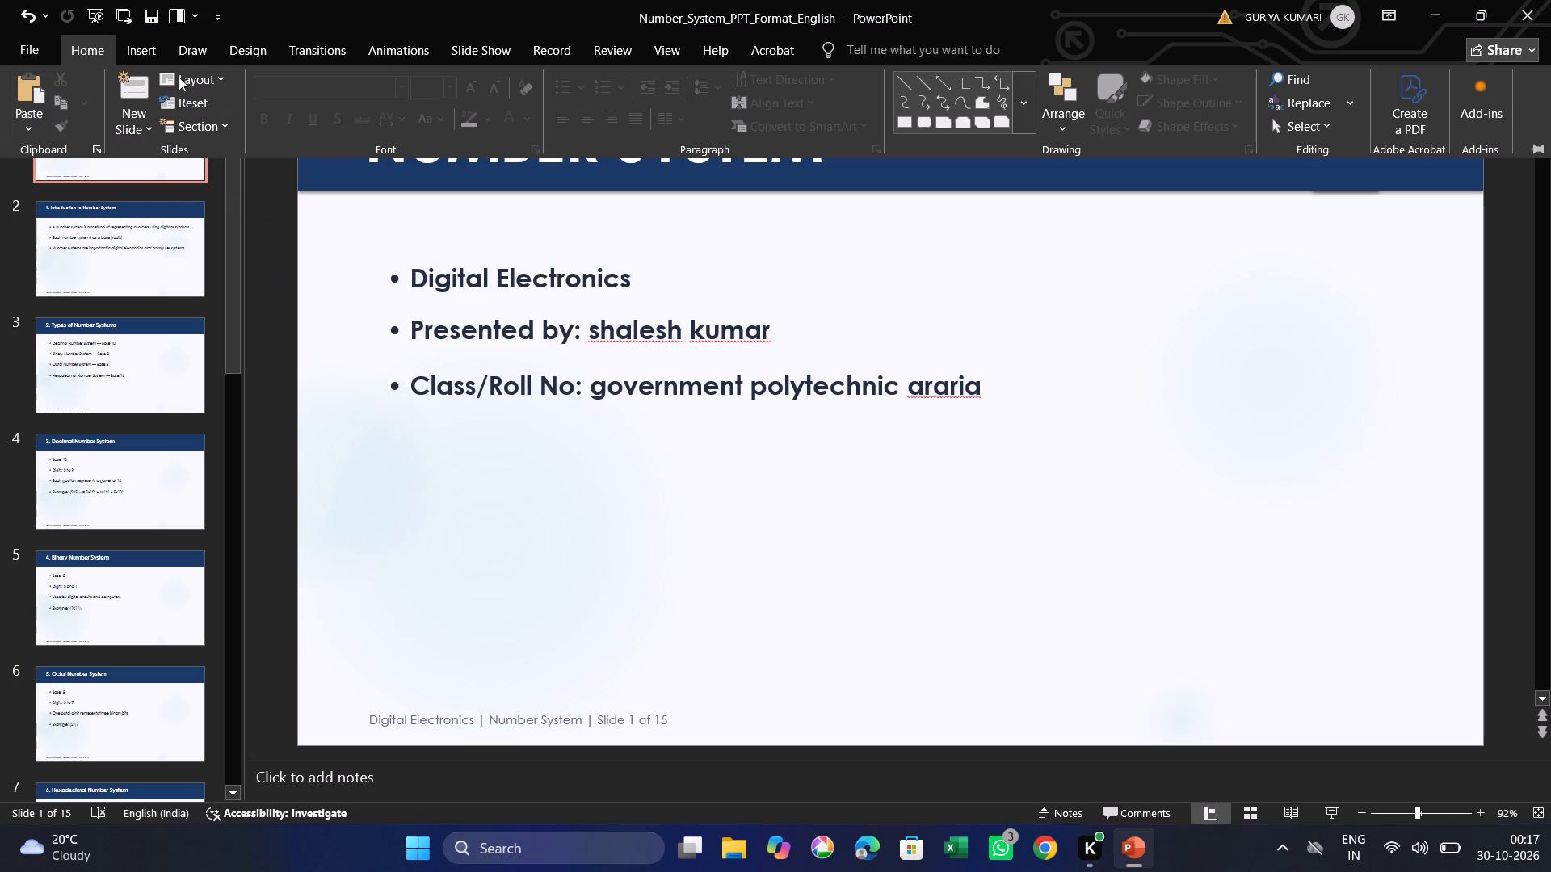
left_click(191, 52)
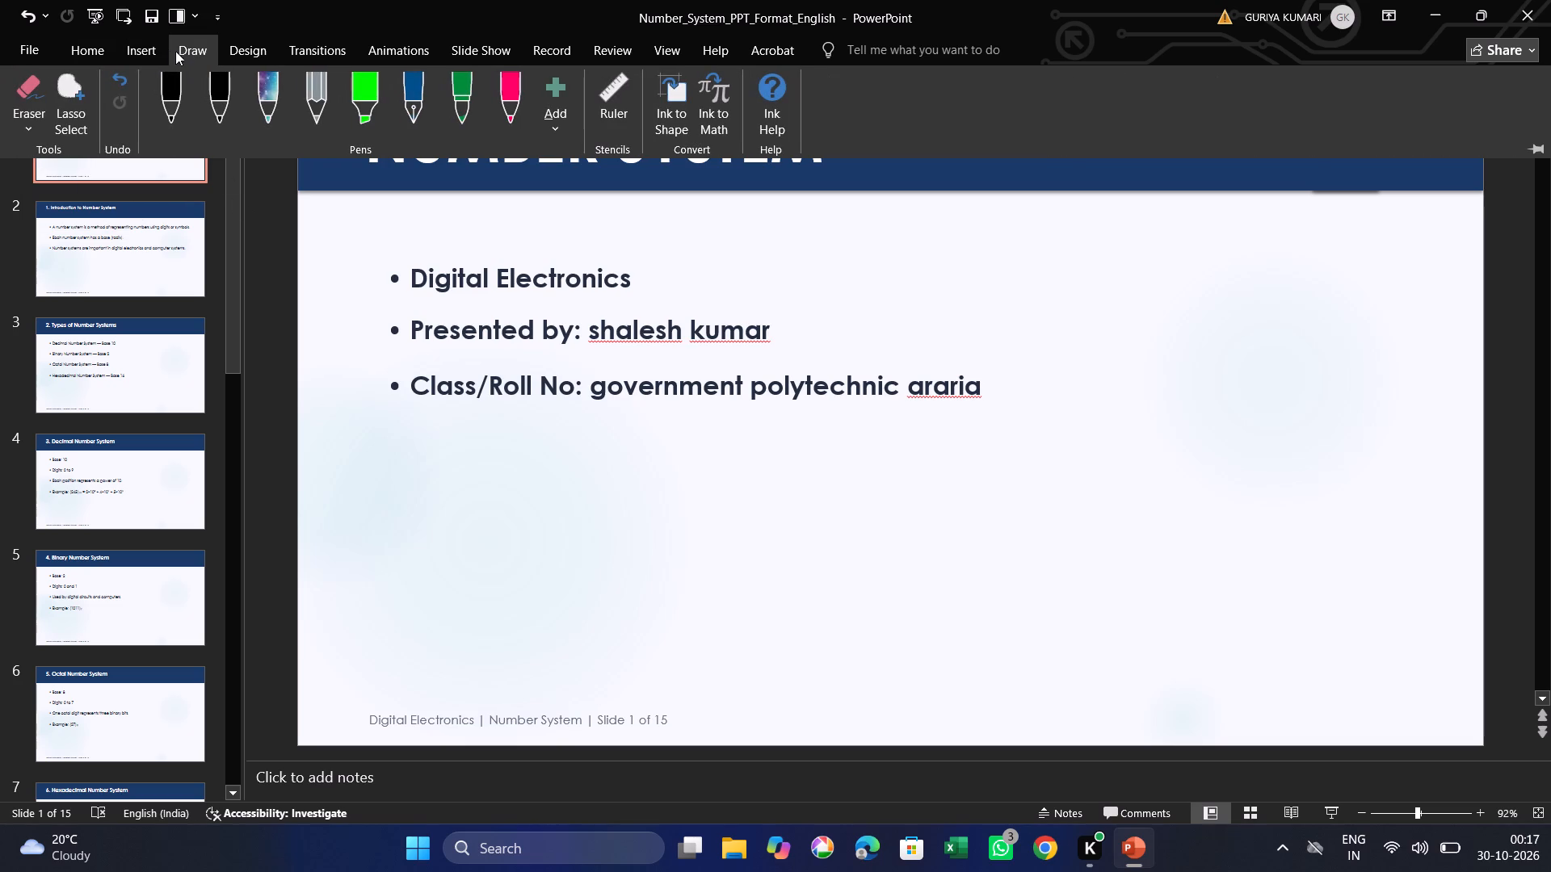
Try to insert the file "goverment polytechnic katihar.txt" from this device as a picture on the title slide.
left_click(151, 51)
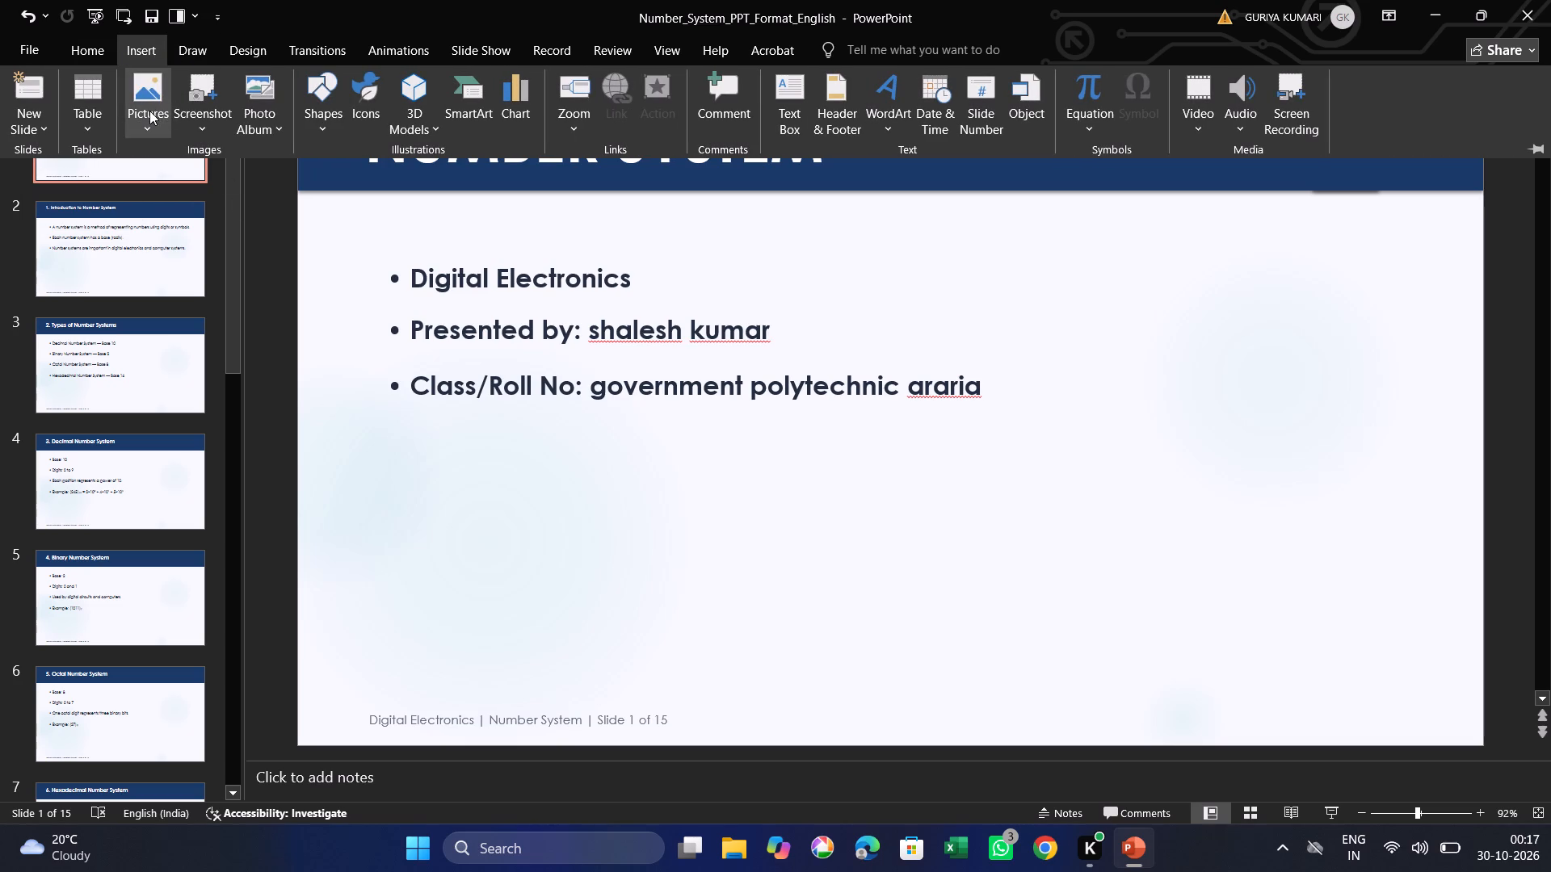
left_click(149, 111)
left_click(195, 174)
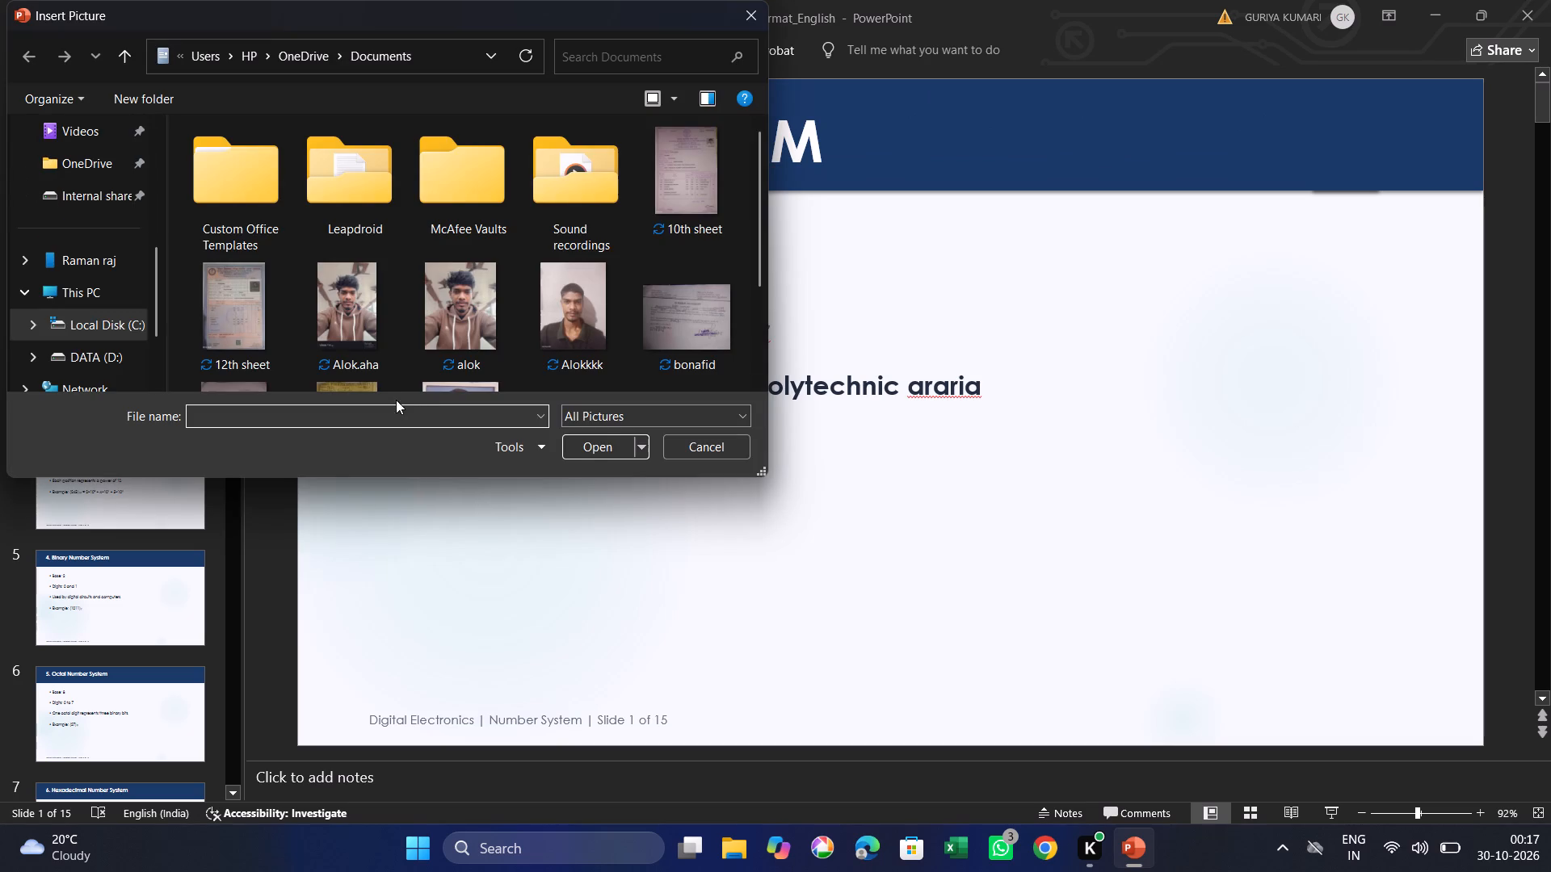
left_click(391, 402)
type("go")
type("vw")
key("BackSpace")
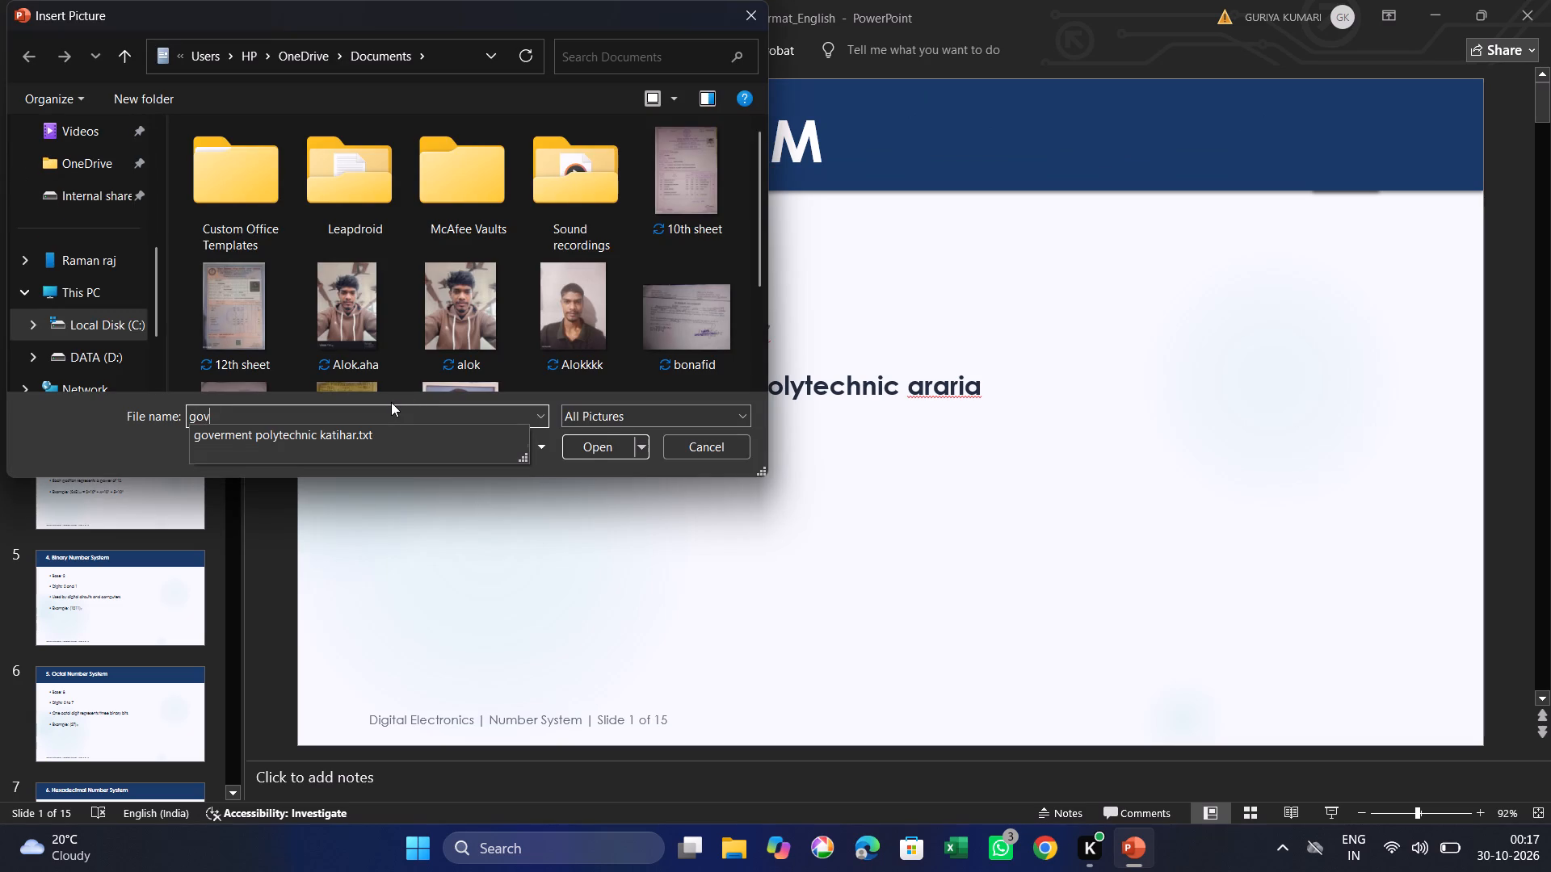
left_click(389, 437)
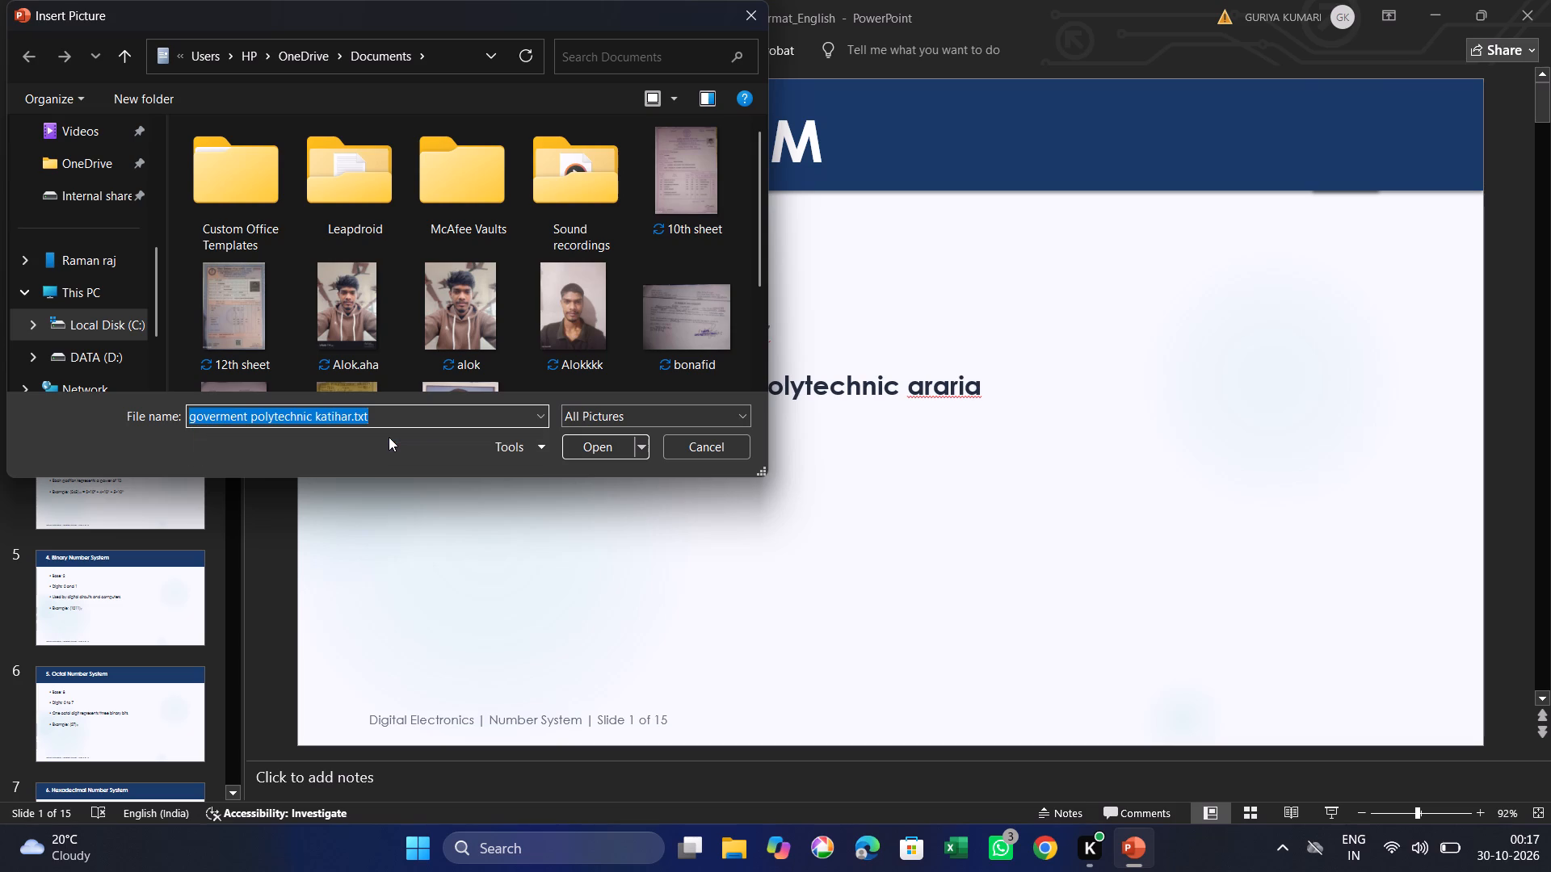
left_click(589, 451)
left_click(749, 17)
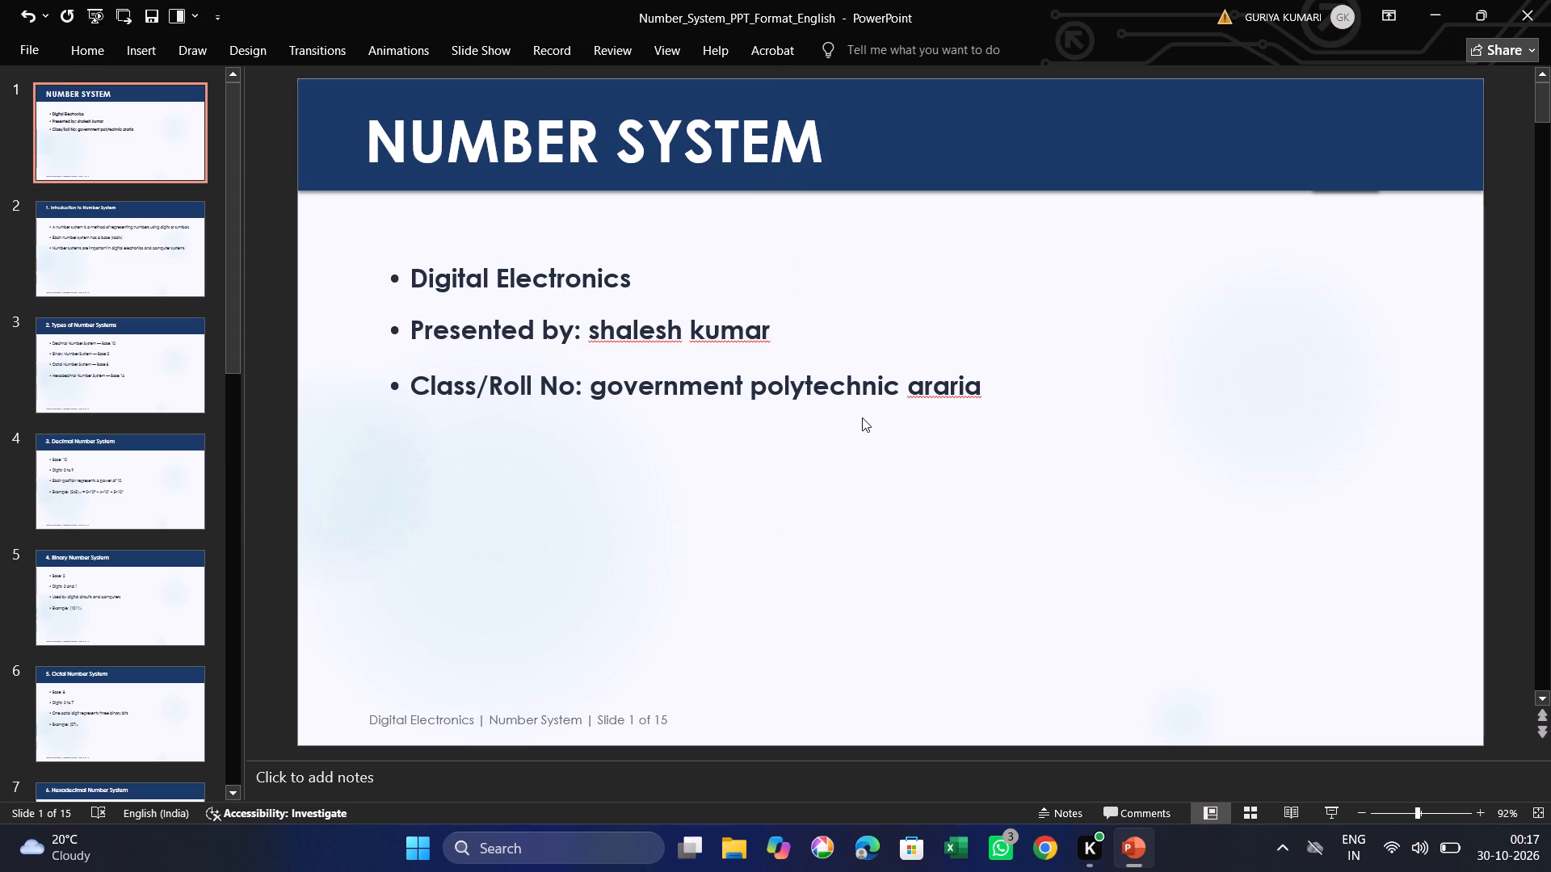
On slide 2, make the first bullet, "A number system is a method of representing numbers using digits or symbols.", bold.
left_click(199, 257)
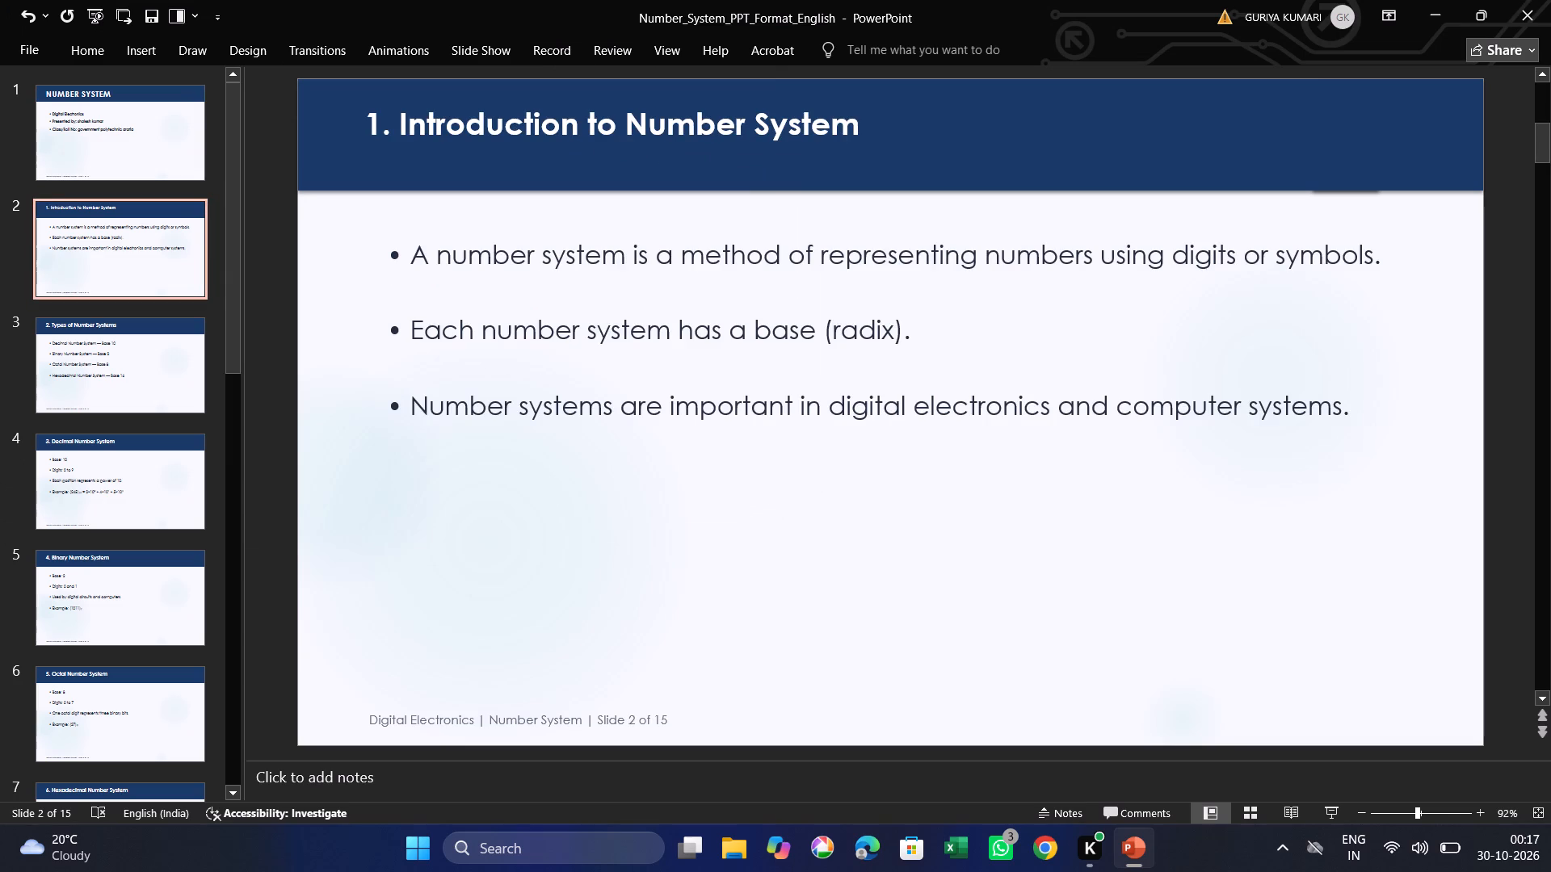
left_click_drag(389, 249, 855, 253)
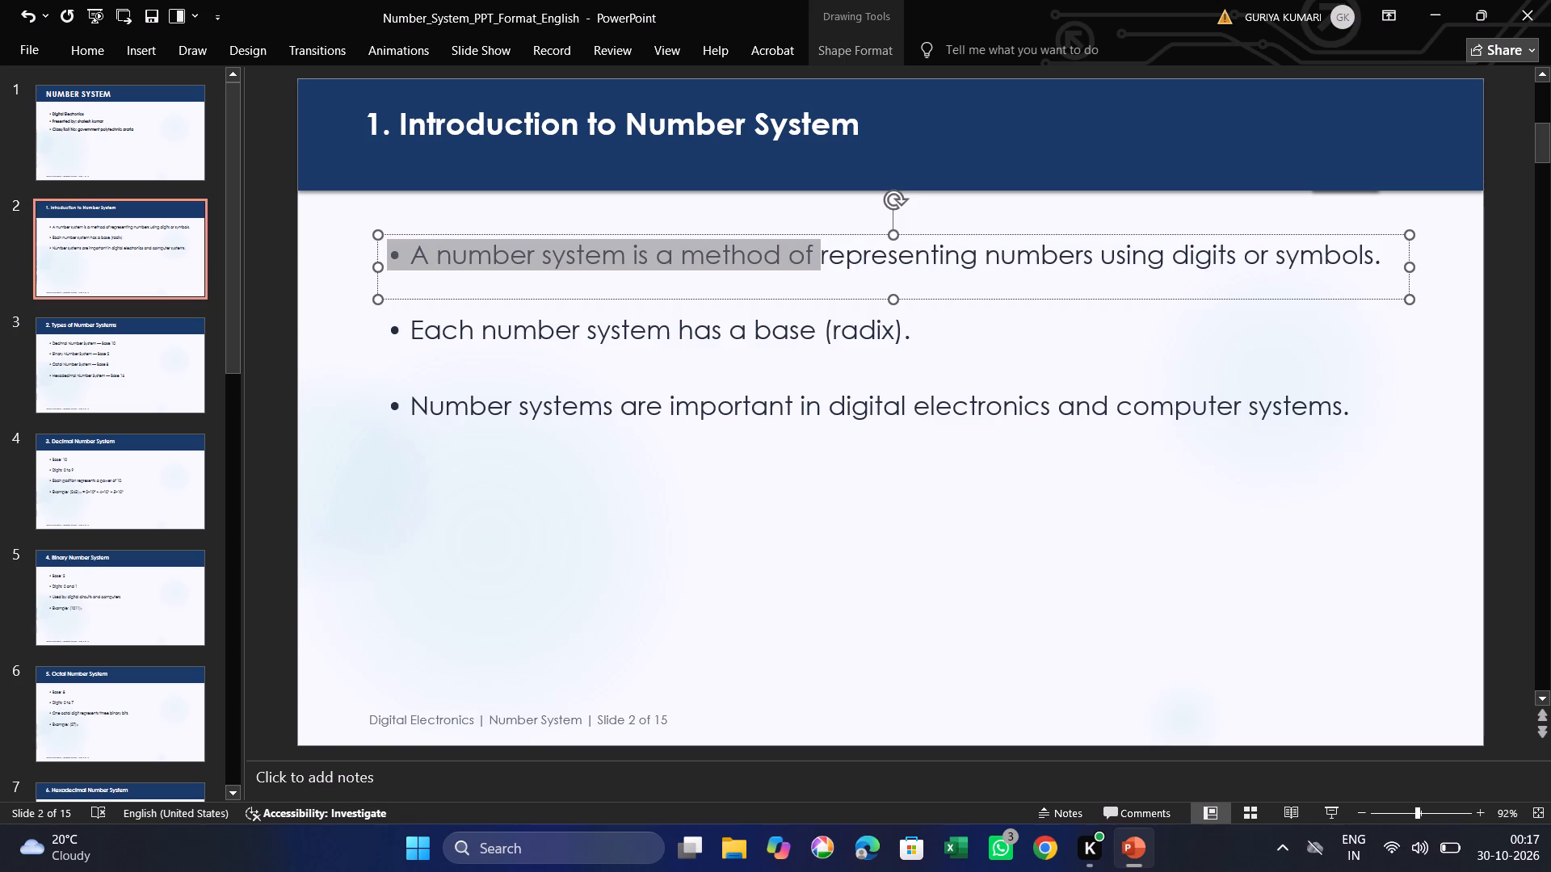
left_click_drag(855, 253, 1550, 225)
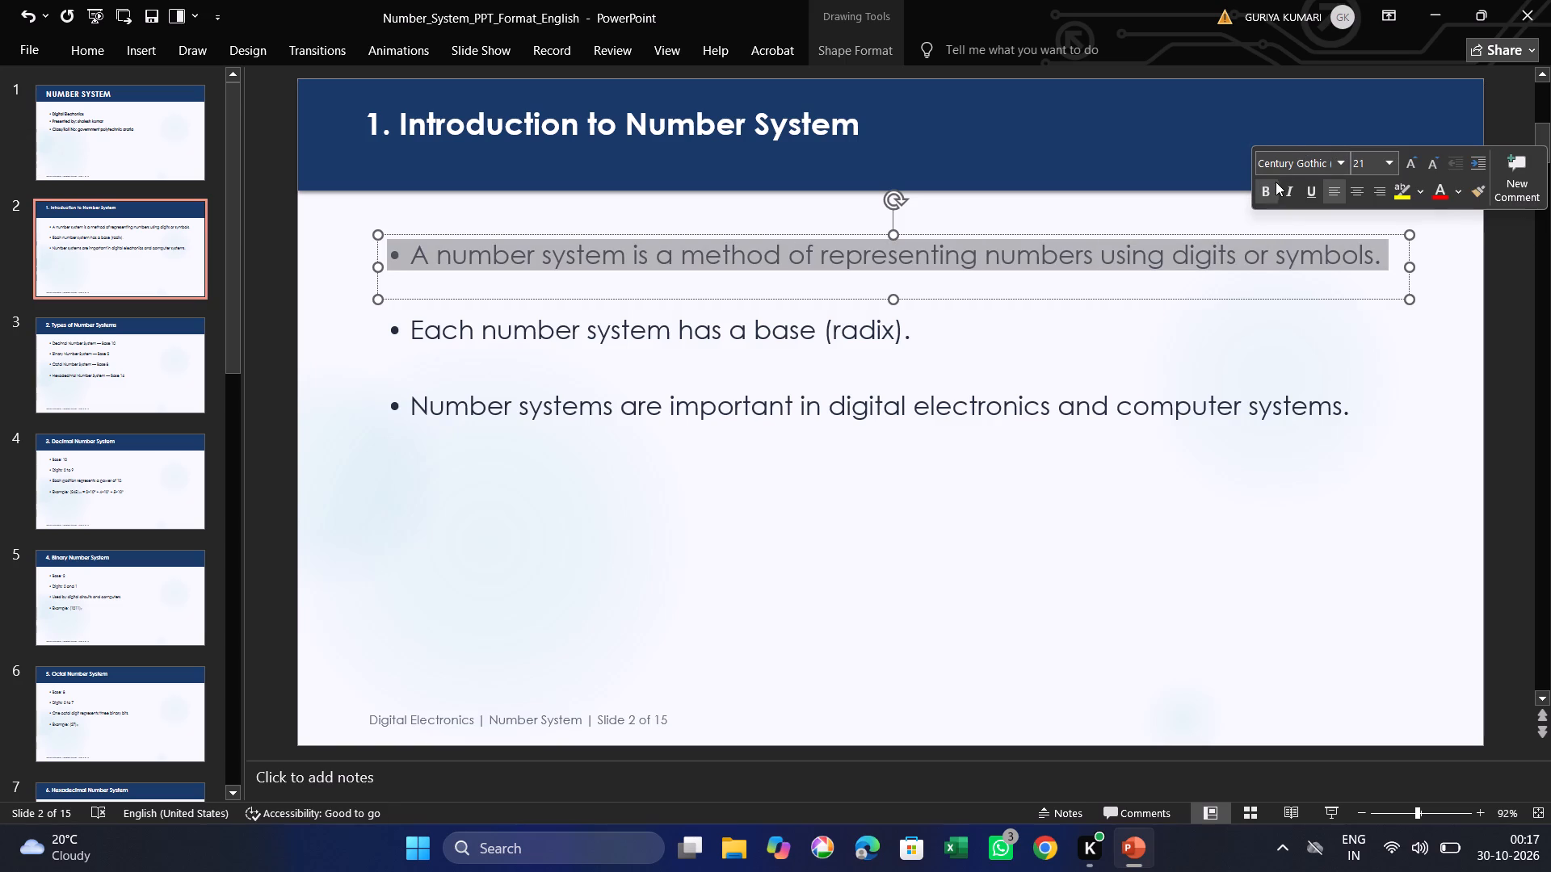
left_click(1267, 186)
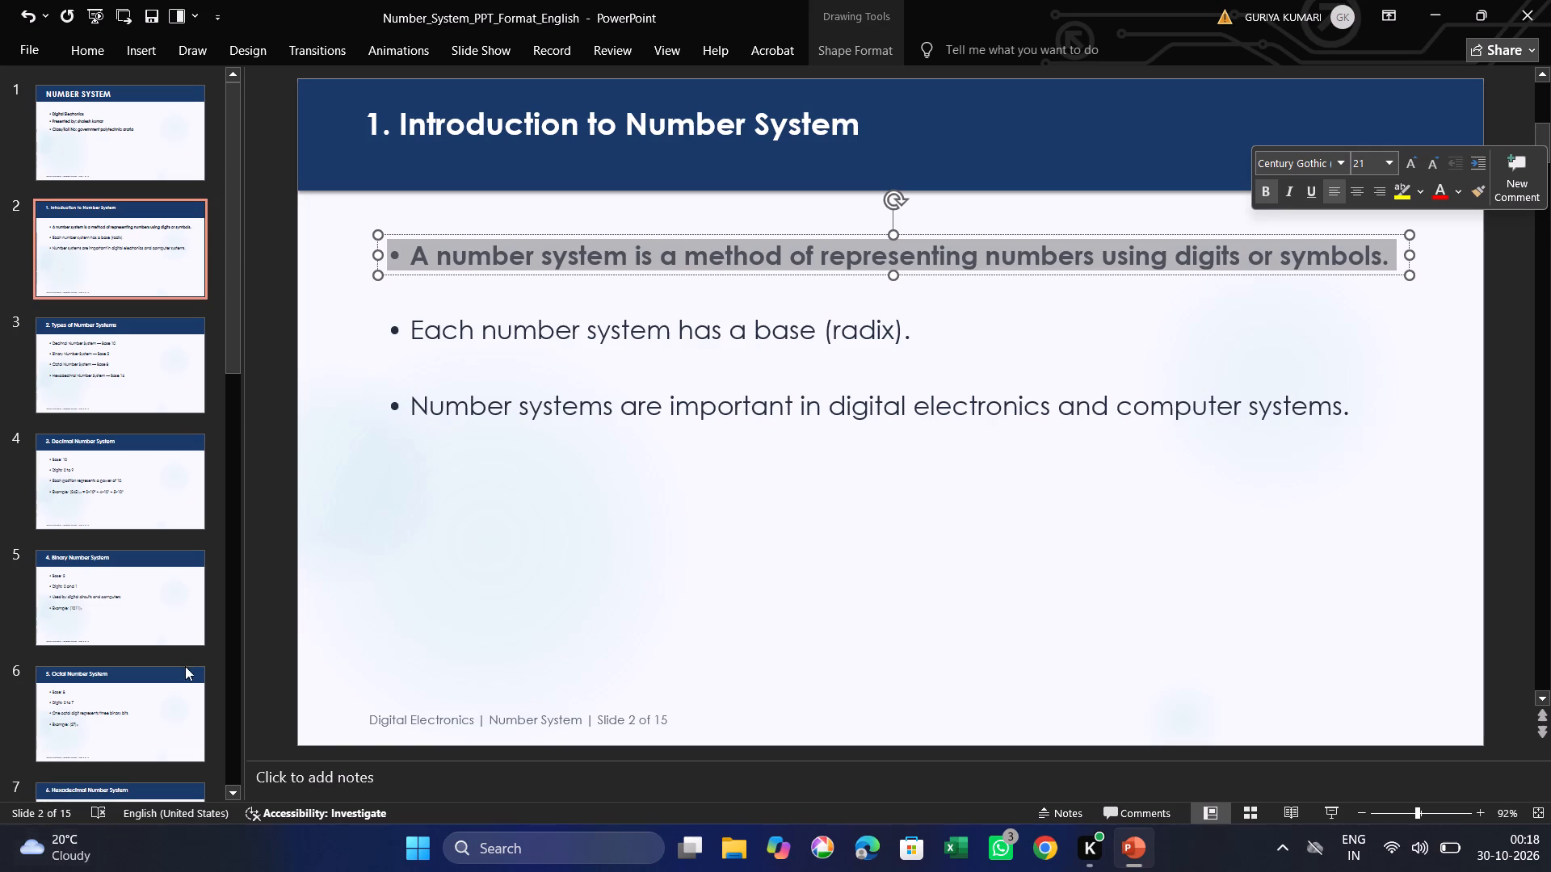
On slide 2, make the third bullet's words "Number systems are important in digital electronics and computer systems" bold.
left_click(385, 328)
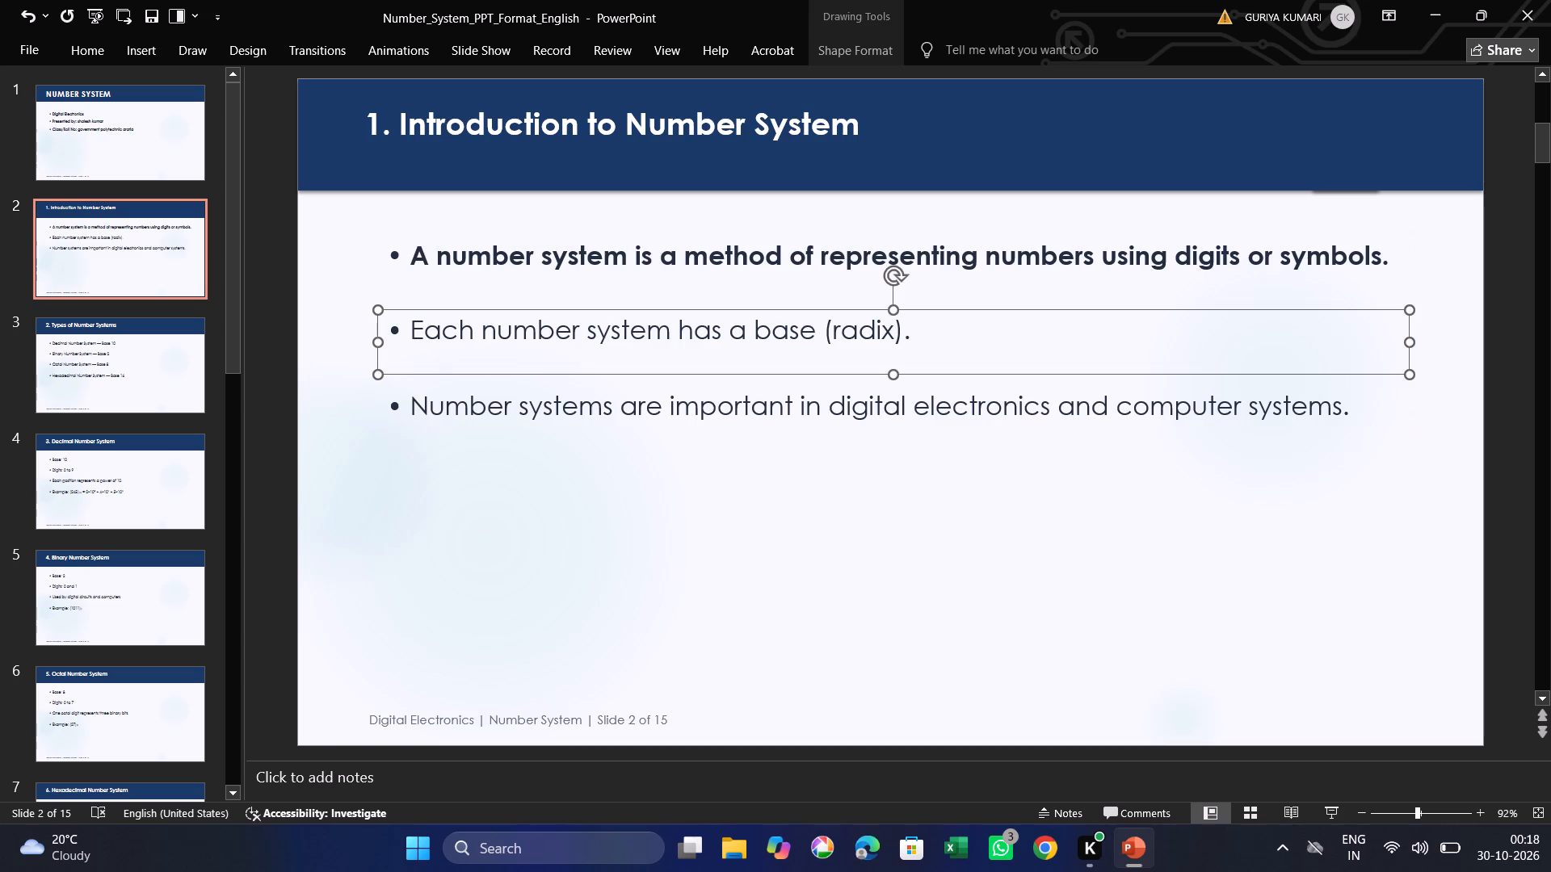
left_click_drag(389, 402, 401, 392)
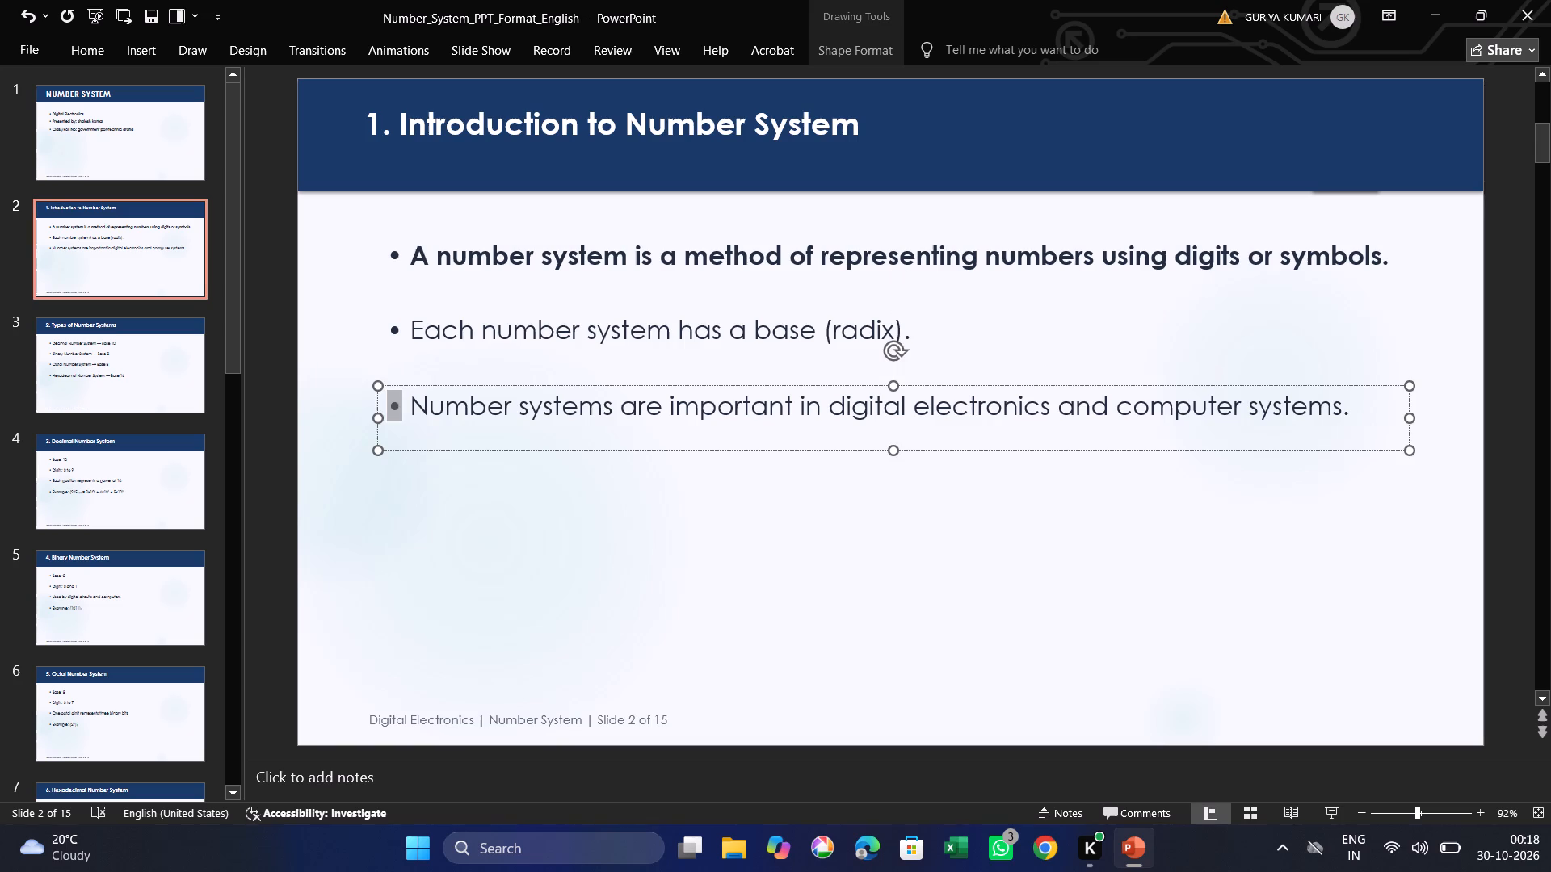
left_click_drag(401, 392, 1037, 413)
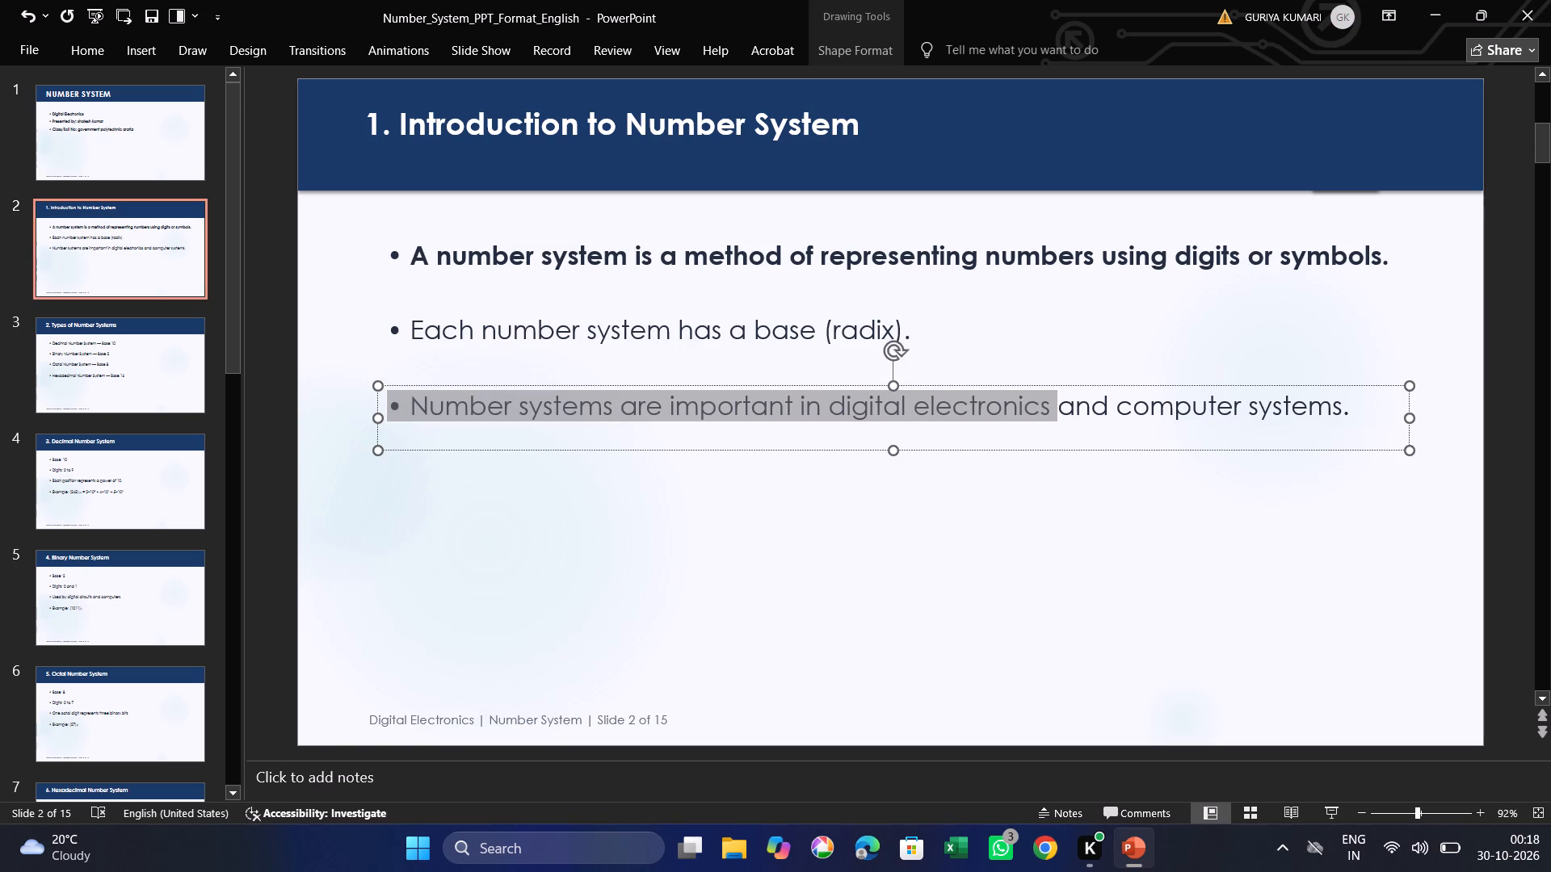
left_click_drag(1037, 413, 1339, 413)
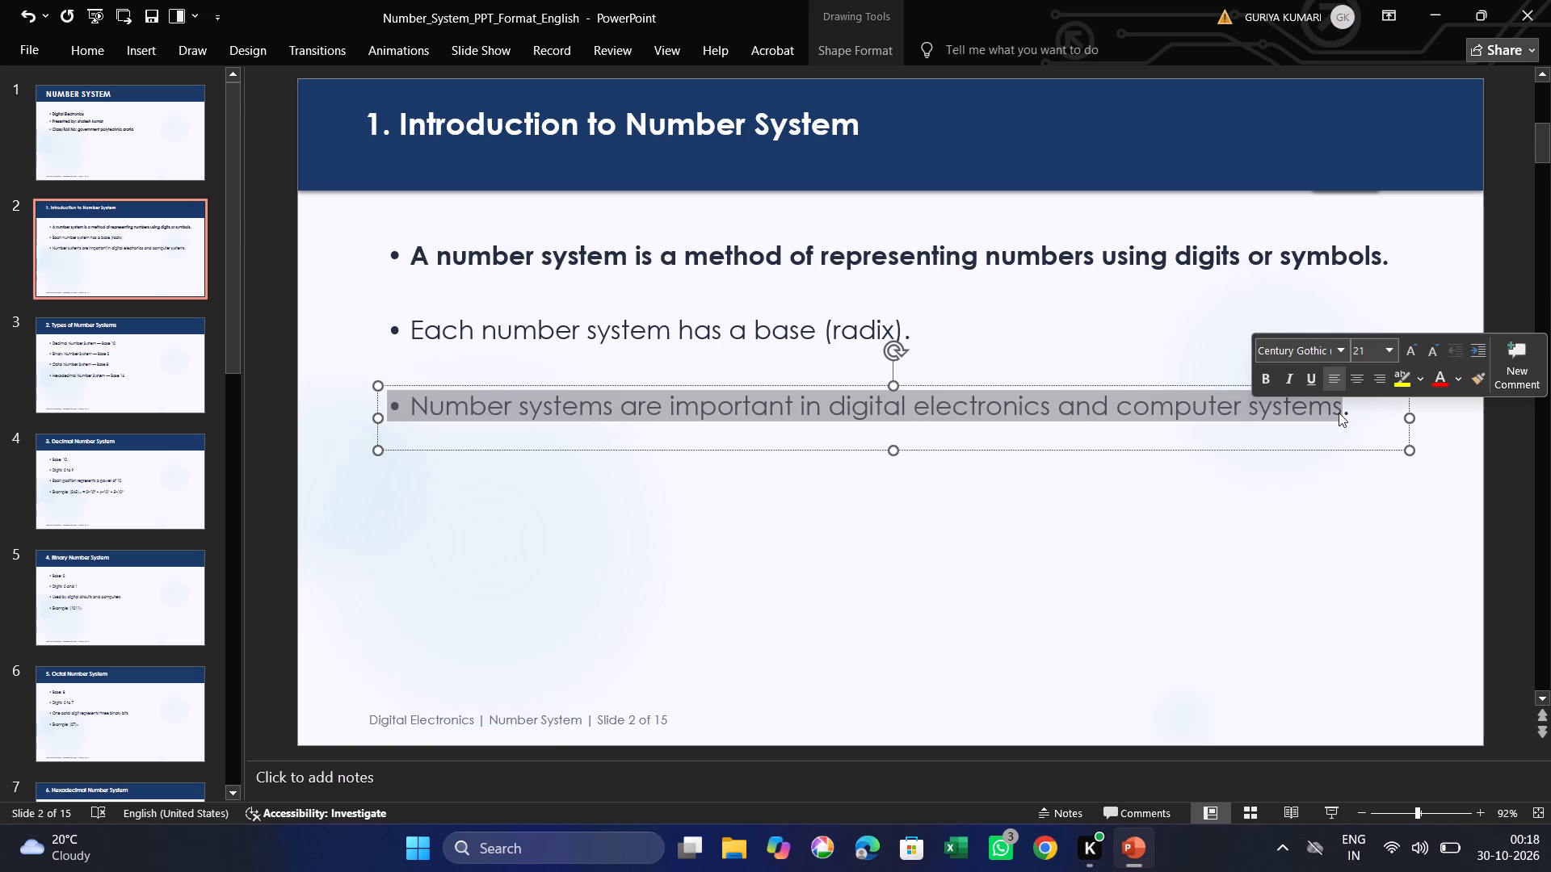
left_click(1267, 375)
left_click(535, 490)
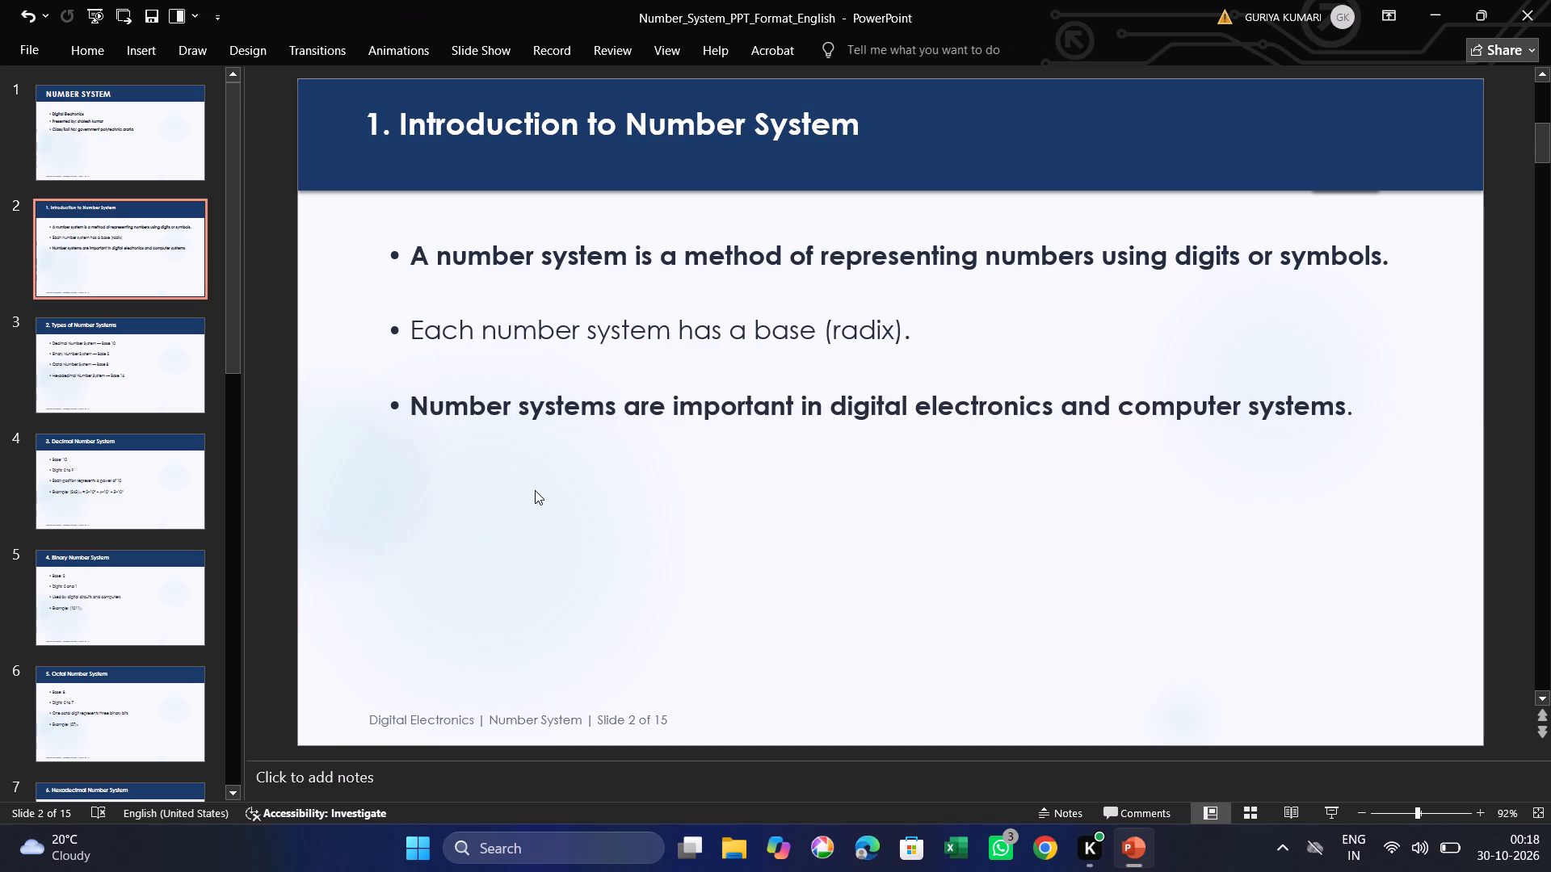
On slide 2, move the third bullet's text box slightly up towards the second bullet, keeping its left edge aligned with the others.
left_click_drag(506, 417, 512, 410)
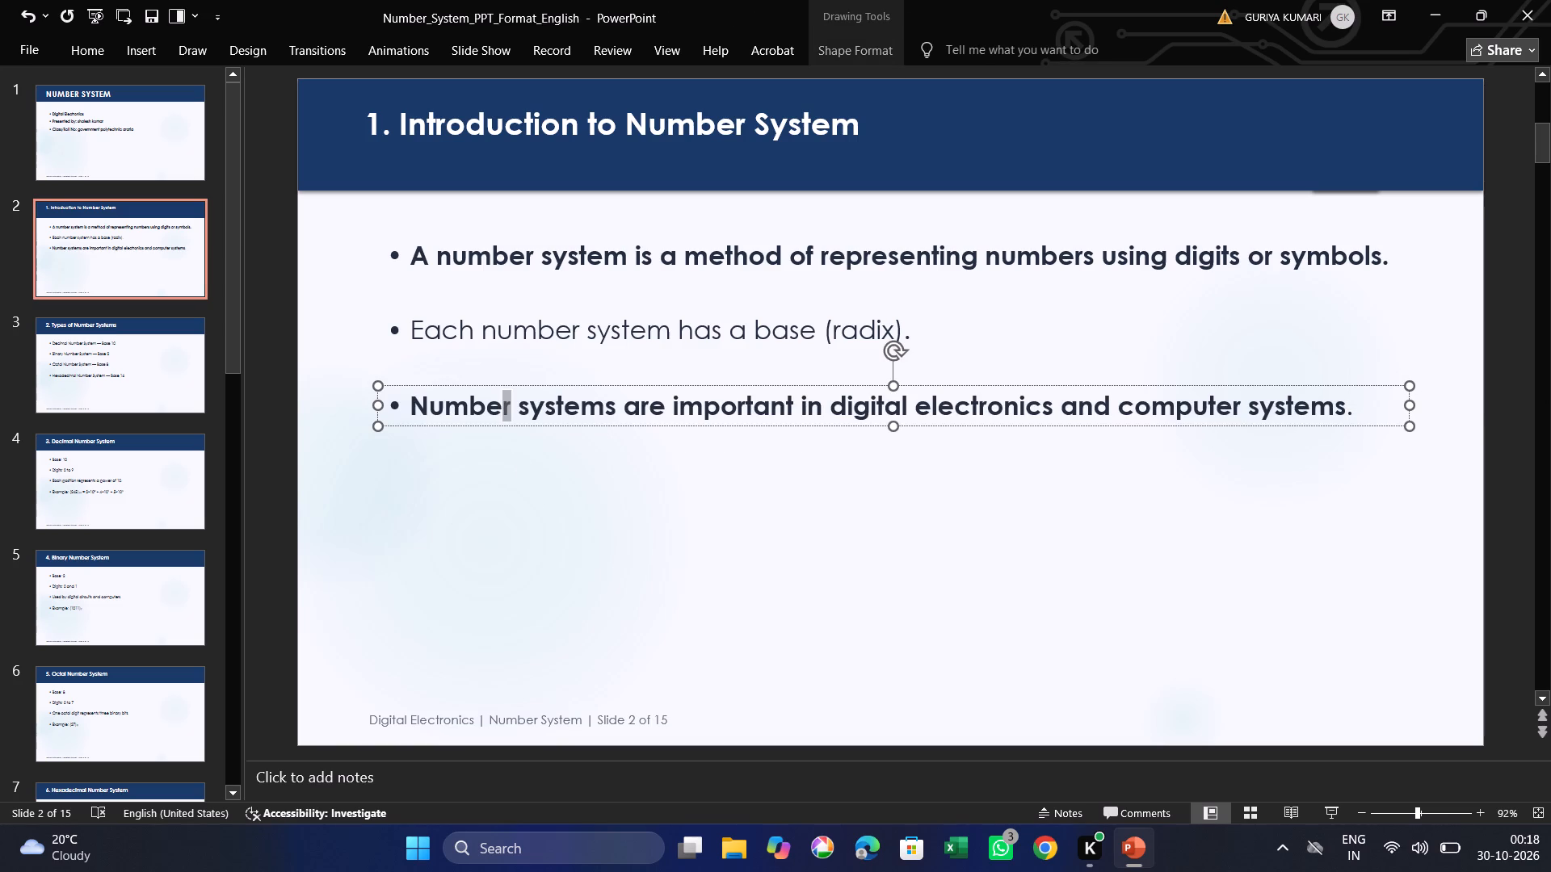
left_click(541, 410)
left_click(562, 481)
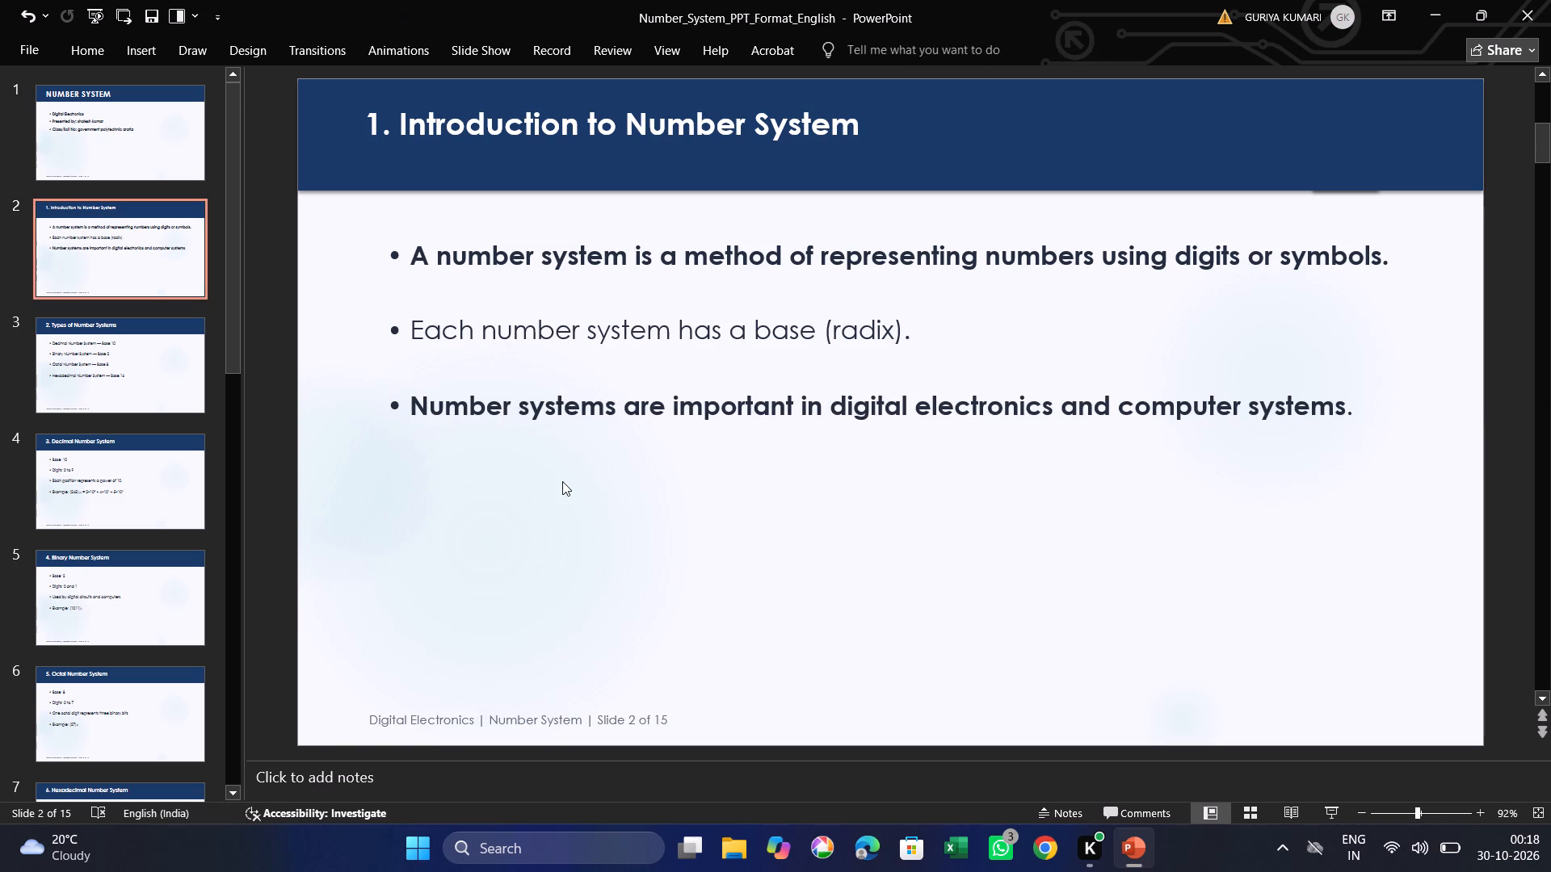
left_click(505, 417)
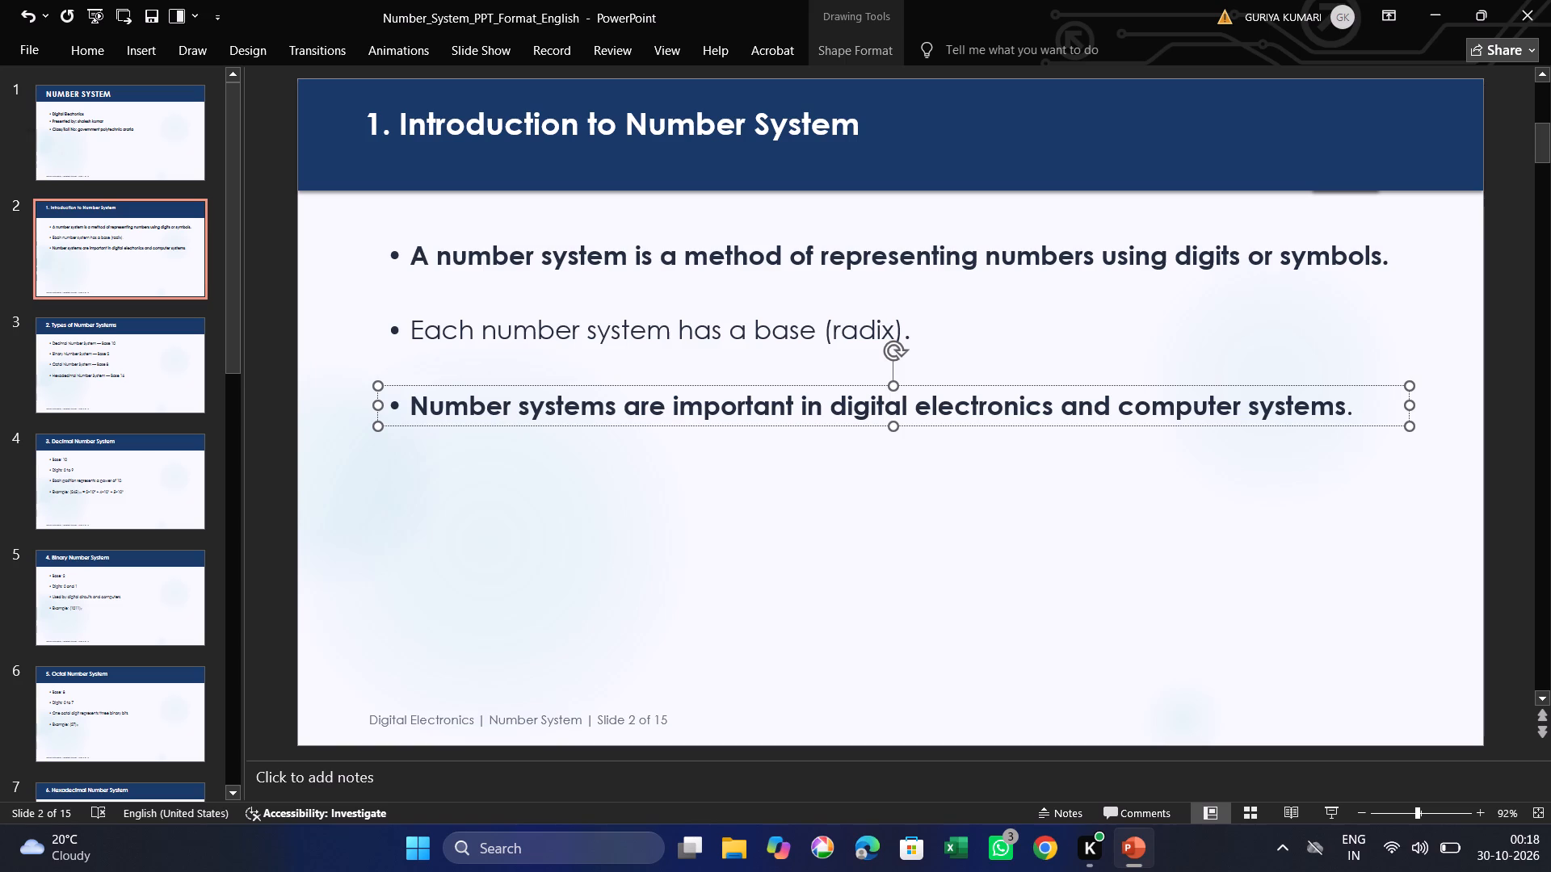
left_click_drag(384, 401, 385, 388)
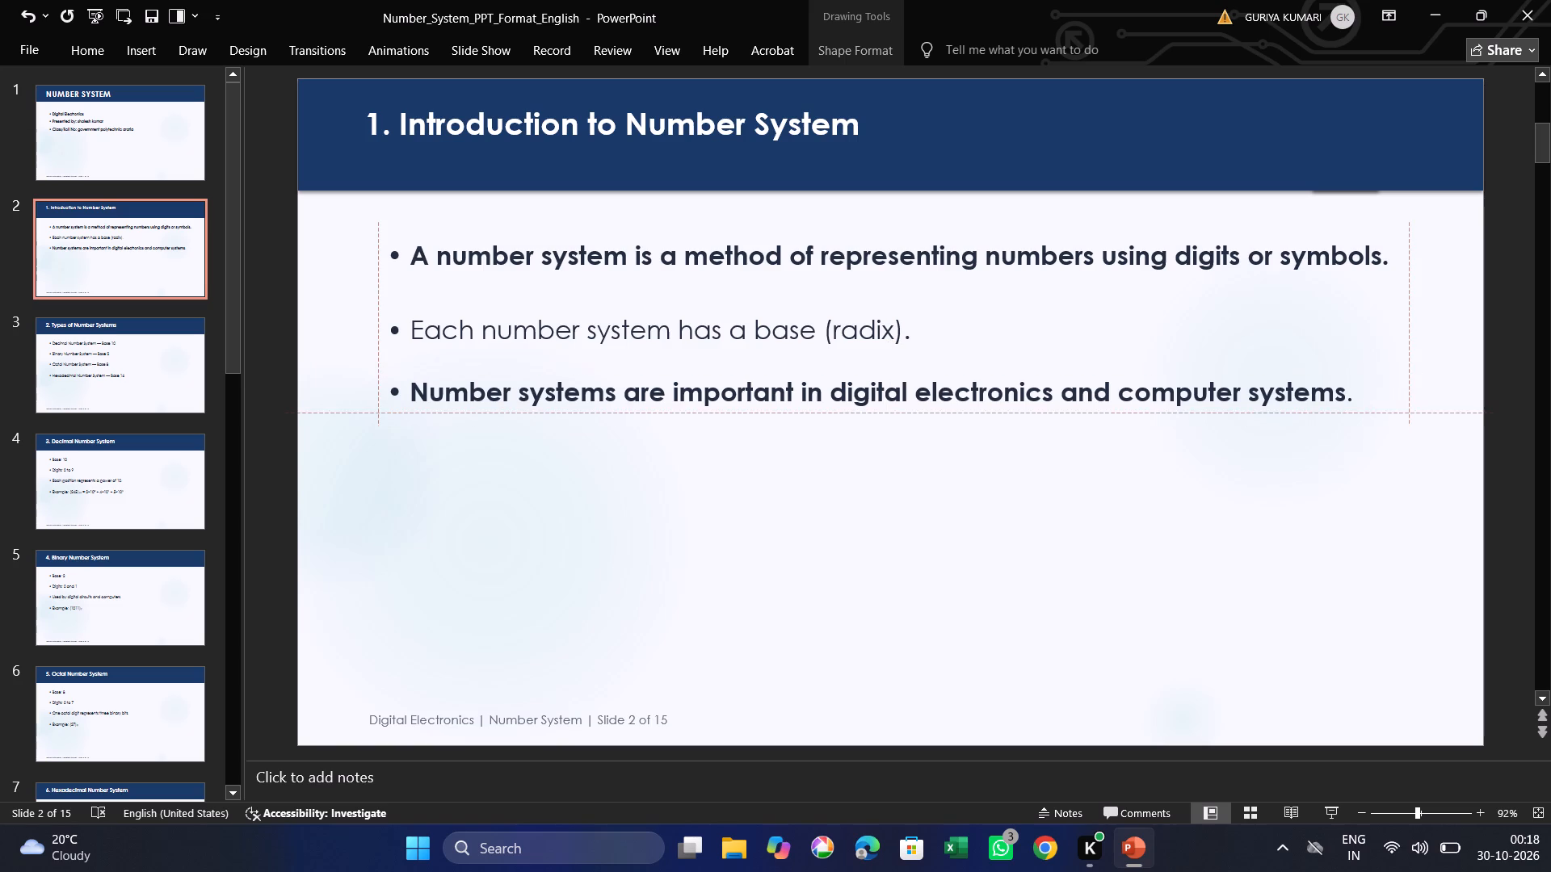
left_click_drag(385, 388, 389, 386)
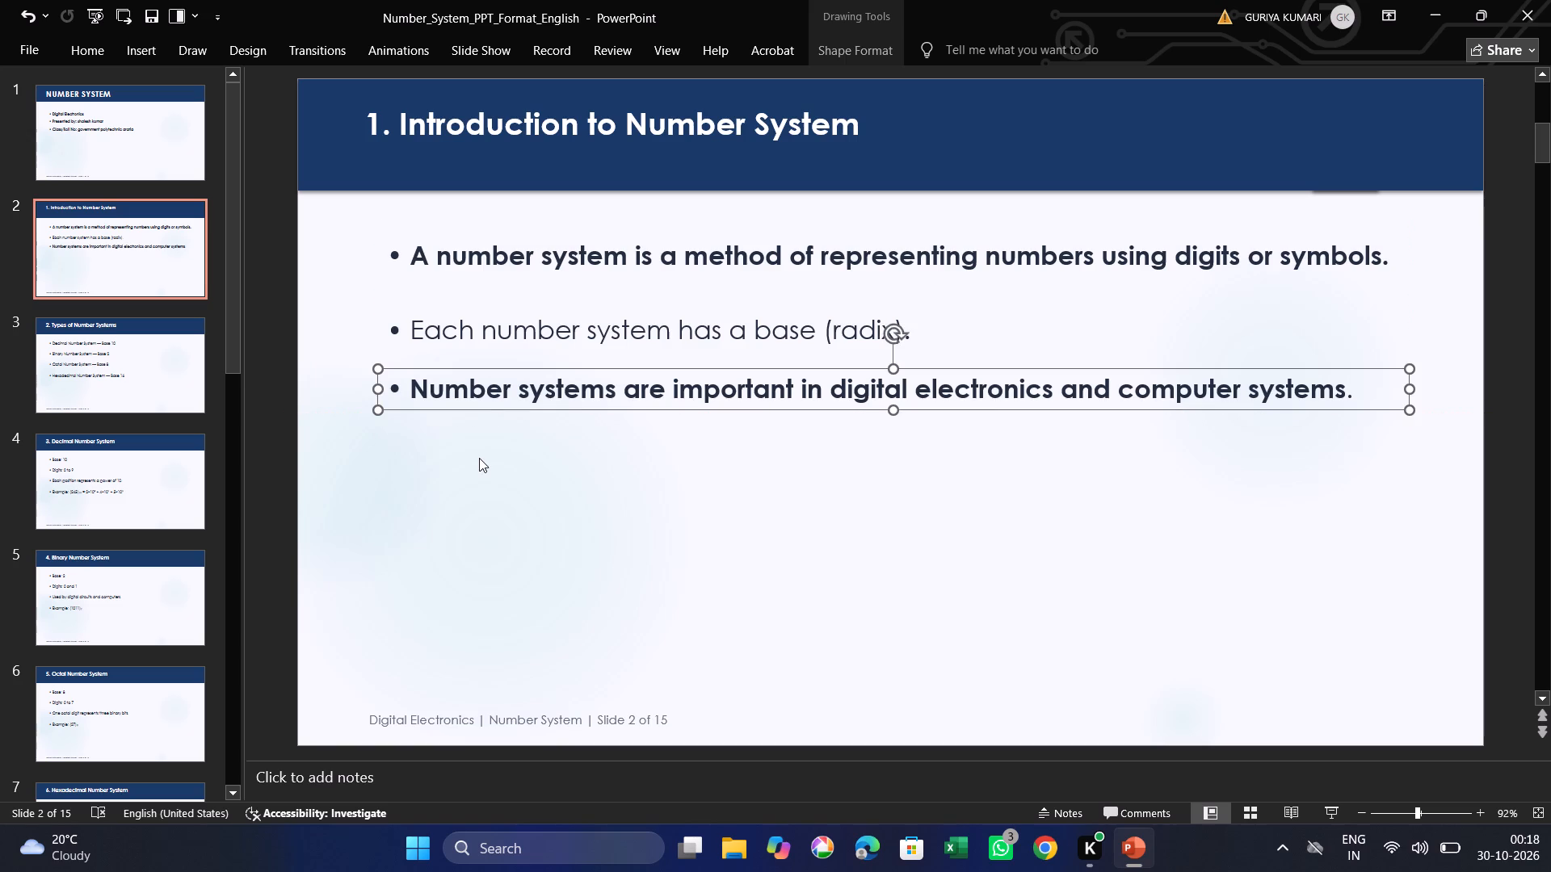
left_click(479, 458)
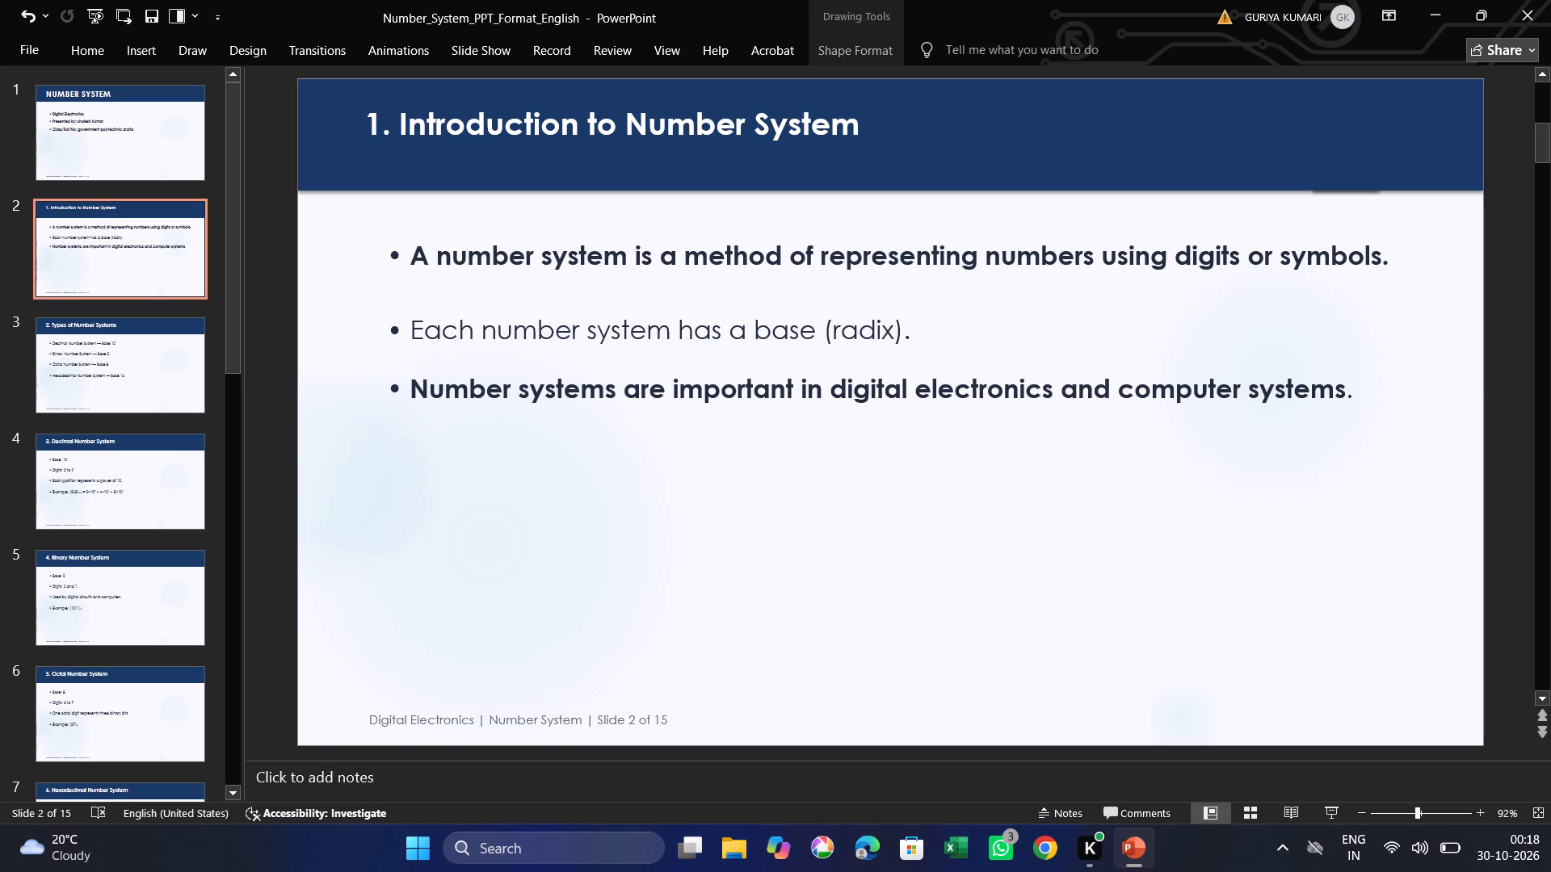
On slide 2, make the second bullet, "Each number system has a base (radix).", bold.
left_click_drag(389, 328, 761, 304)
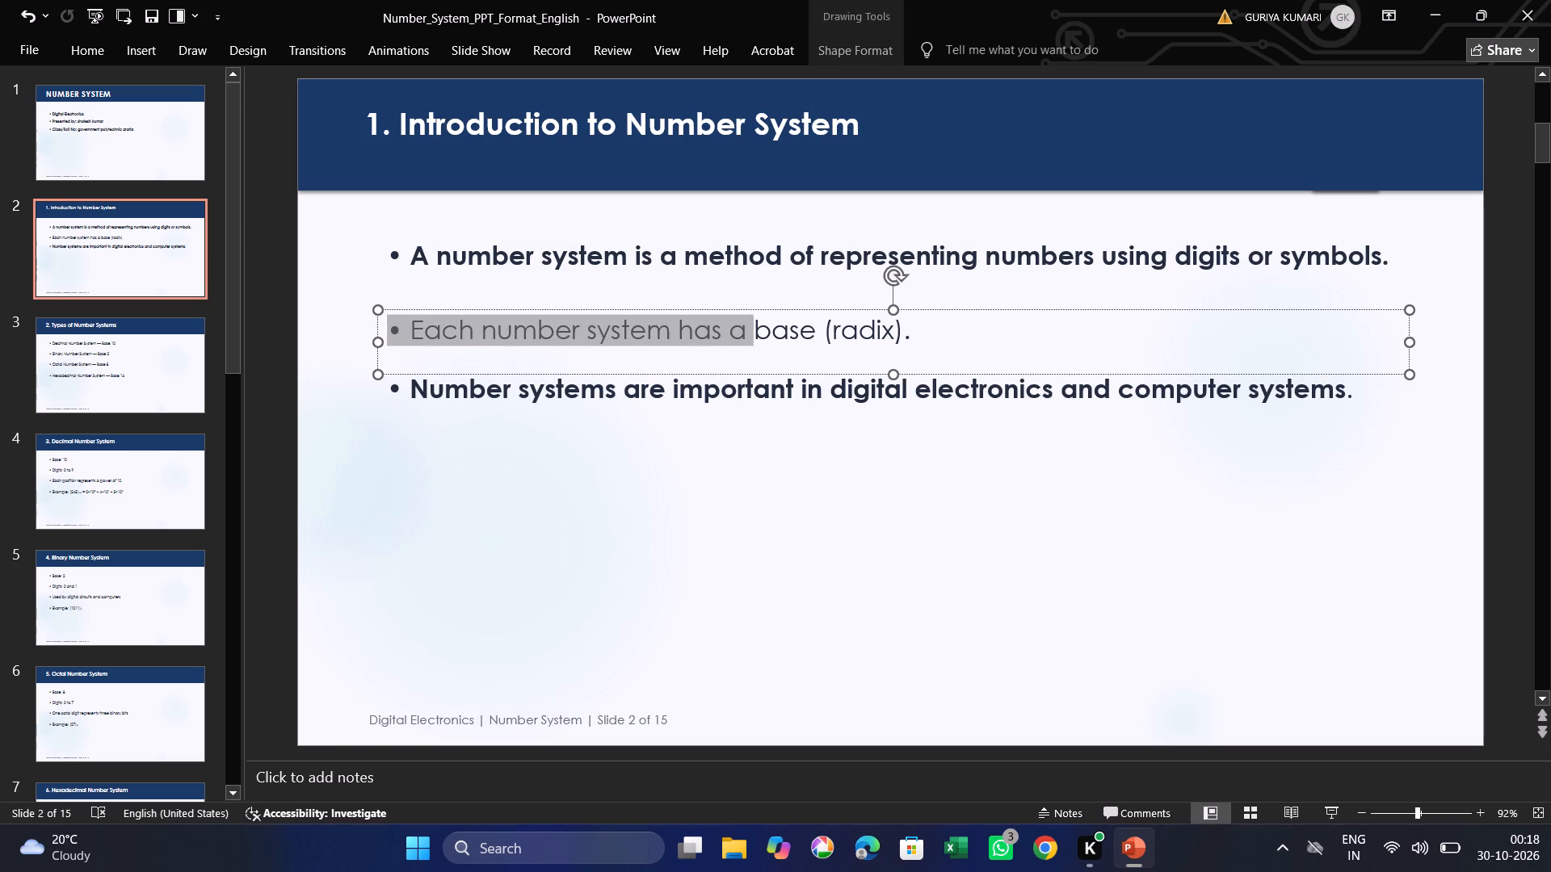
left_click_drag(761, 304, 1044, 333)
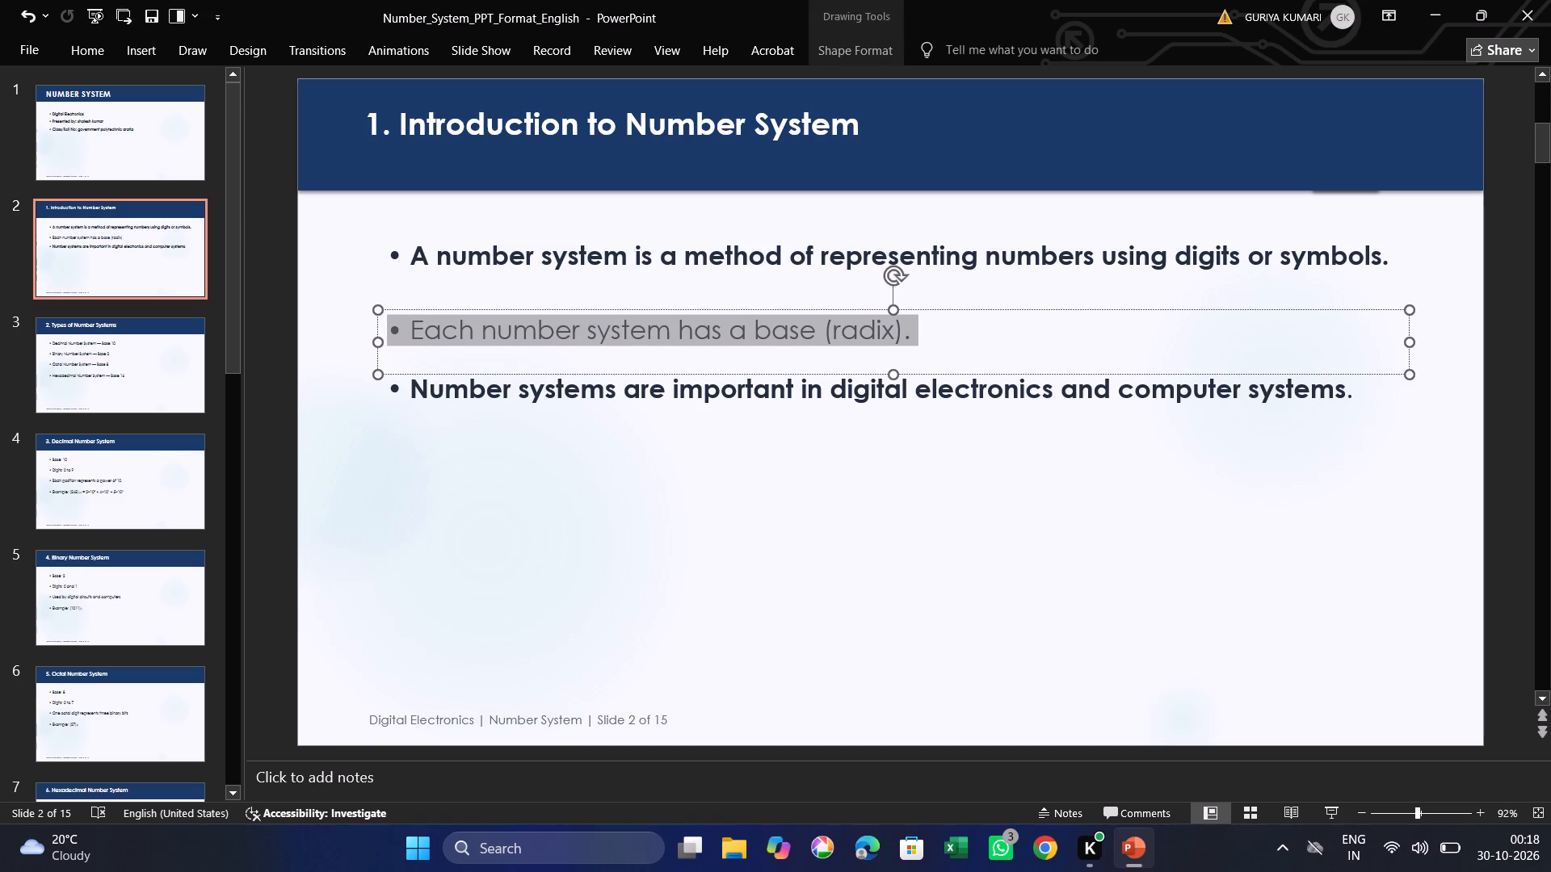
left_click_drag(1044, 333, 1049, 333)
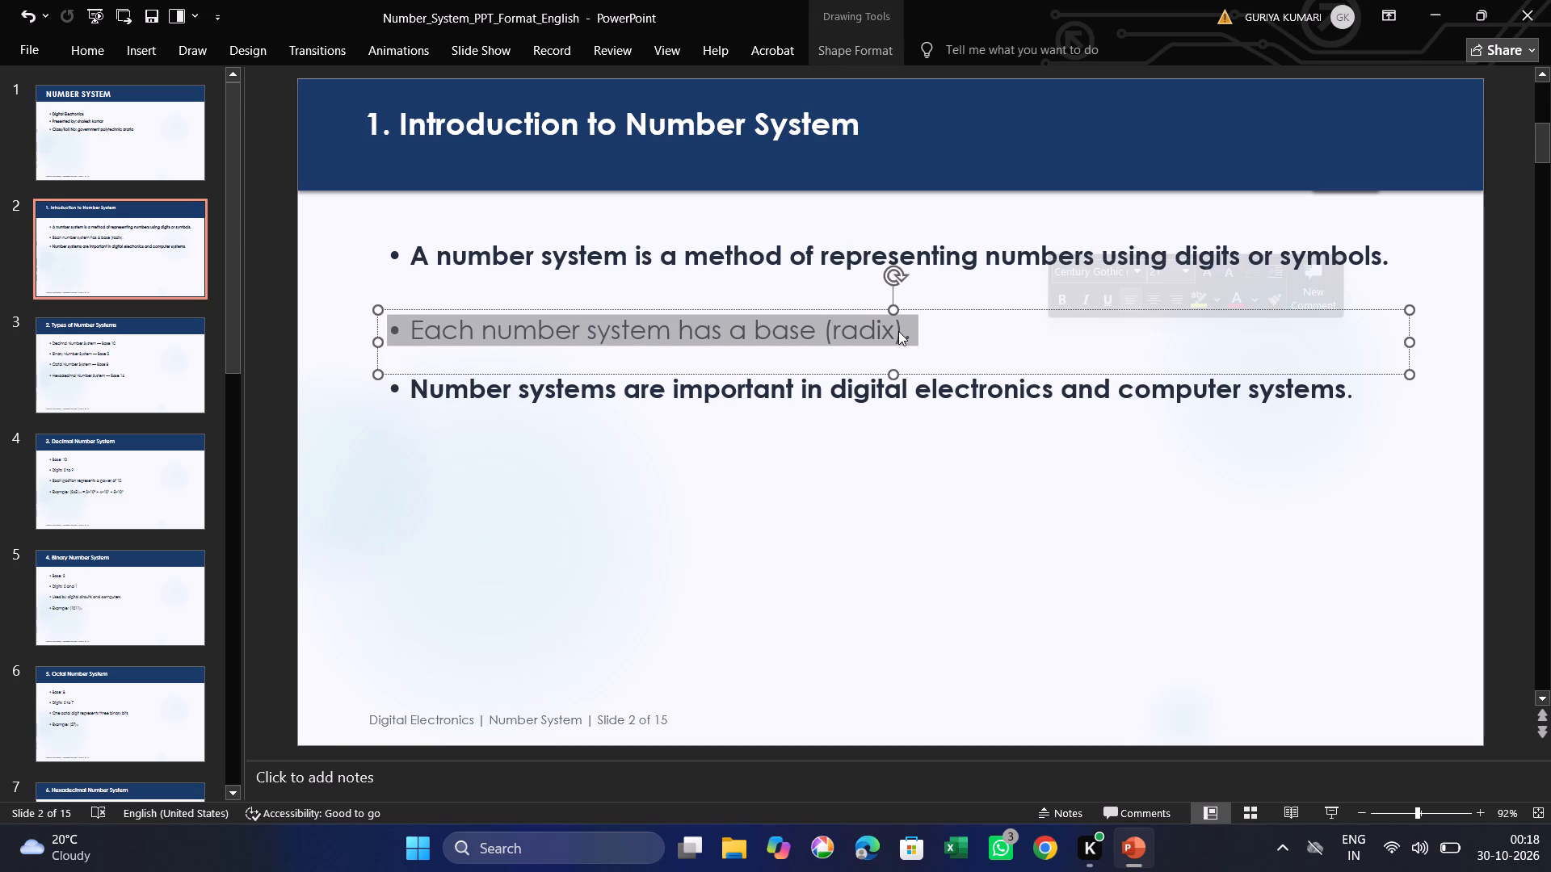
right_click(898, 331)
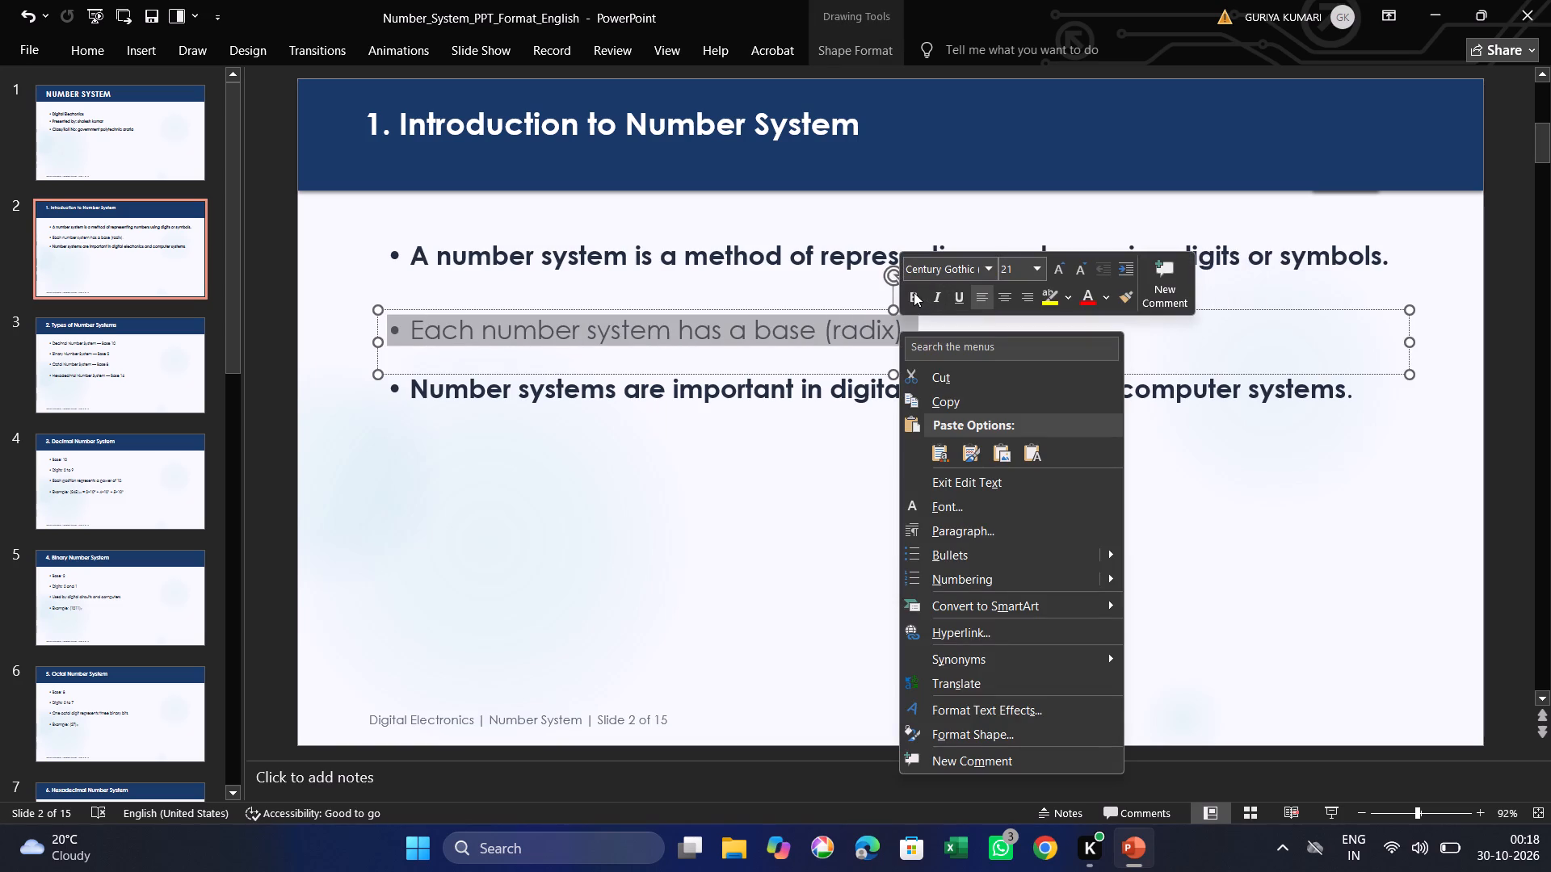
left_click(914, 292)
left_click(914, 471)
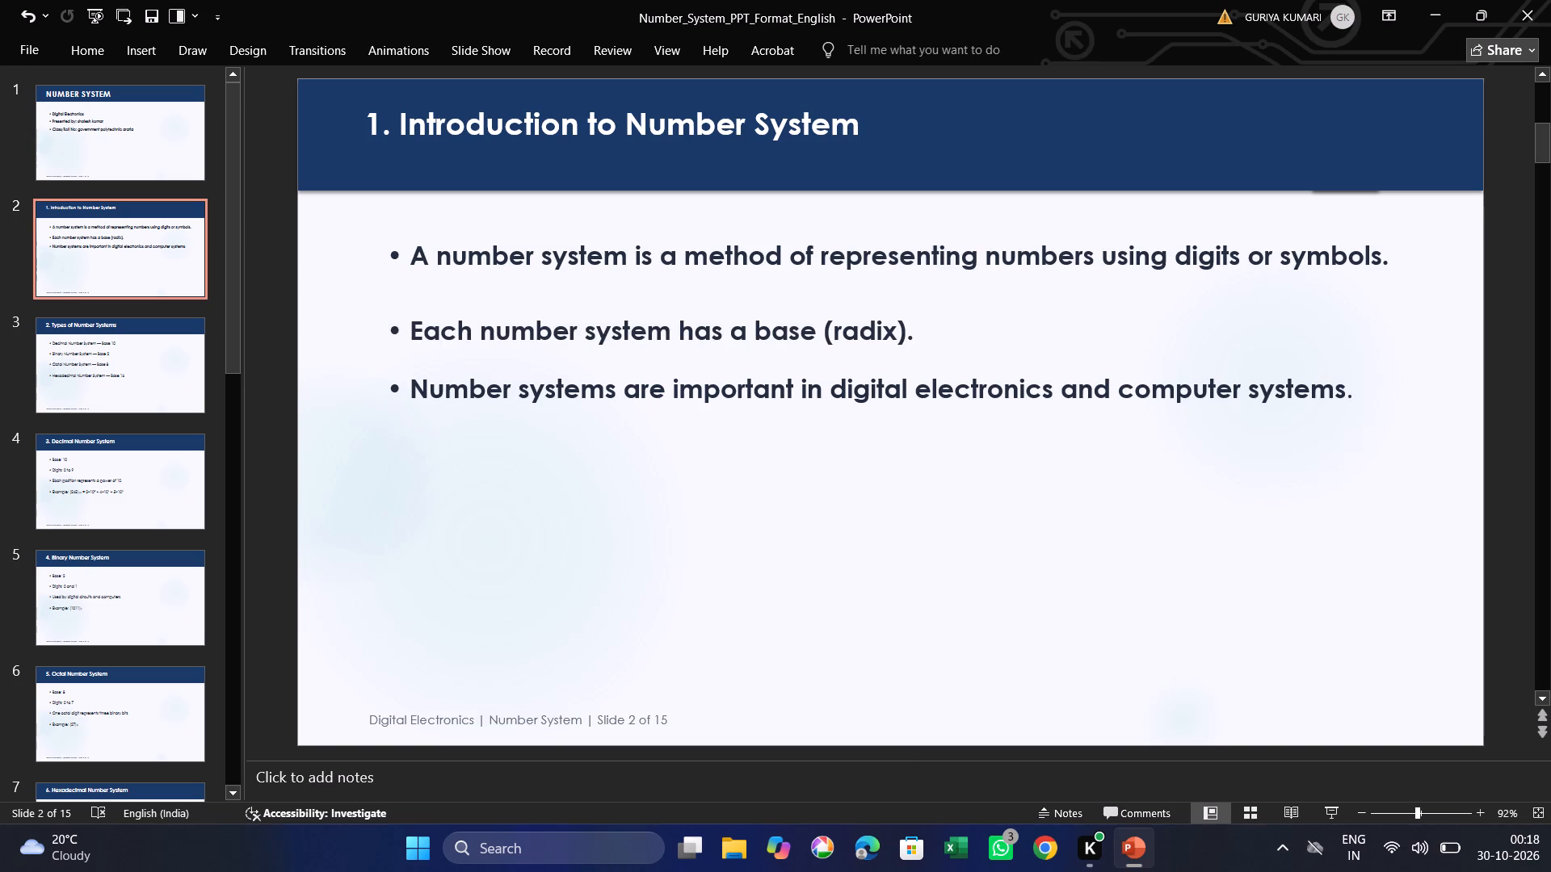
On slide 2, move the first bullet's text box down closer to the second bullet, keeping the left edges aligned.
left_click_drag(386, 252, 387, 275)
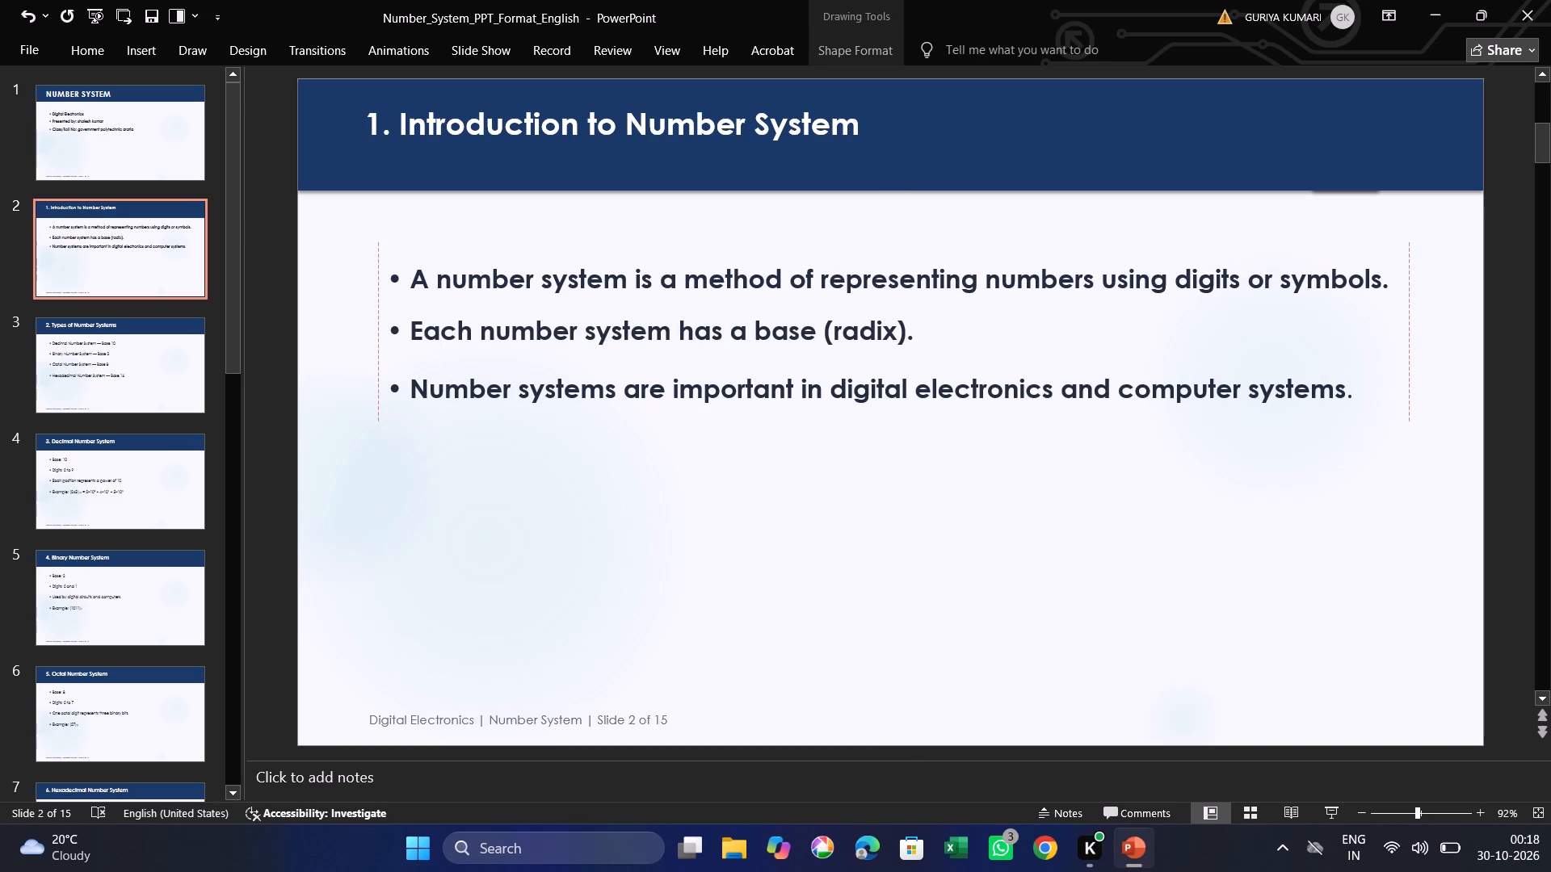
left_click_drag(387, 275, 387, 276)
left_click(387, 276)
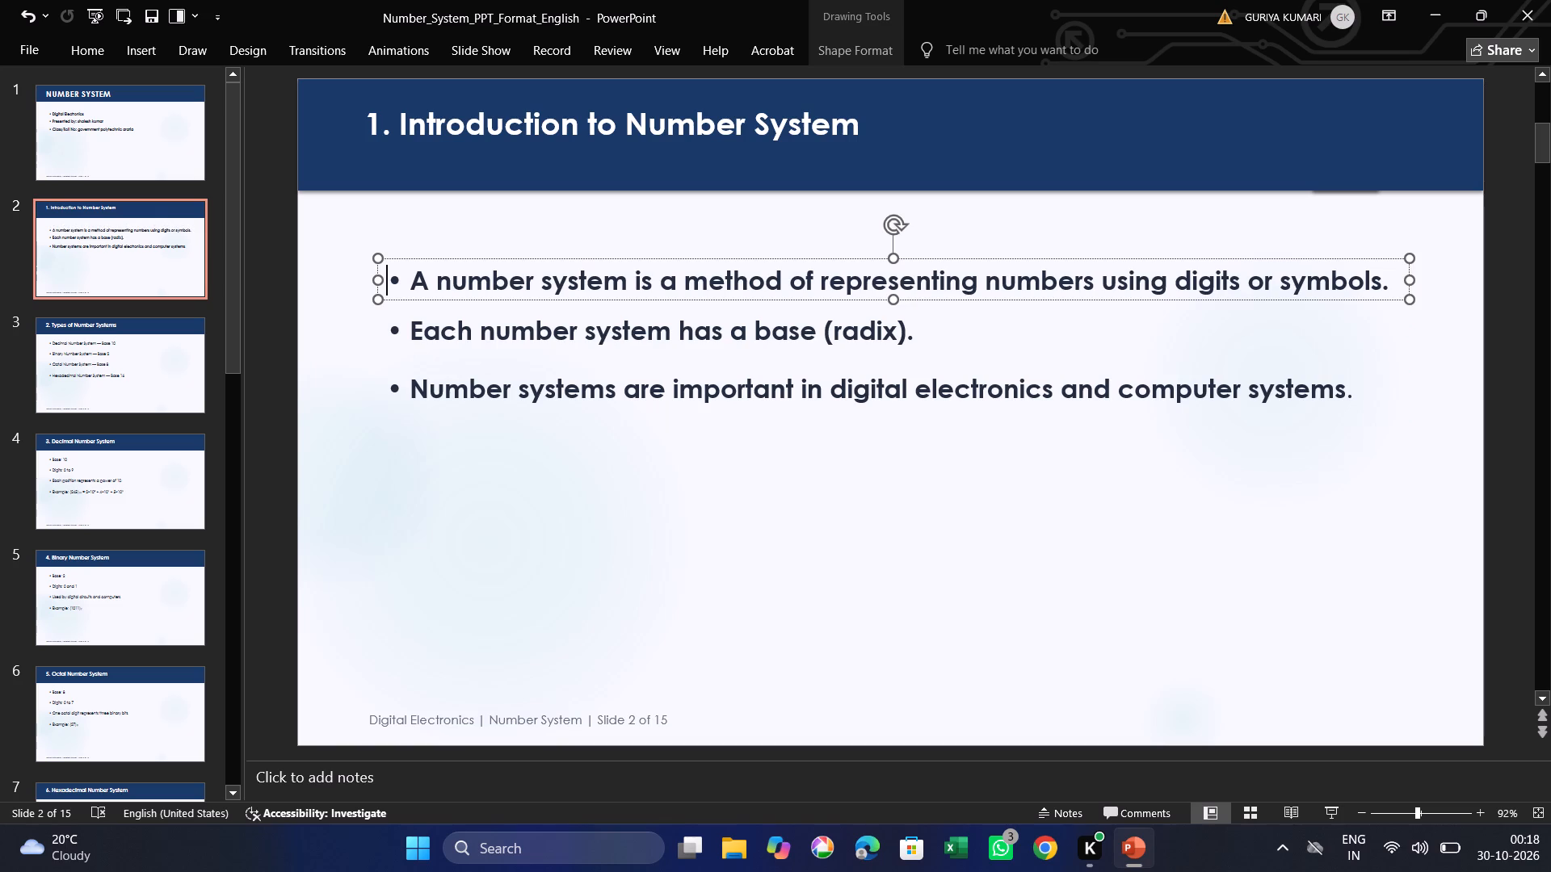
left_click(289, 256)
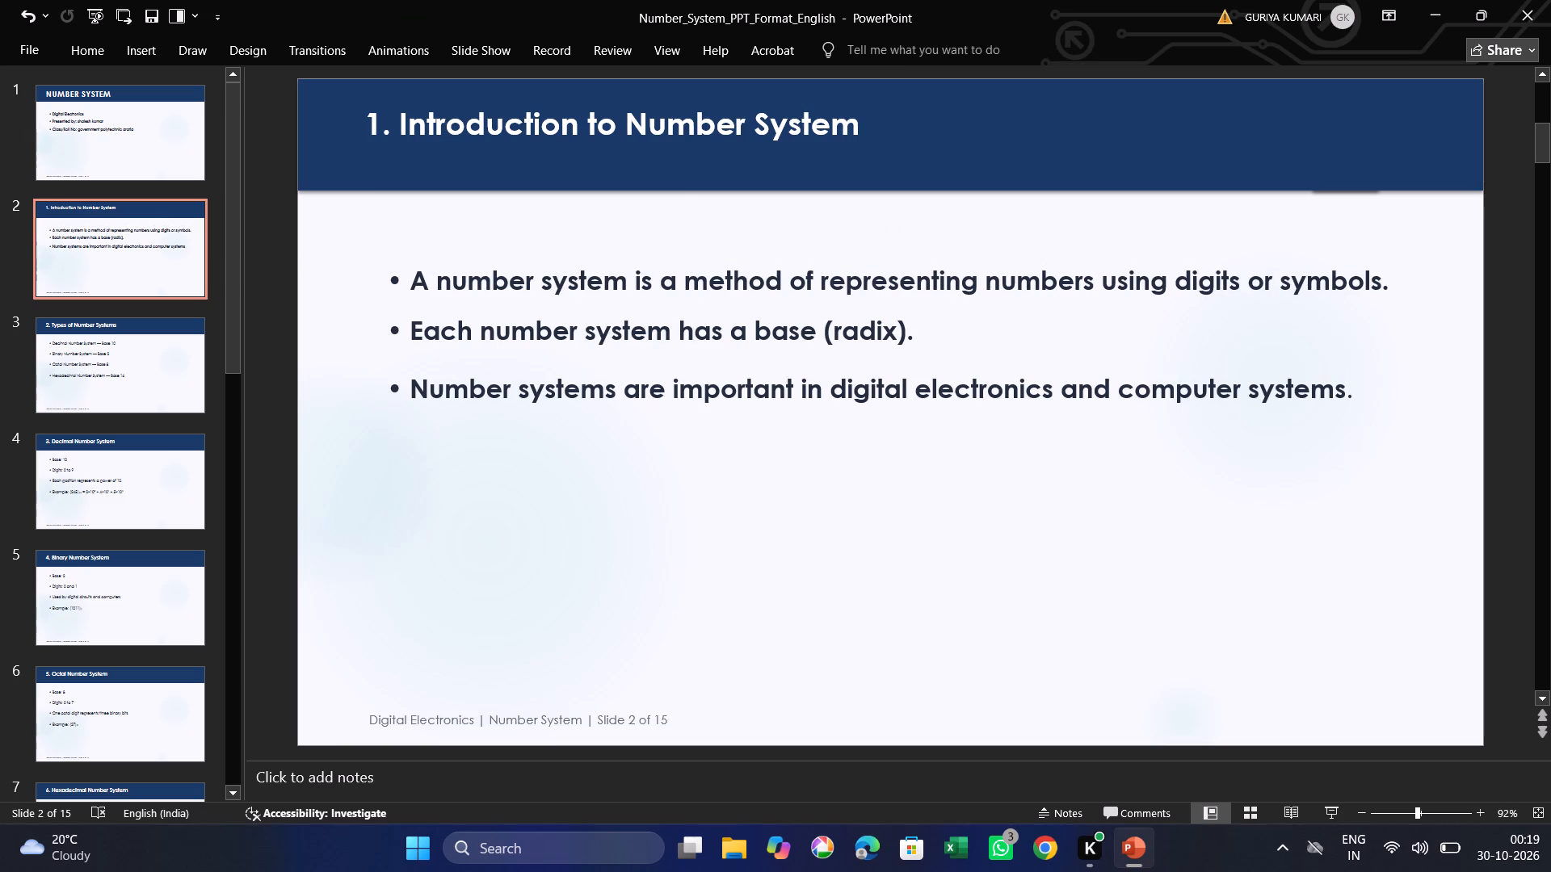
Fine-tune the first bullet's height above the second bullet on slide 2, keeping its text box aligned with the two below.
left_click_drag(404, 297, 404, 289)
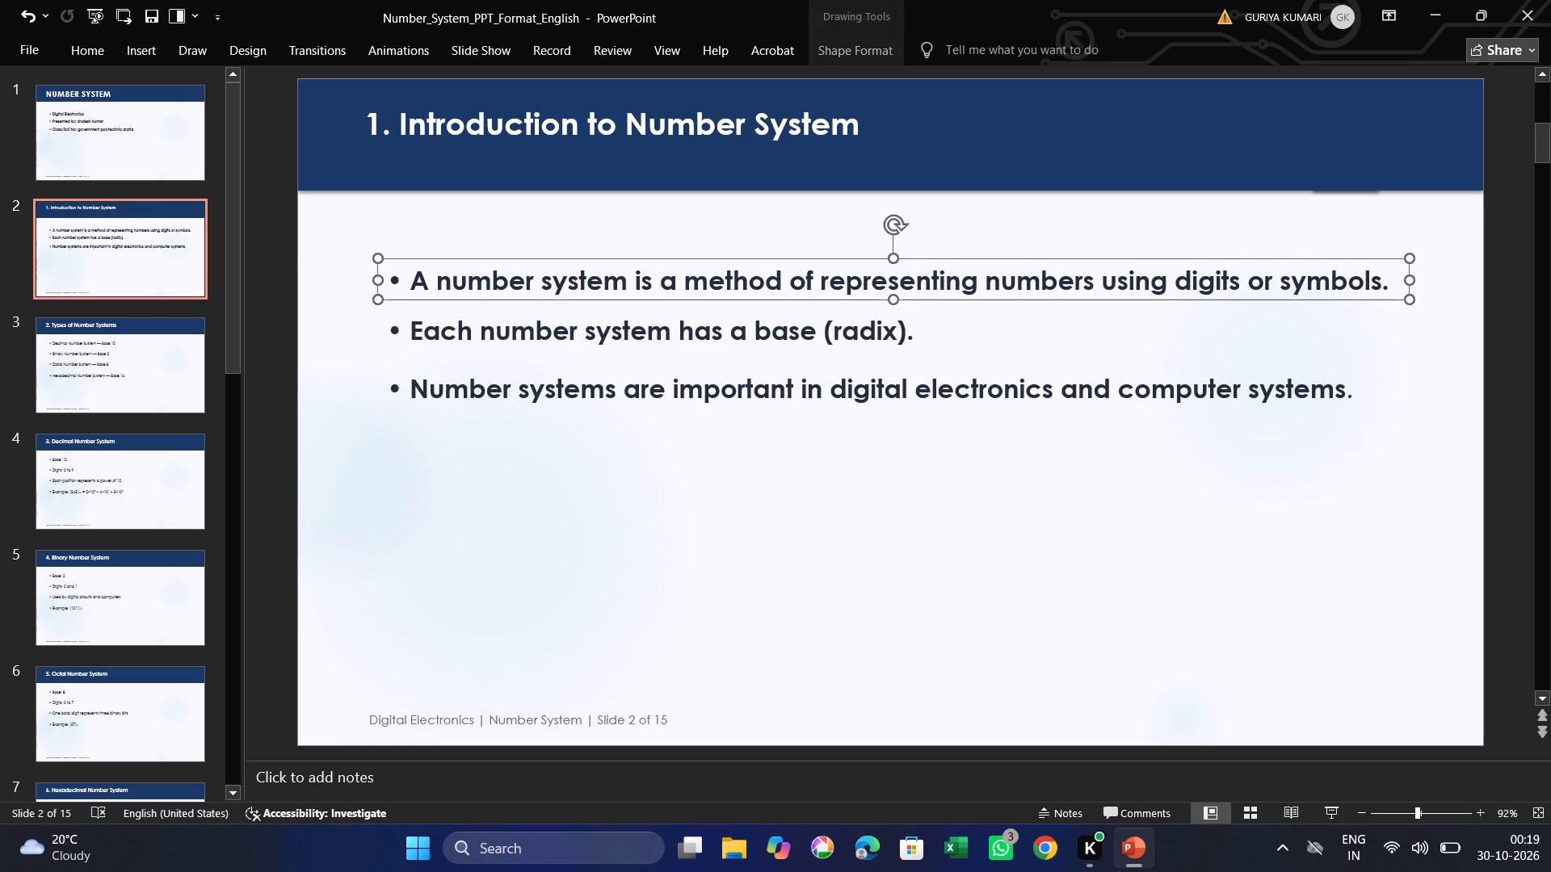
left_click_drag(404, 289, 402, 288)
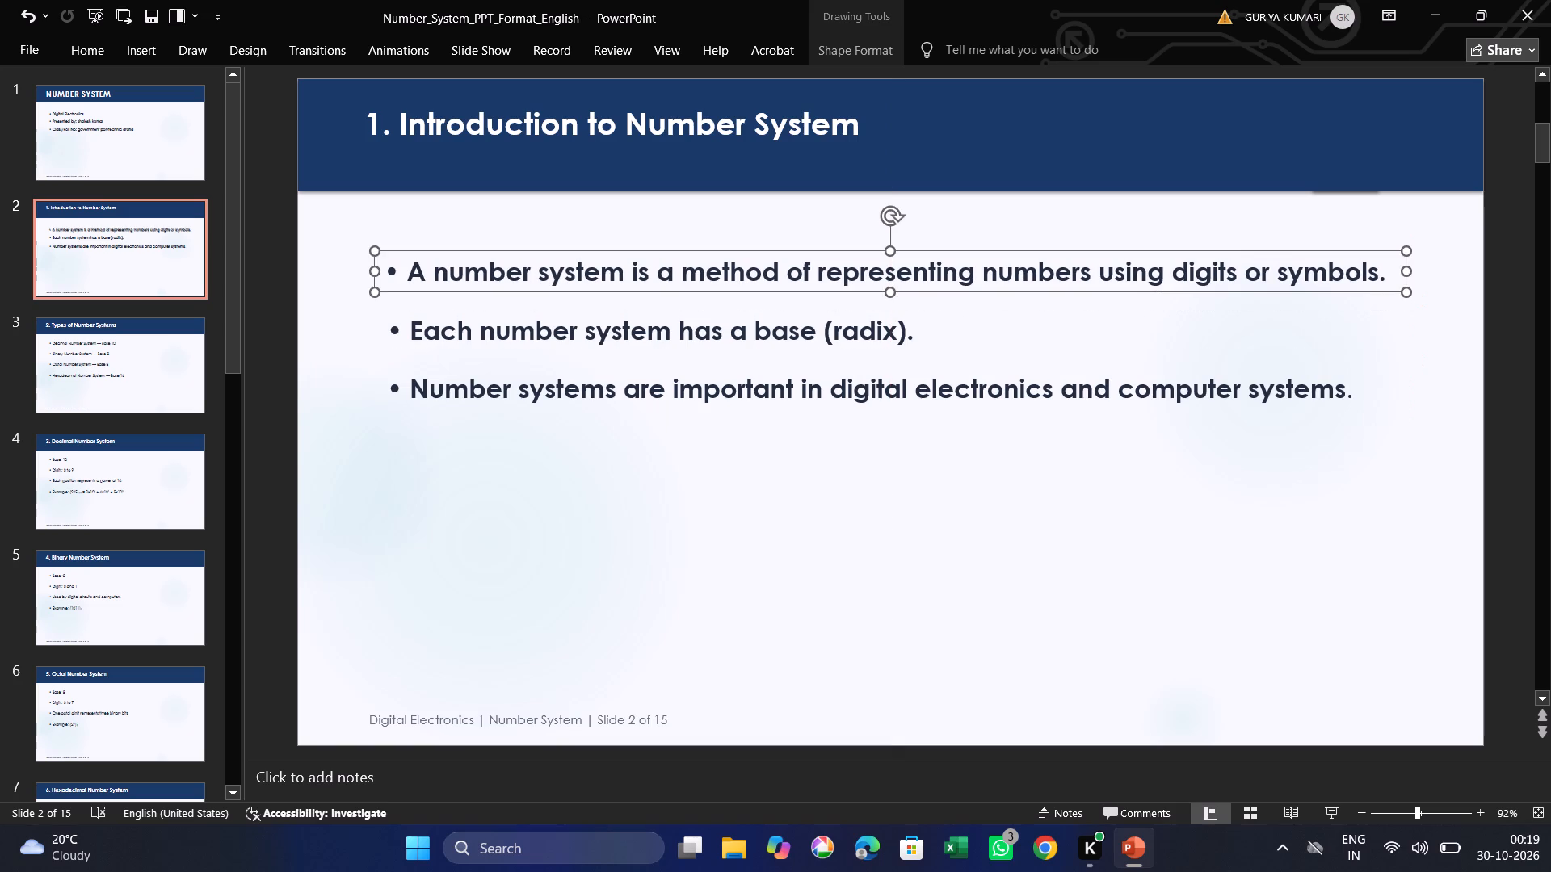
left_click(326, 346)
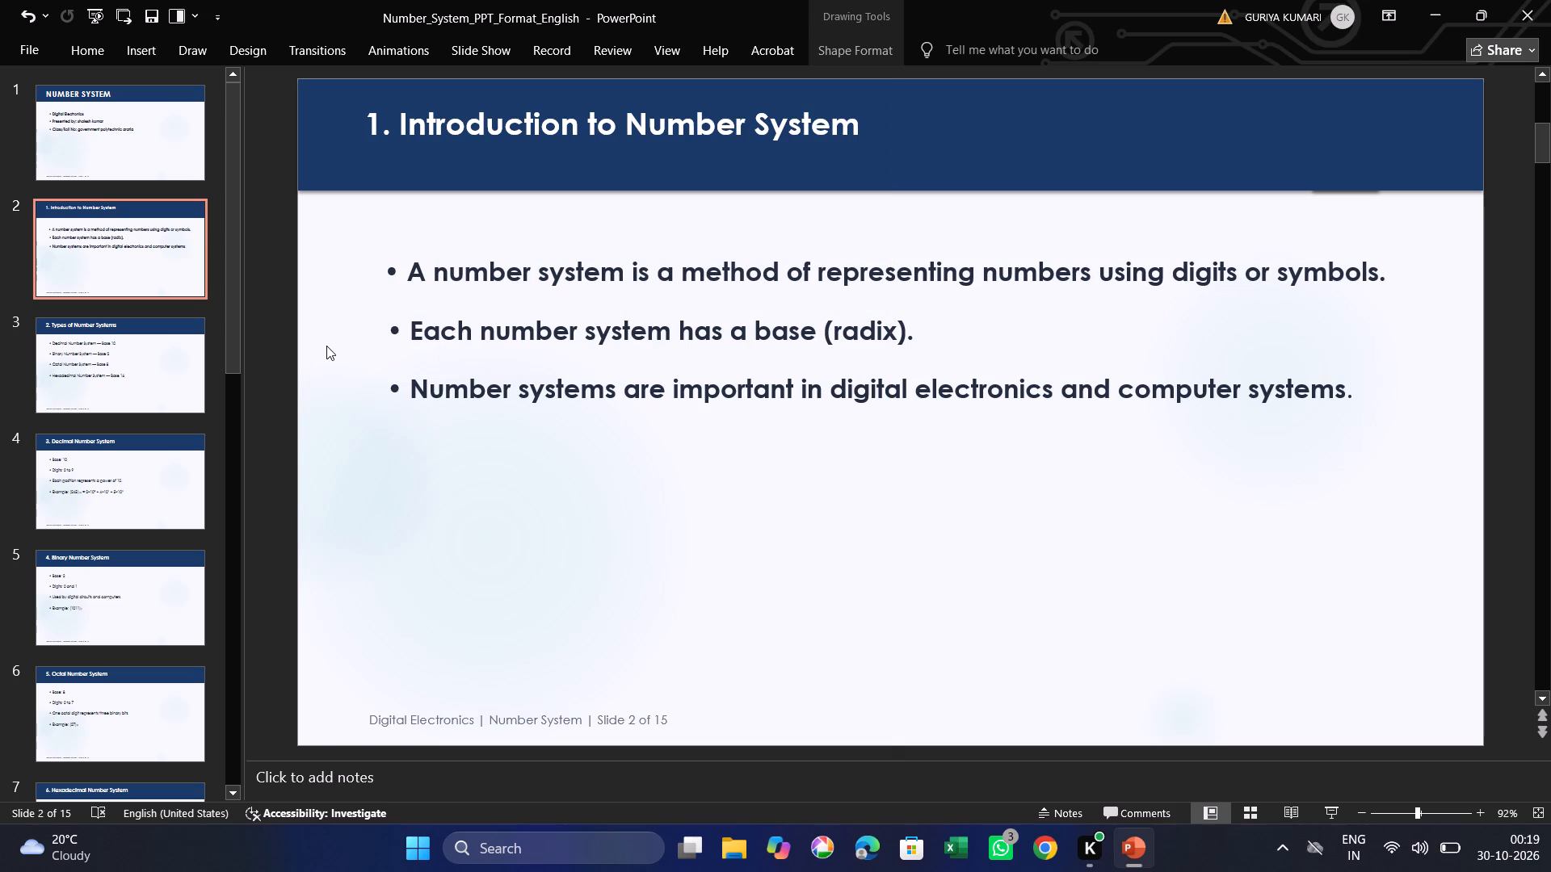
left_click(427, 292)
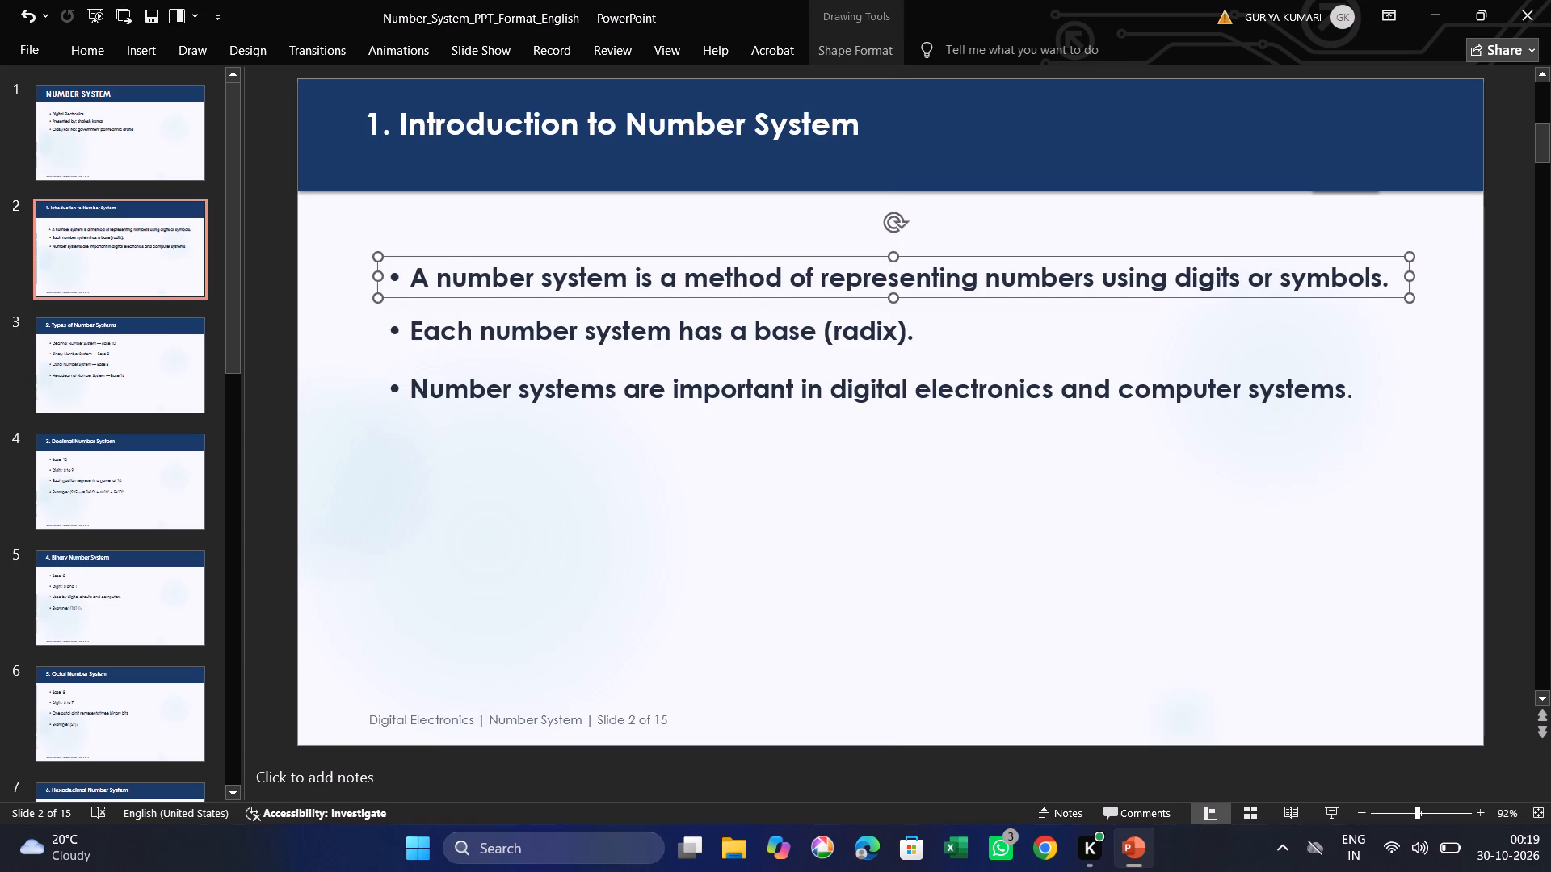
left_click(376, 365)
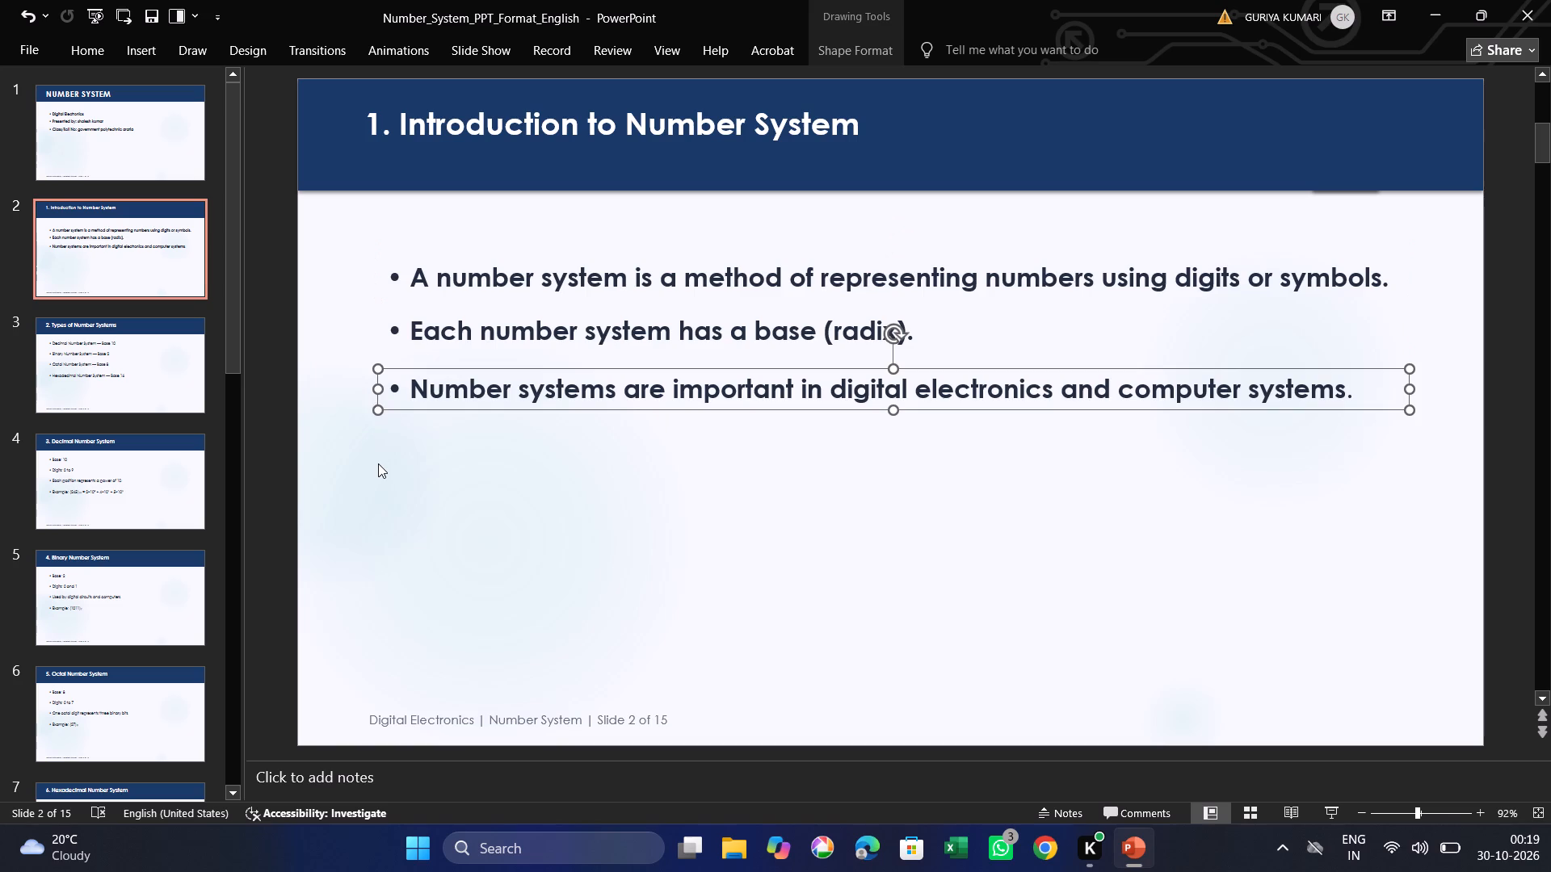
left_click(378, 463)
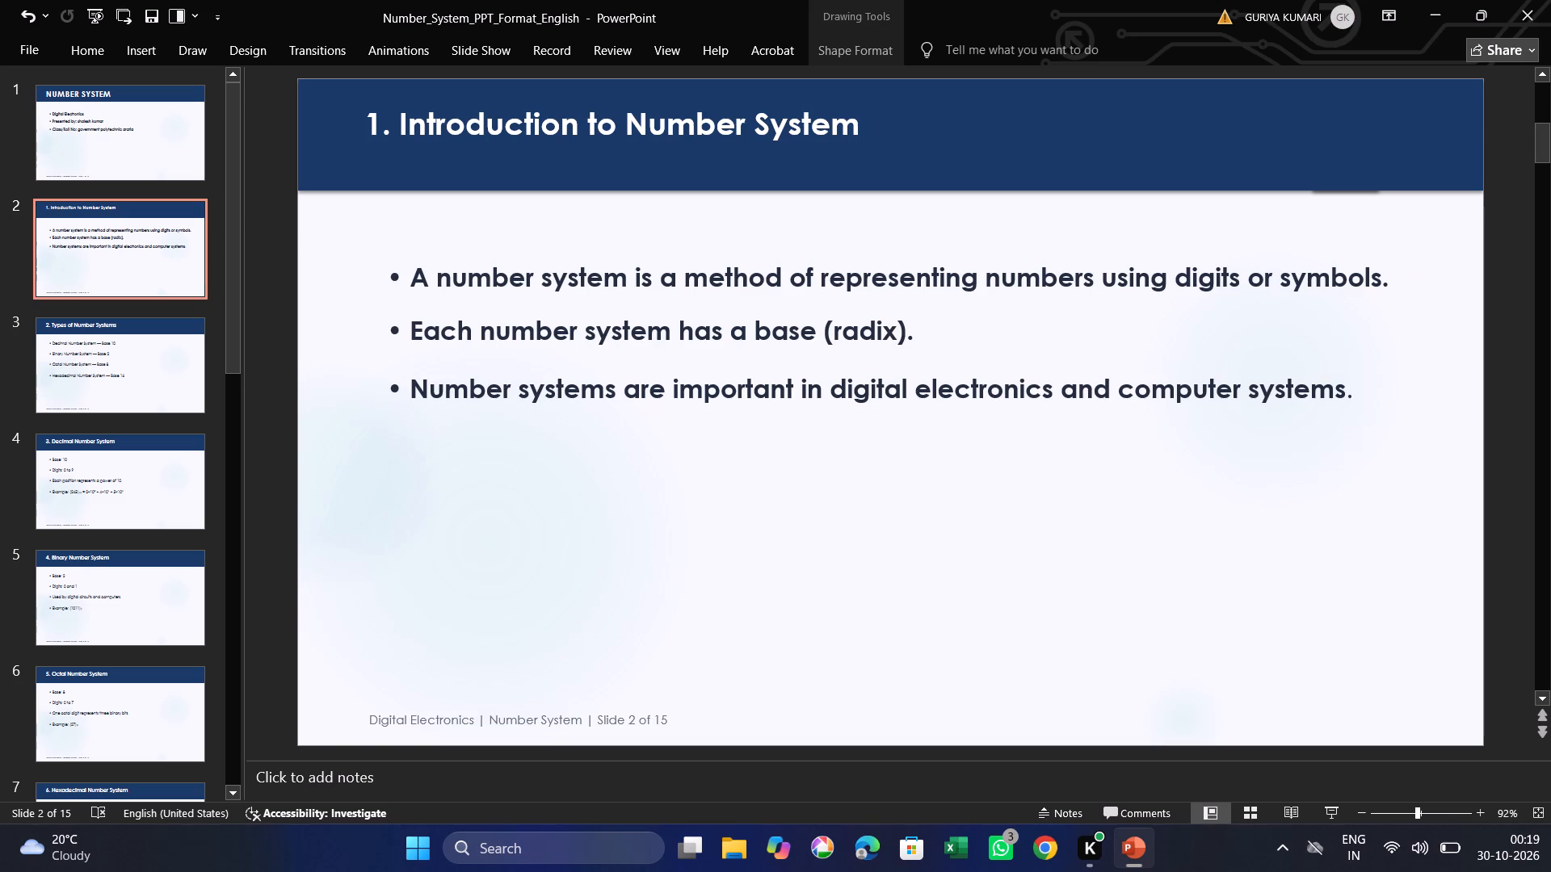
left_click(404, 292)
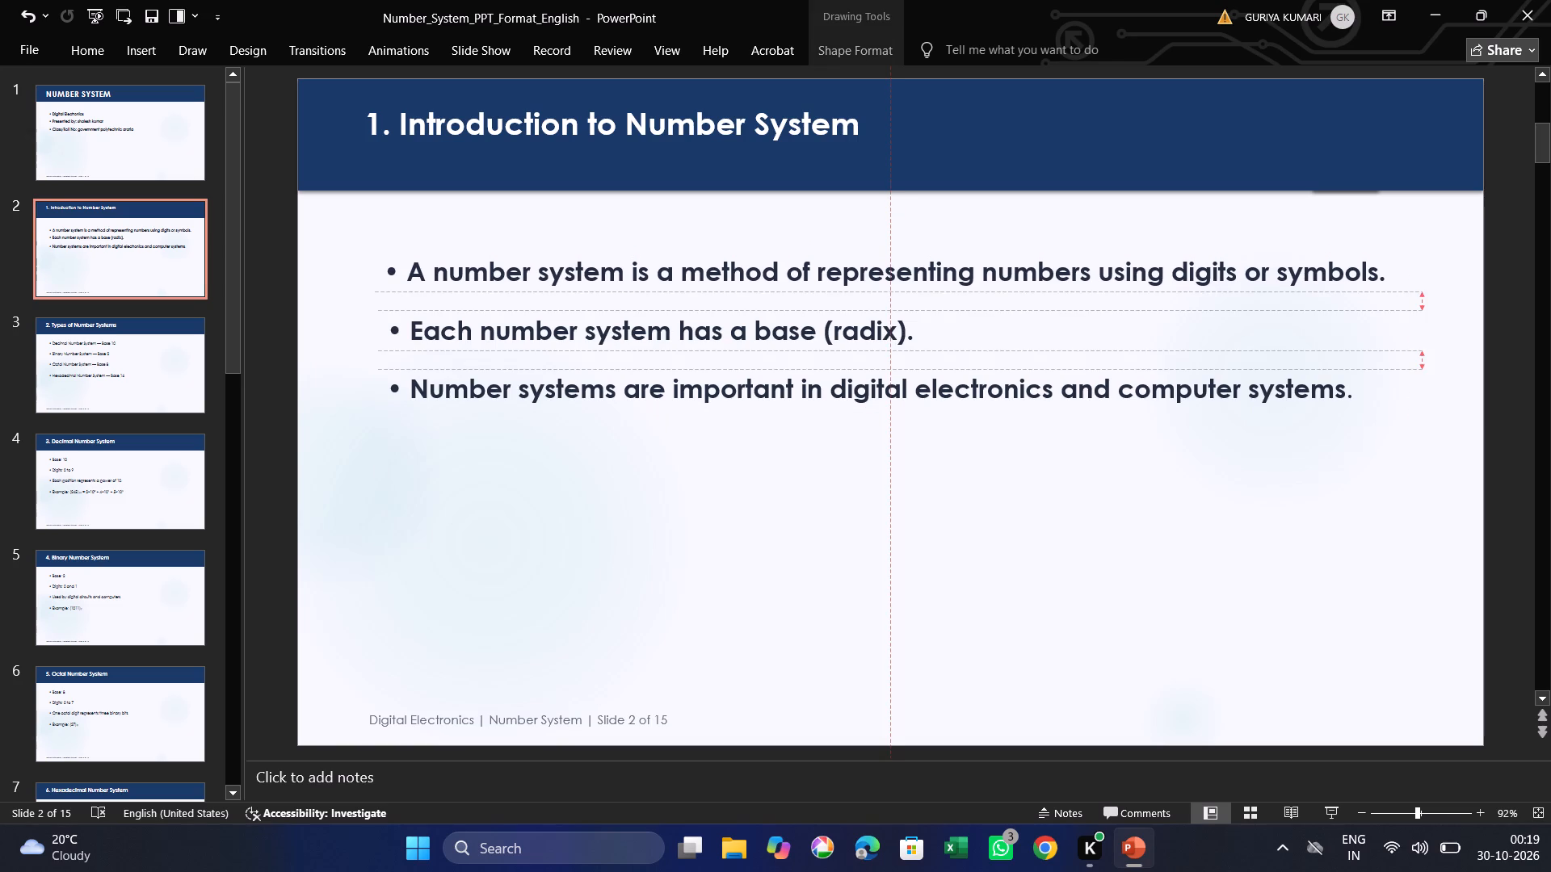
left_click(343, 343)
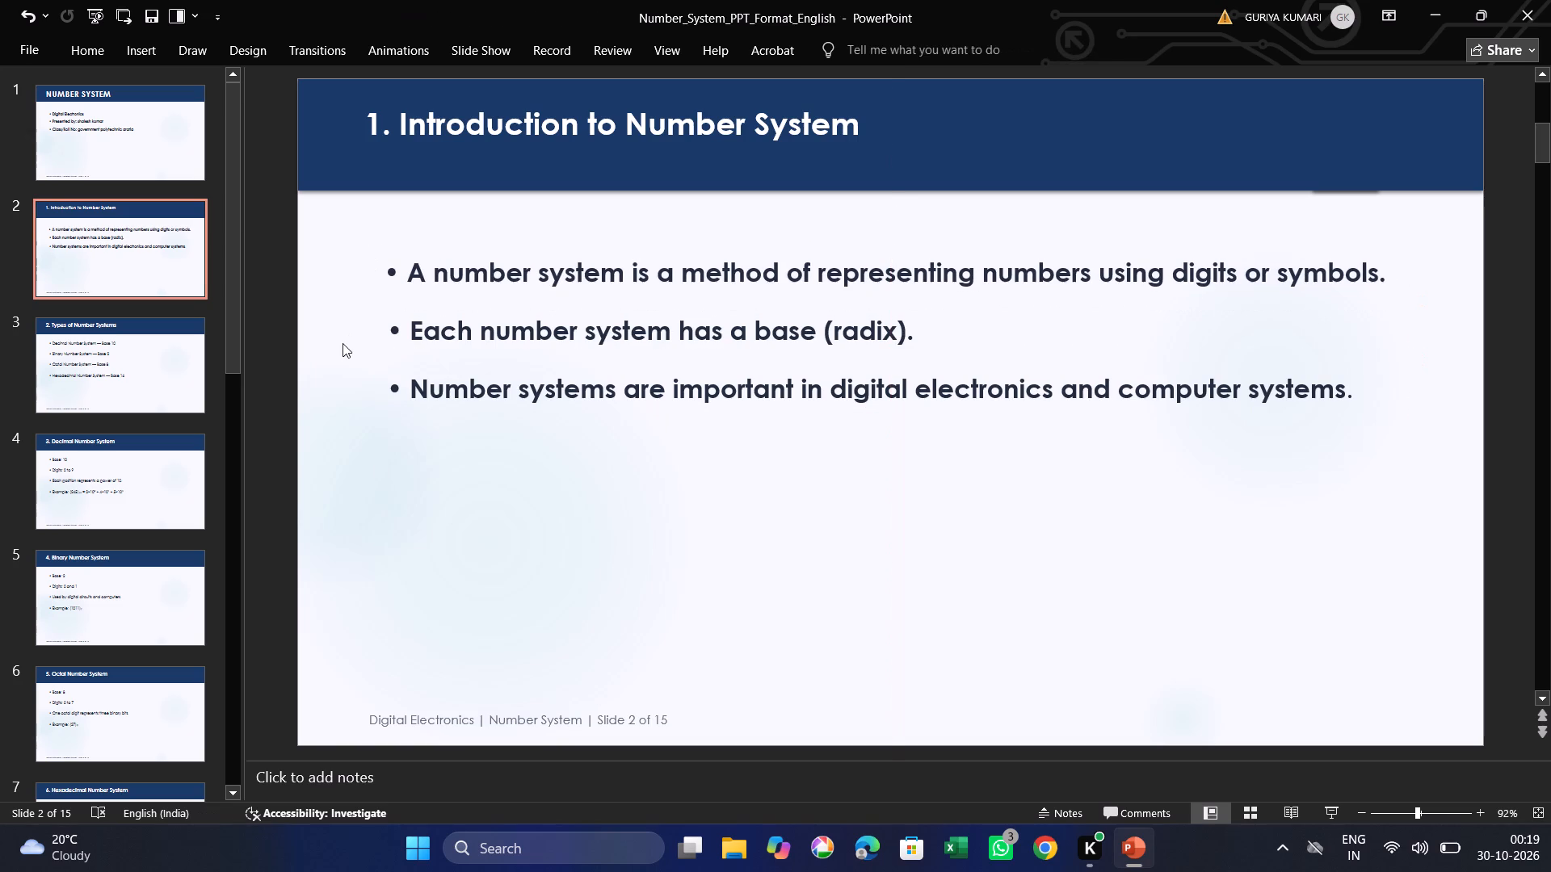
left_click(402, 293)
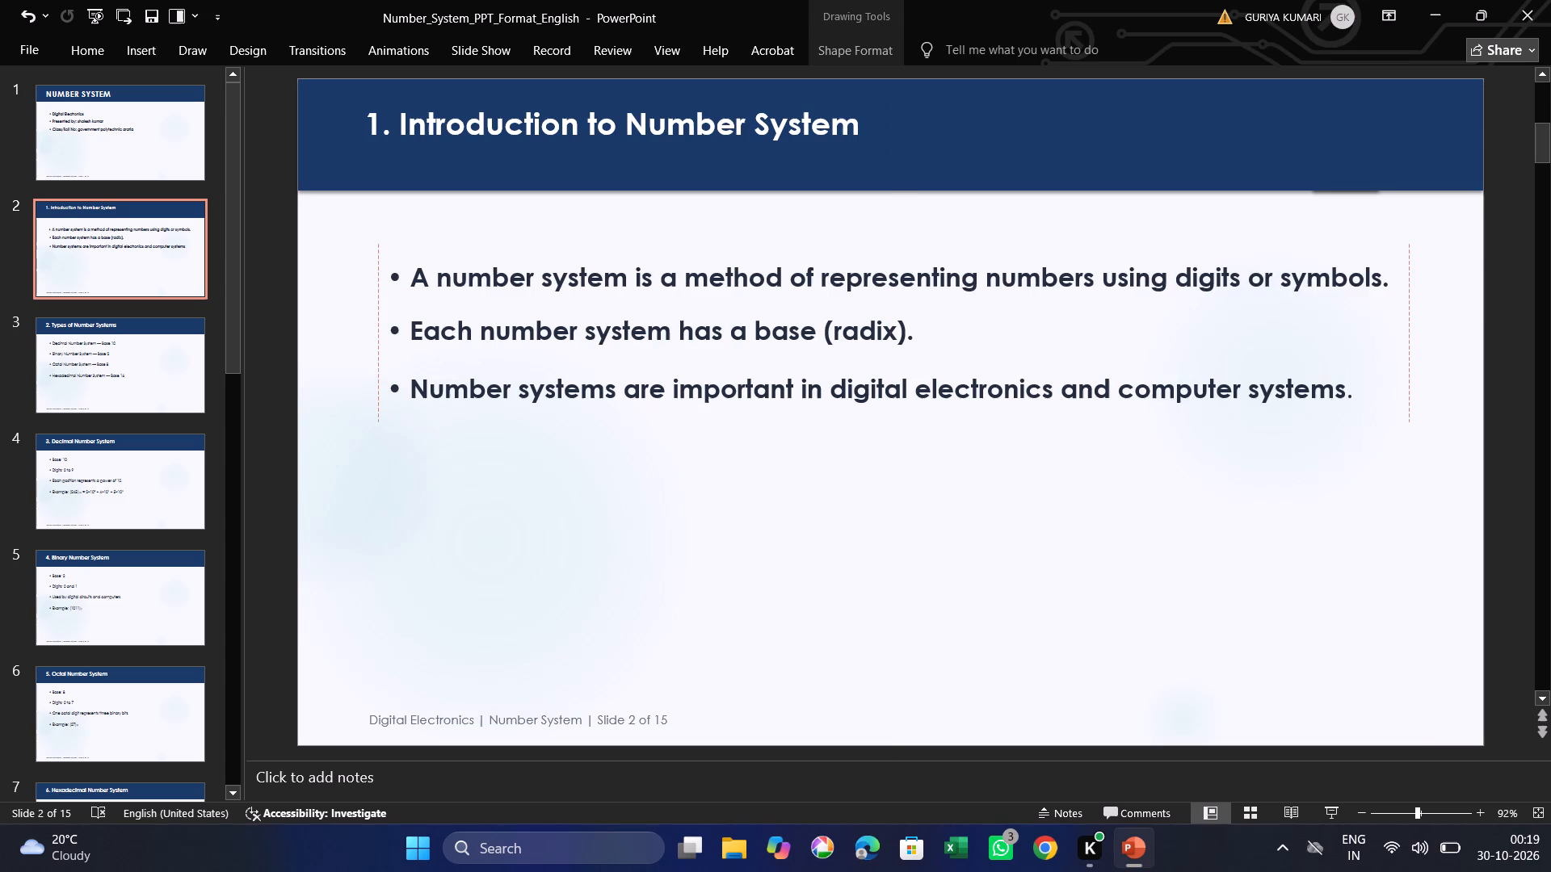
left_click(405, 296)
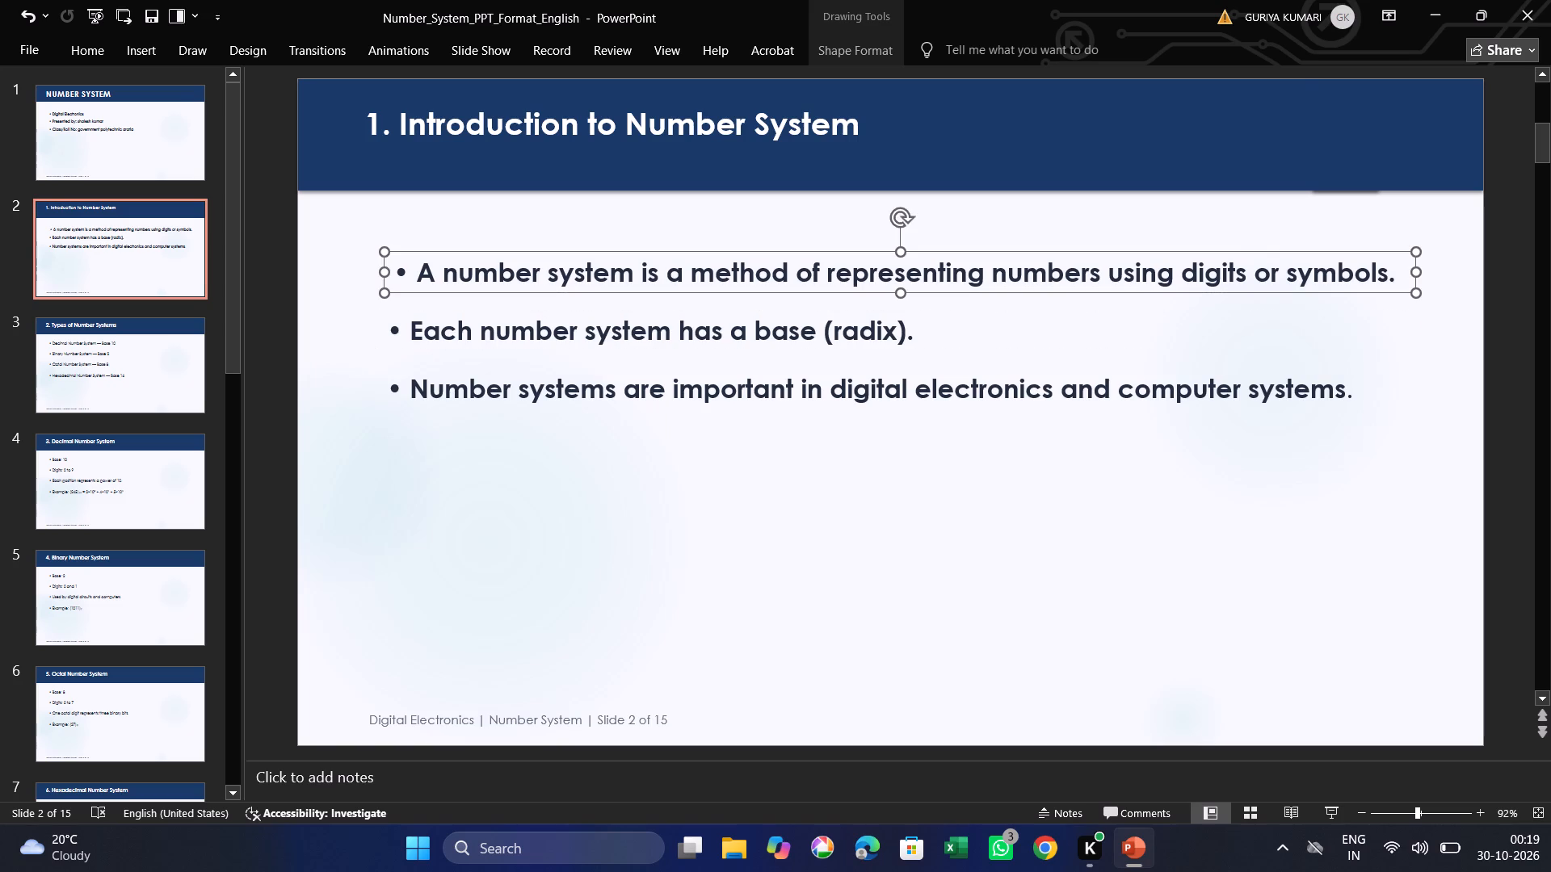
left_click(424, 287)
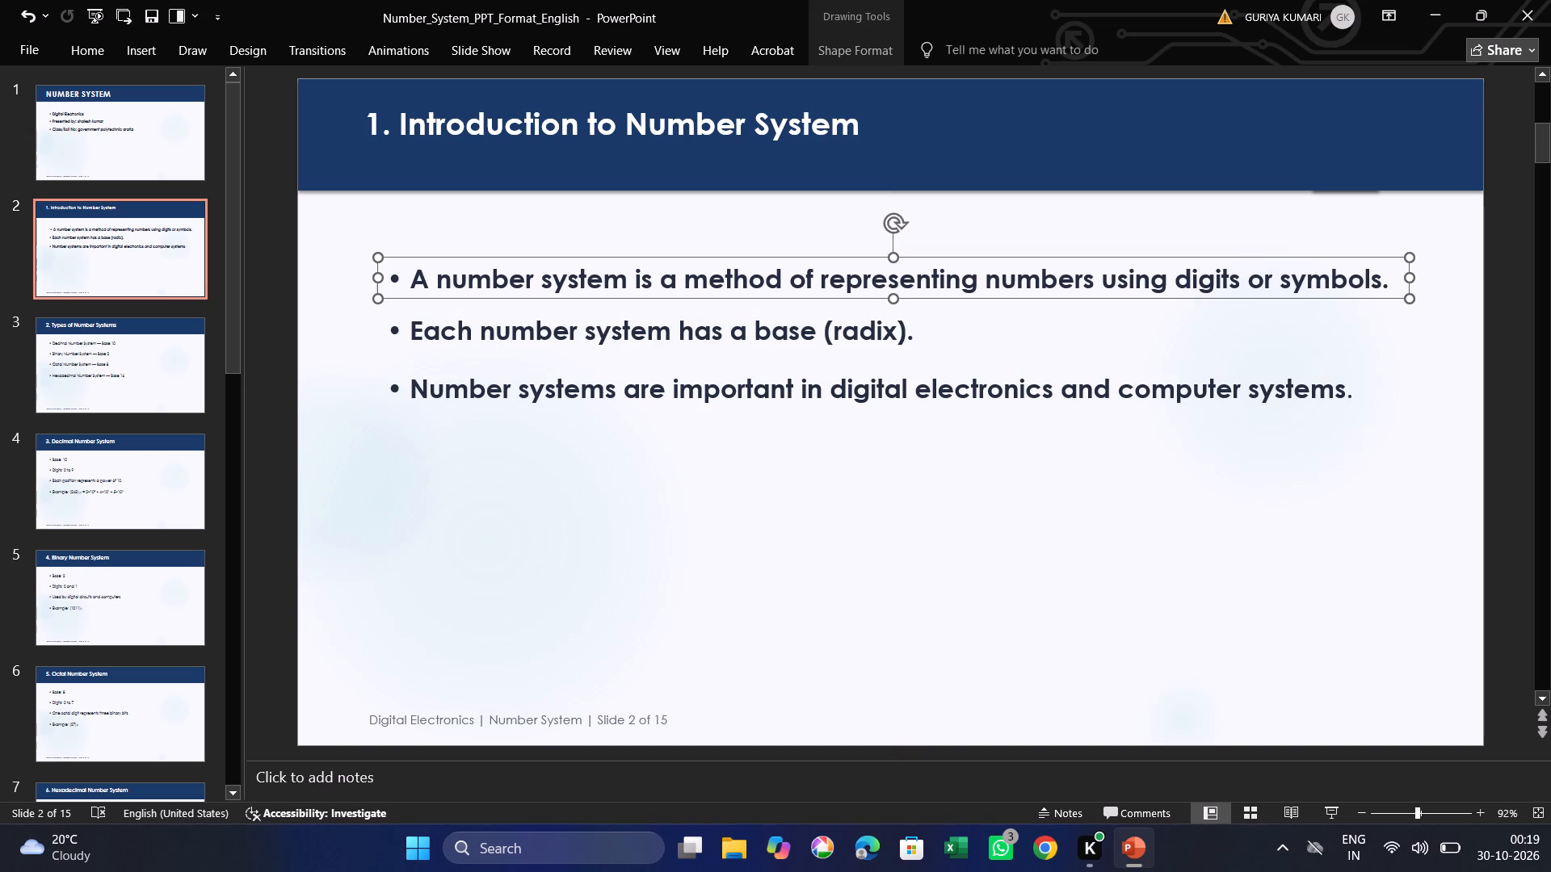
left_click(349, 319)
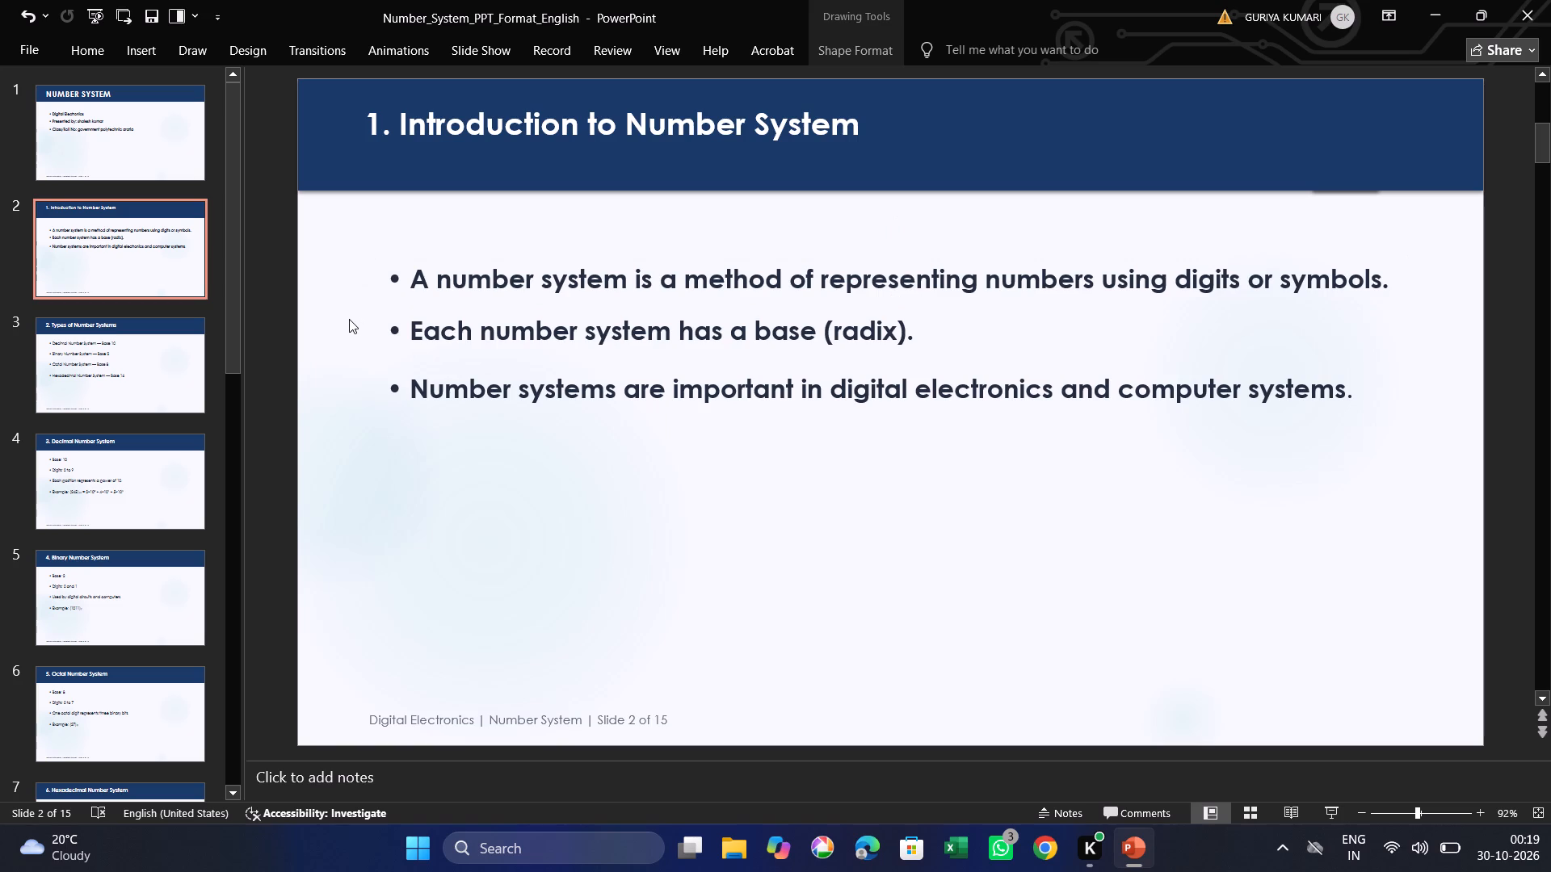
Nudge the second bullet's text box slightly down on slide 2 to space the three bullets evenly.
left_click(413, 305)
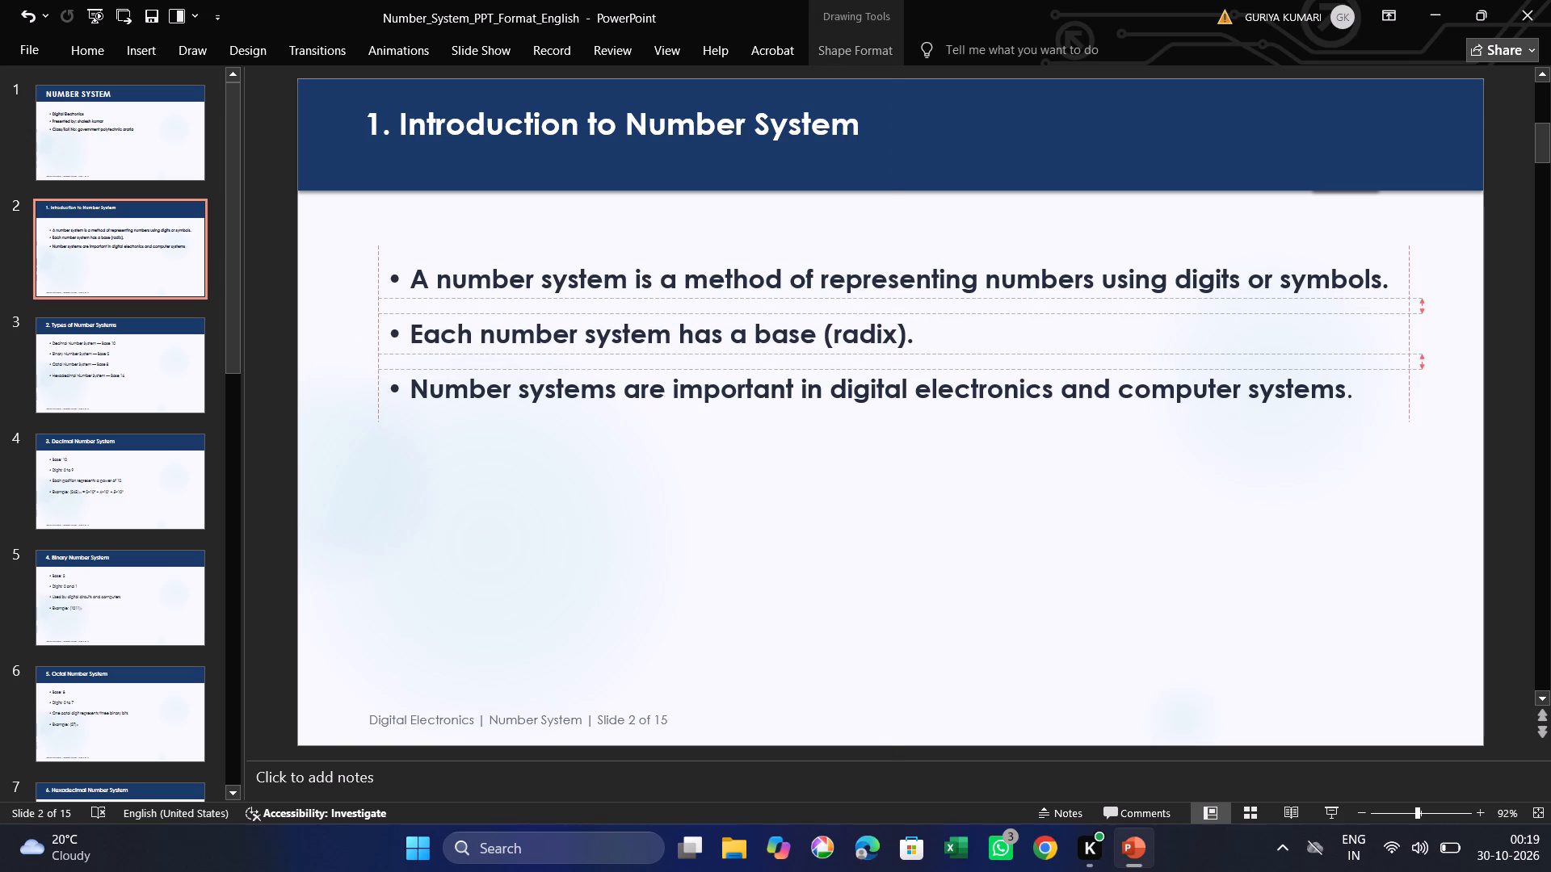
left_click(342, 530)
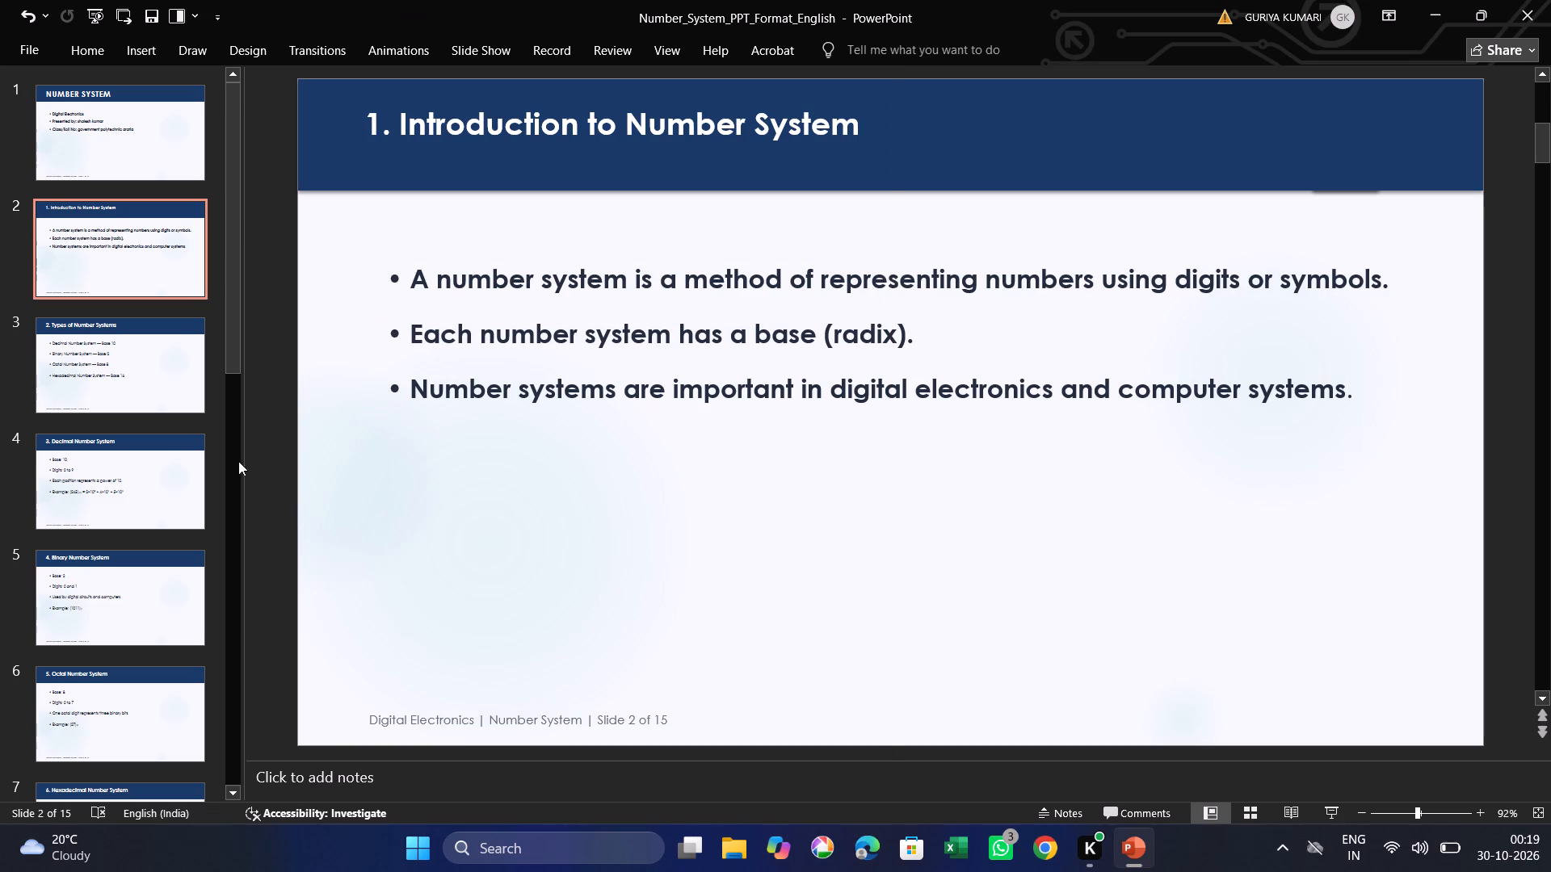
On slide 3, add a new black pen to the drawing pens and mark a dot to the right of the Binary Number System bullet.
left_click(115, 338)
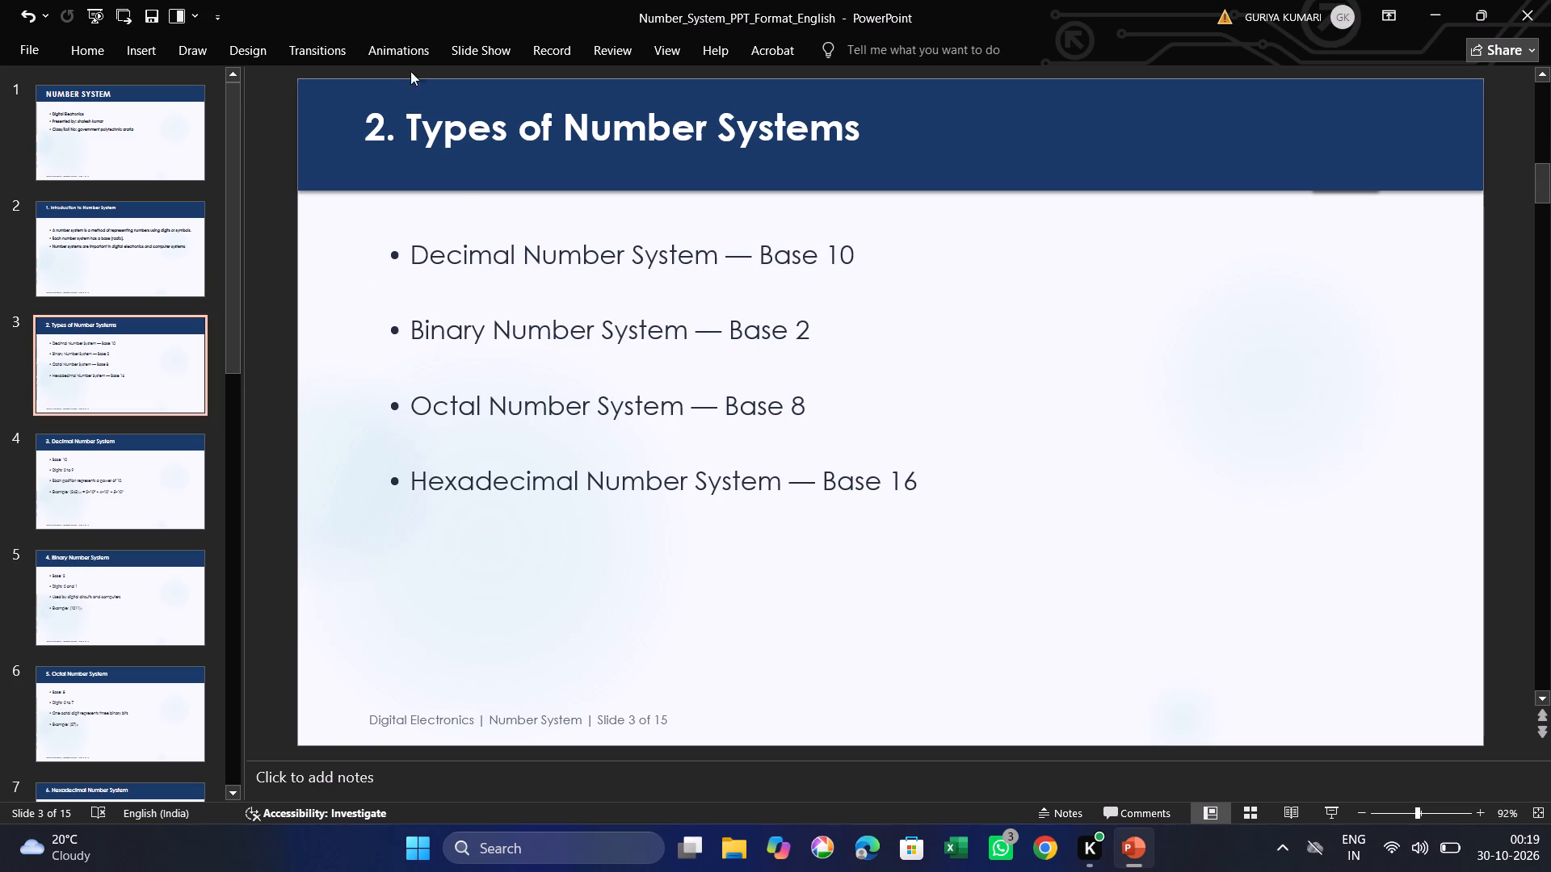
left_click(192, 45)
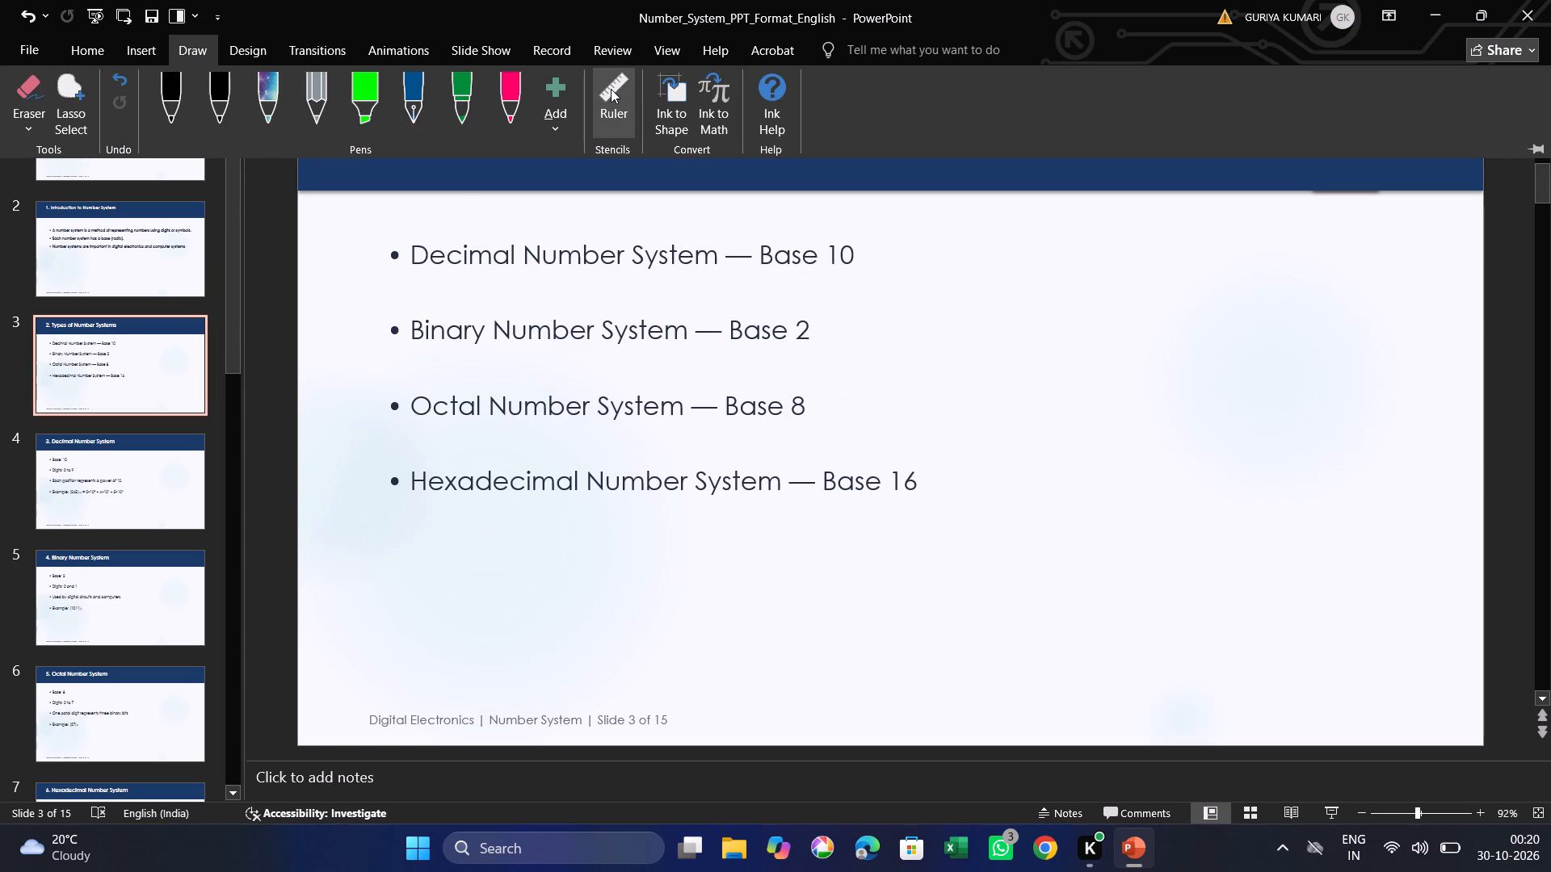
left_click(557, 118)
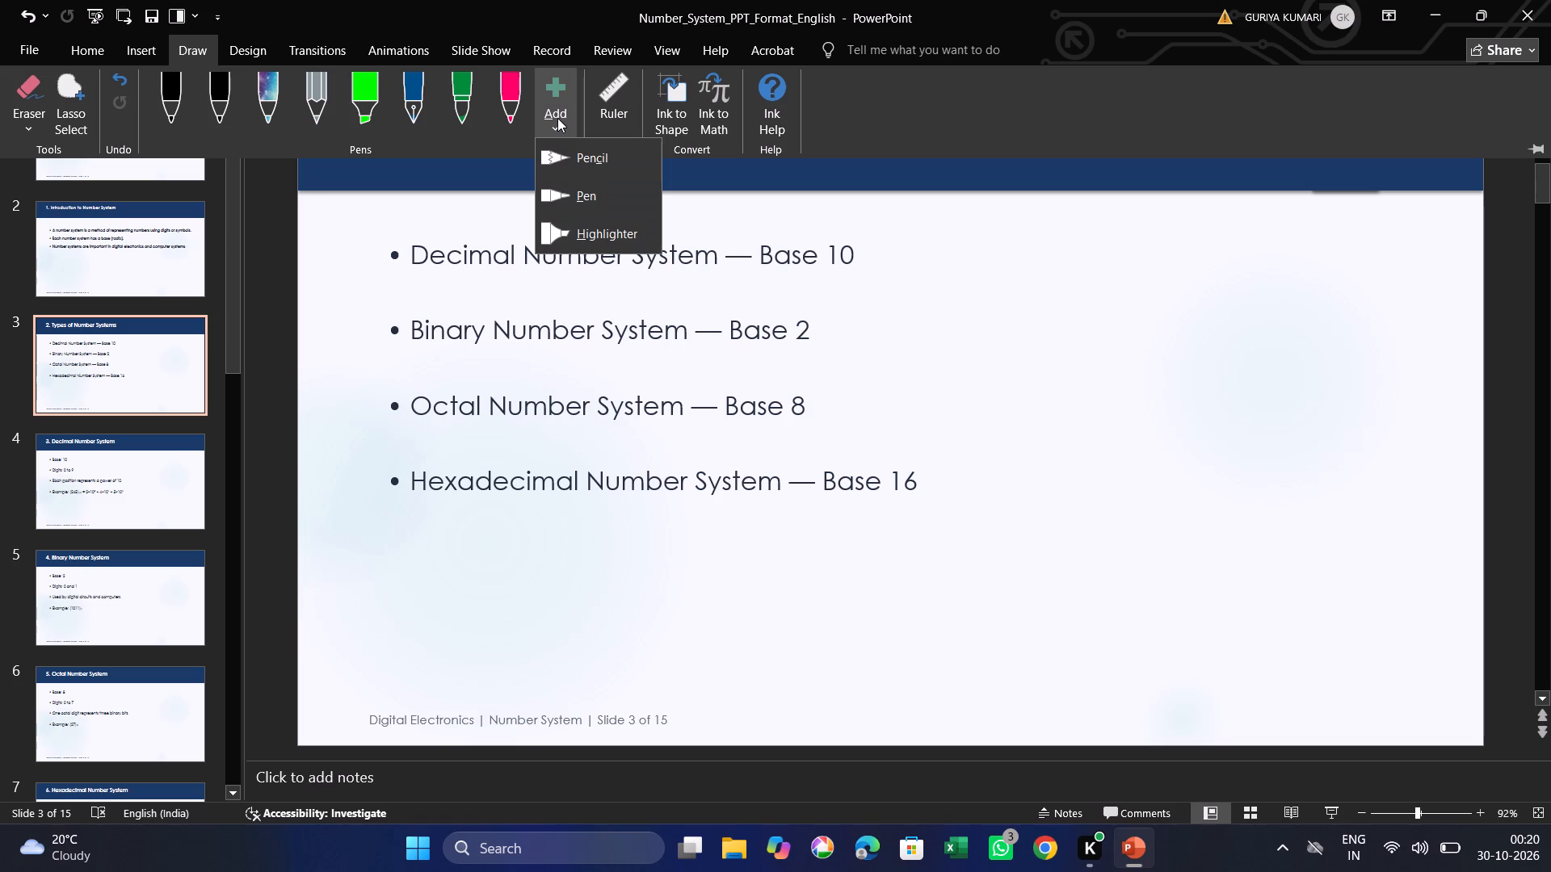
left_click(607, 182)
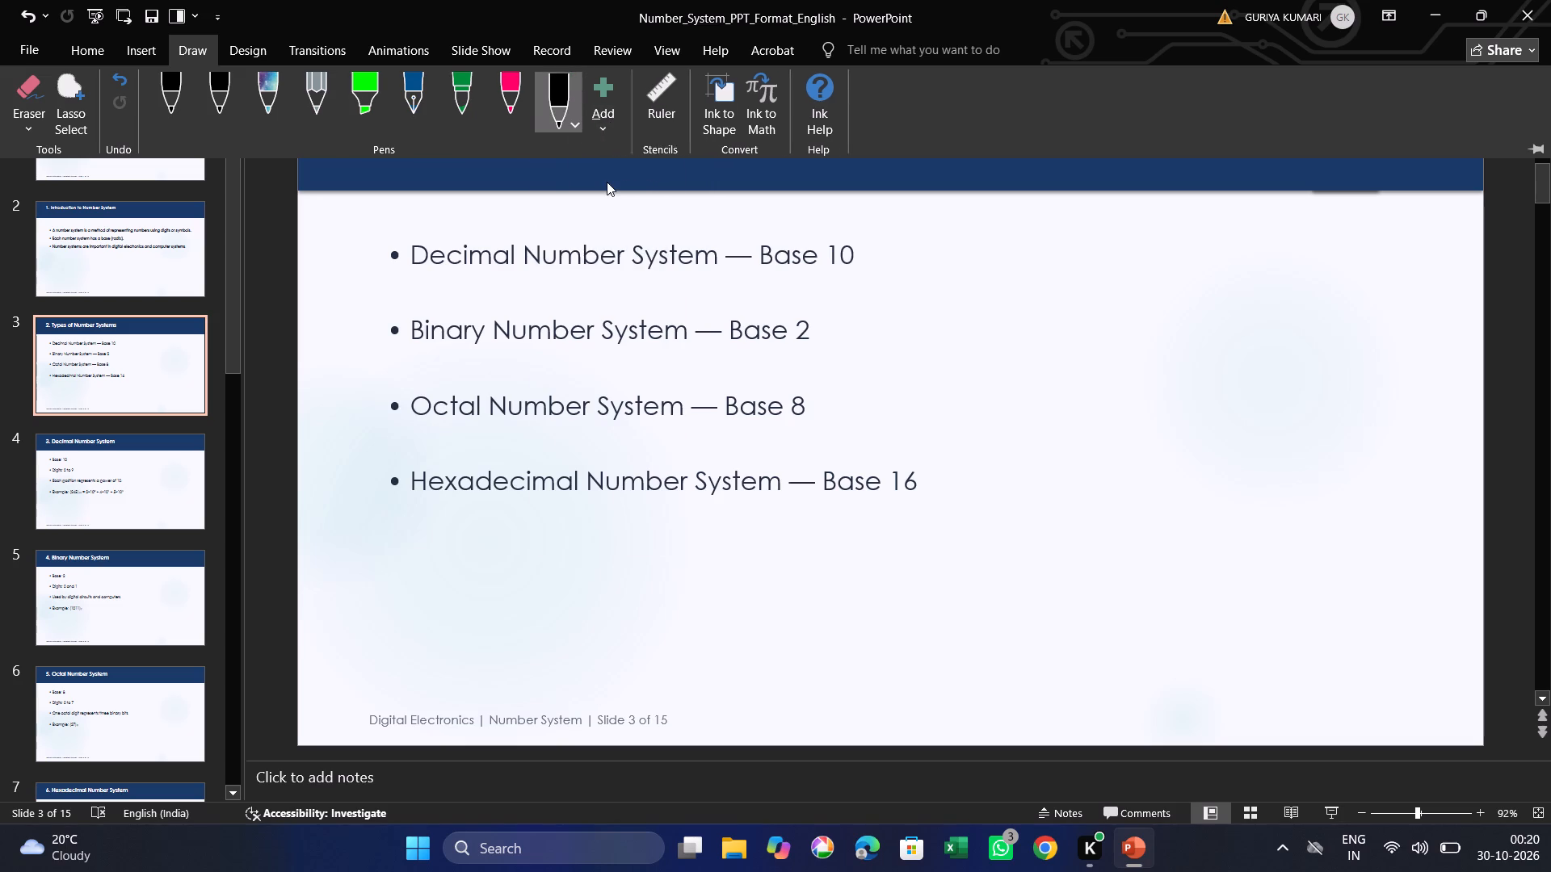
left_click(1105, 319)
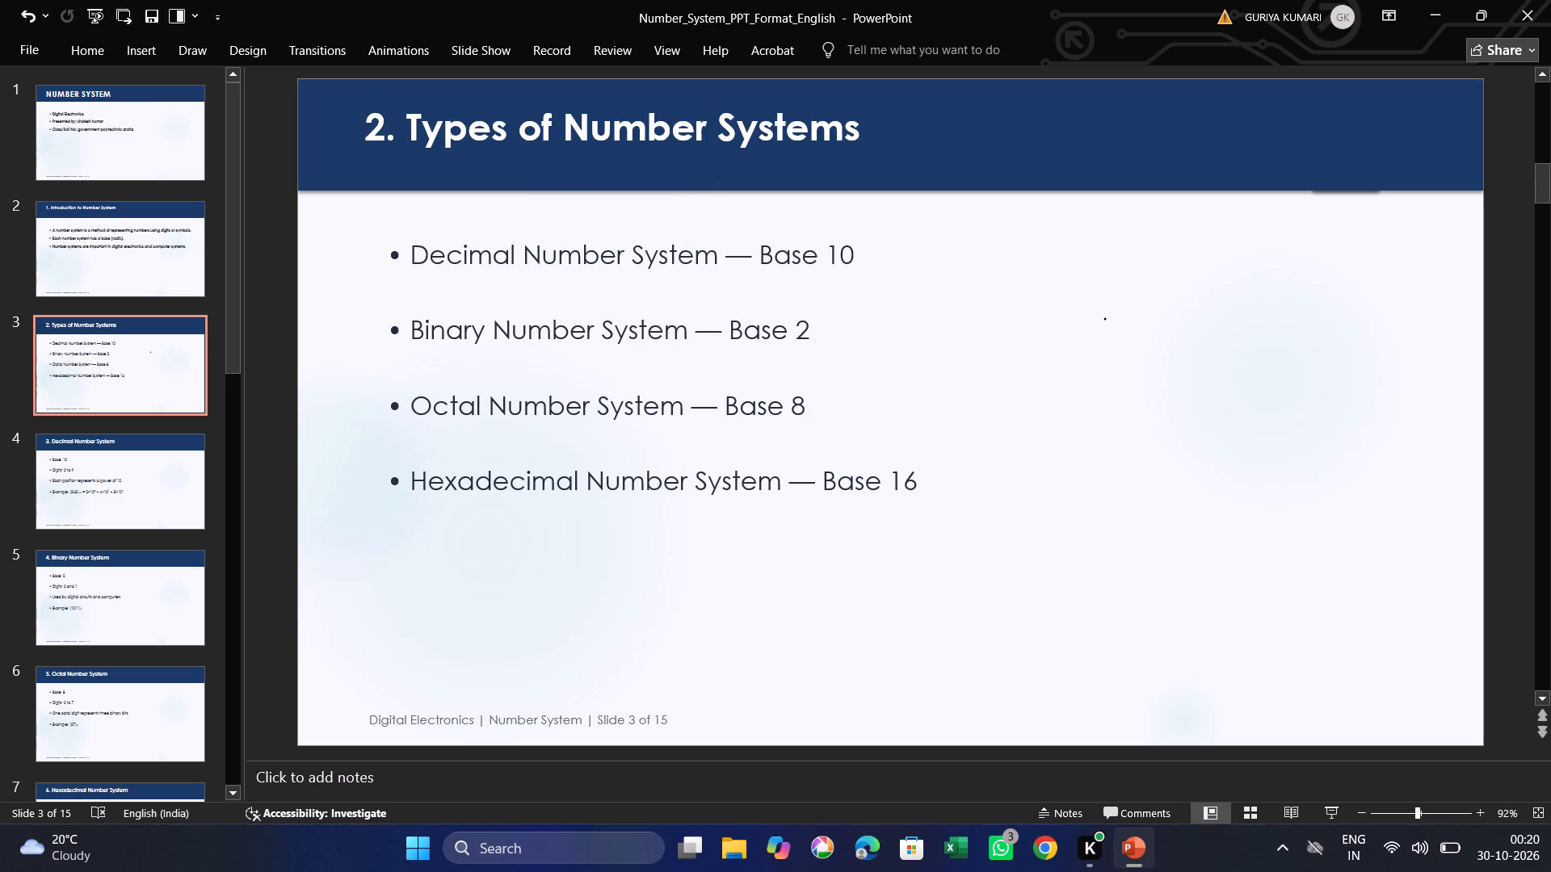
Add a new grey pencil with the default thickness to the drawing pens.
left_click(190, 47)
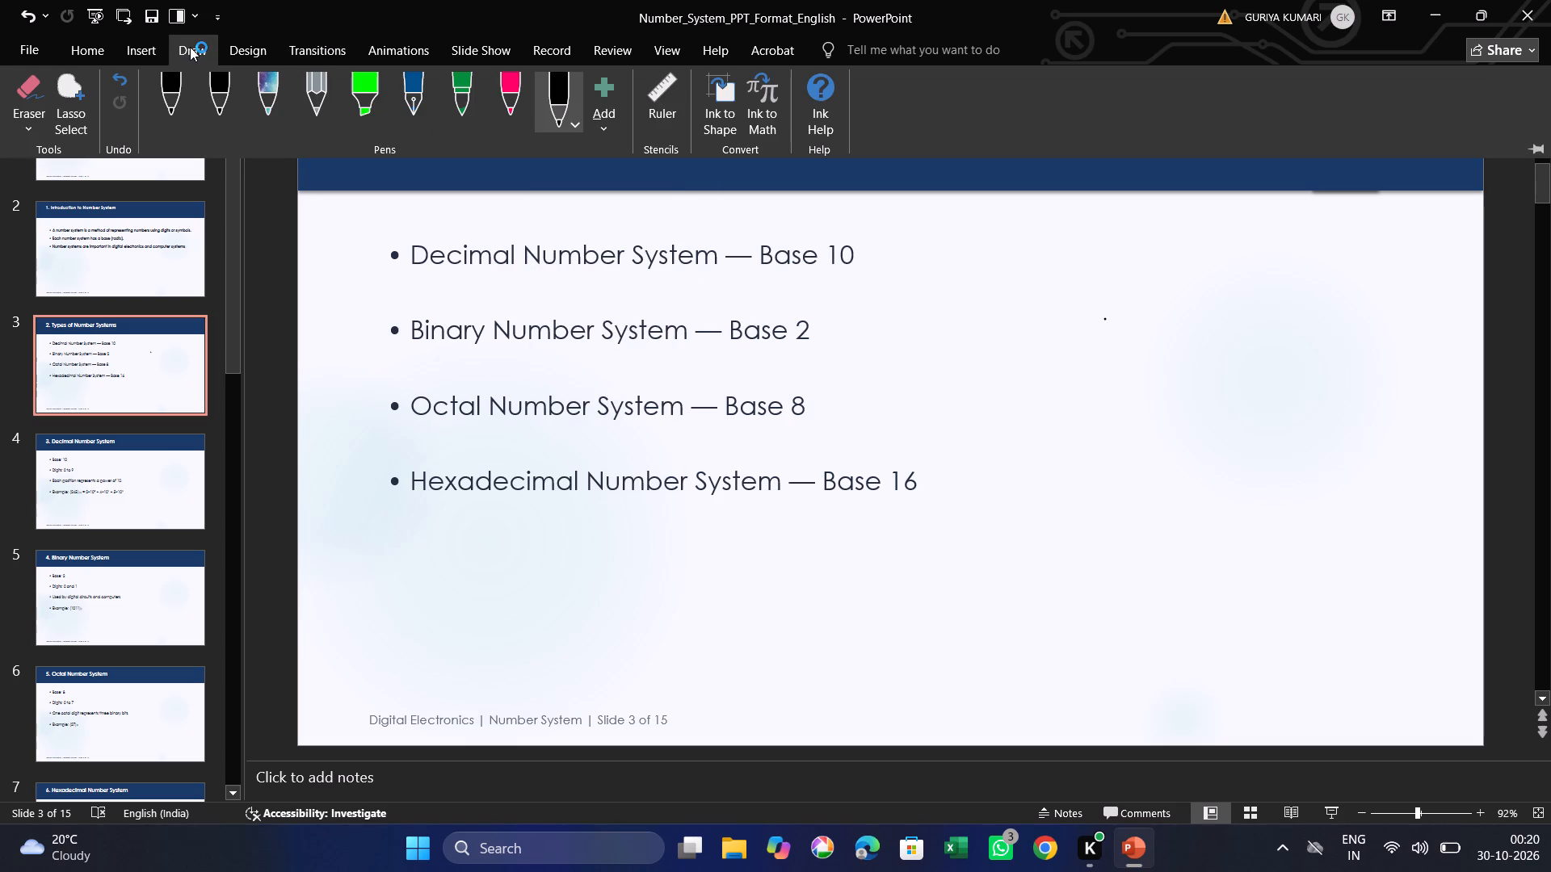
left_click(598, 129)
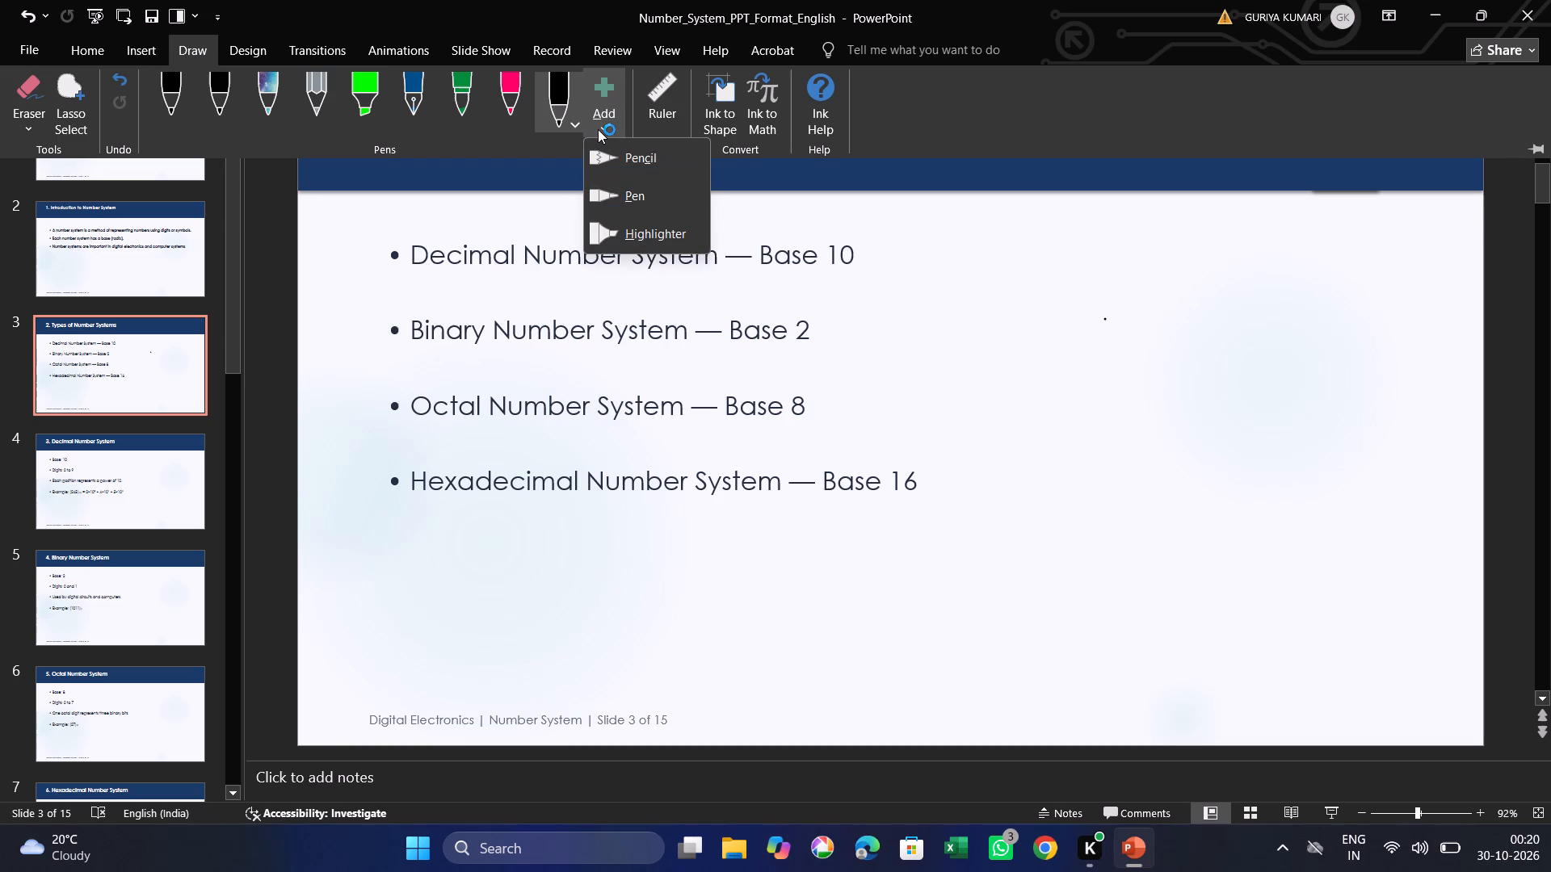
left_click(612, 161)
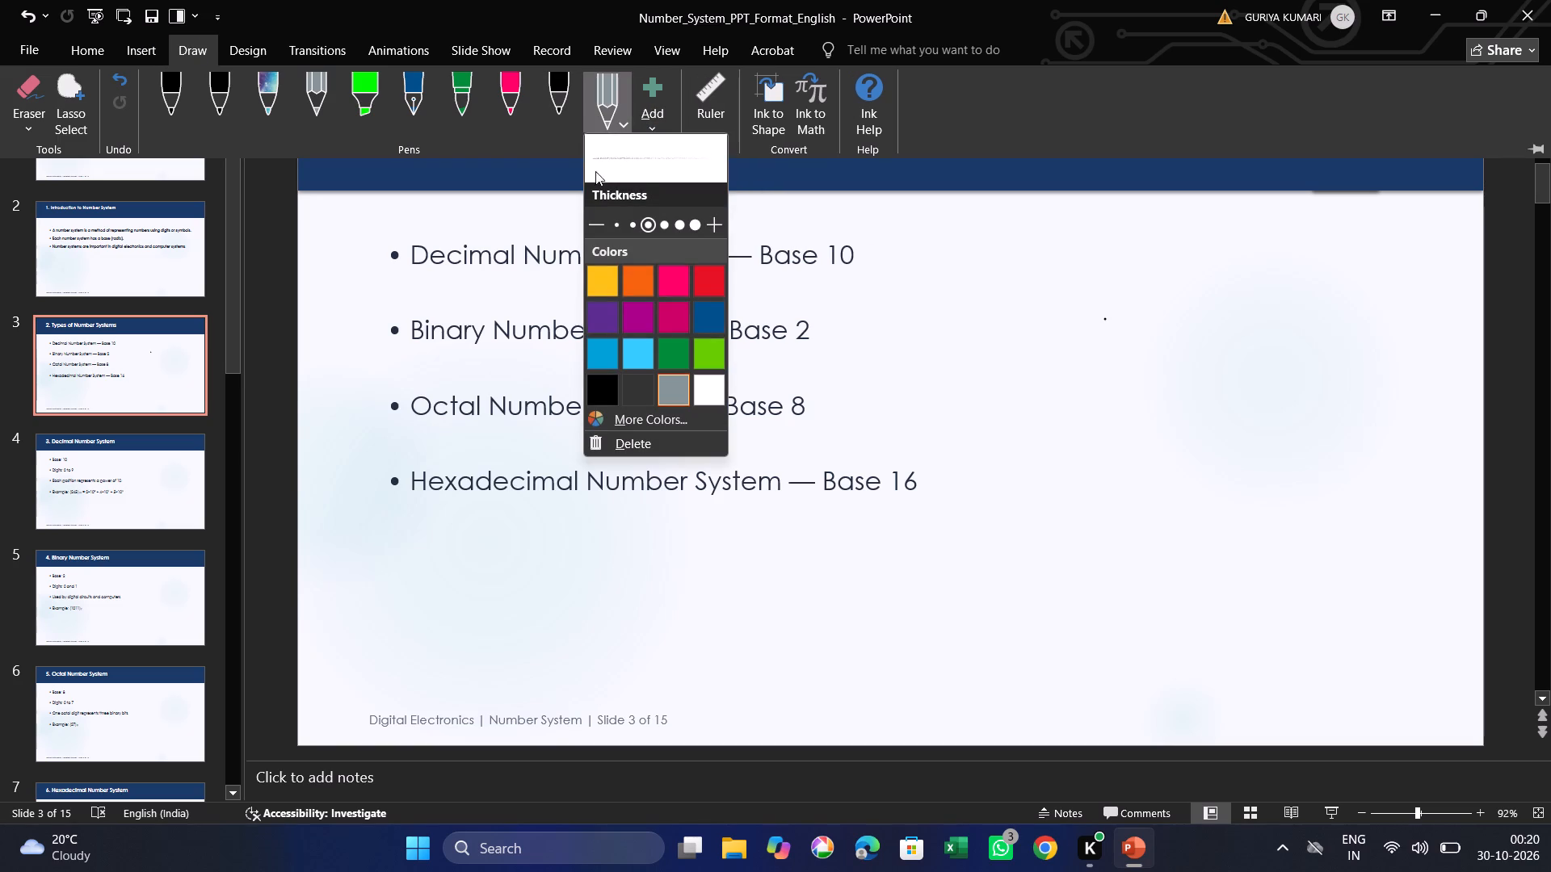
left_click(515, 149)
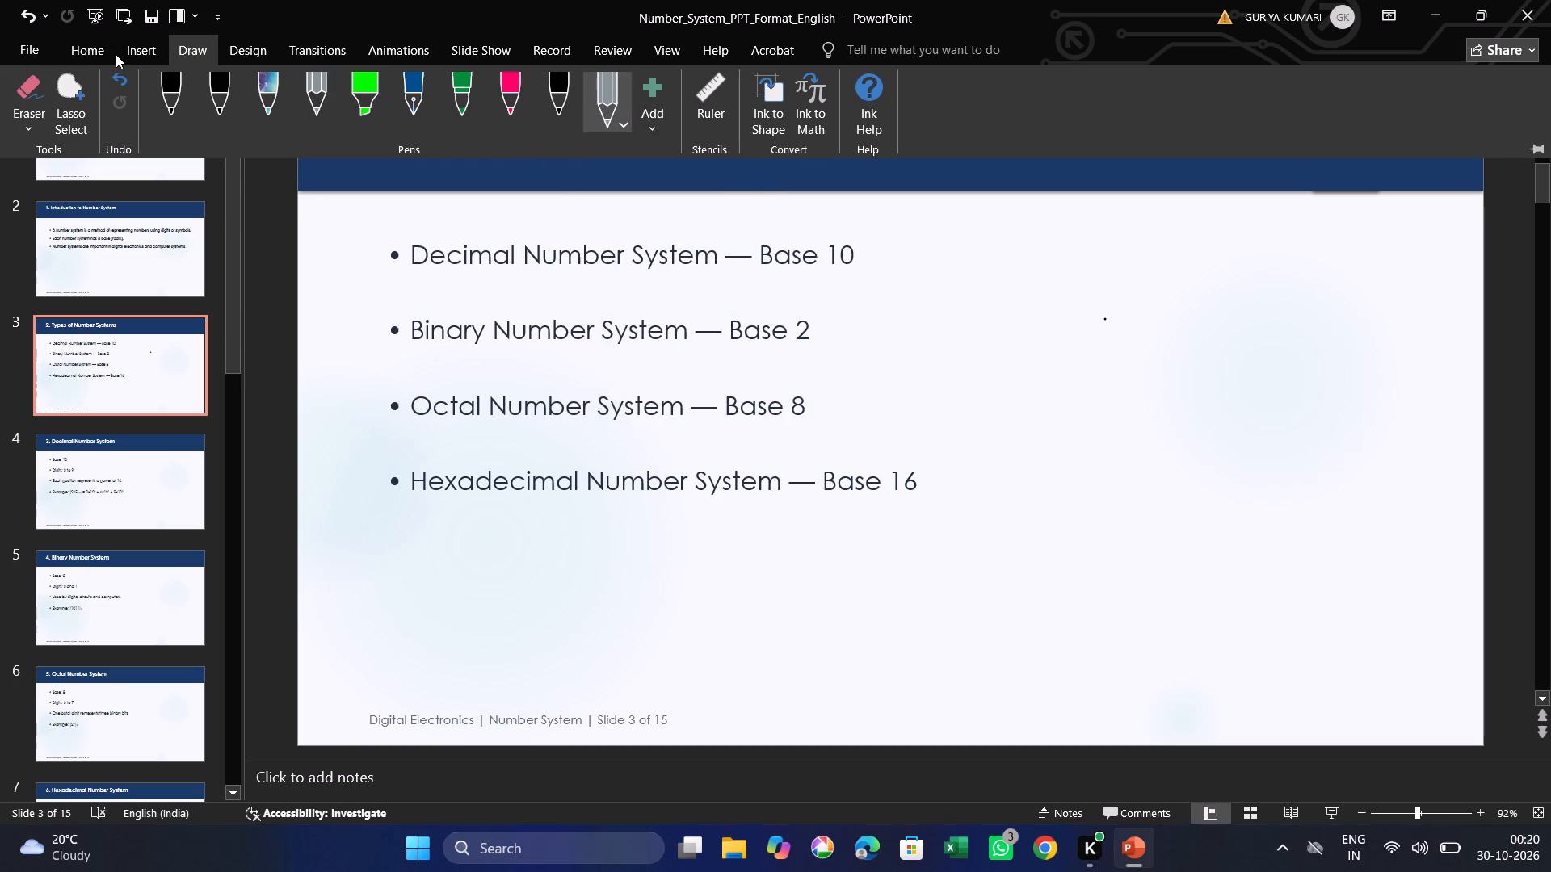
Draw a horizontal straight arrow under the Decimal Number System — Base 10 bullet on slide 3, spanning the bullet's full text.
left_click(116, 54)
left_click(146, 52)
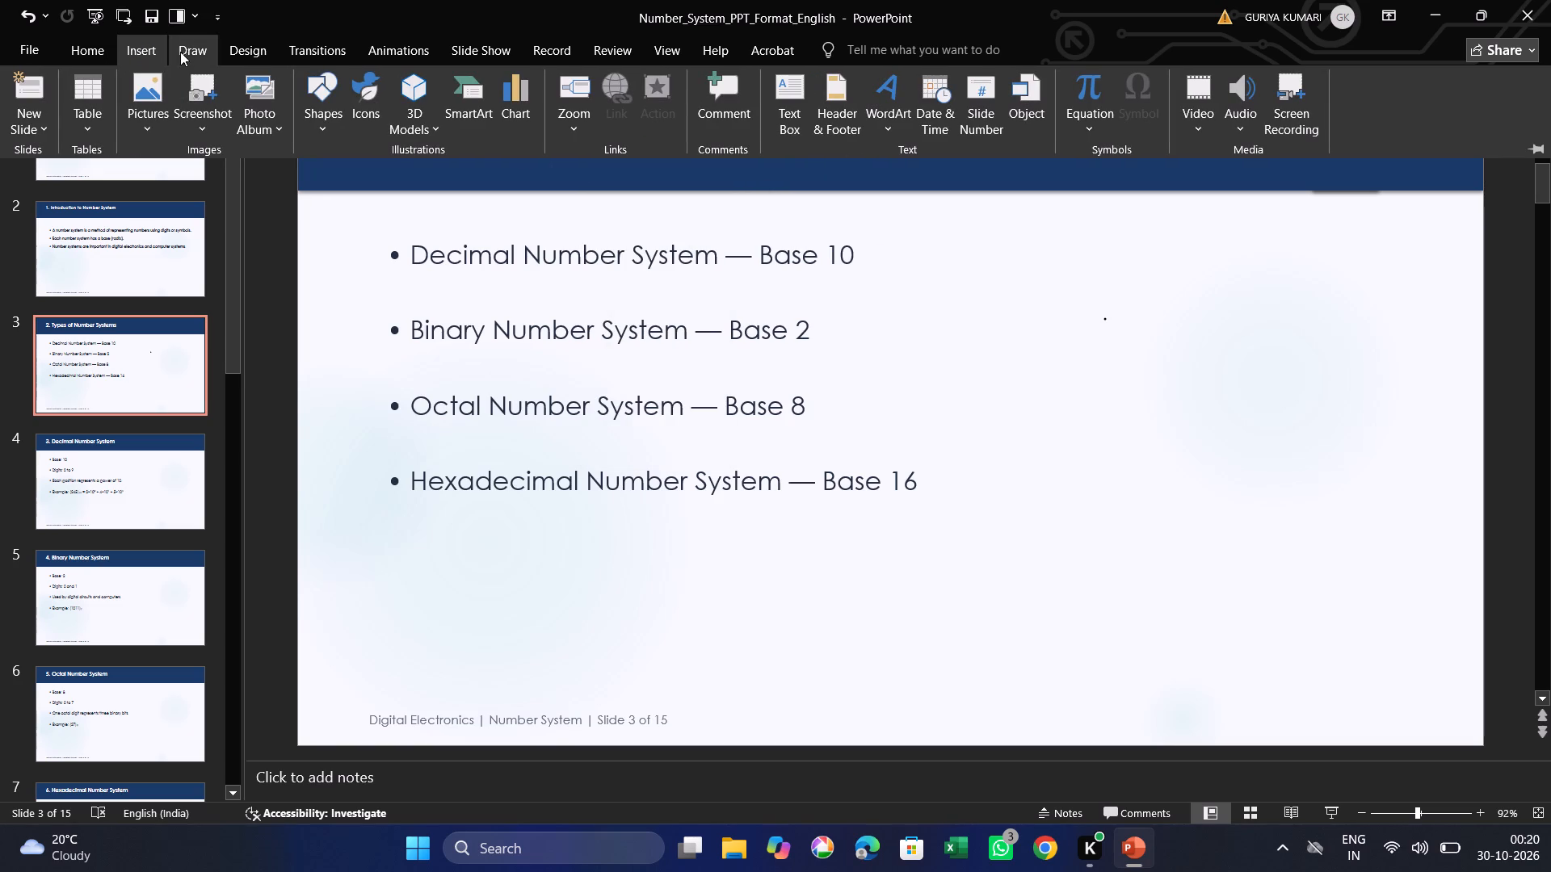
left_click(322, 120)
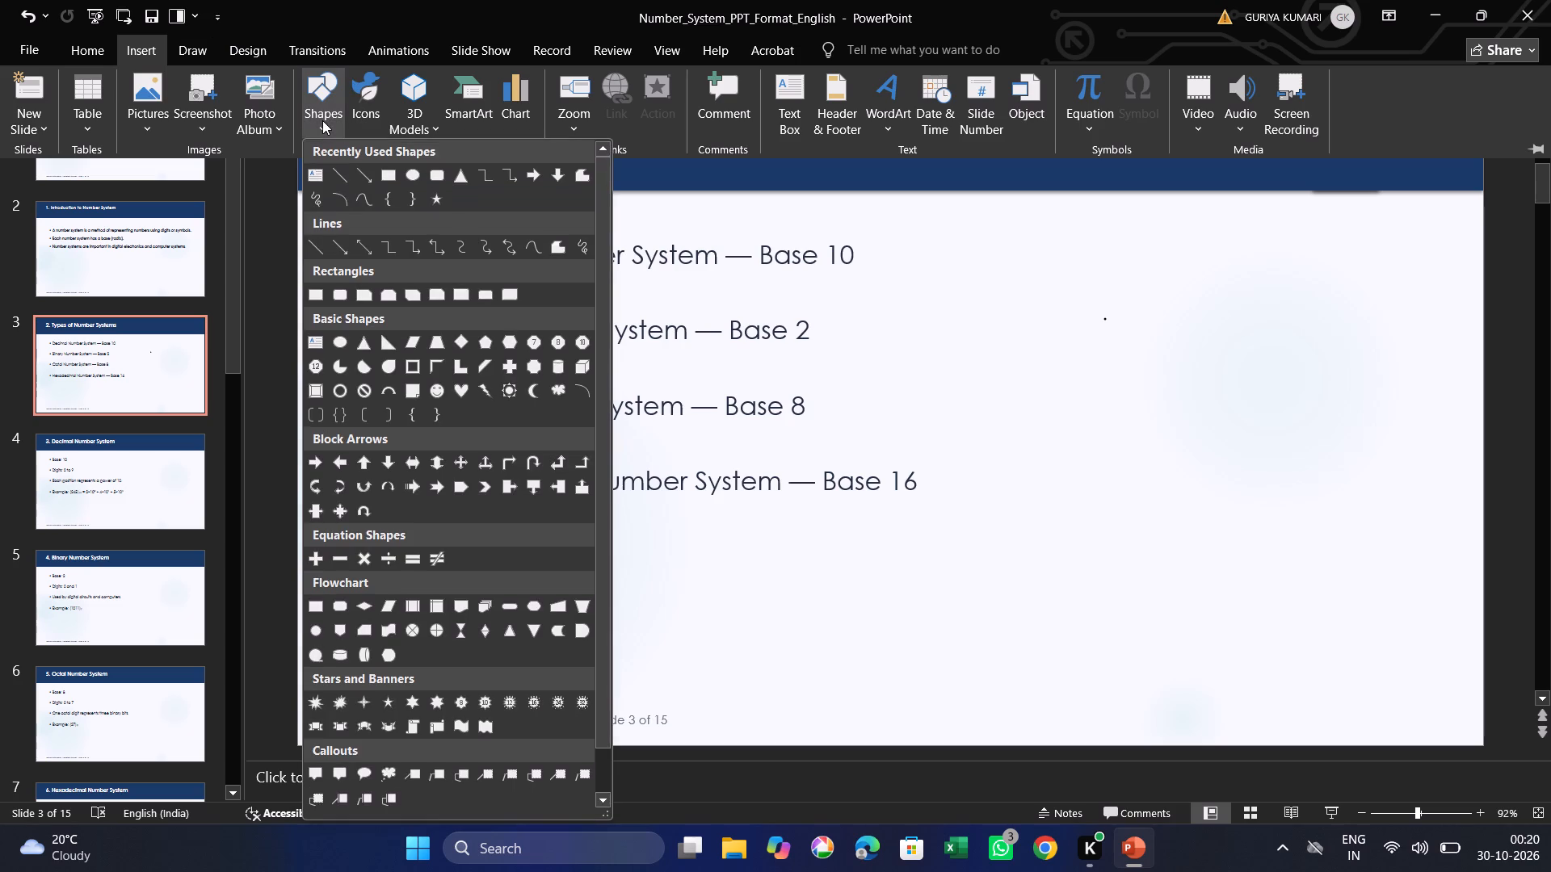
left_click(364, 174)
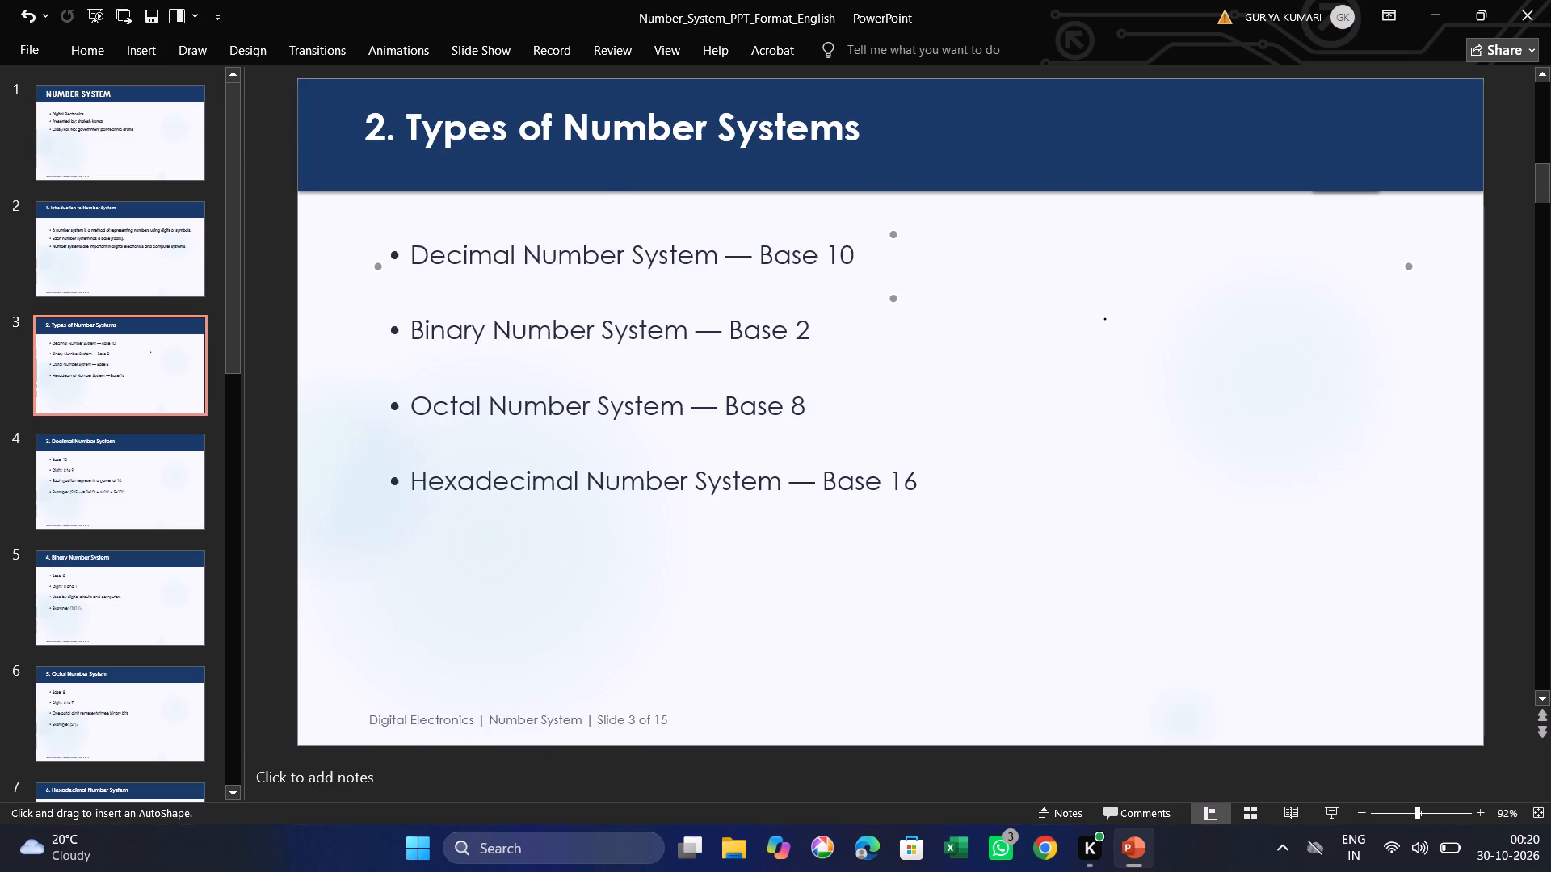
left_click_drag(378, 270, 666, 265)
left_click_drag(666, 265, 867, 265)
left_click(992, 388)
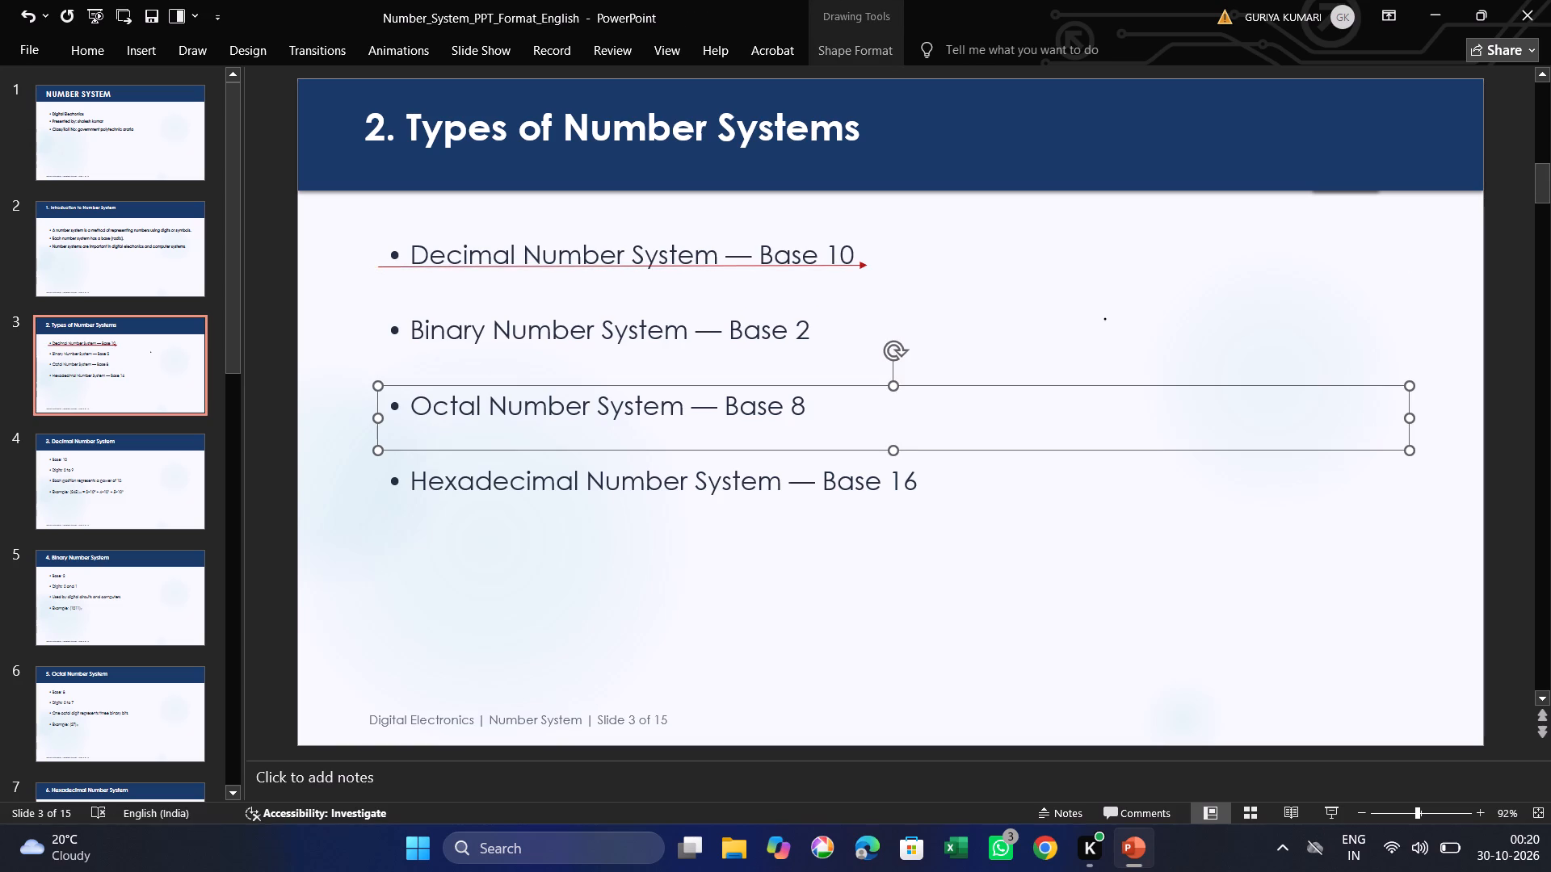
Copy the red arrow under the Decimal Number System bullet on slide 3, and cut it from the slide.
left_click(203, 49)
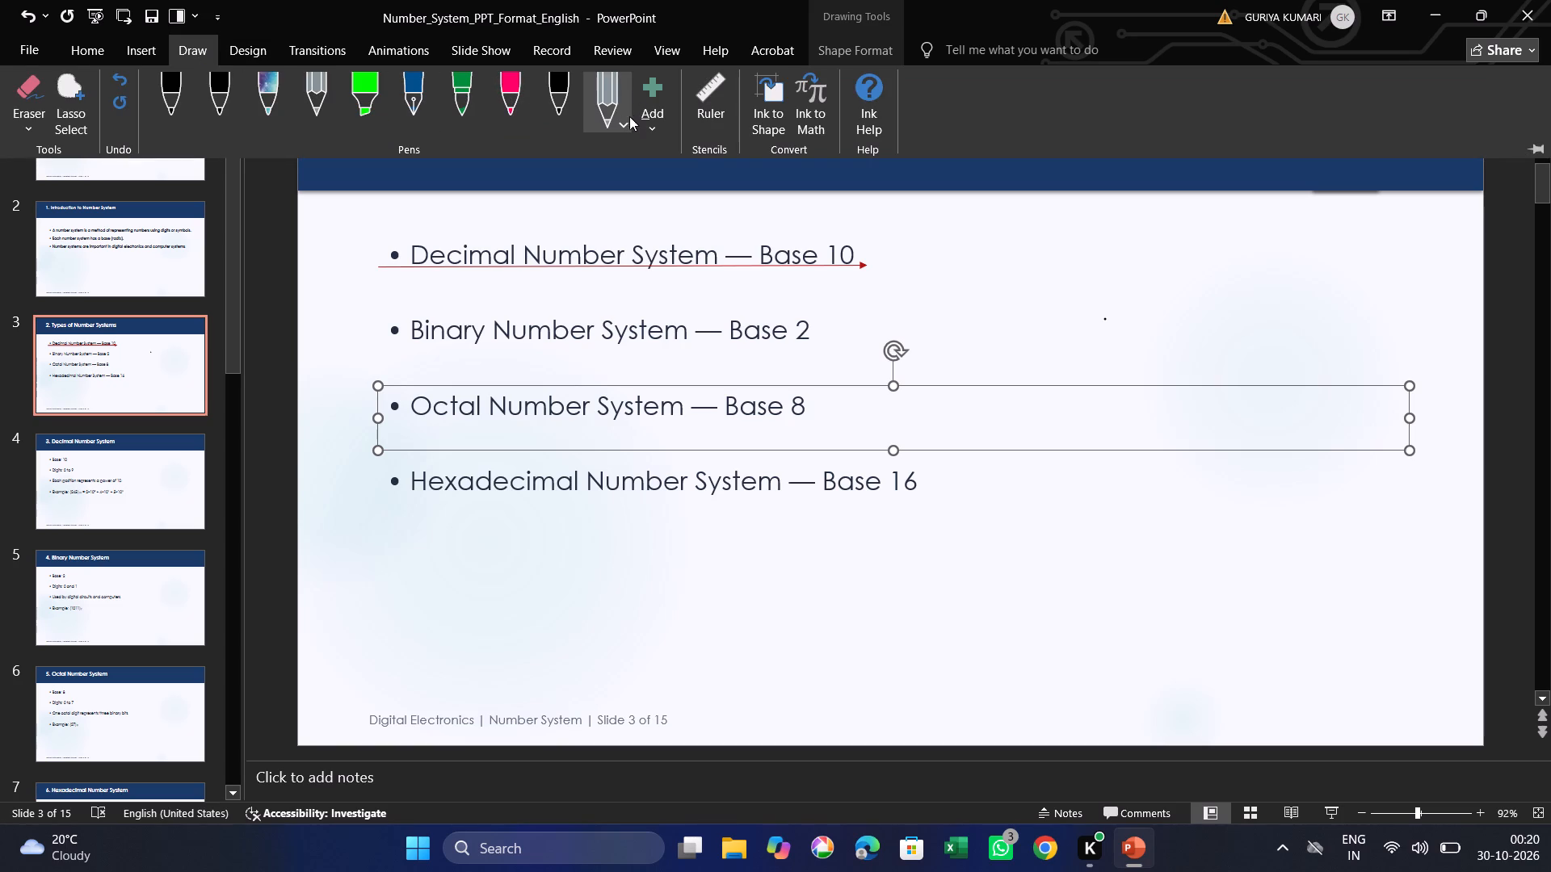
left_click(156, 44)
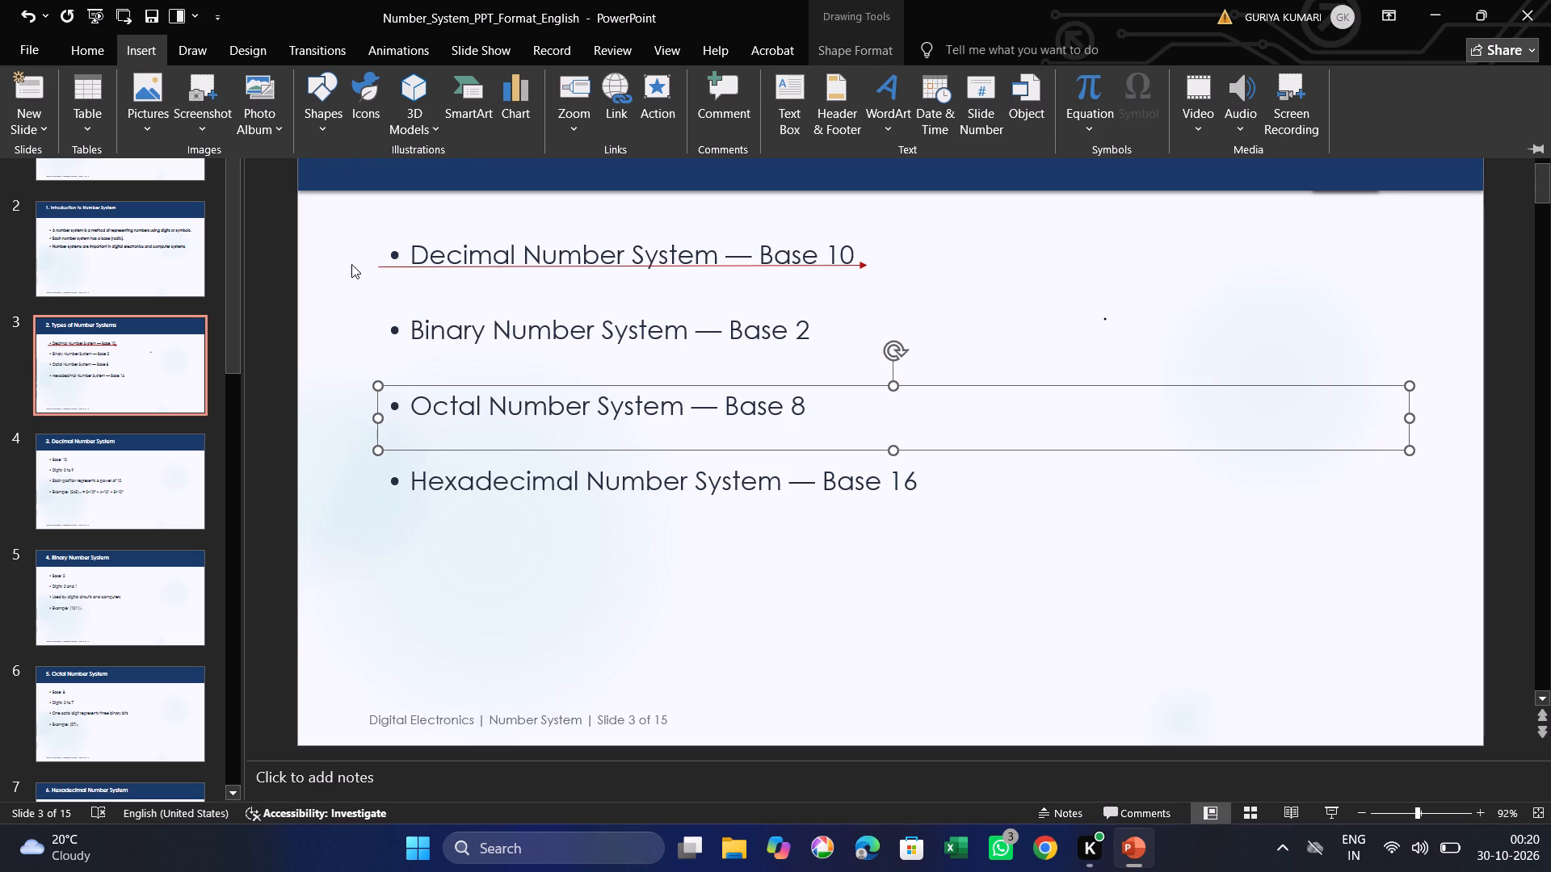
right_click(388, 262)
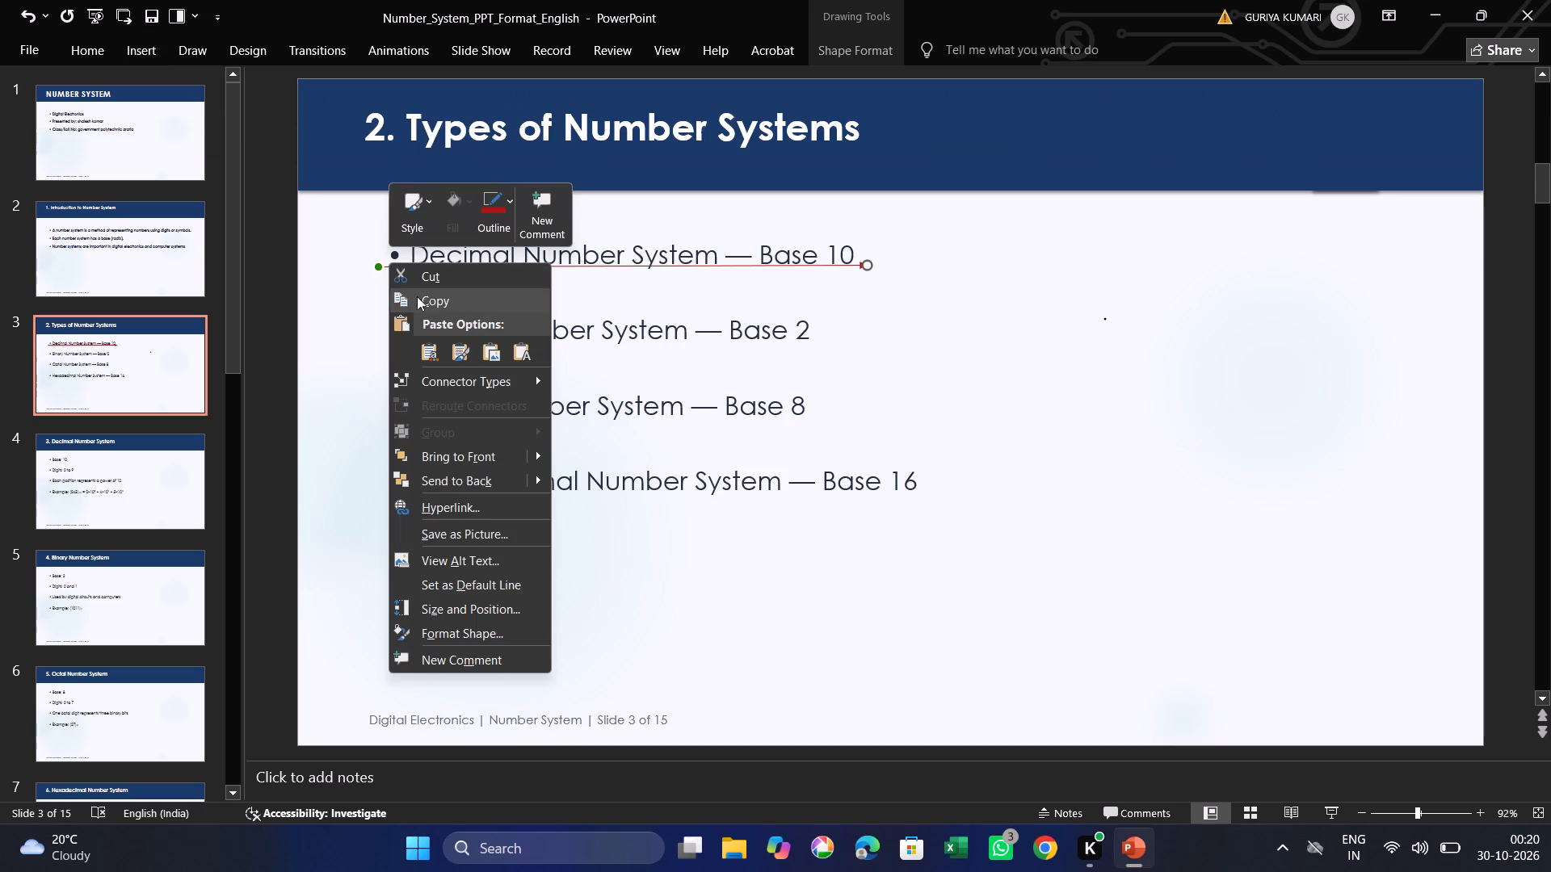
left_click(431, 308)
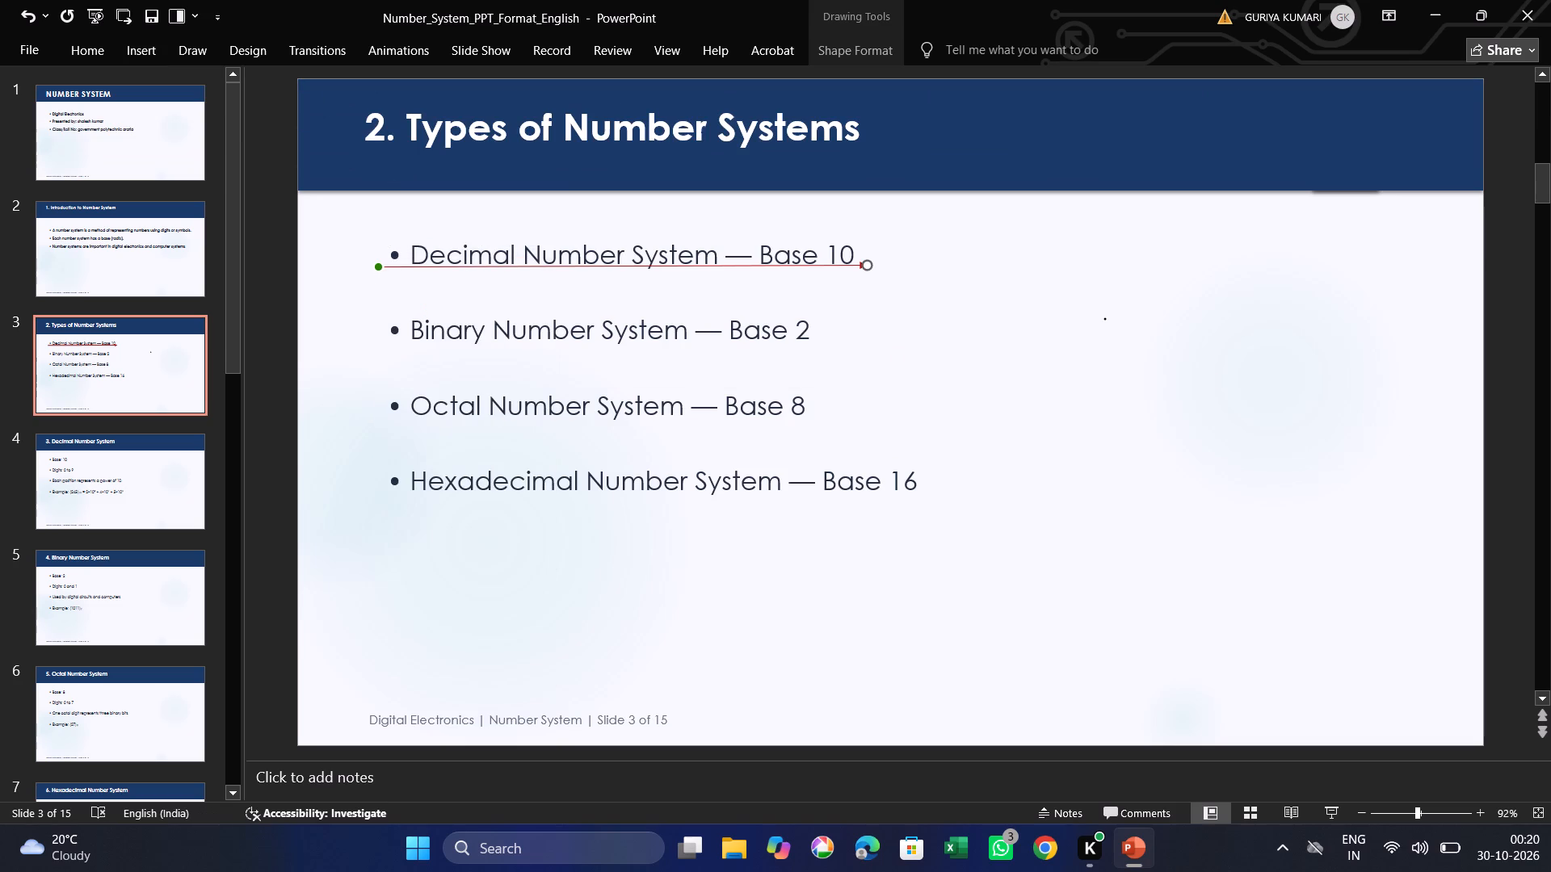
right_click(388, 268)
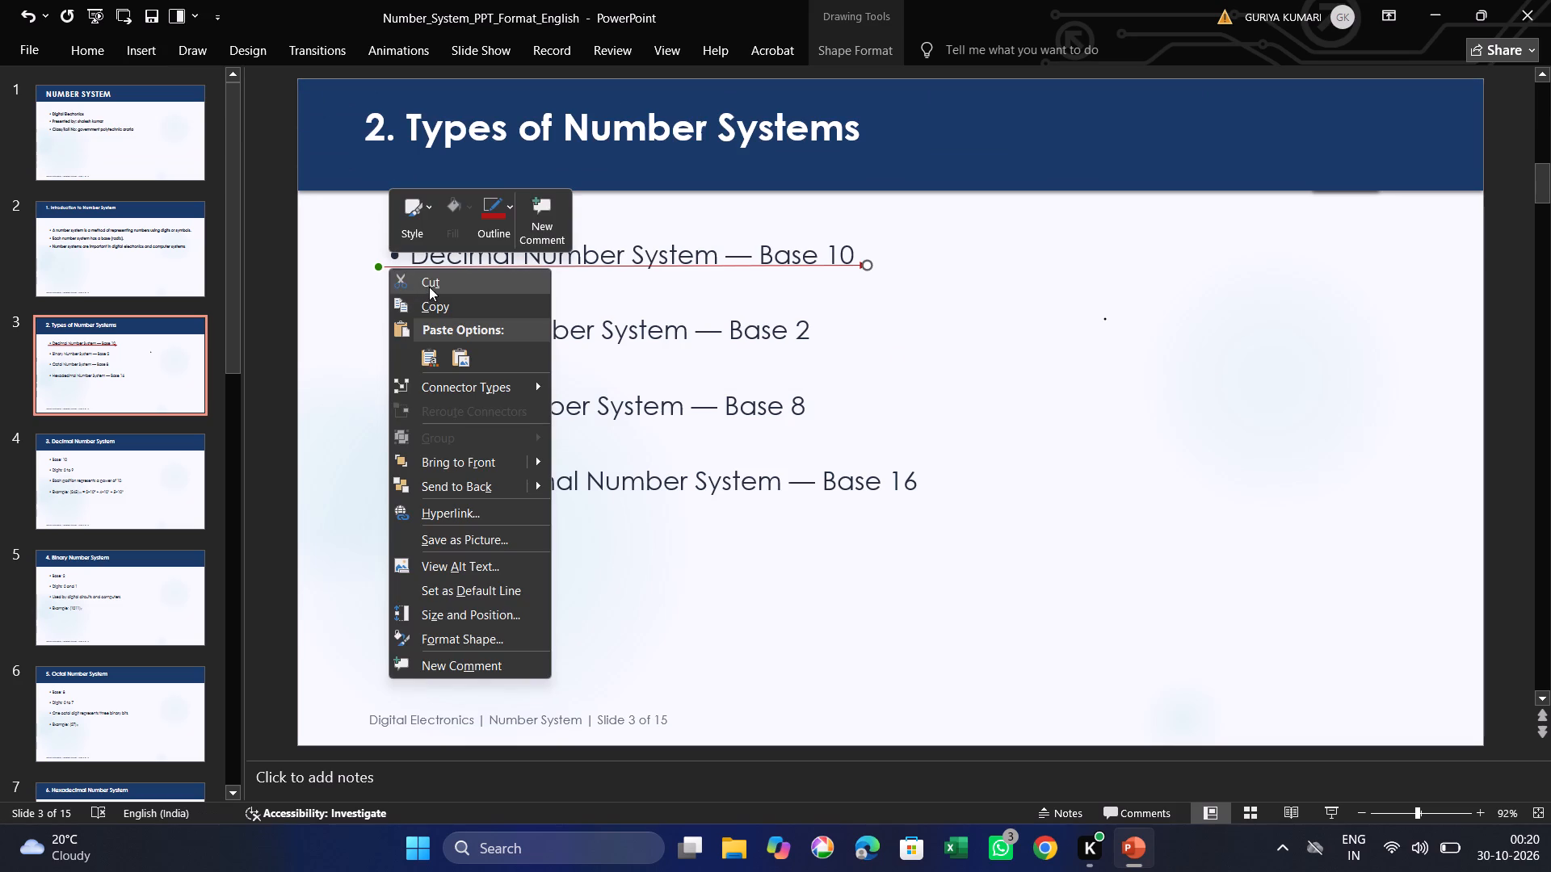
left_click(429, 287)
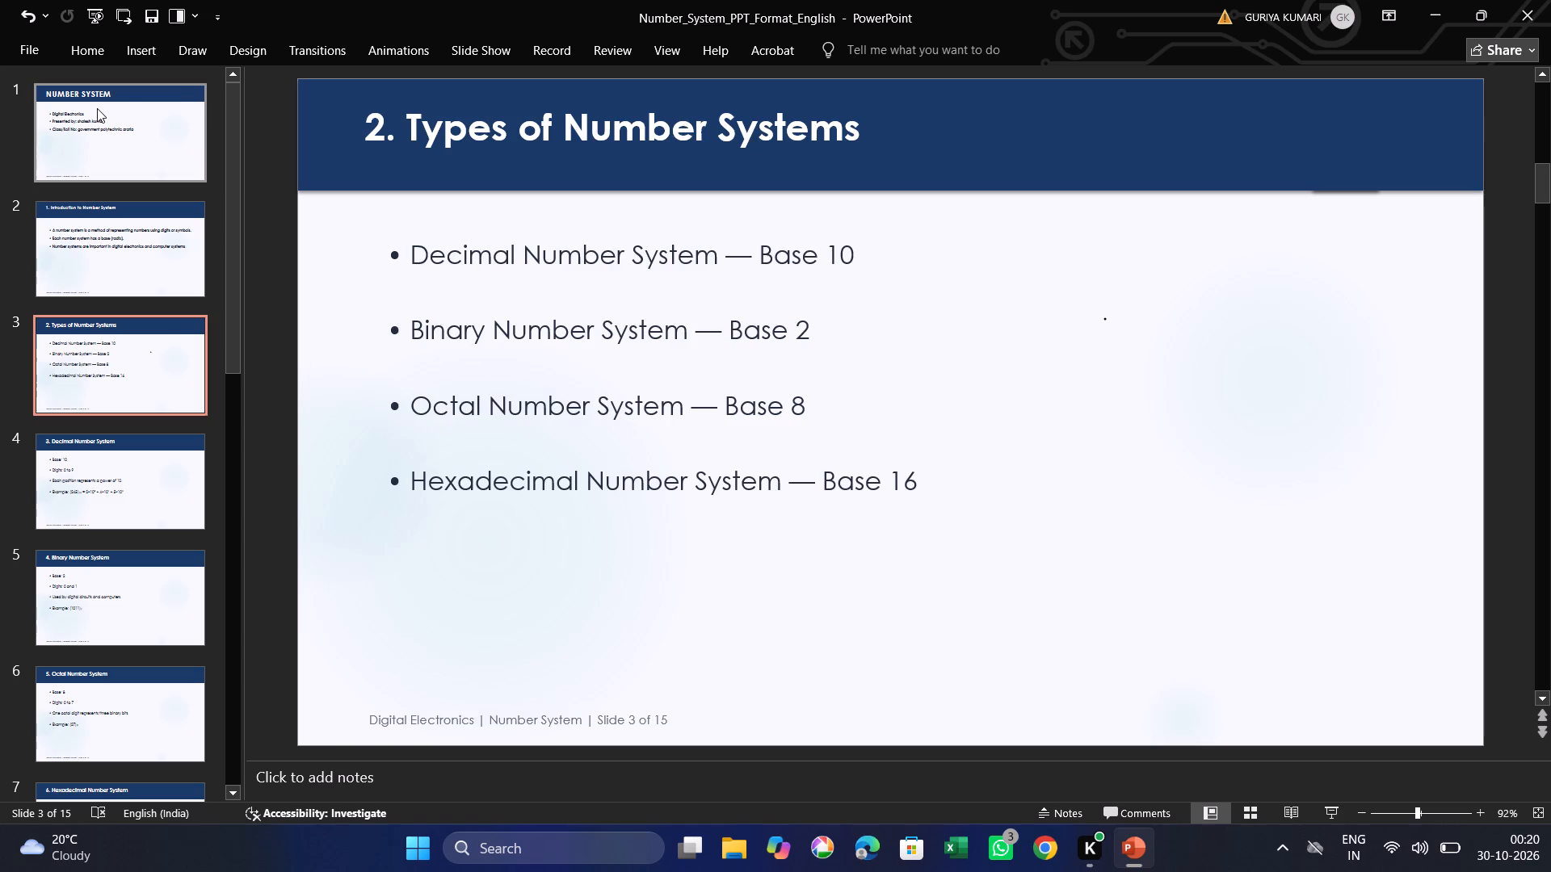
On slide 1, draw a double-headed arrow line starting just below the Digital Electronics bullet.
left_click(97, 108)
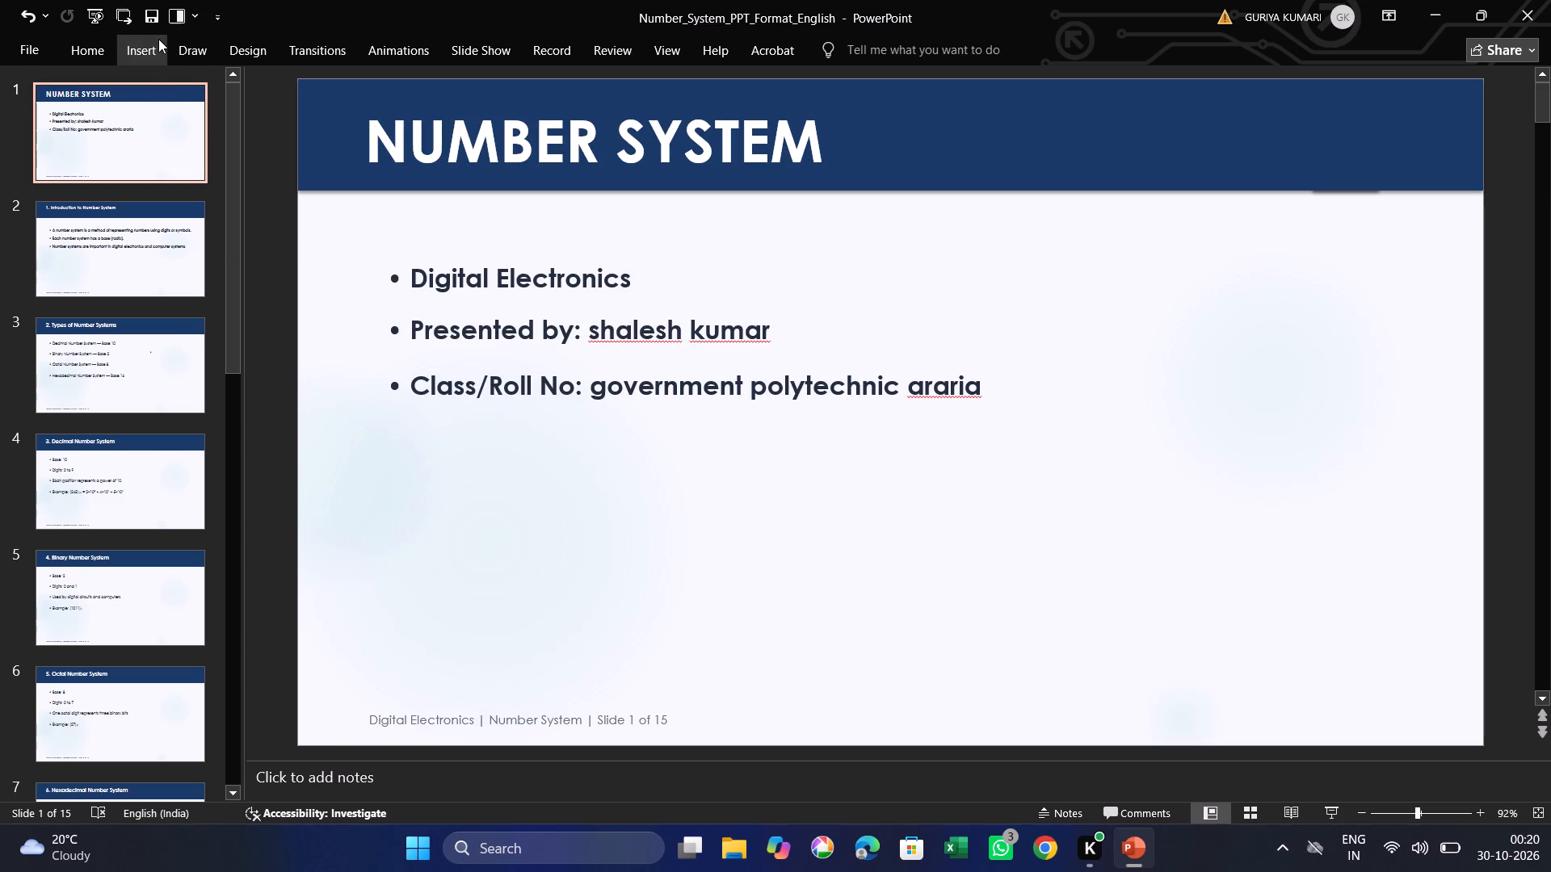
left_click(200, 52)
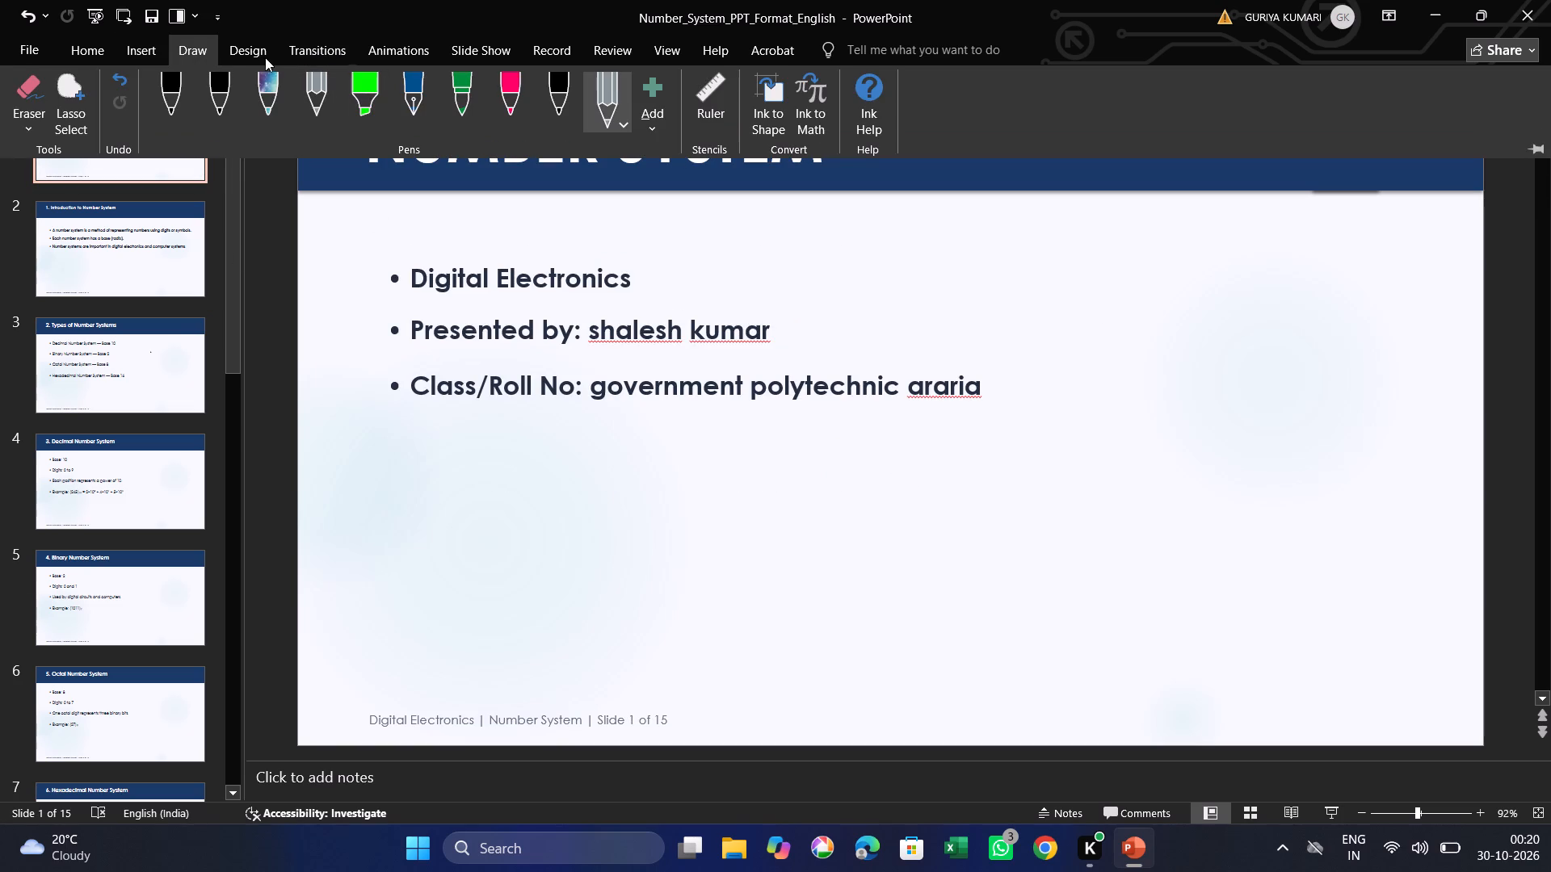
left_click(250, 52)
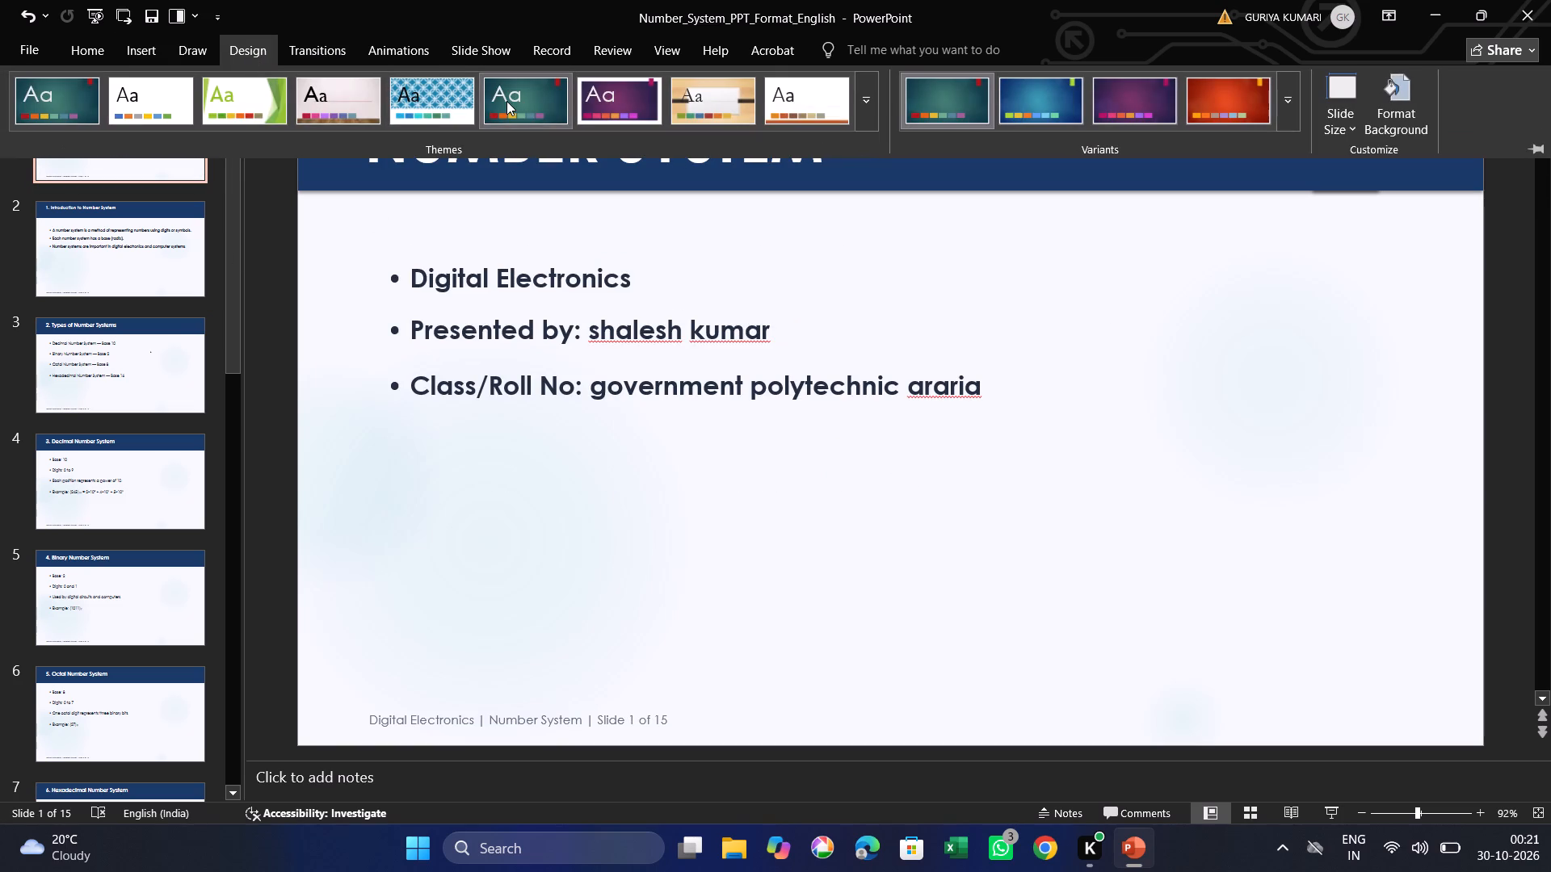
left_click(137, 53)
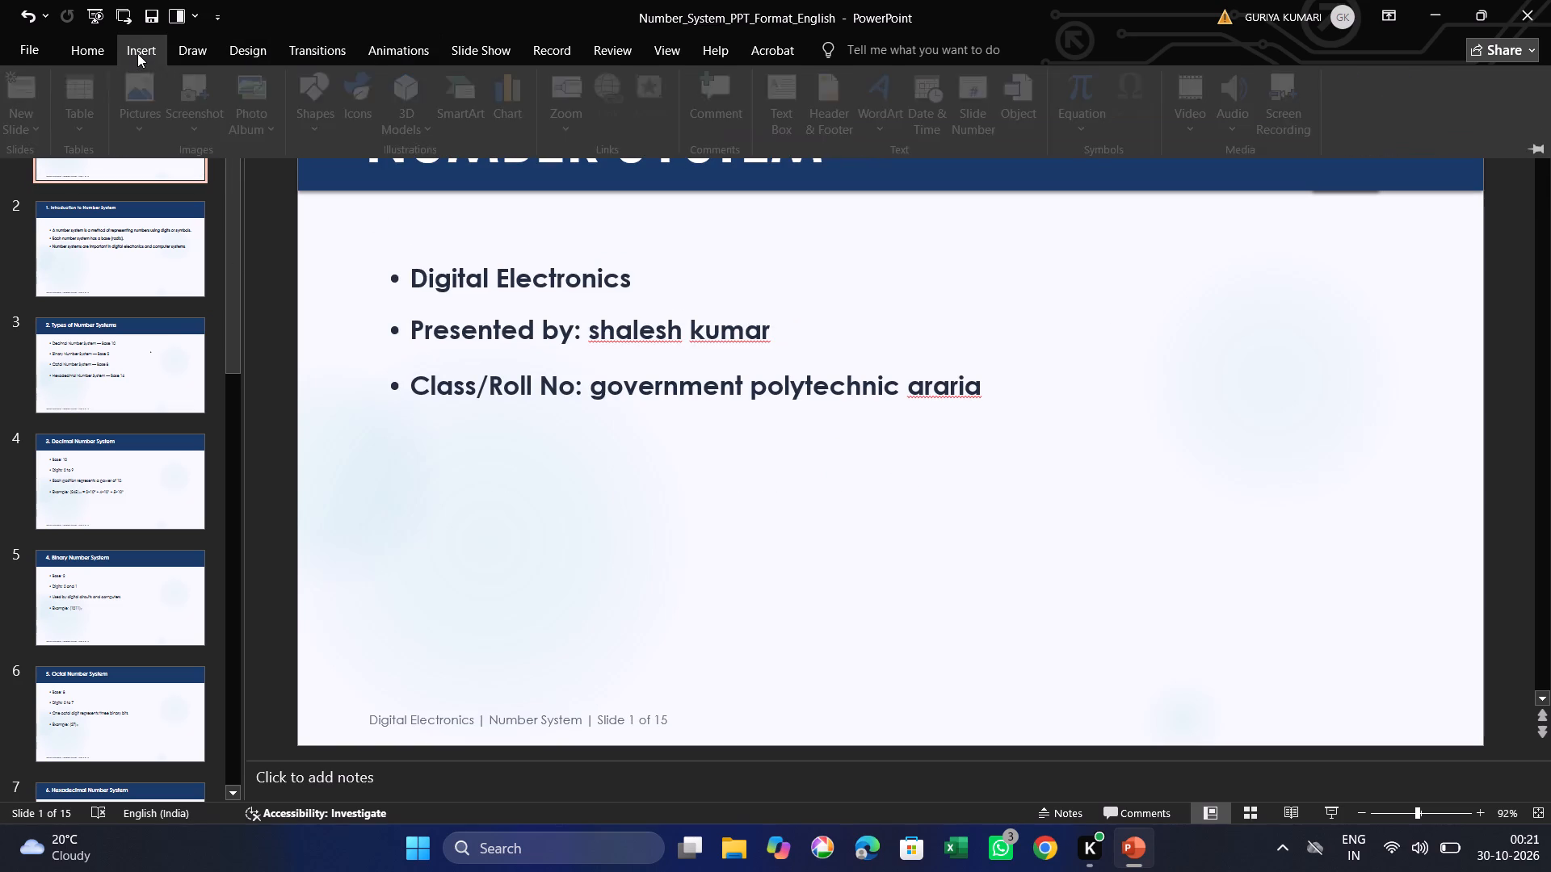
left_click(320, 125)
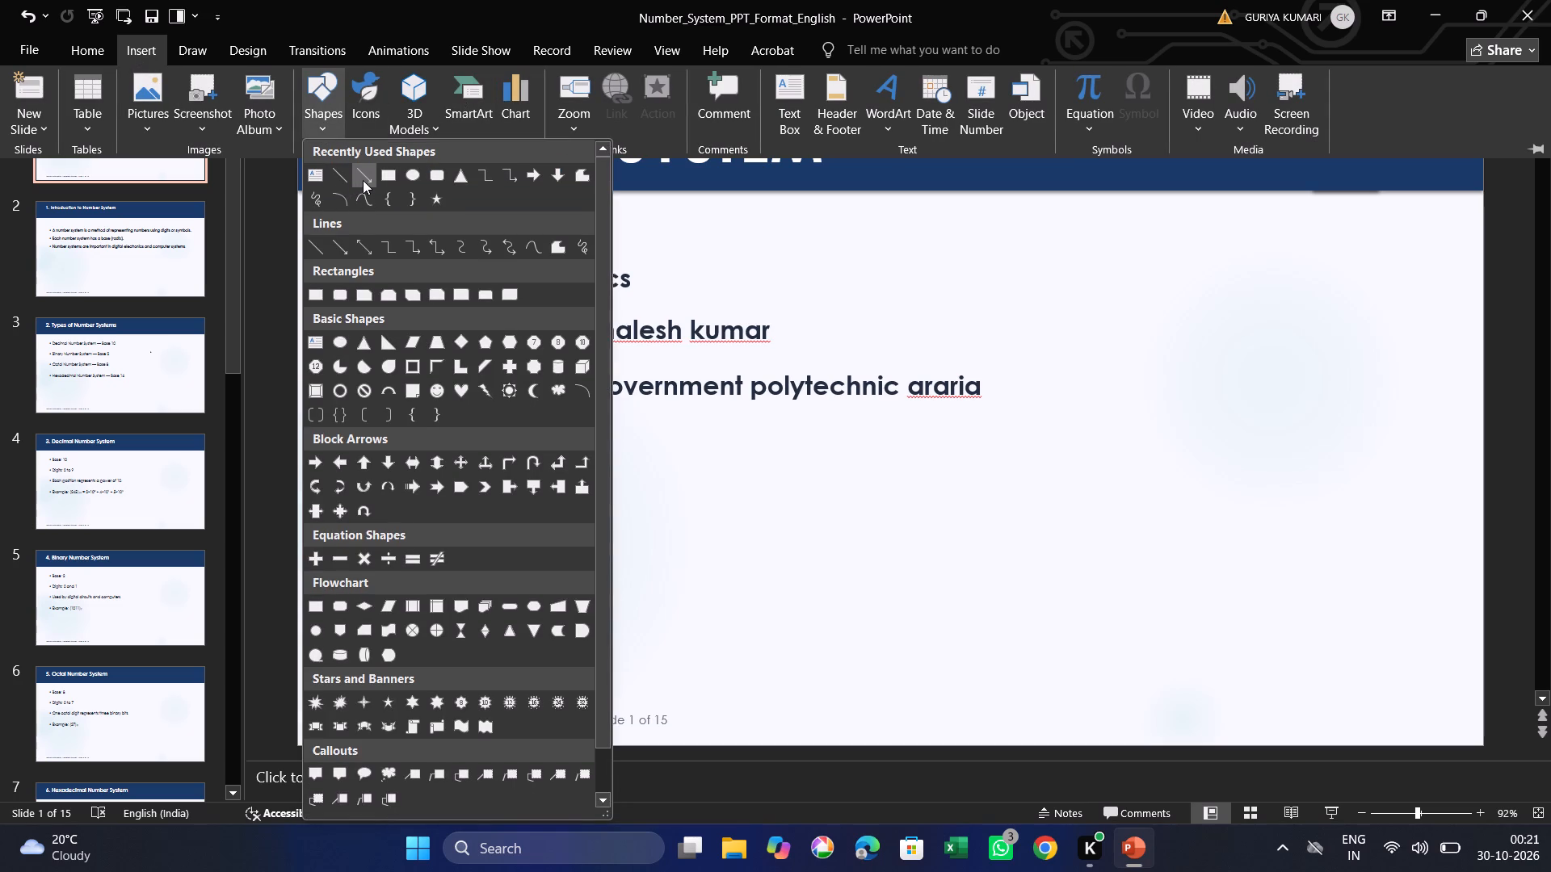
left_click(365, 249)
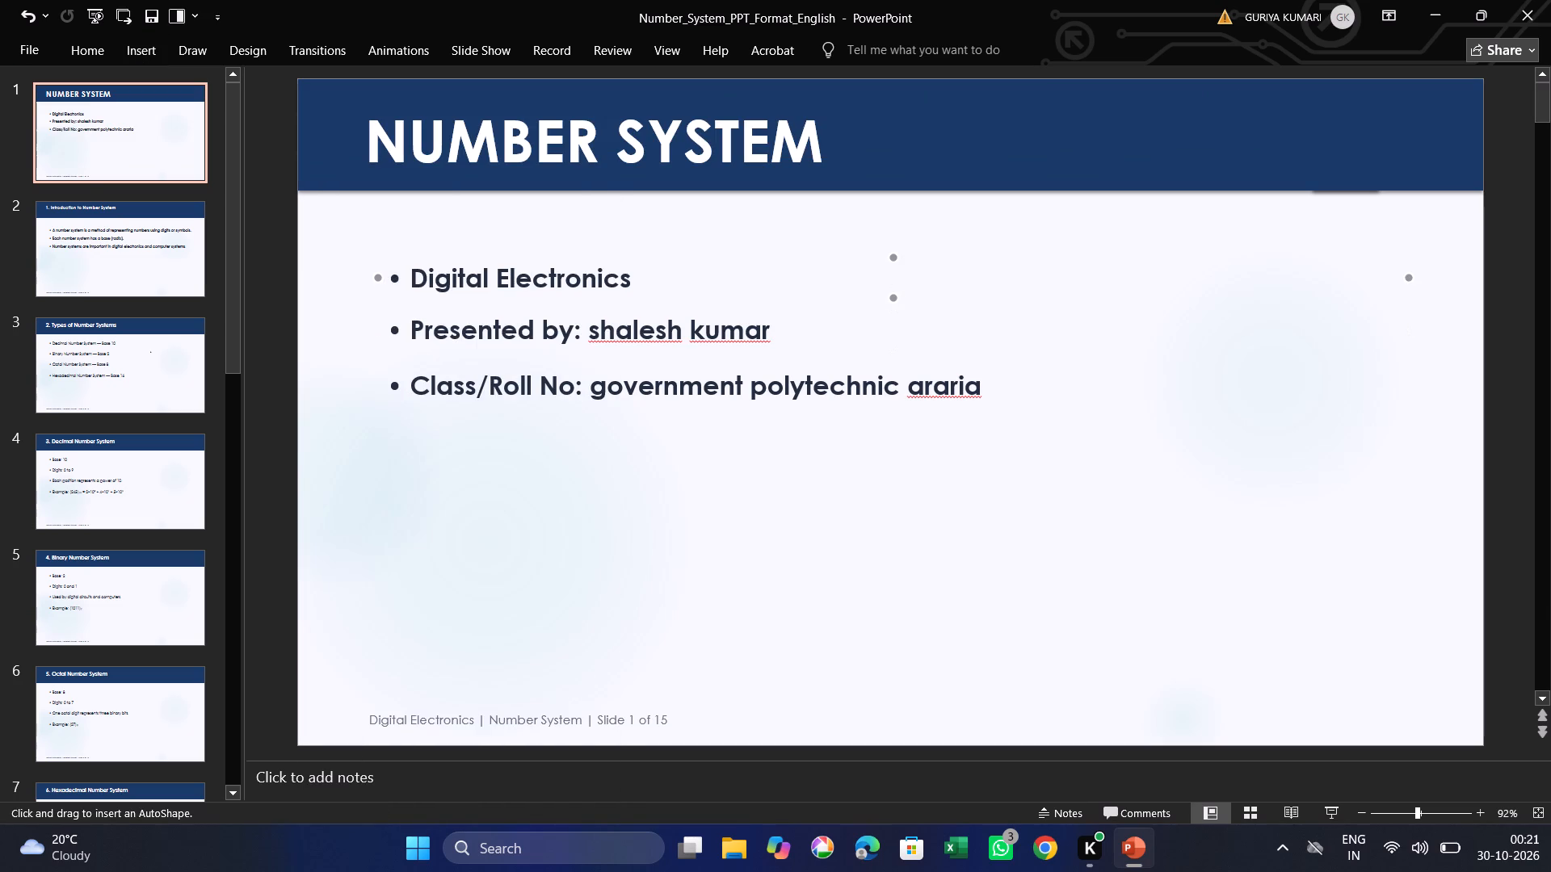
left_click(389, 299)
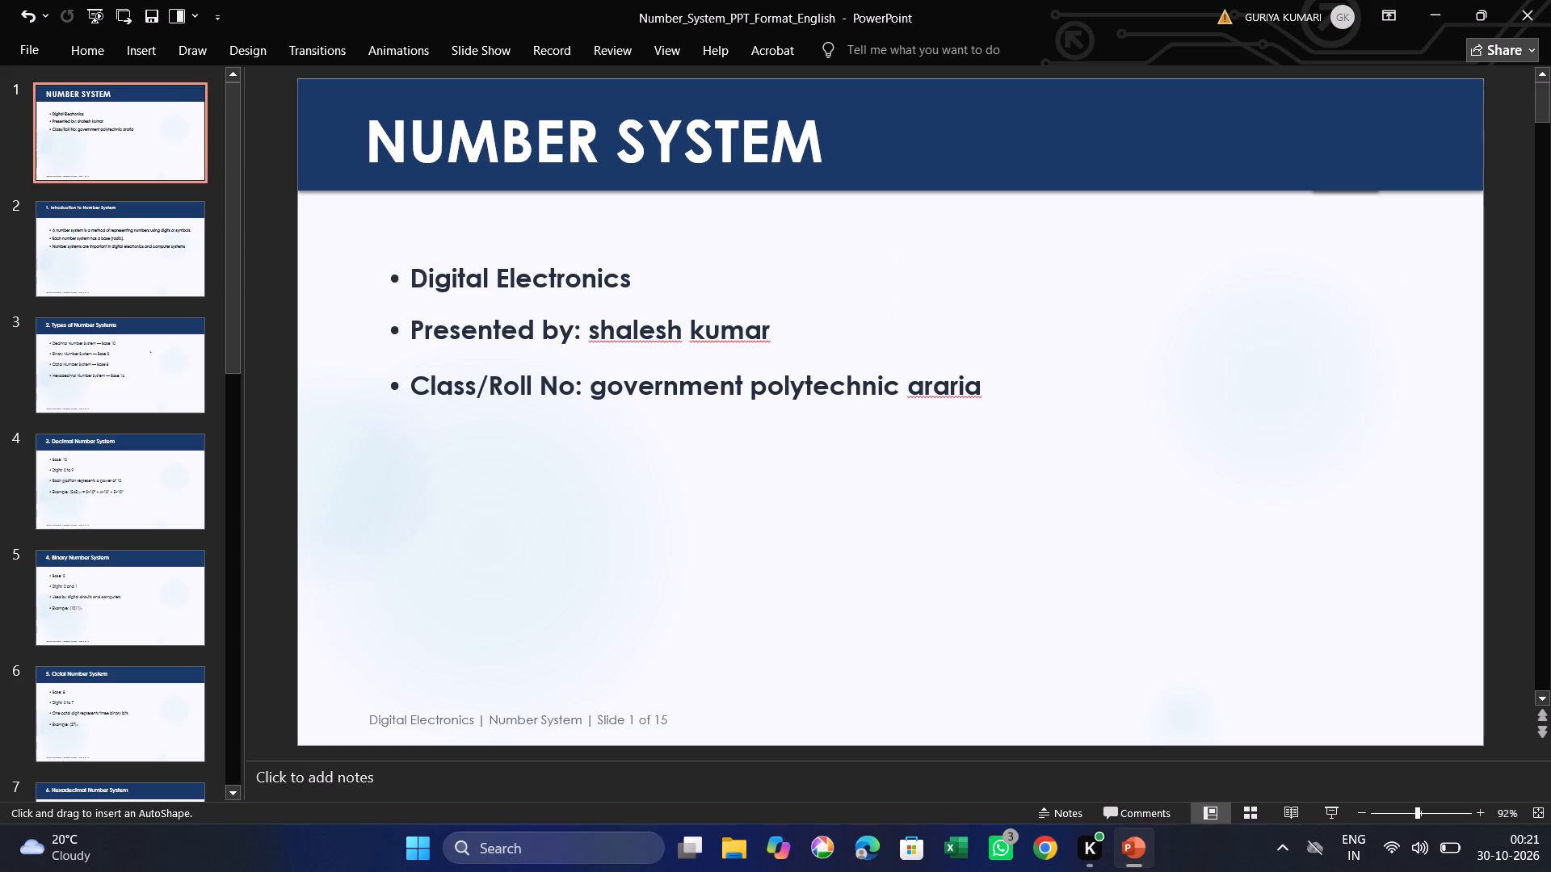
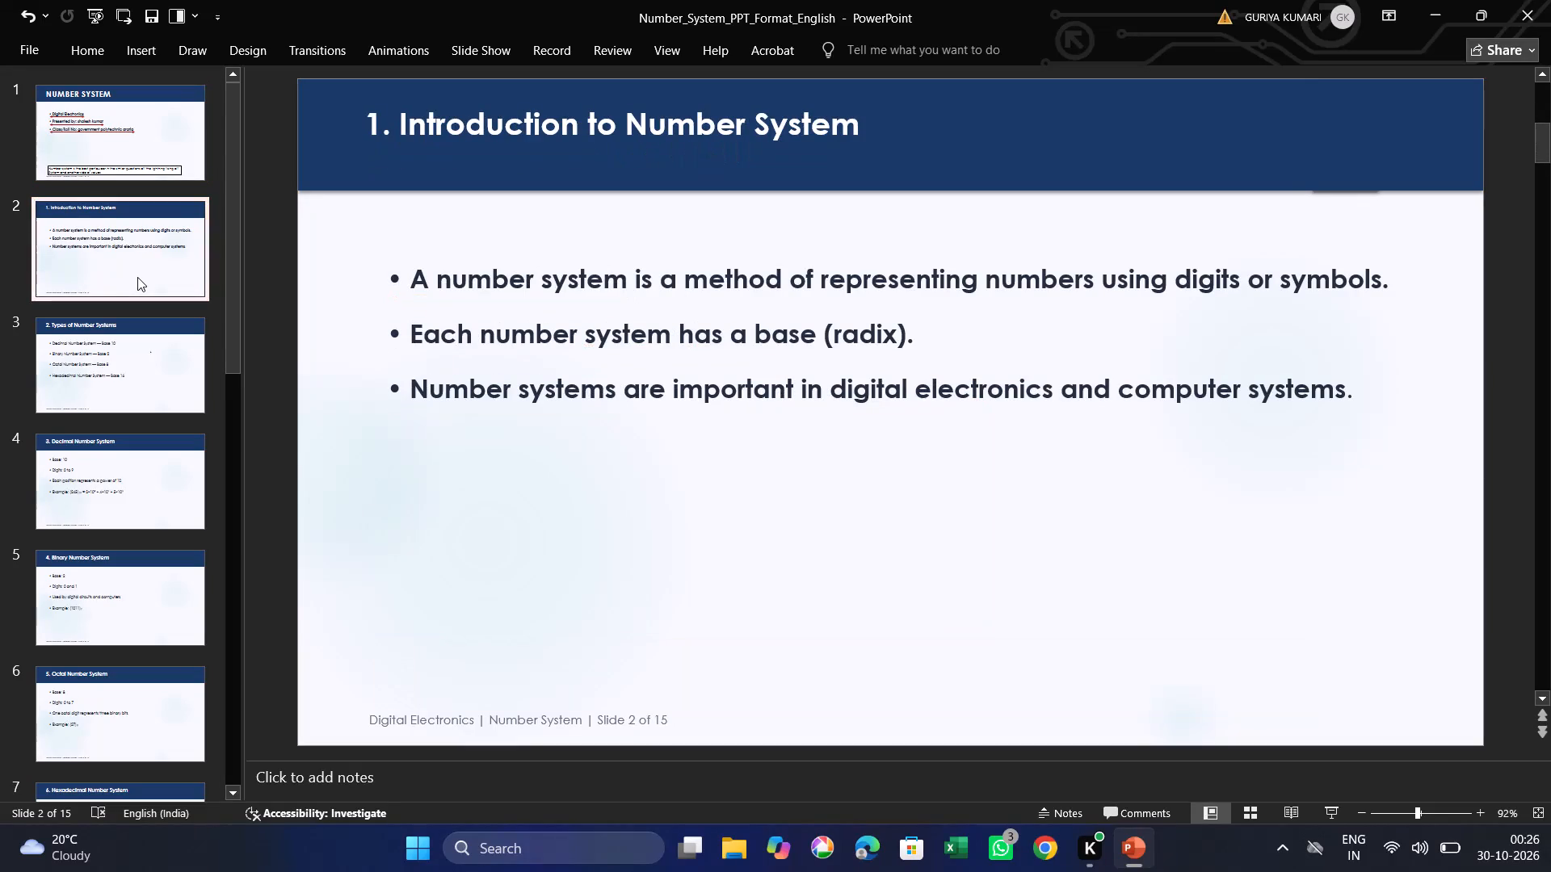
Make all the text in slide 1's bordered text box above the footer bold and standard red.
left_click(136, 135)
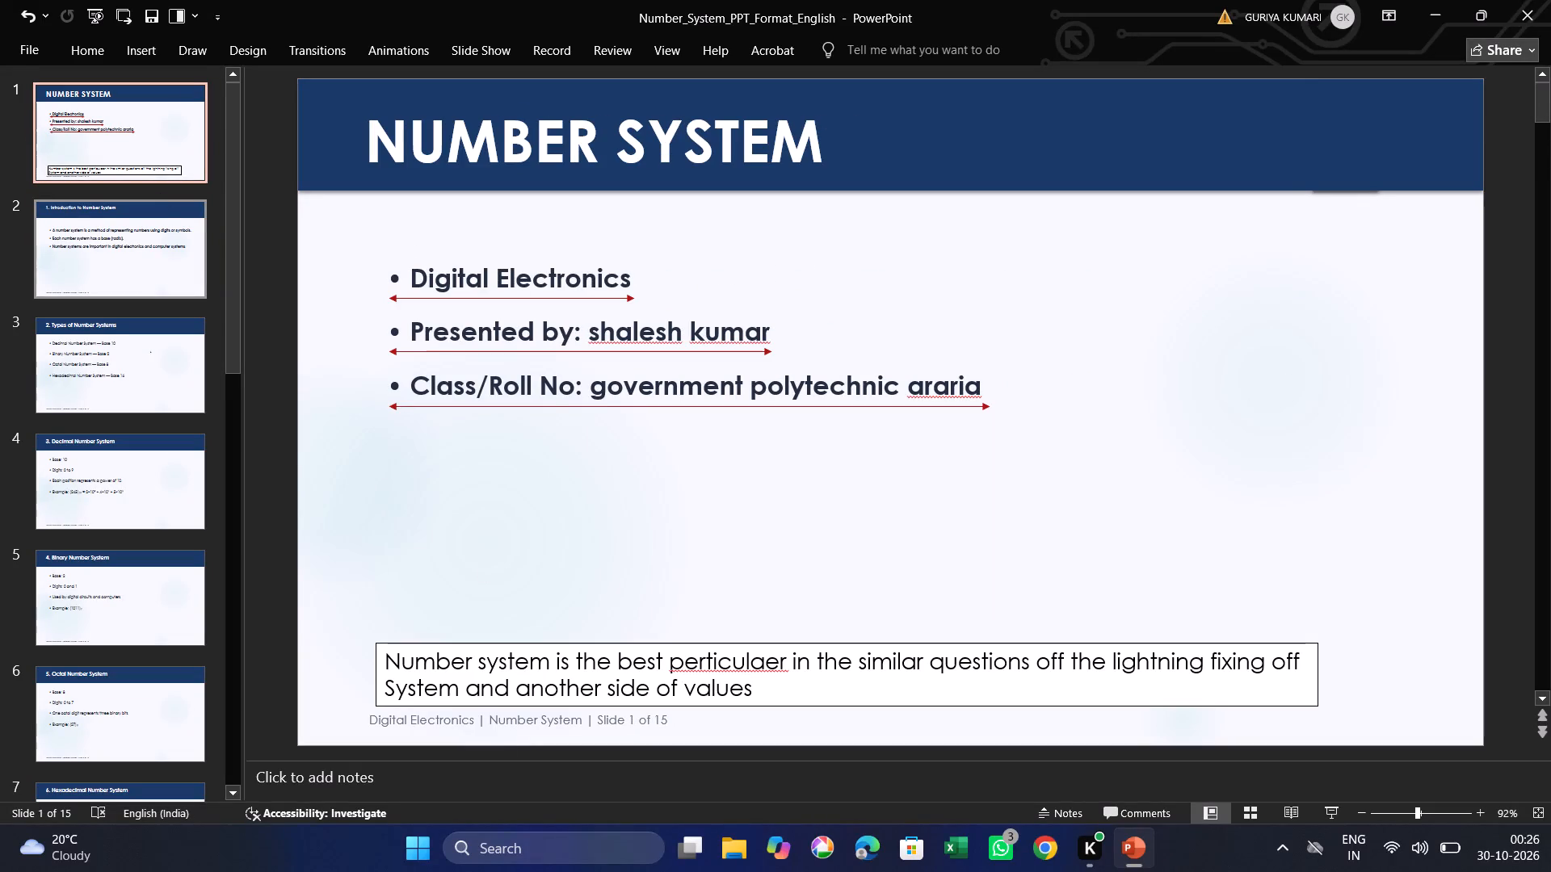
left_click_drag(385, 664, 796, 697)
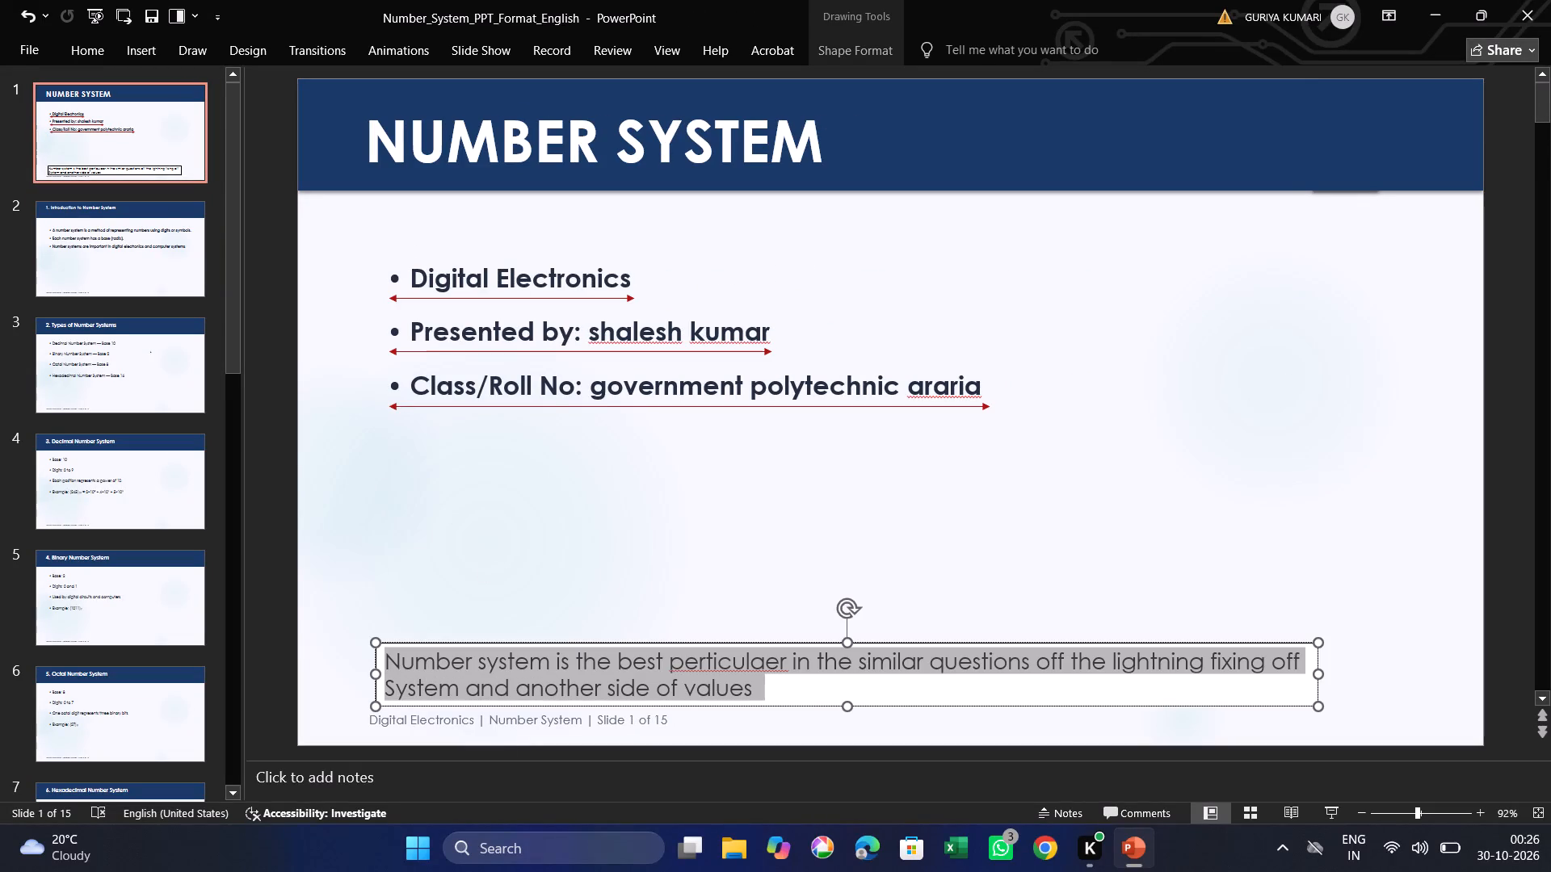
left_click_drag(796, 697, 788, 687)
right_click(675, 687)
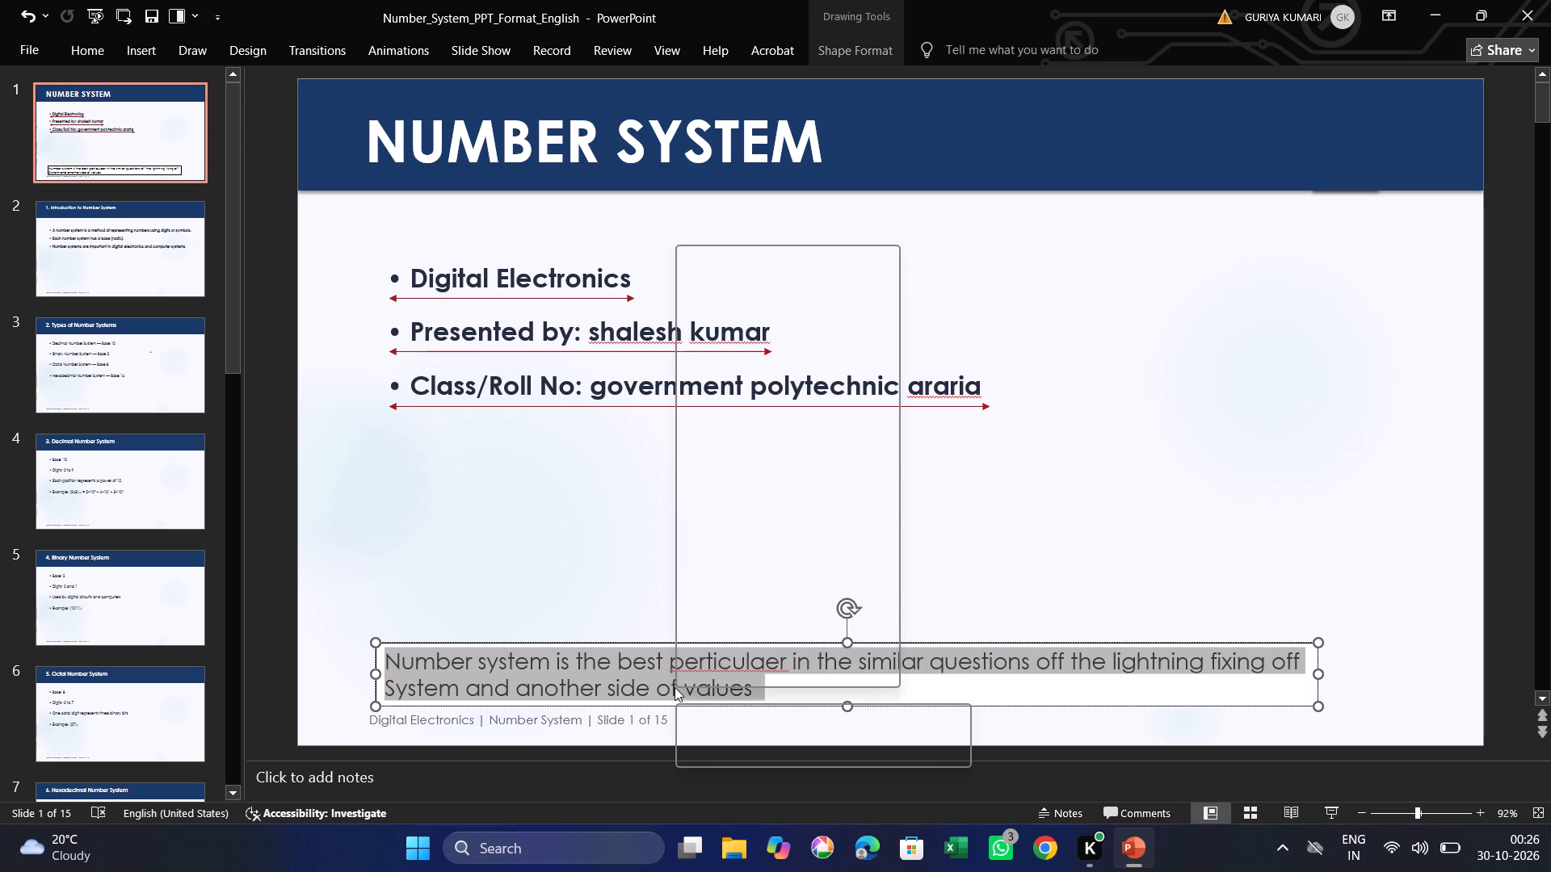
left_click(689, 753)
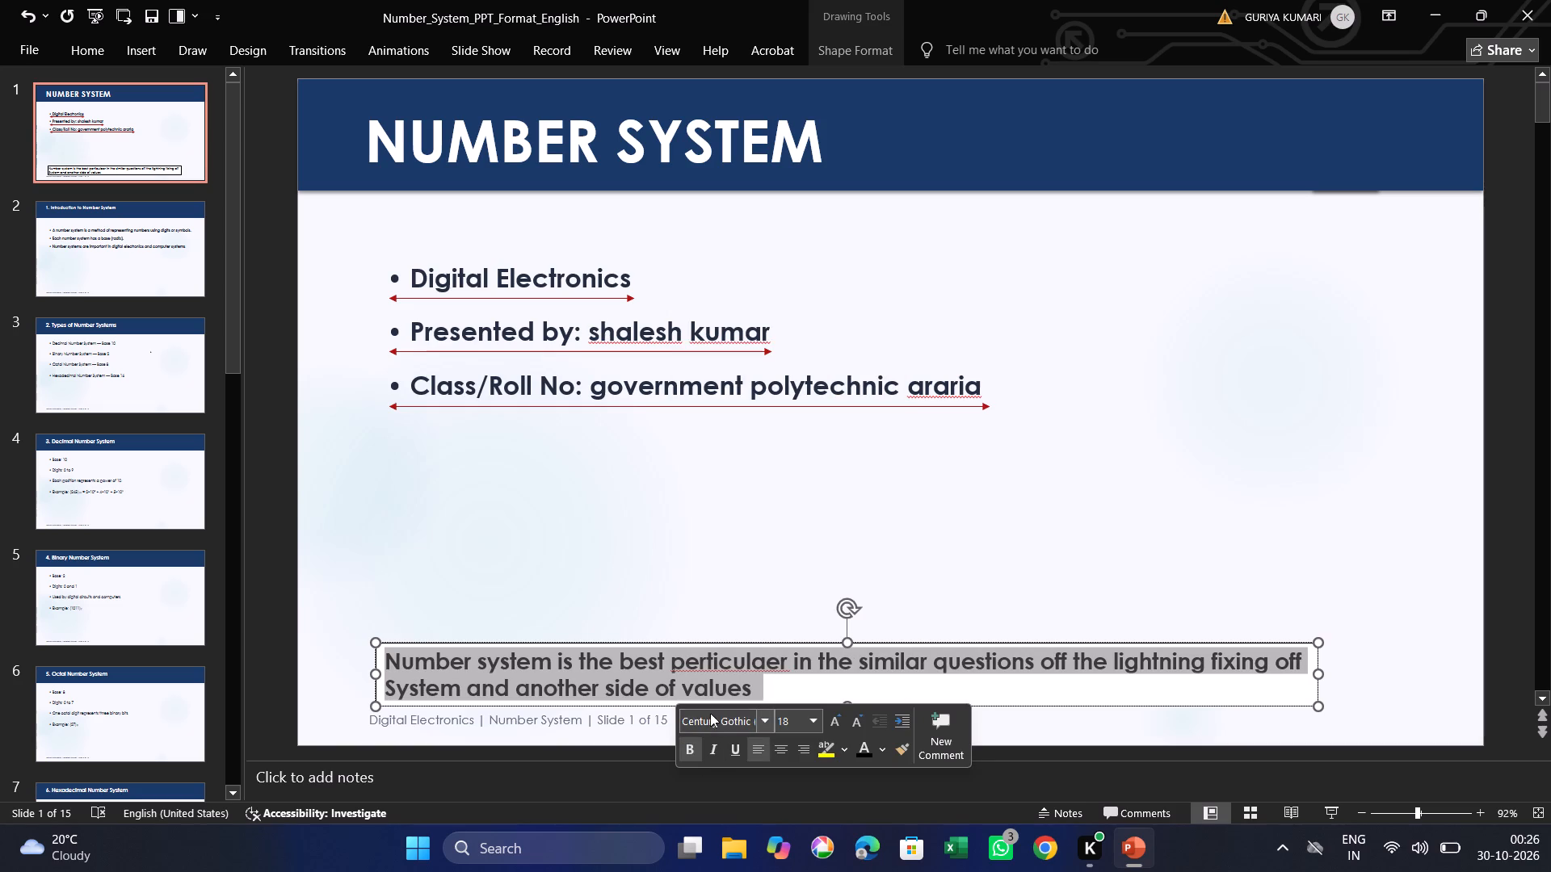
left_click(882, 748)
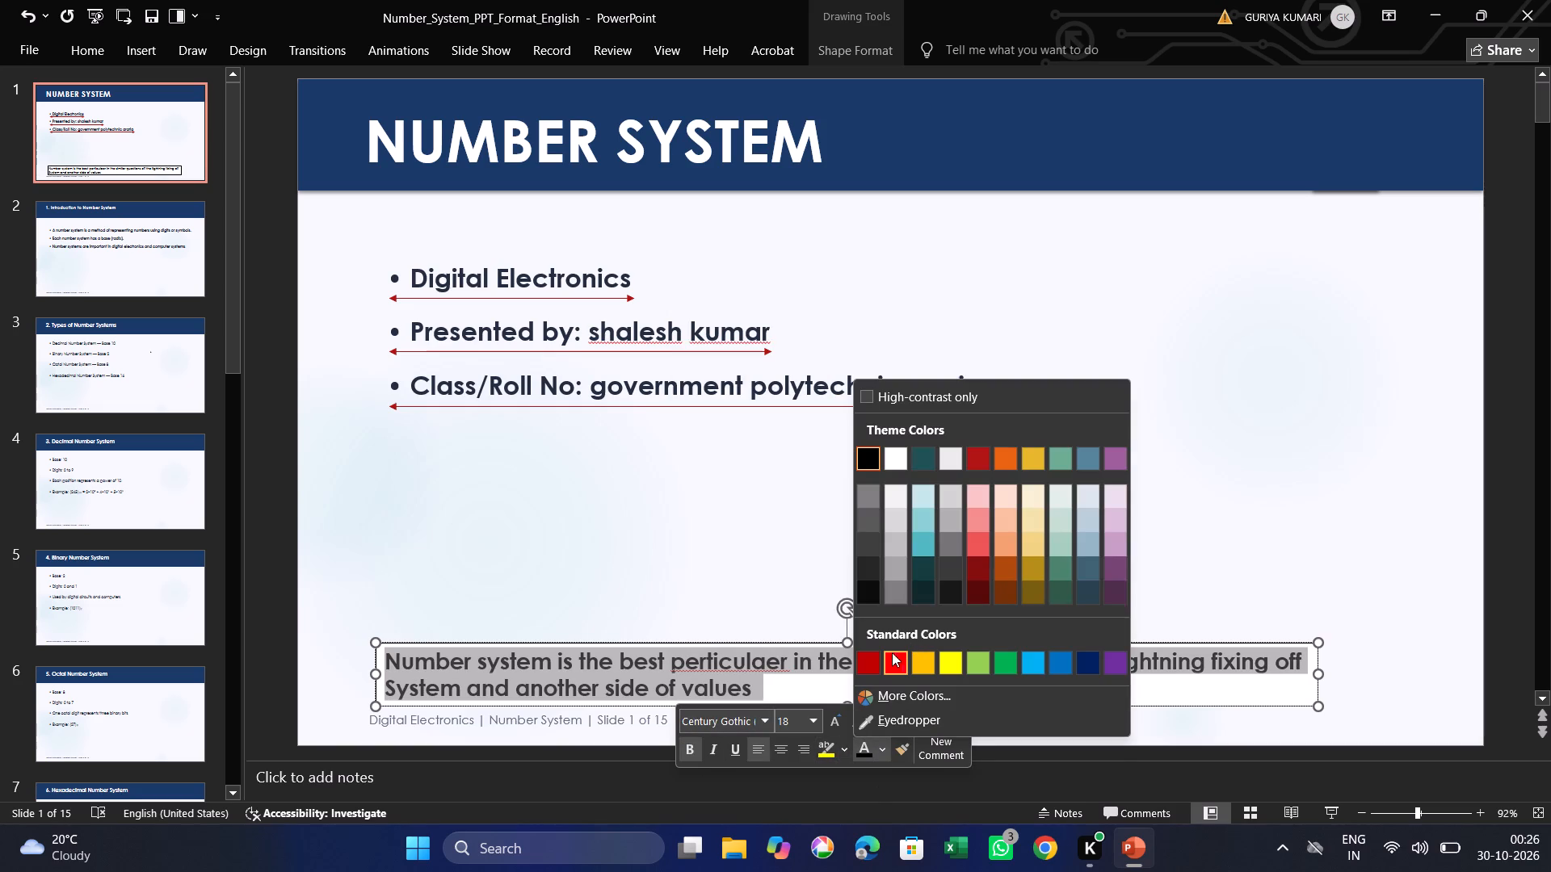
left_click(887, 660)
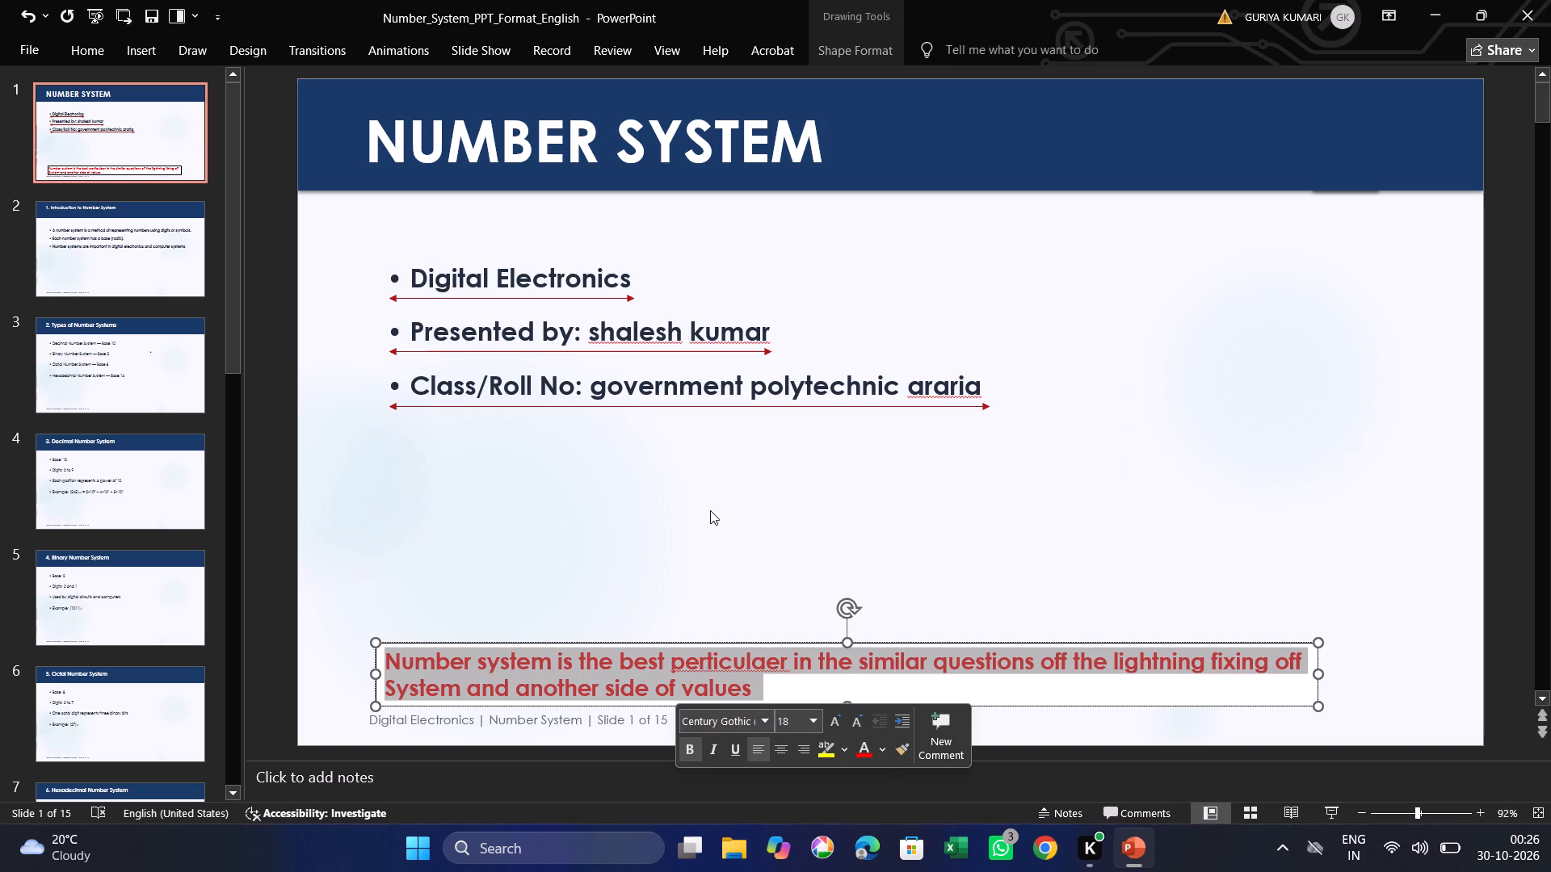
left_click(710, 510)
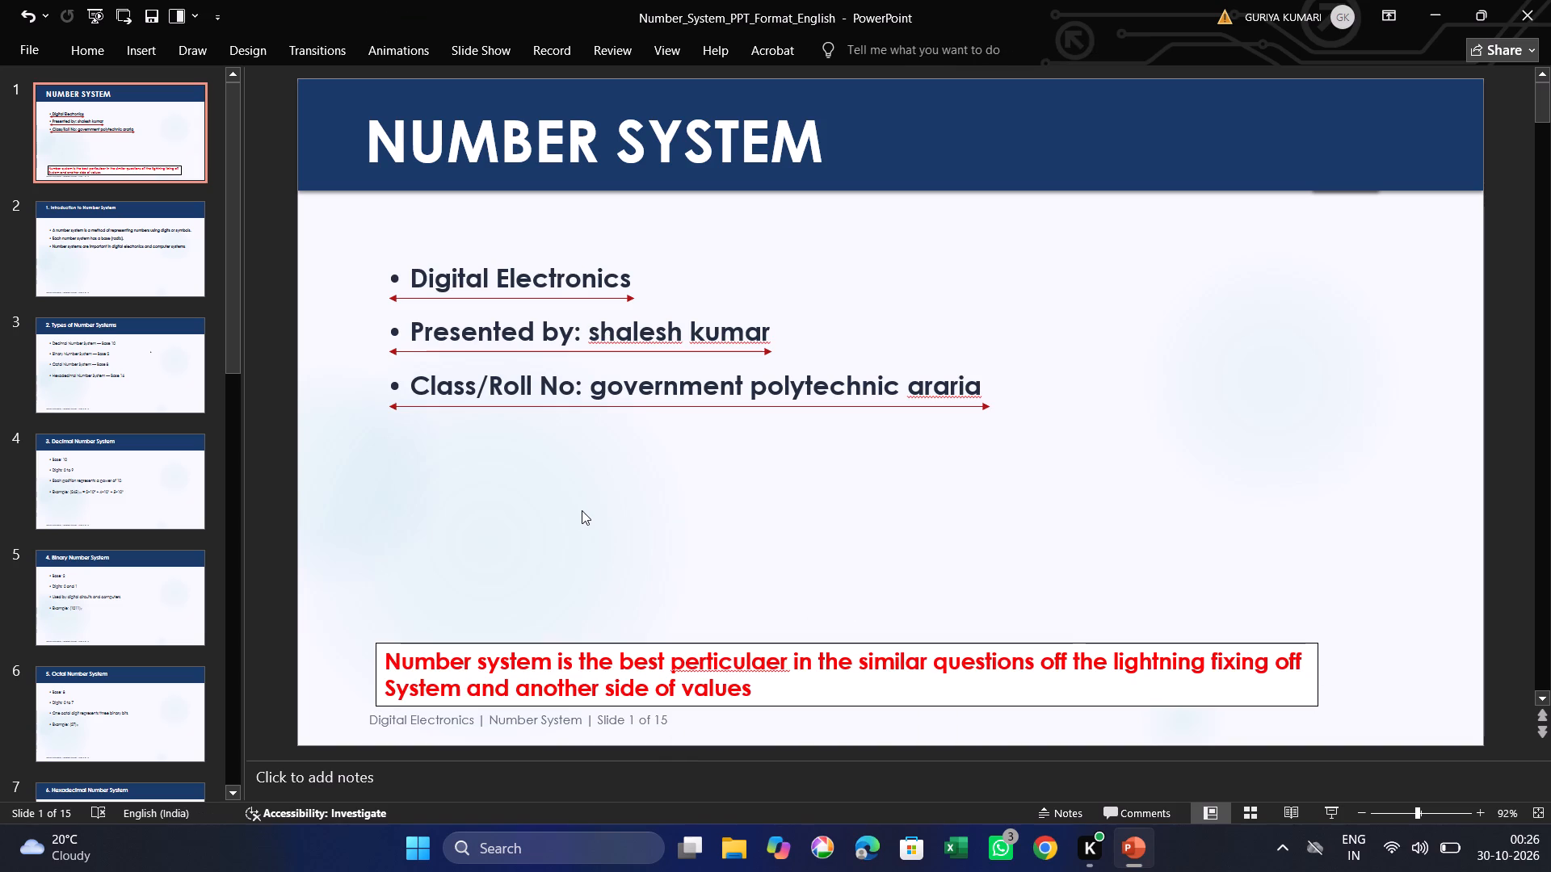
Delete the Class/Roll No label before the colon in slide 1's third bullet, keeping the institution name.
left_click(80, 212)
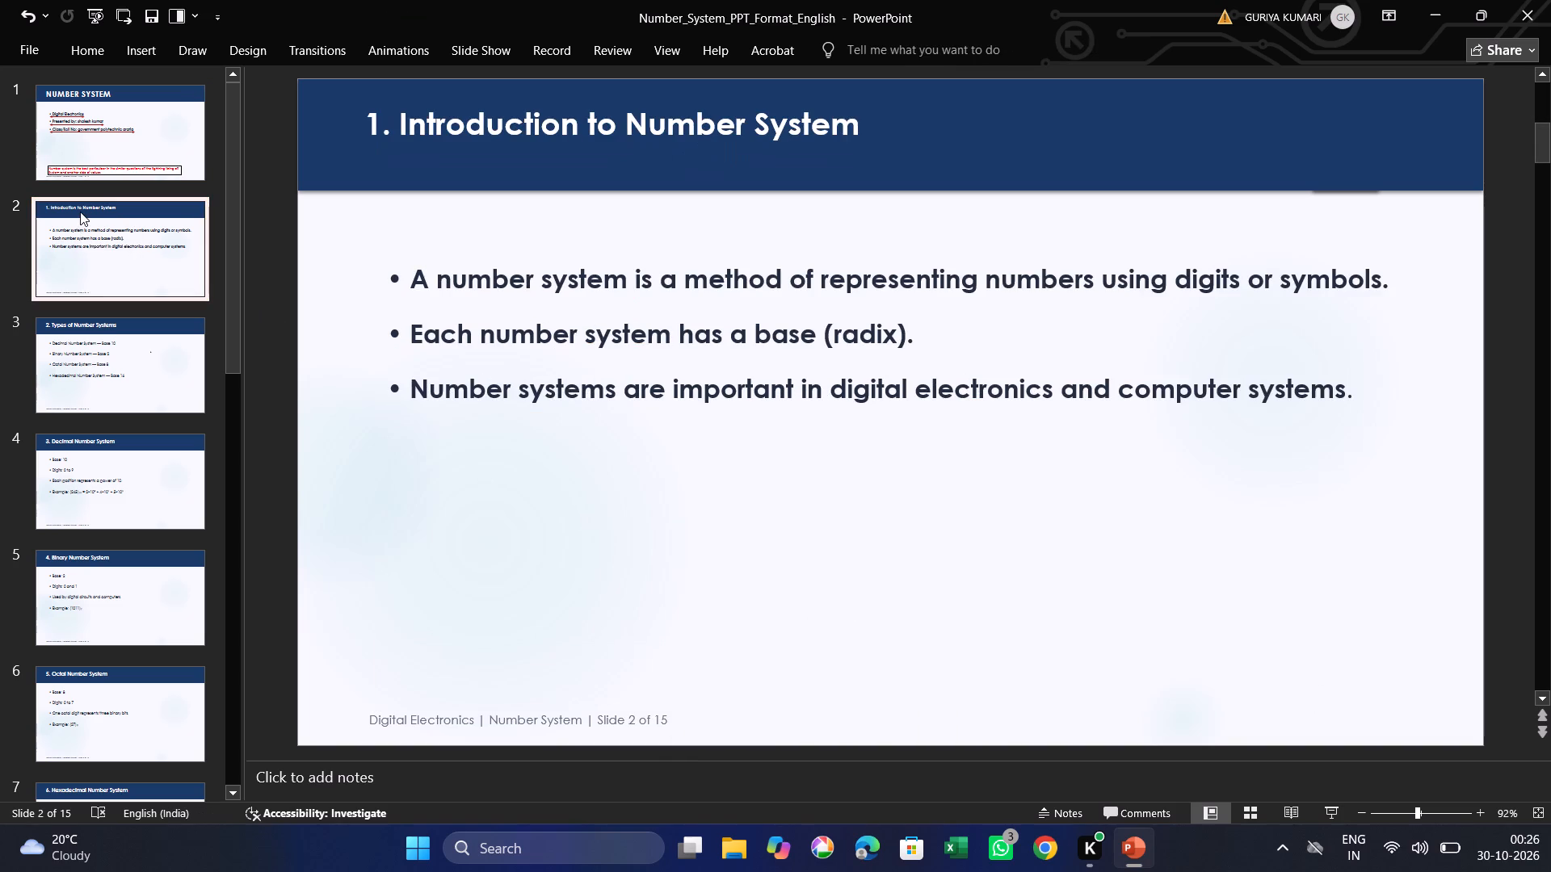
left_click(128, 101)
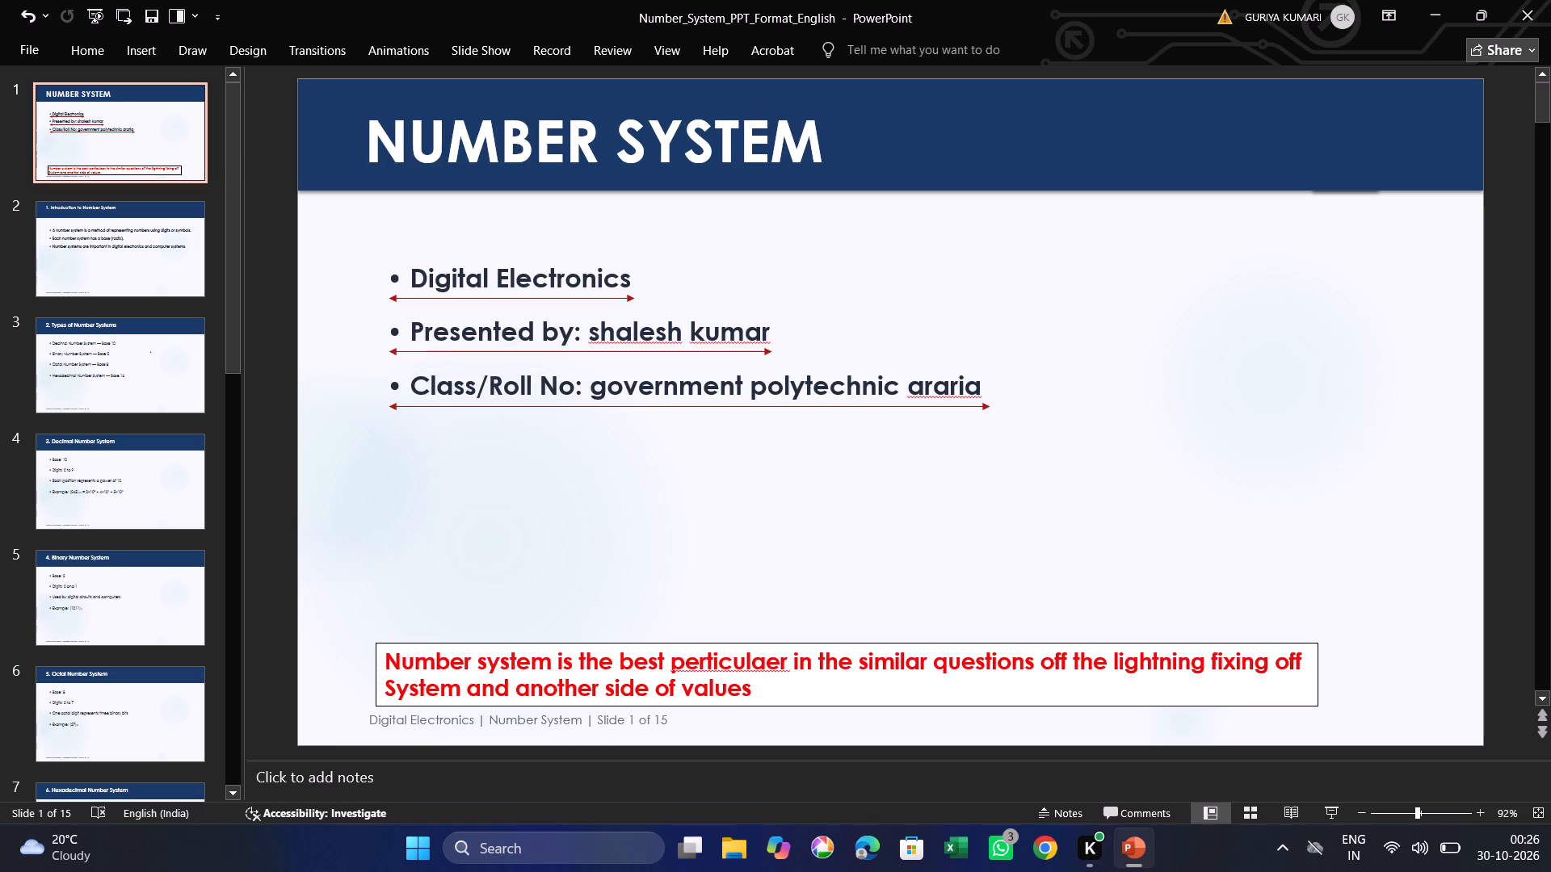
left_click(568, 380)
left_click(568, 380)
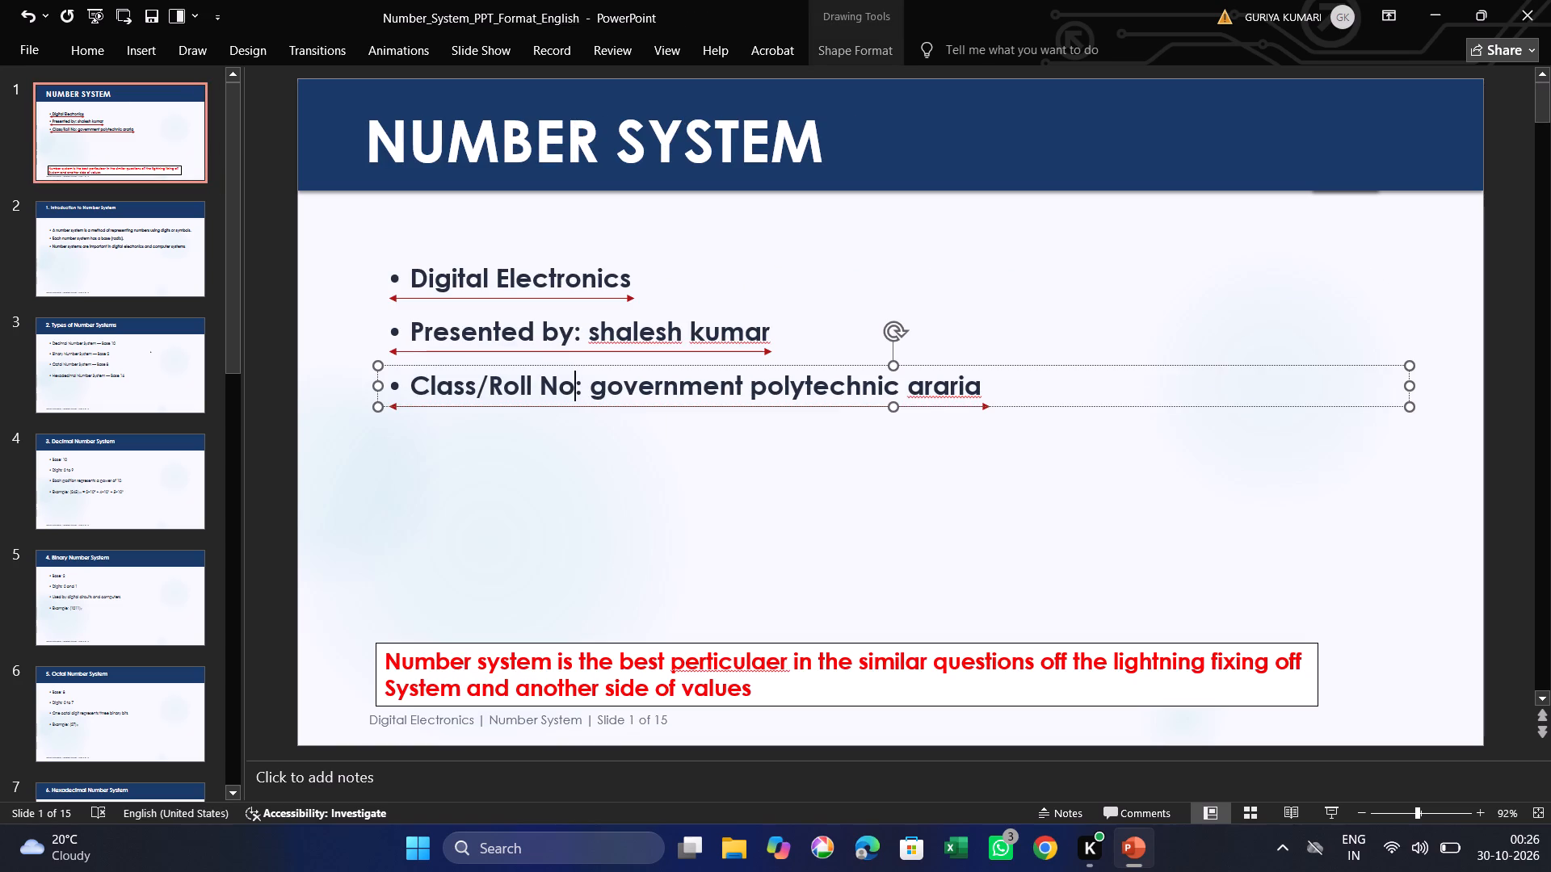
key("BackSpace")
key("BackSpace")
key("BackSpace")
key("BackSpace")
key("BackSpace")
key("BackSpace")
key("BackSpace")
key("BackSpace")
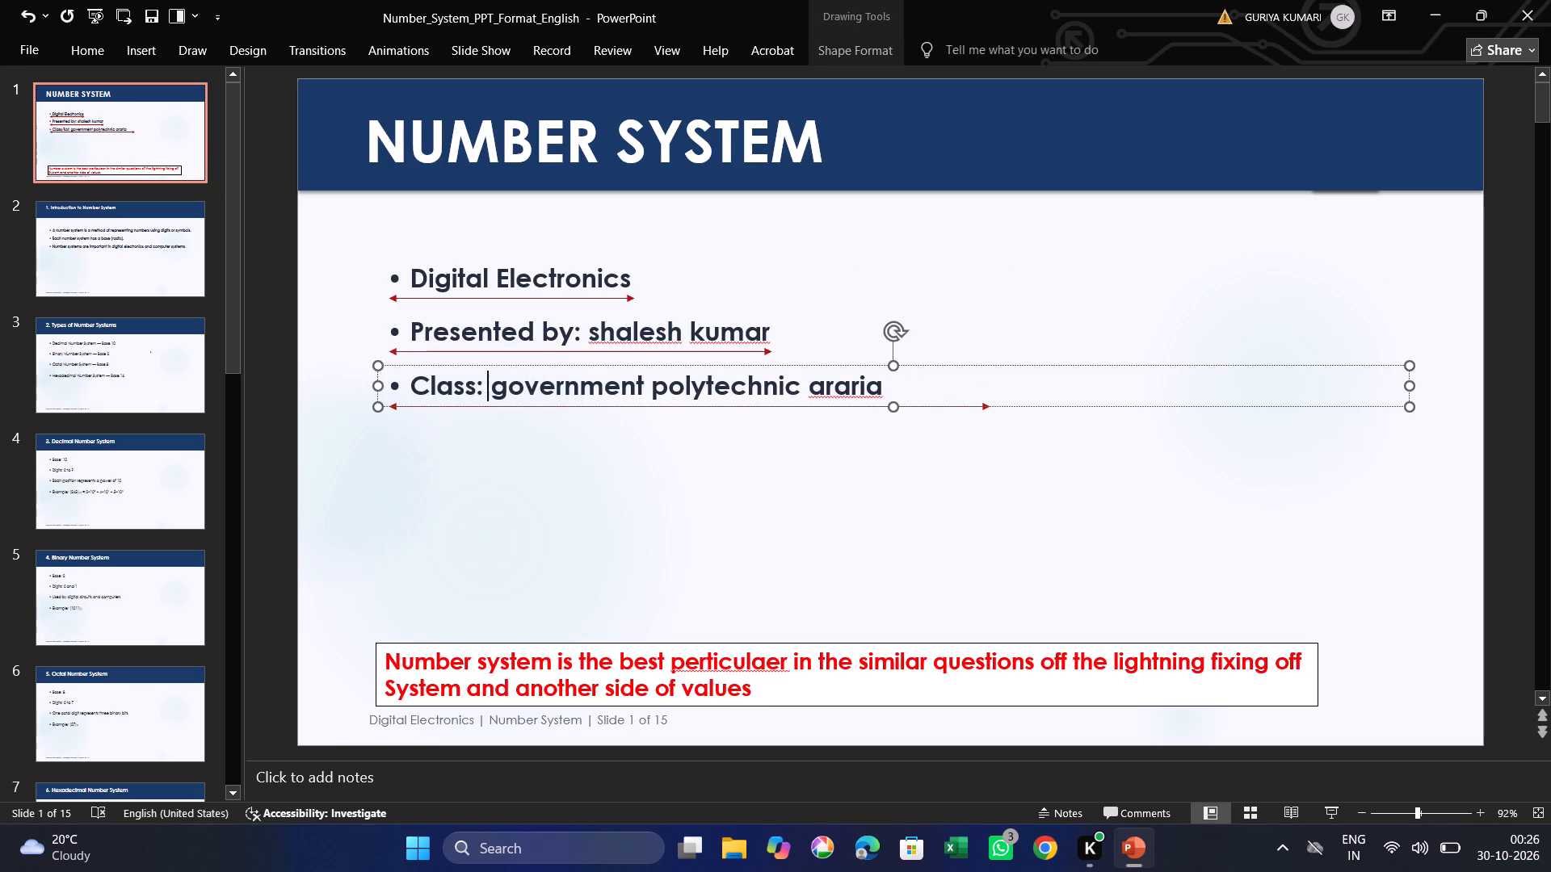
key("BackSpace")
key("BackSpace")
key("BackSpace")
key("BackSpace")
key("BackSpace")
key("BackSpace")
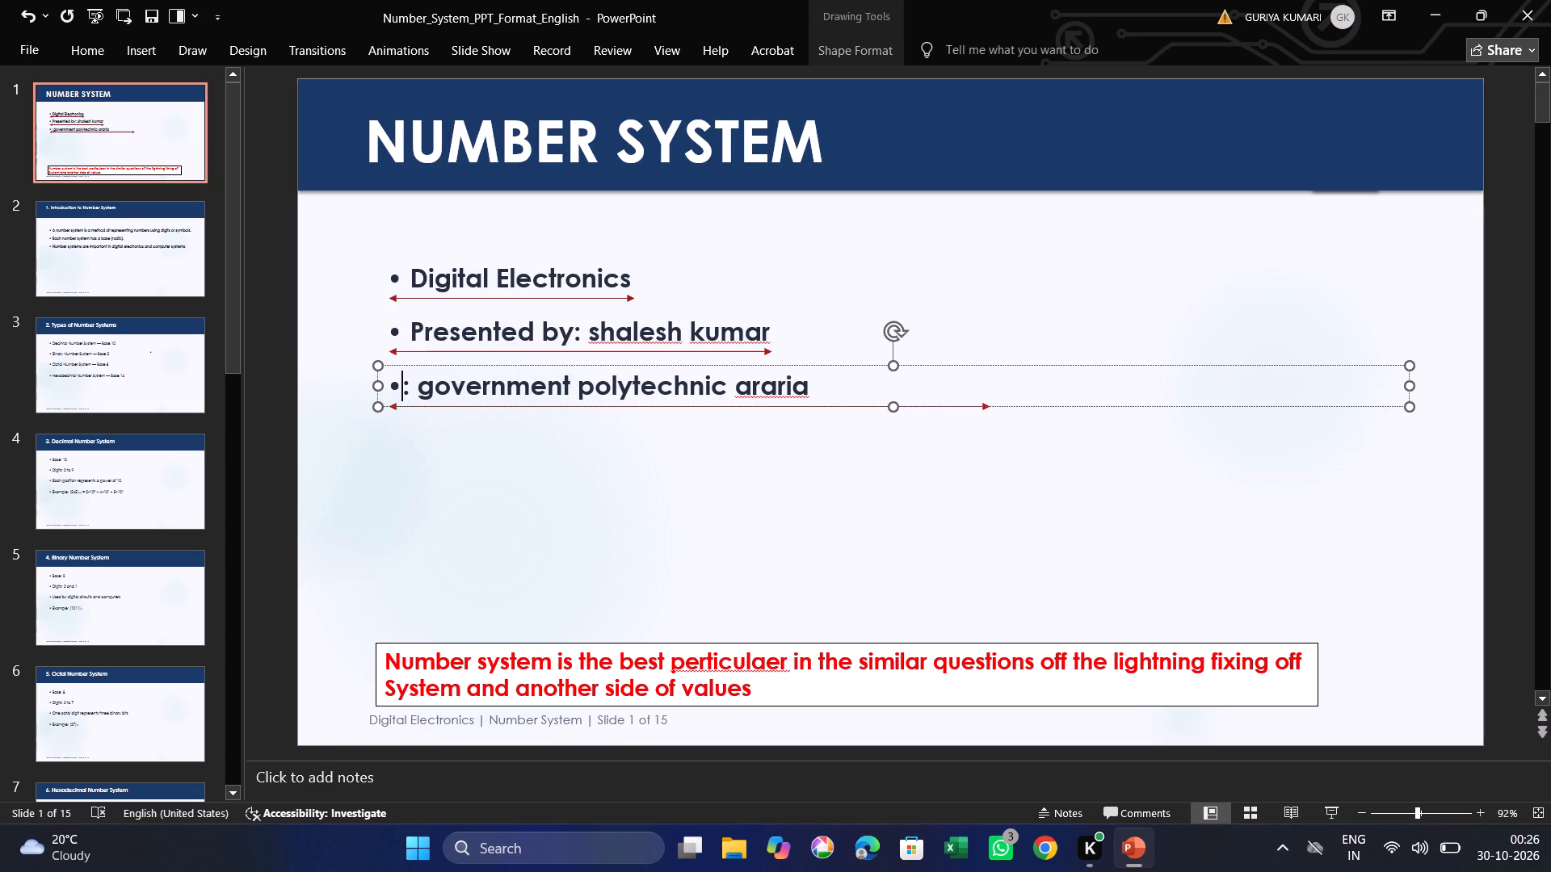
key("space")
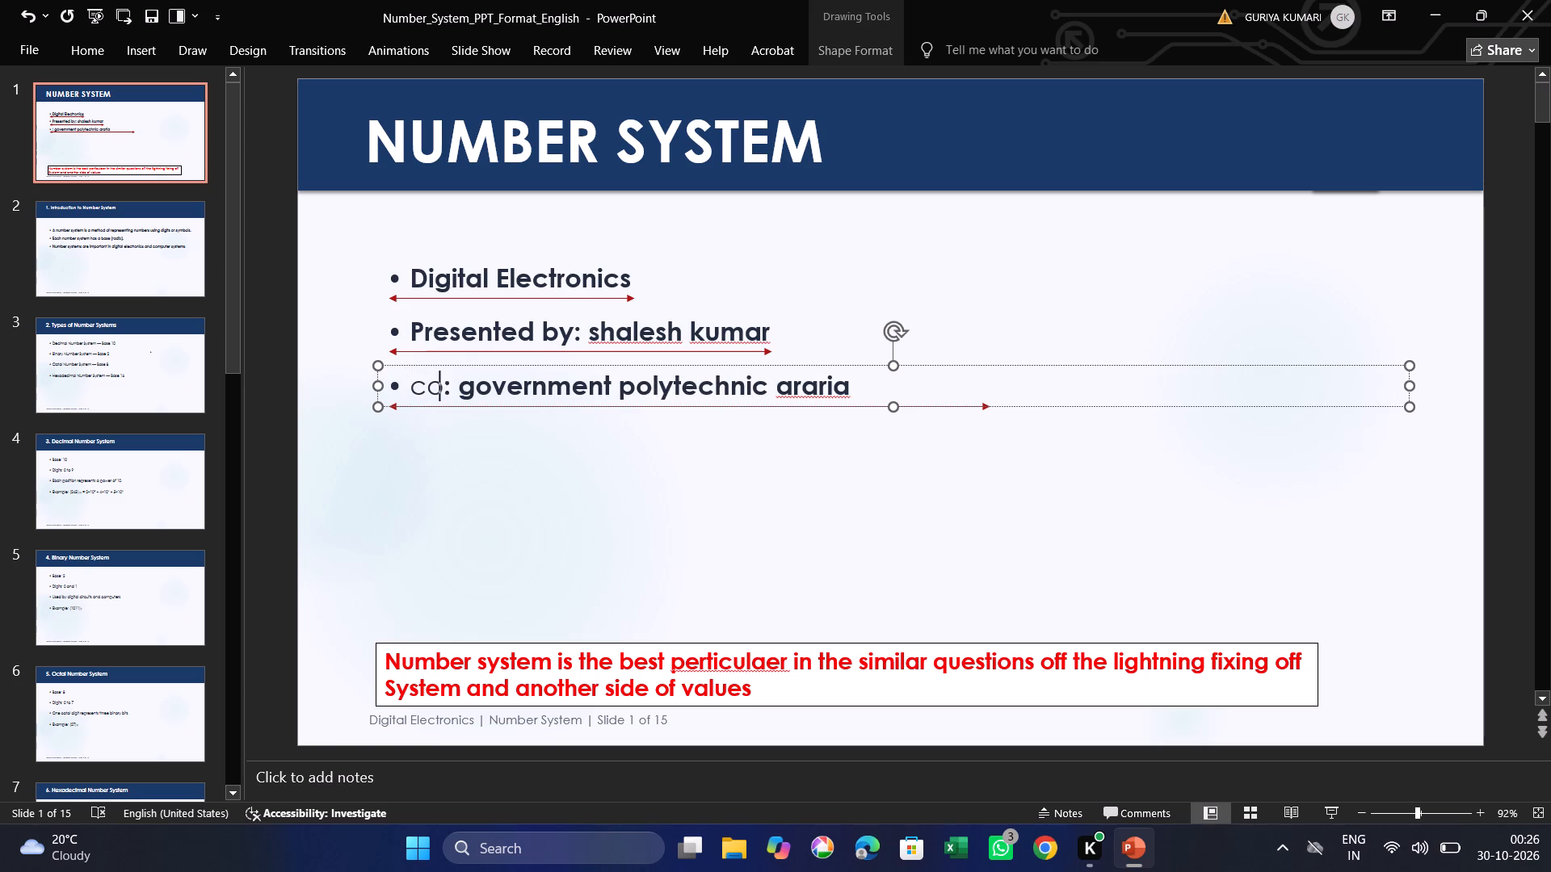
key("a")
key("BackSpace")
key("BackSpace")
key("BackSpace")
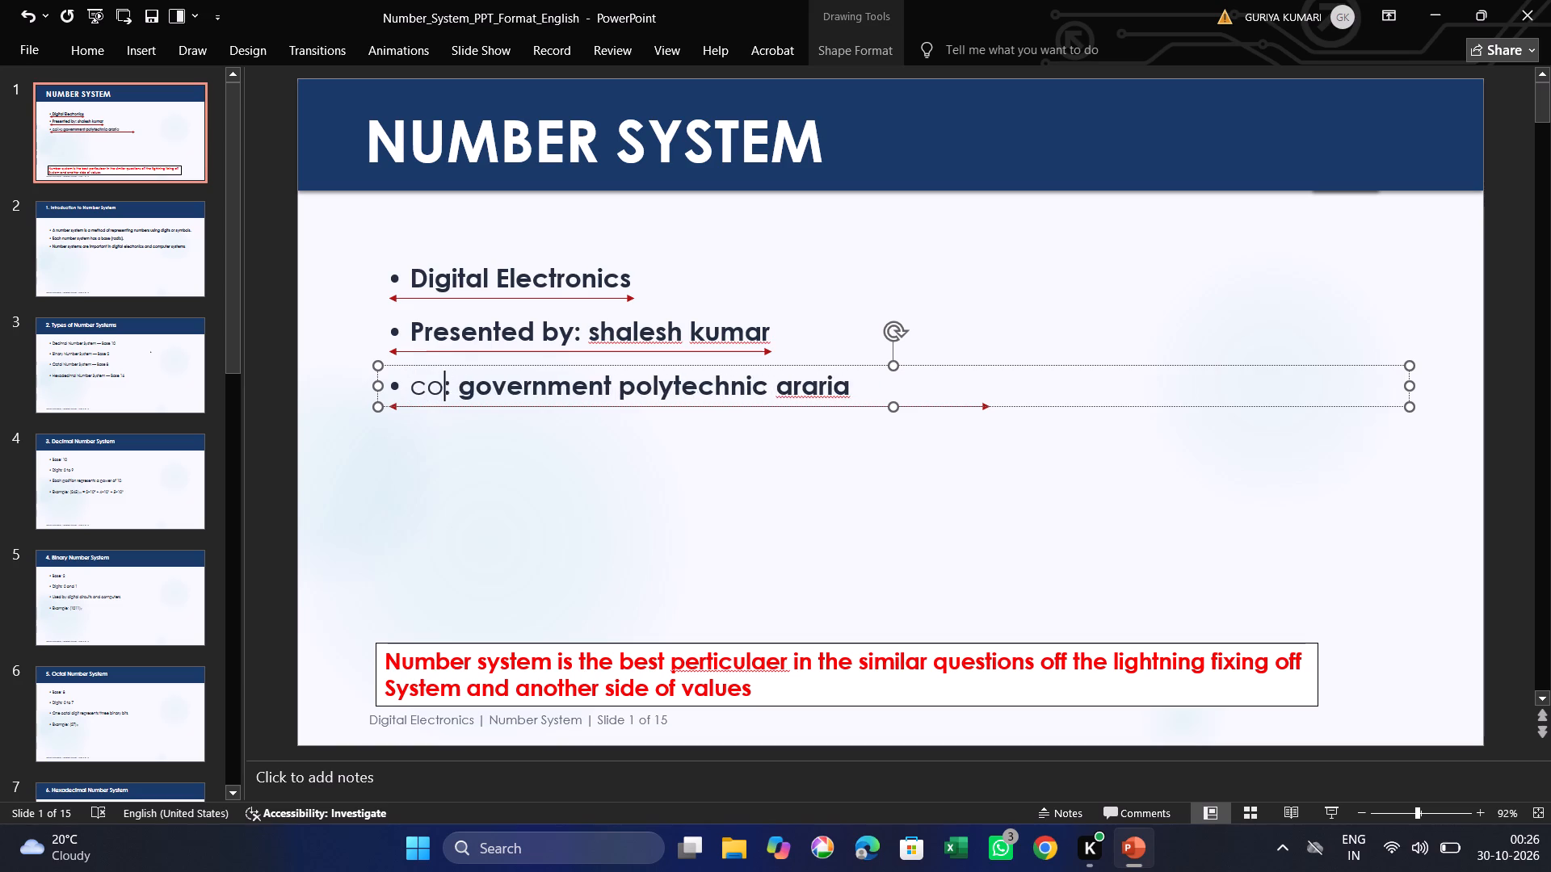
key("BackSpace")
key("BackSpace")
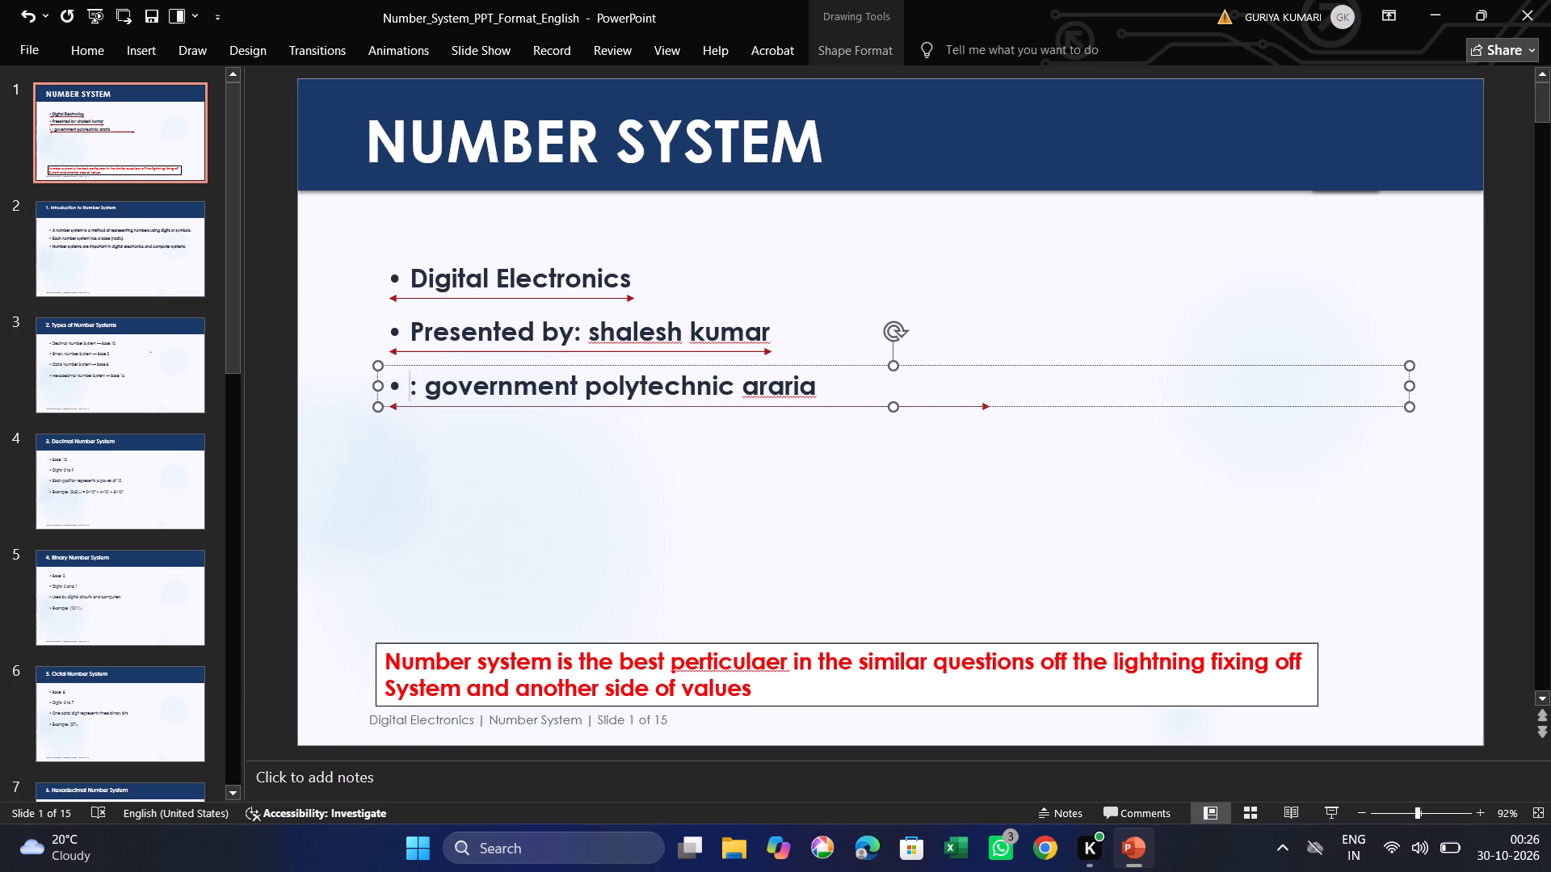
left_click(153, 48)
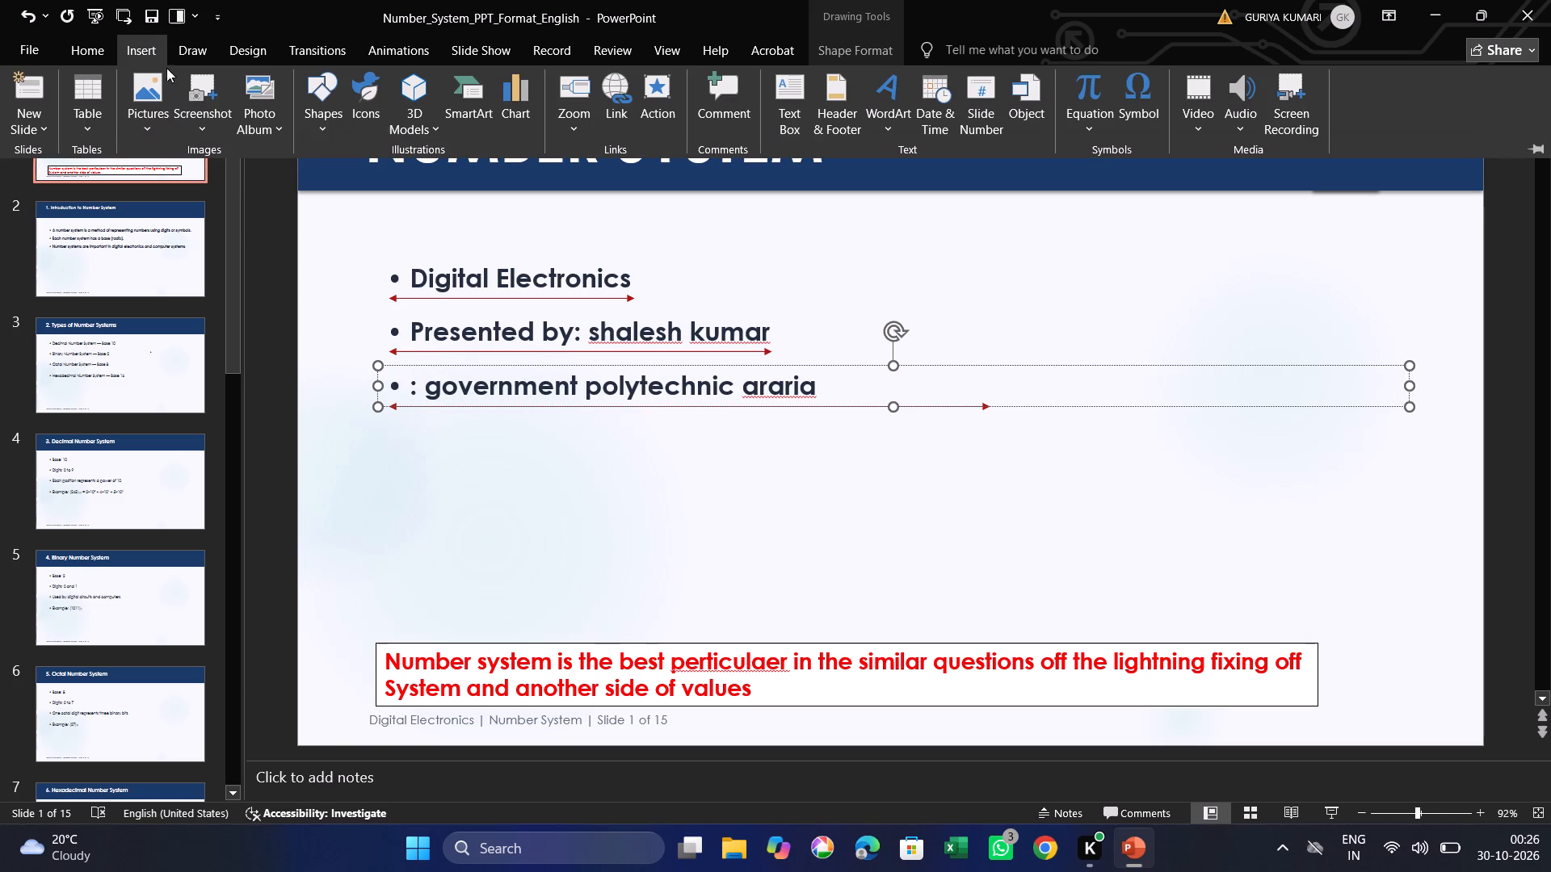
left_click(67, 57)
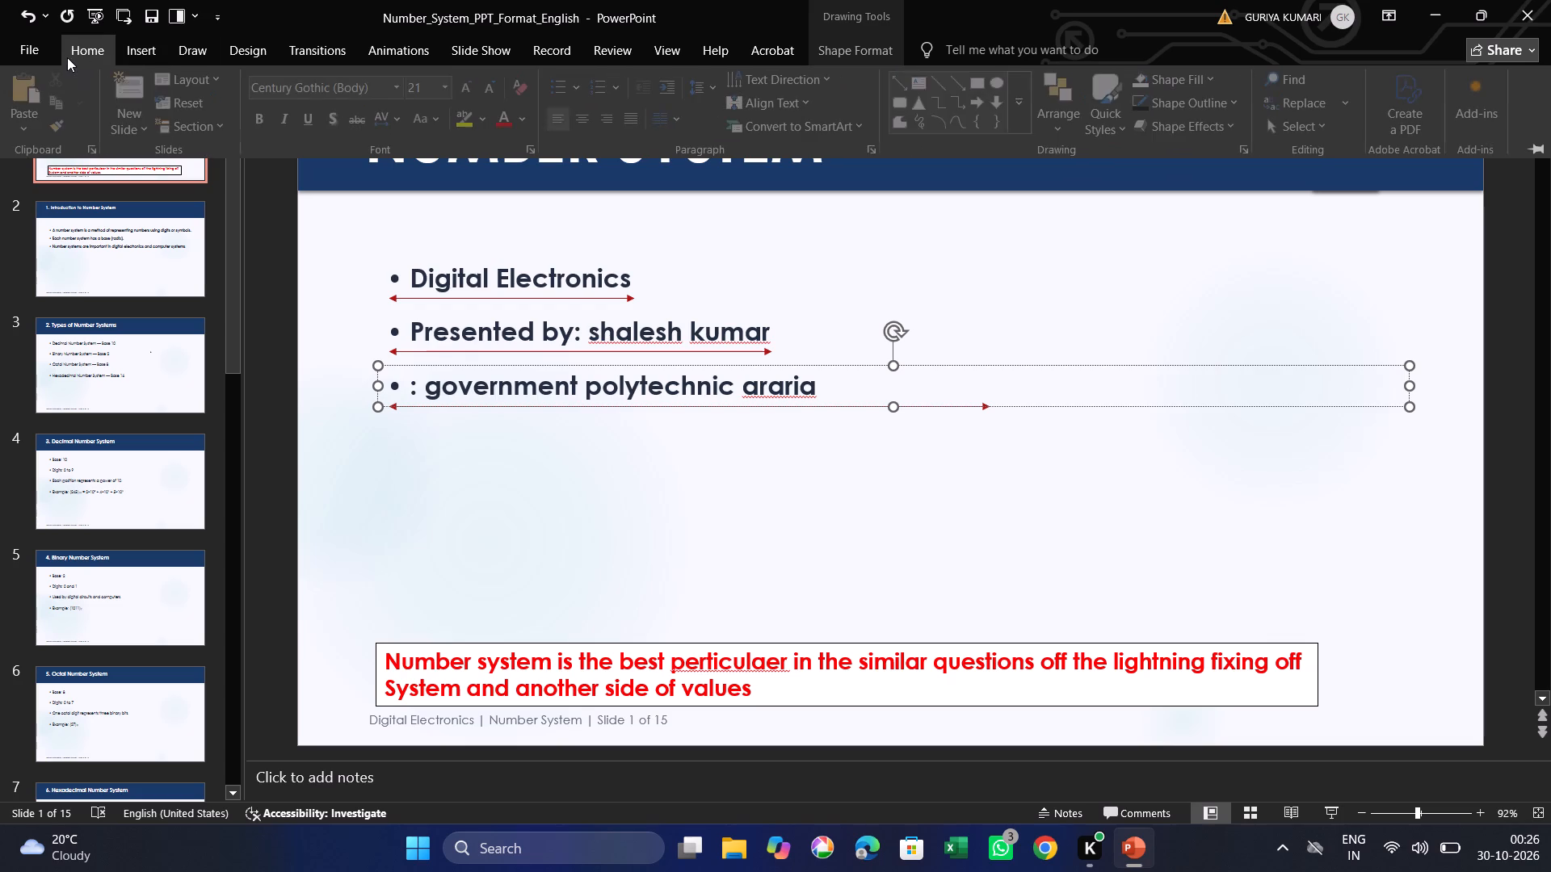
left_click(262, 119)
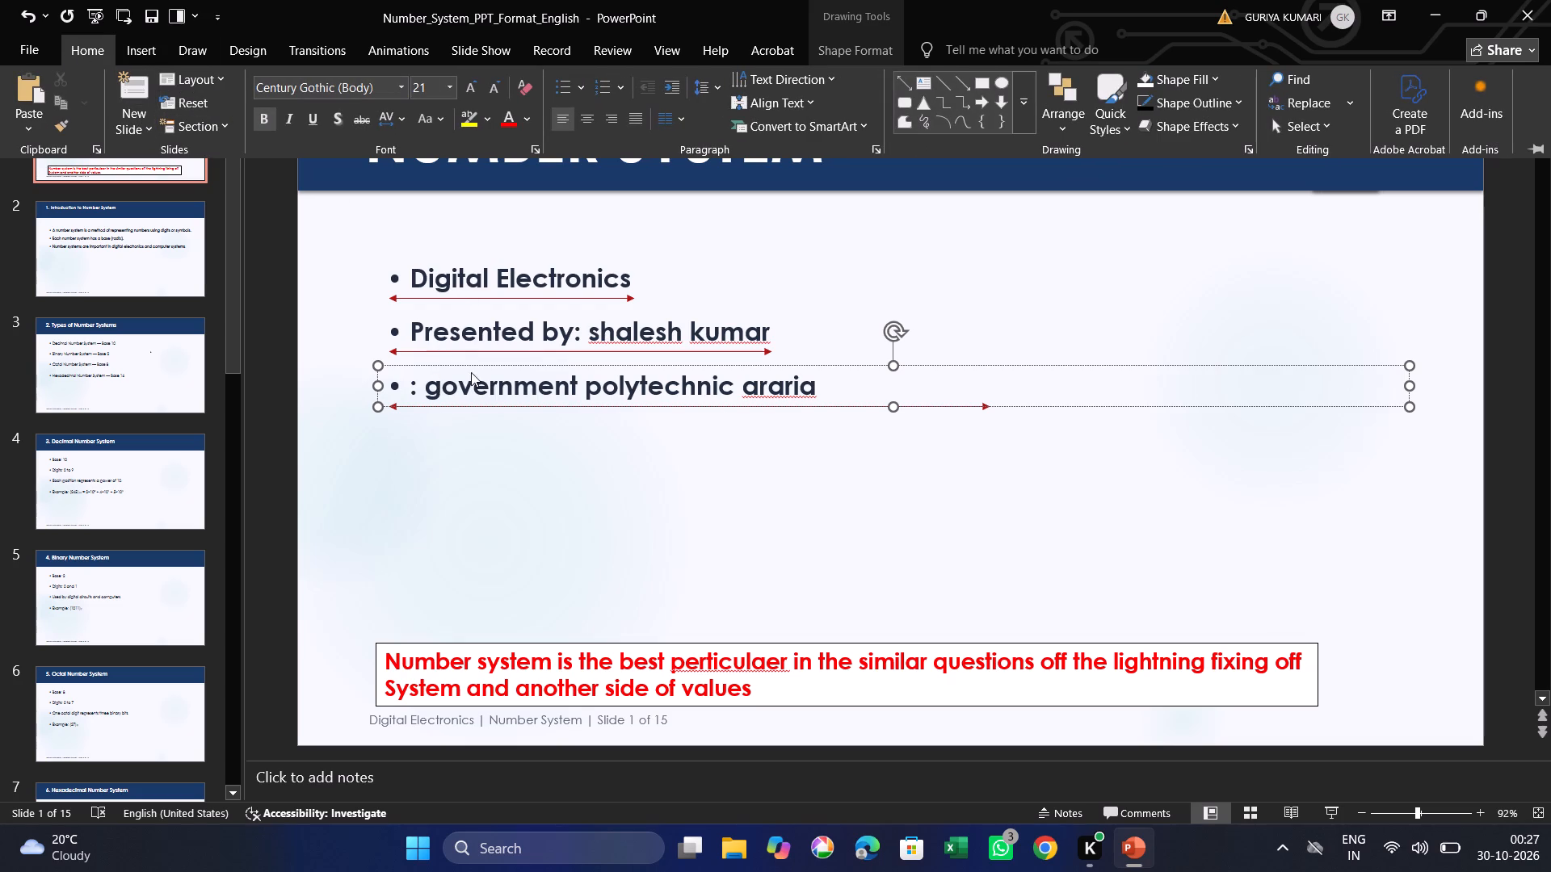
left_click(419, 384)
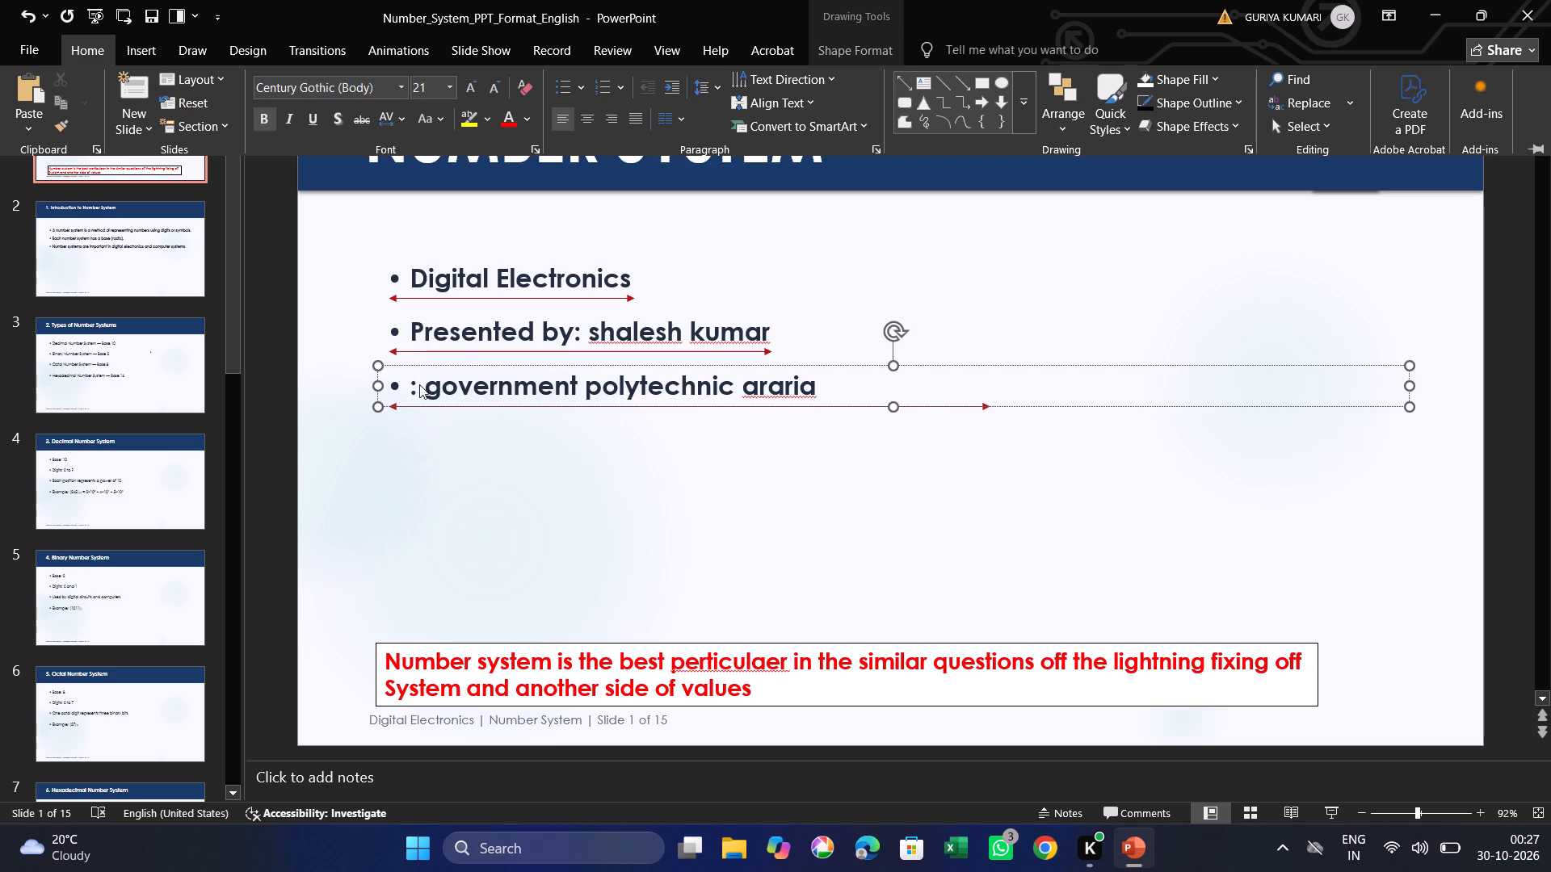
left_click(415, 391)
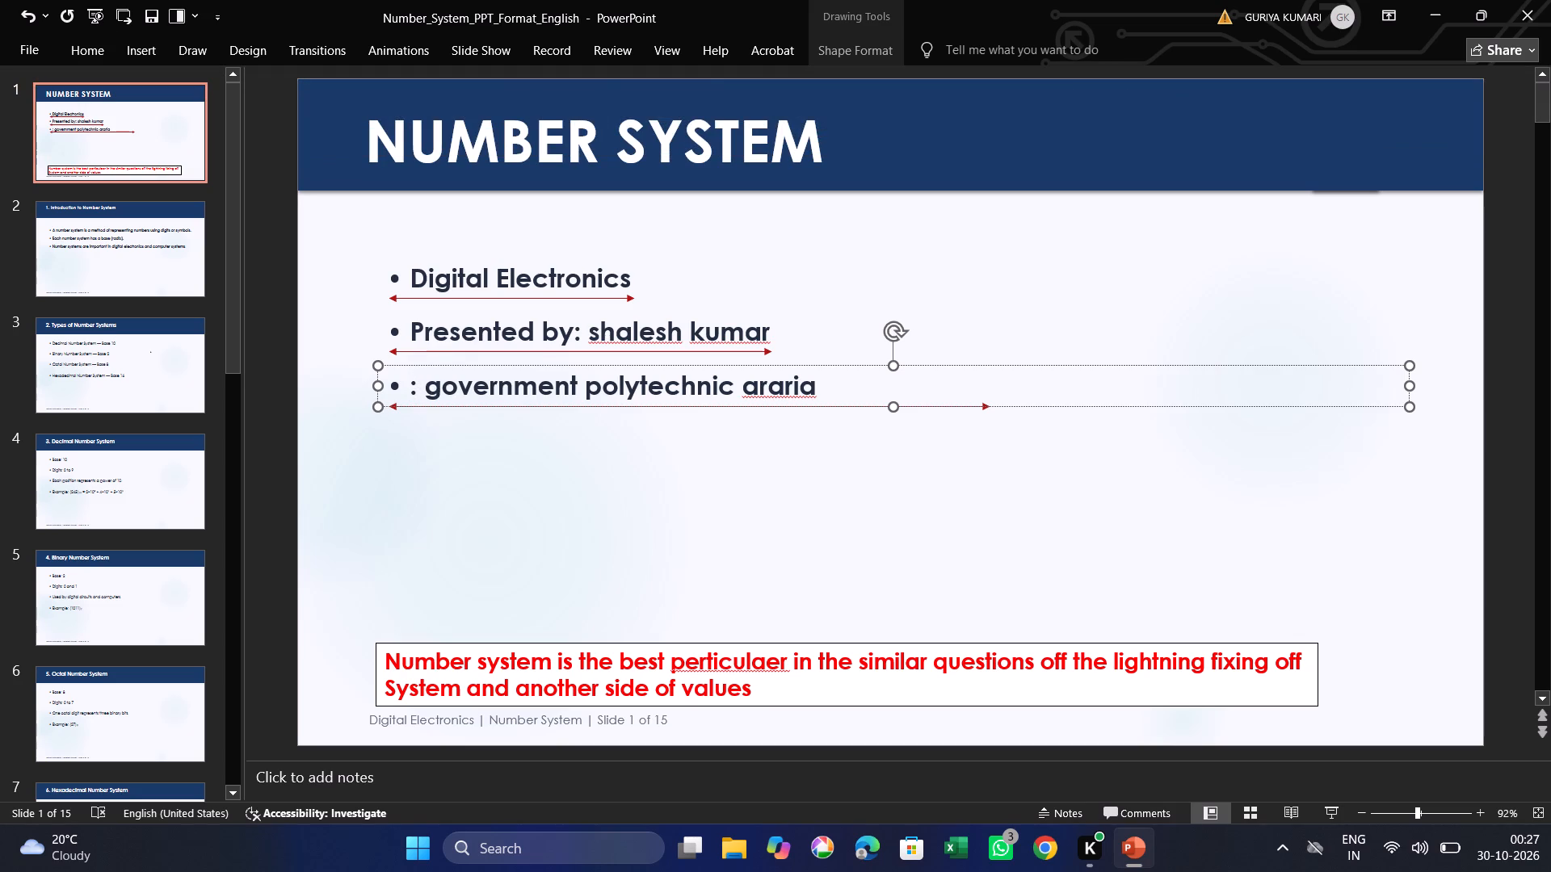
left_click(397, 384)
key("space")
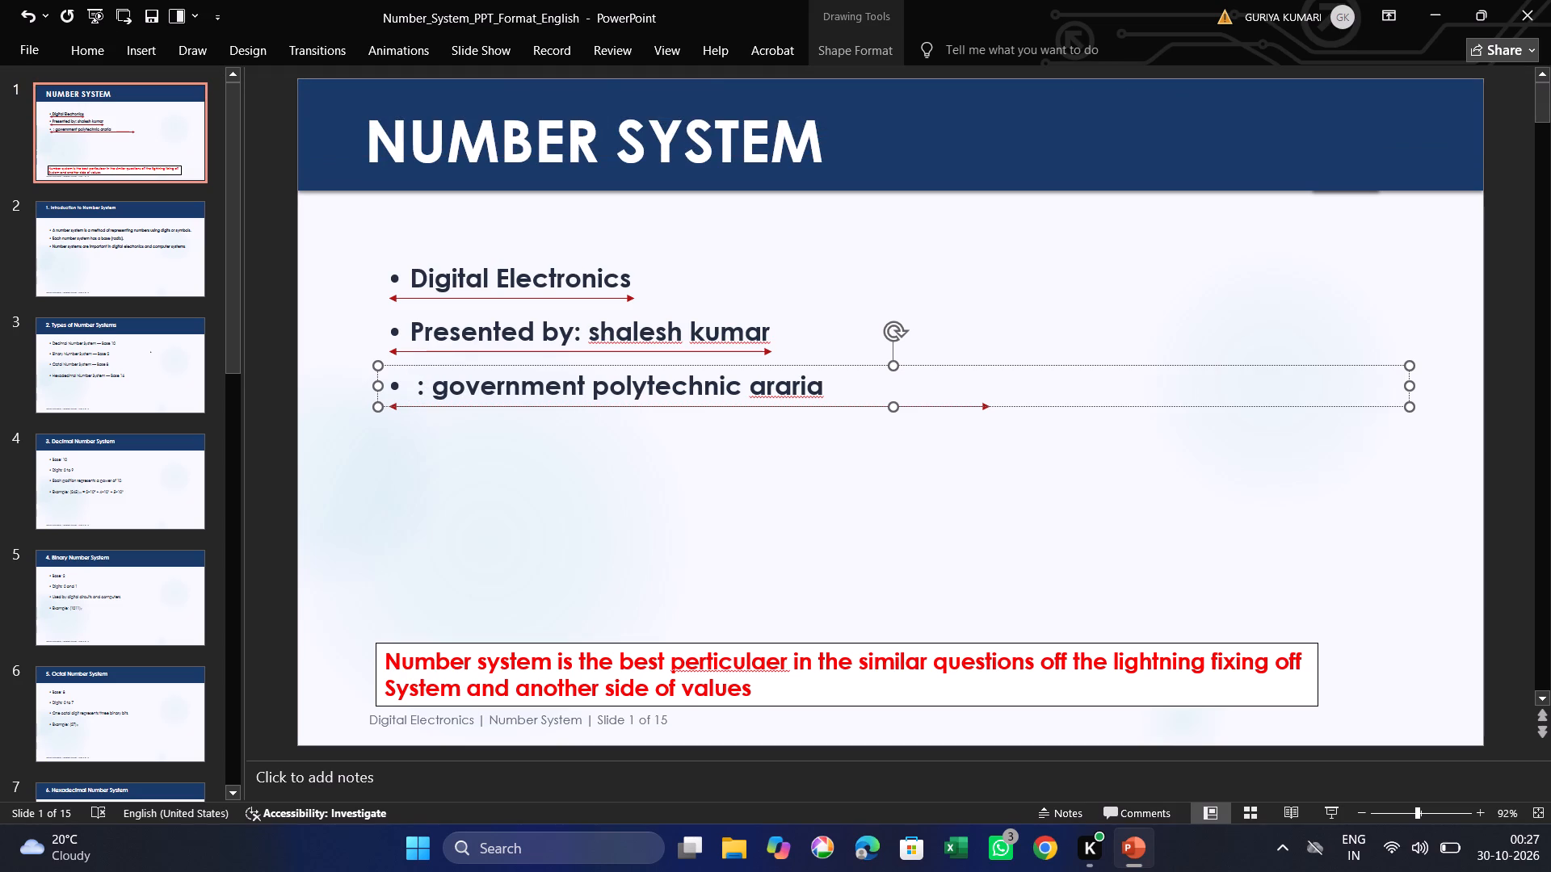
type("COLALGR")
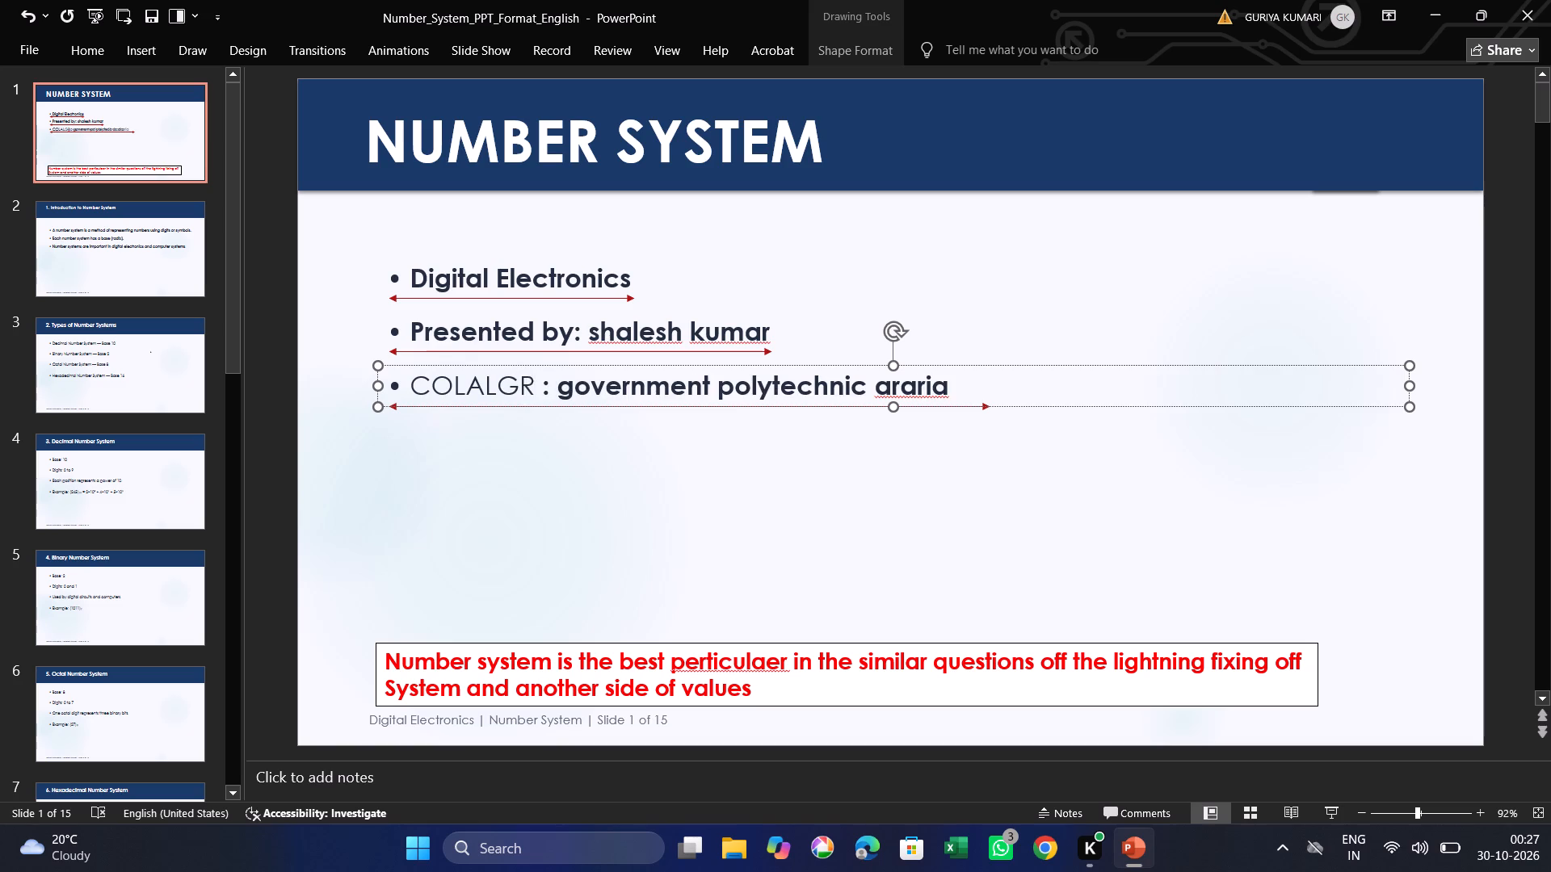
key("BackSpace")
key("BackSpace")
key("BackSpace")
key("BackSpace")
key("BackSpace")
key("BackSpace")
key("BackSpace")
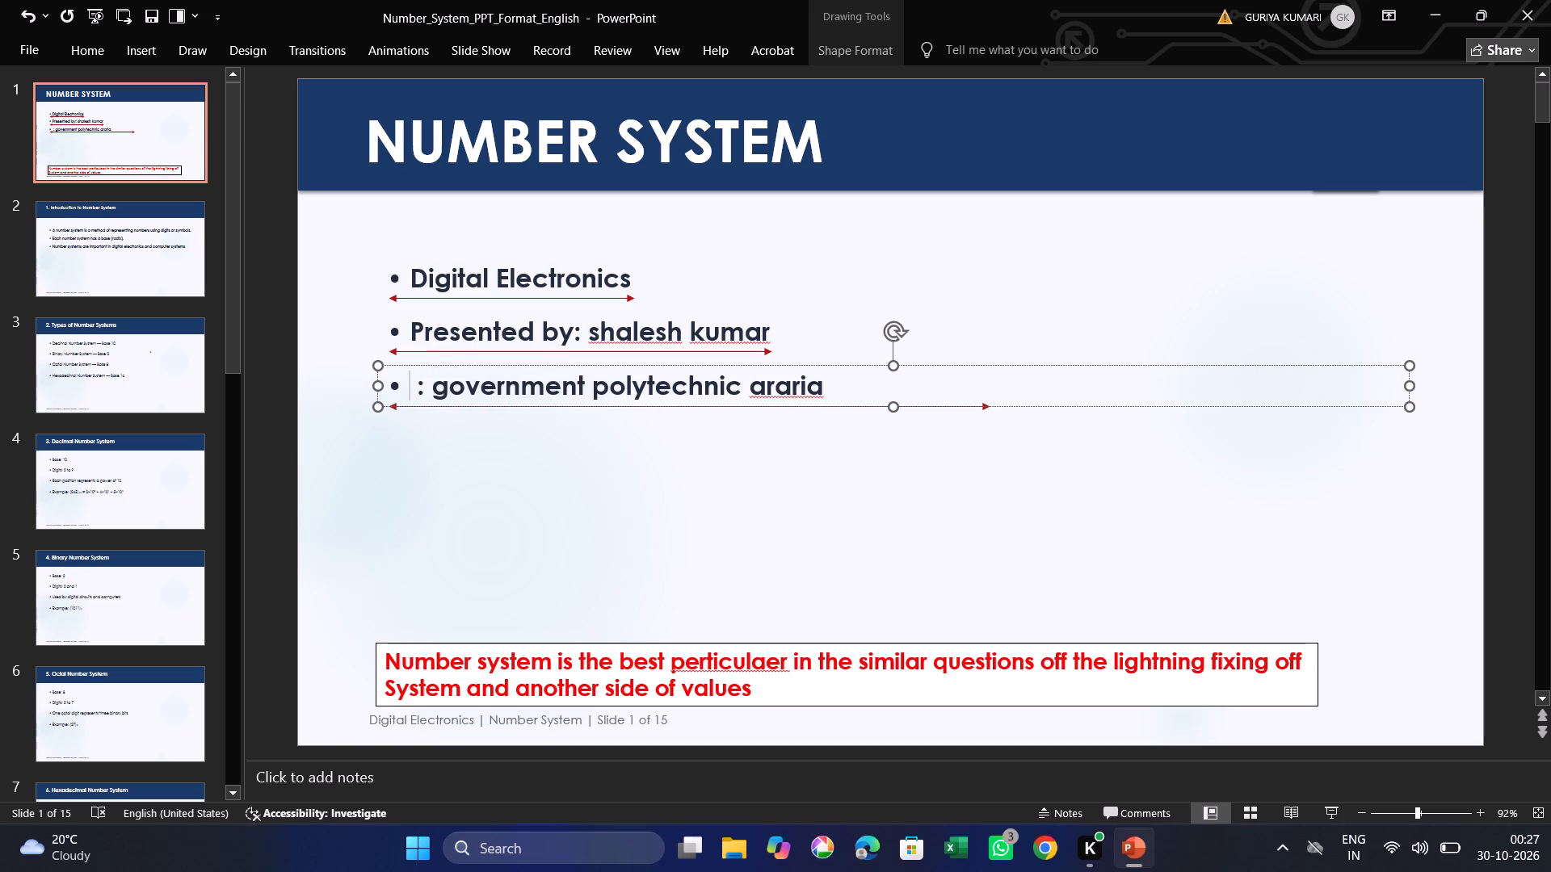
Enter the bold label "Collage" before the colon in slide 1's third bullet, with one space between label and colon.
left_click(105, 48)
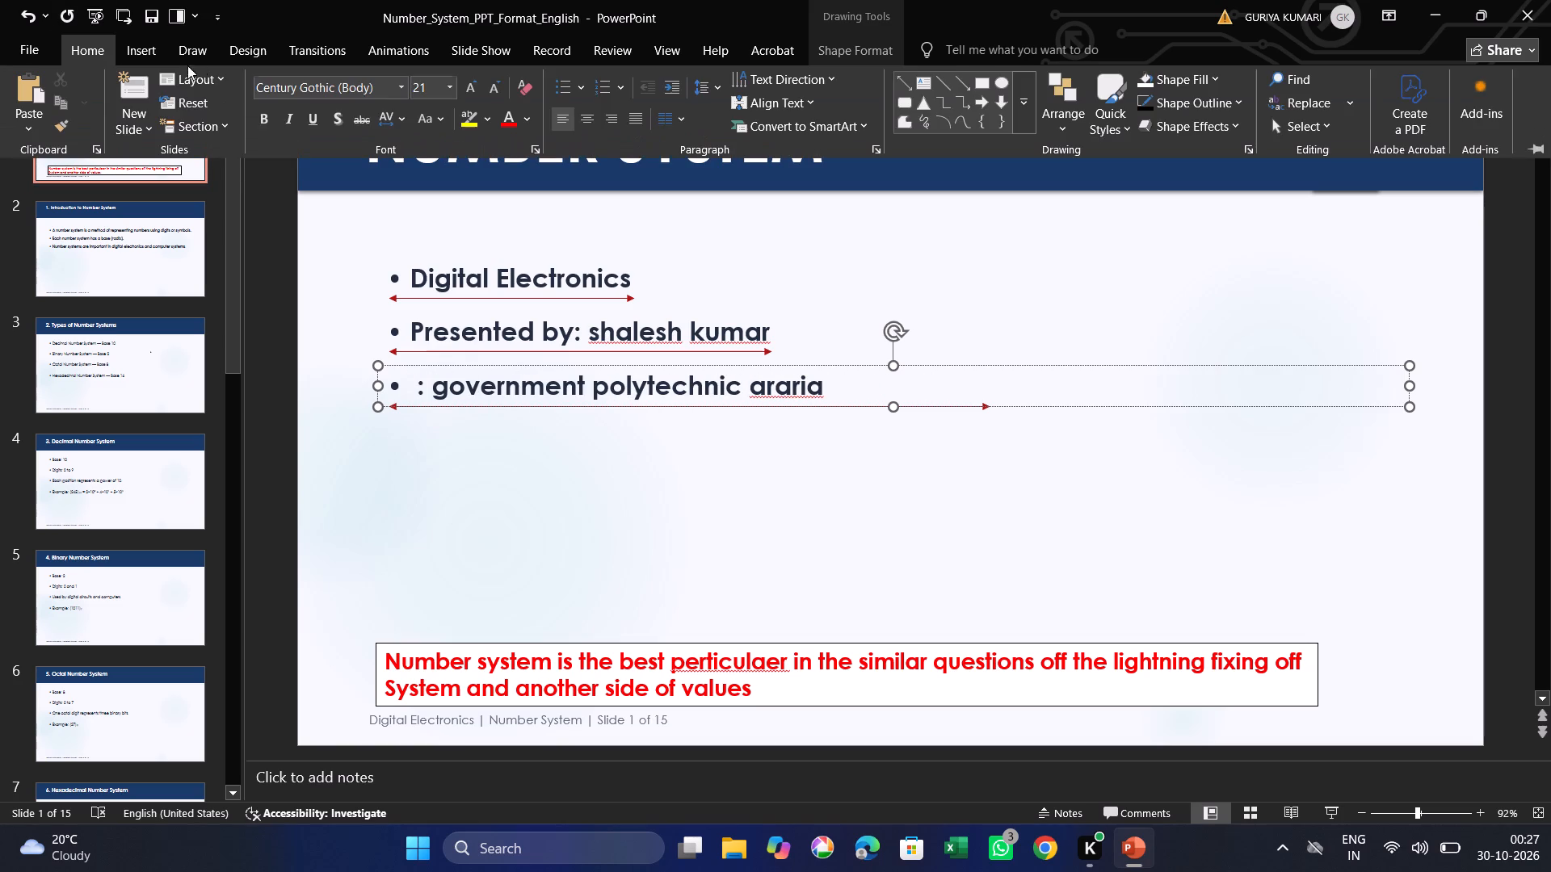
left_click(258, 119)
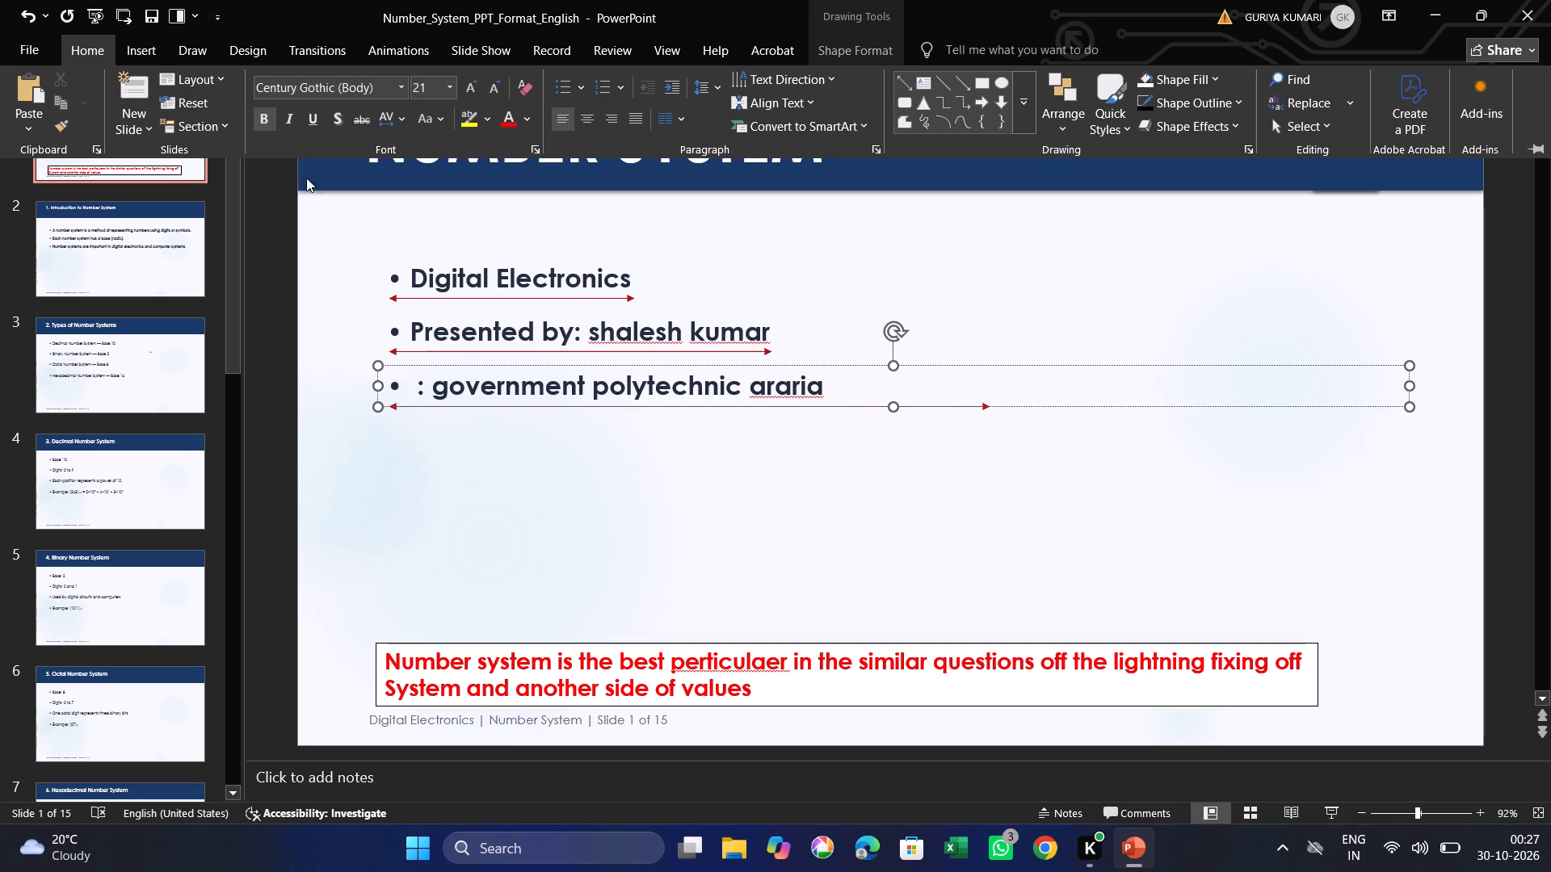
left_click(406, 384)
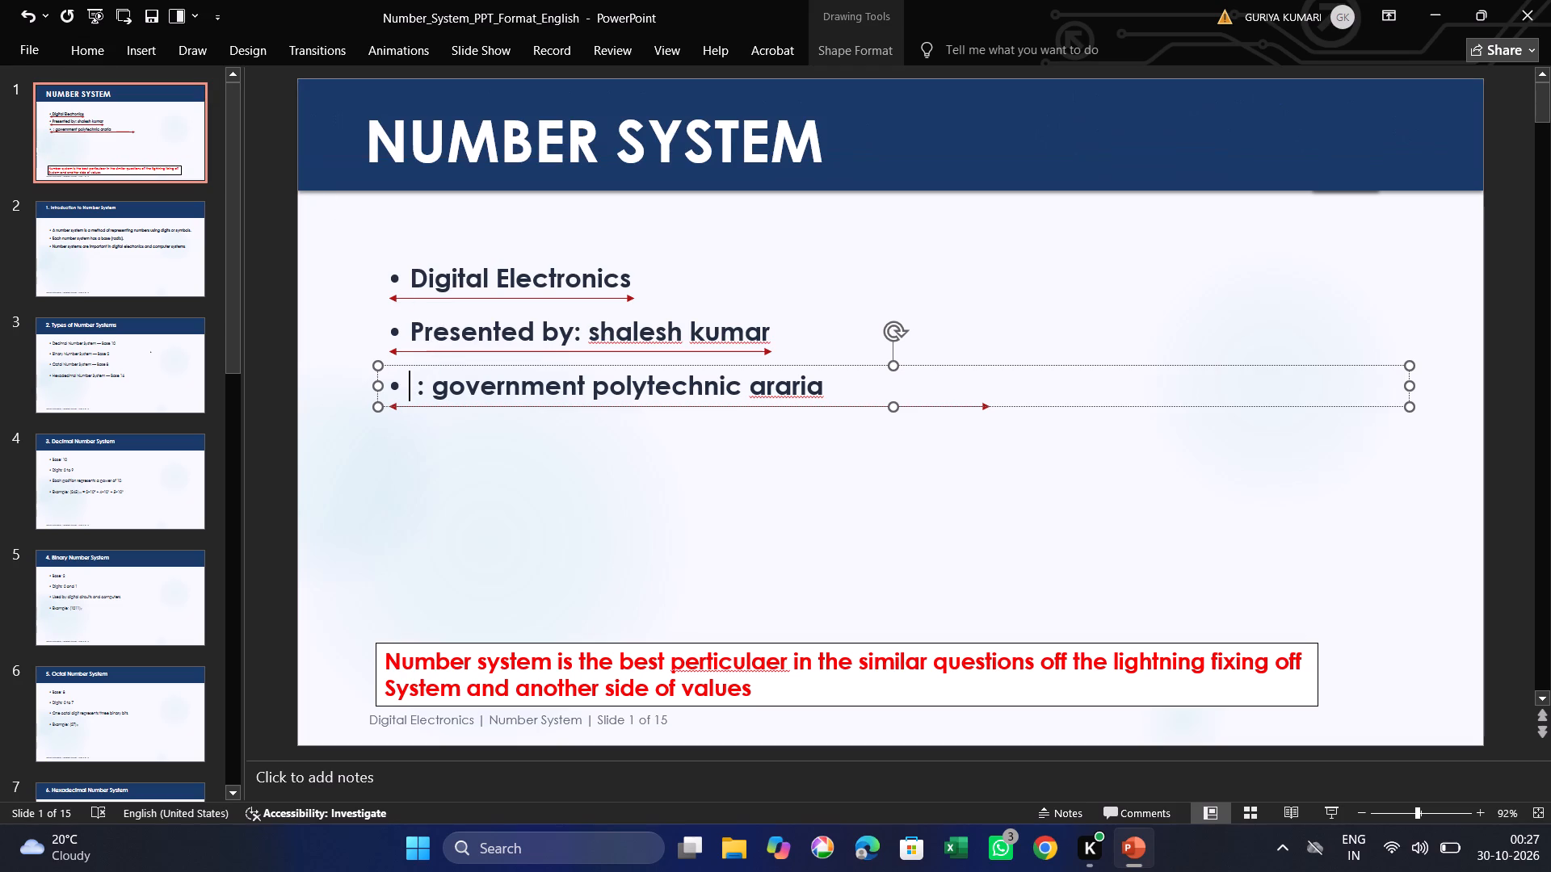
type("co")
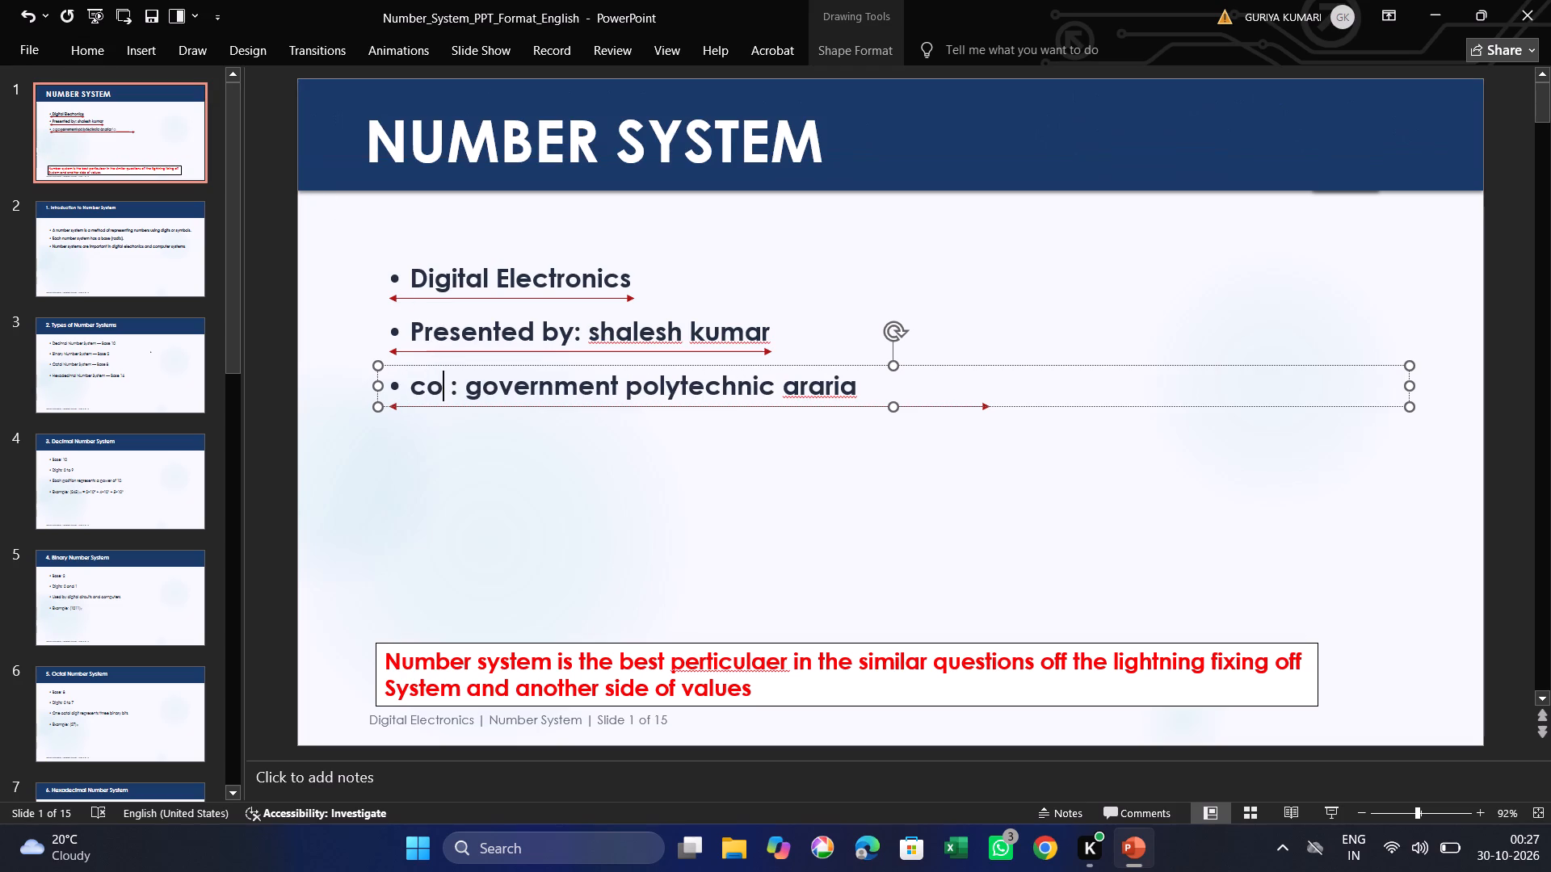
type("llage")
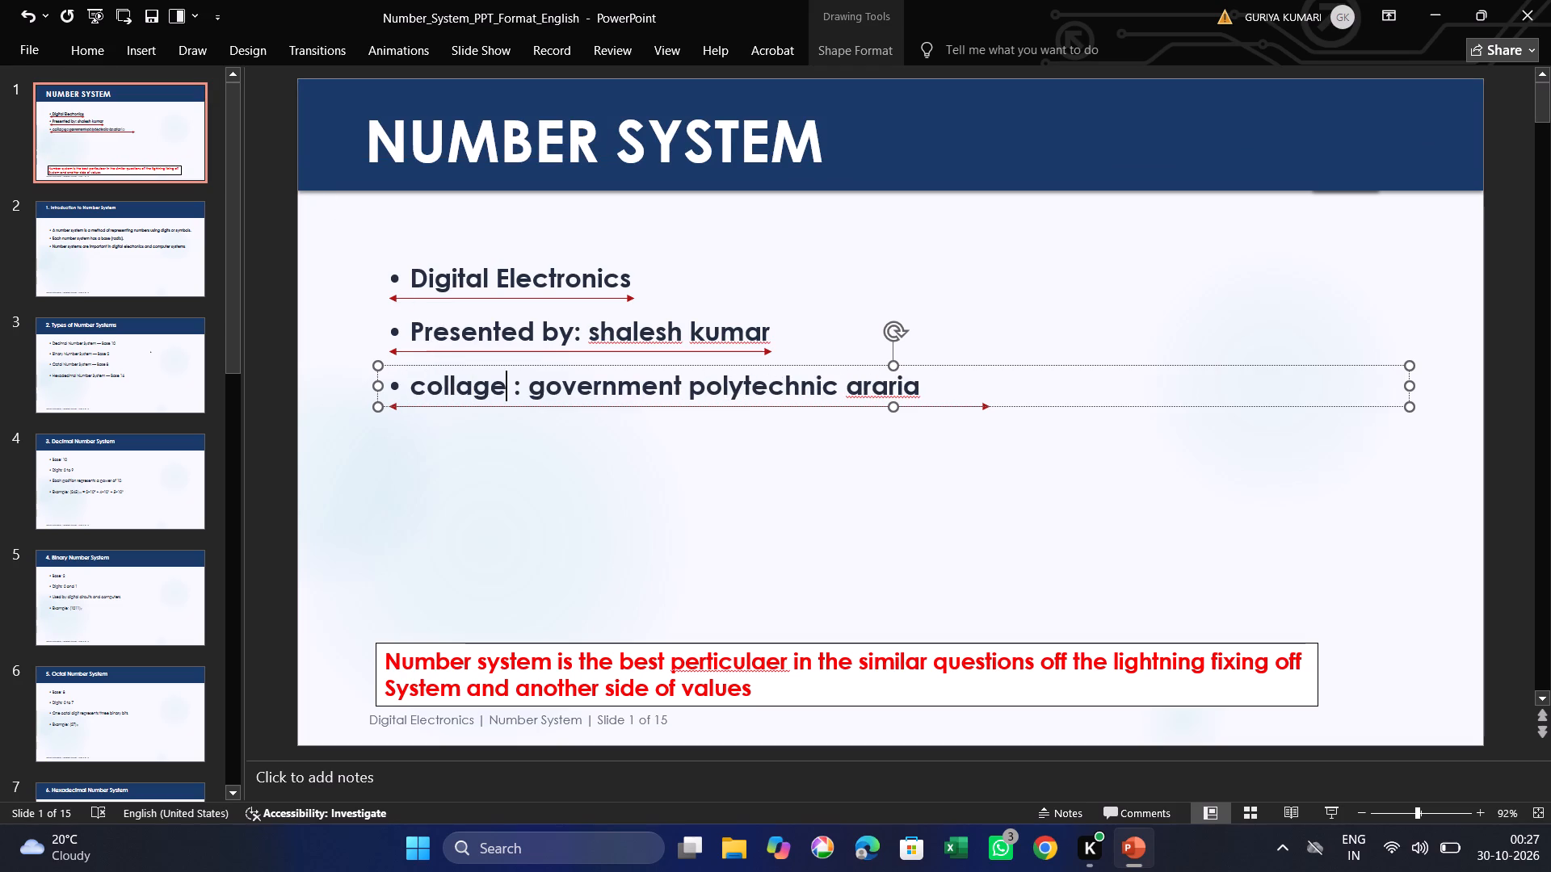
key("BackSpace")
key("BackSpace")
key("BackSpace")
key("BackSpace")
key("BackSpace")
key("BackSpace")
key("BackSpace")
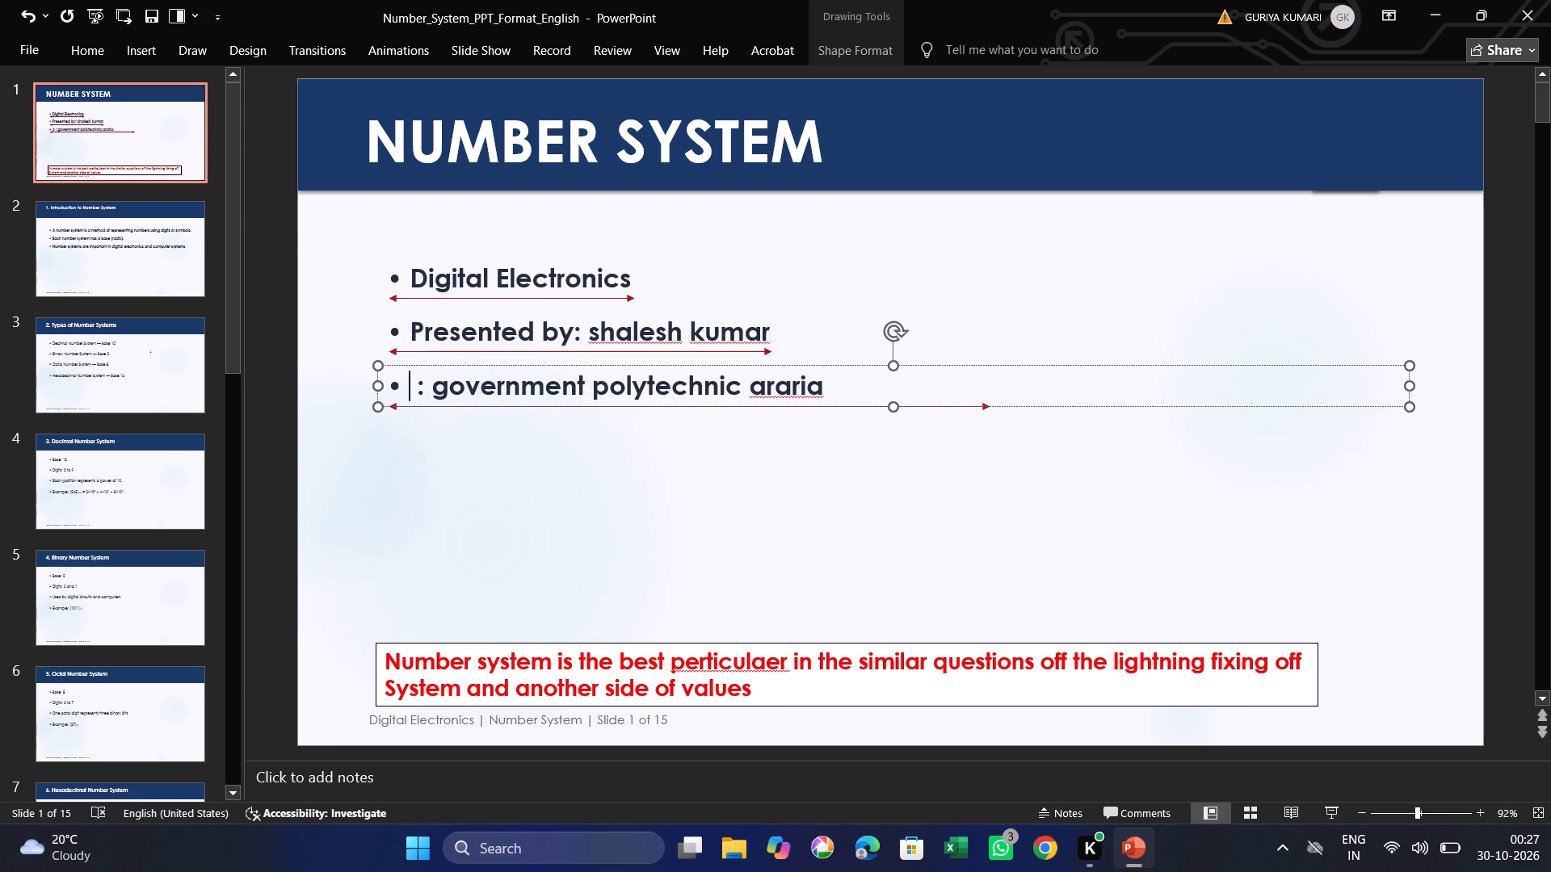
type("Collage")
key("space")
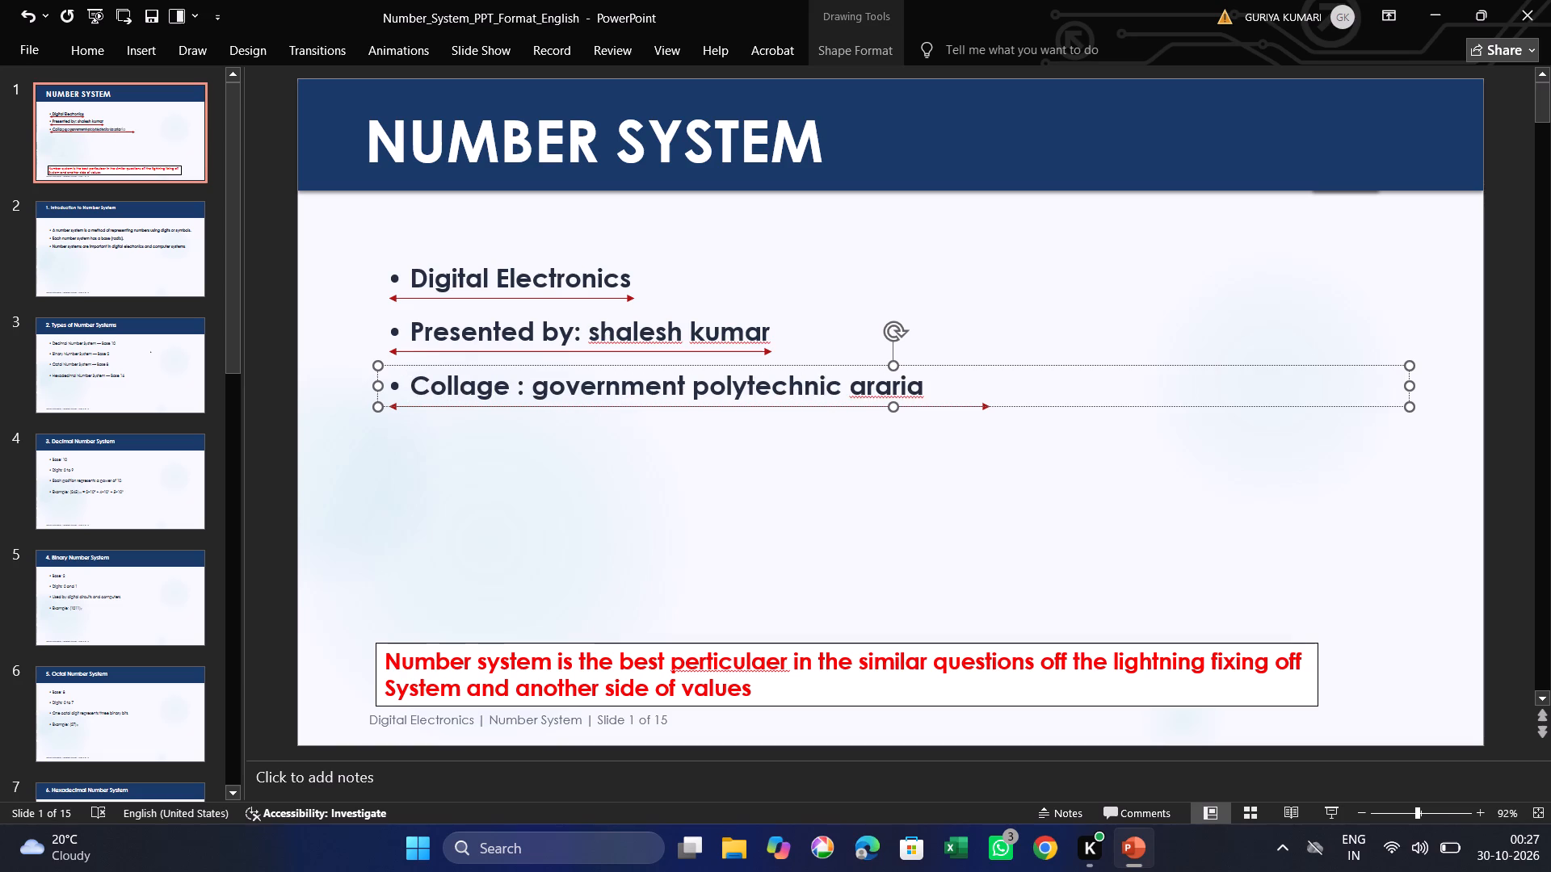
key("BackSpace")
left_click(515, 388)
key("BackSpace")
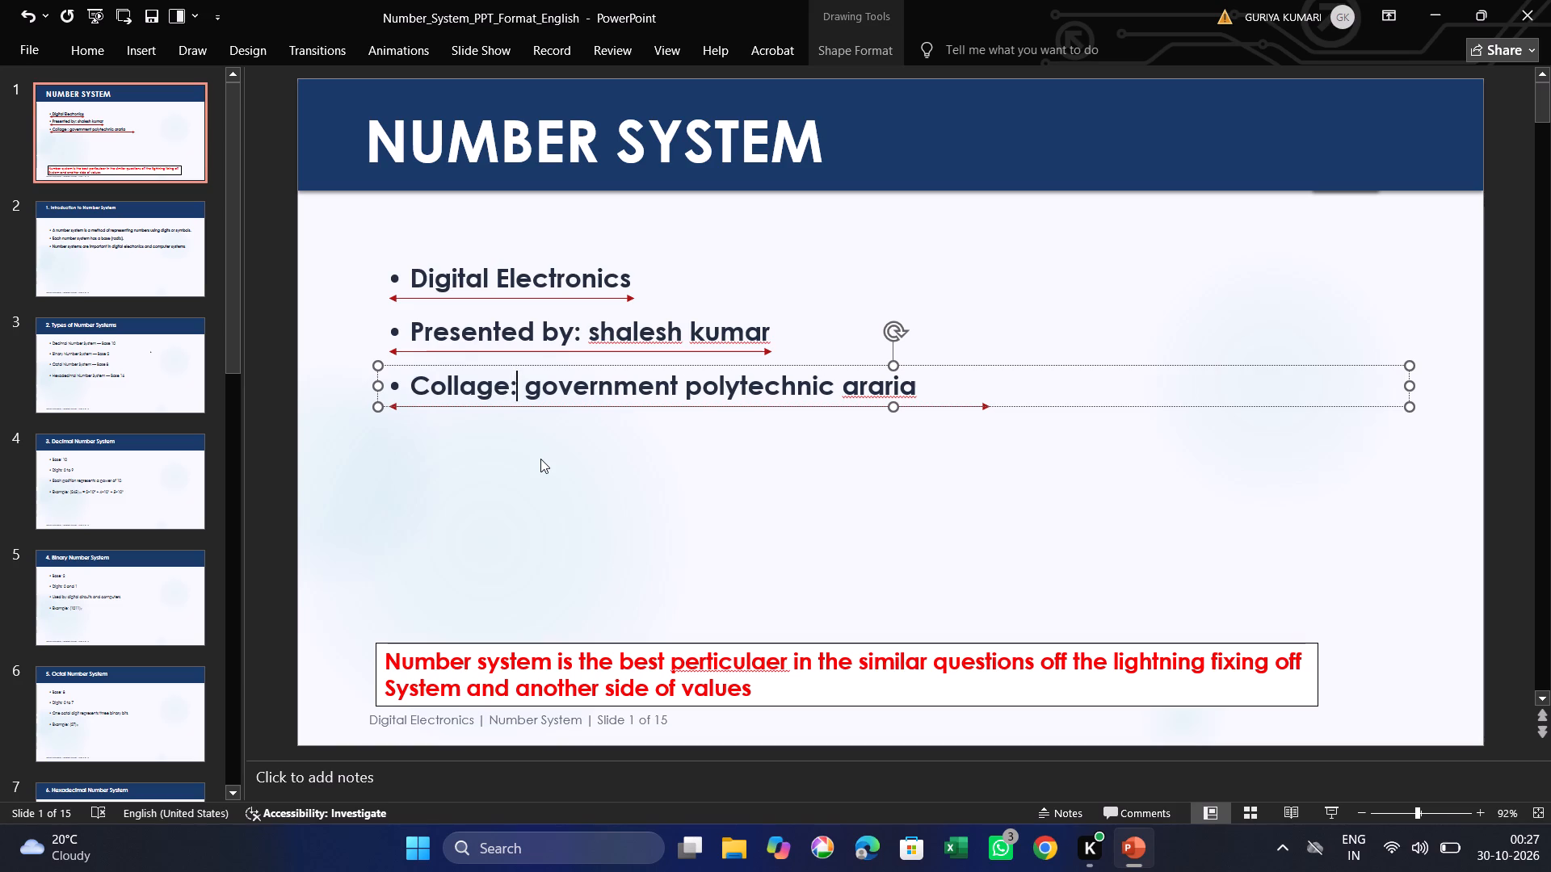
key("space")
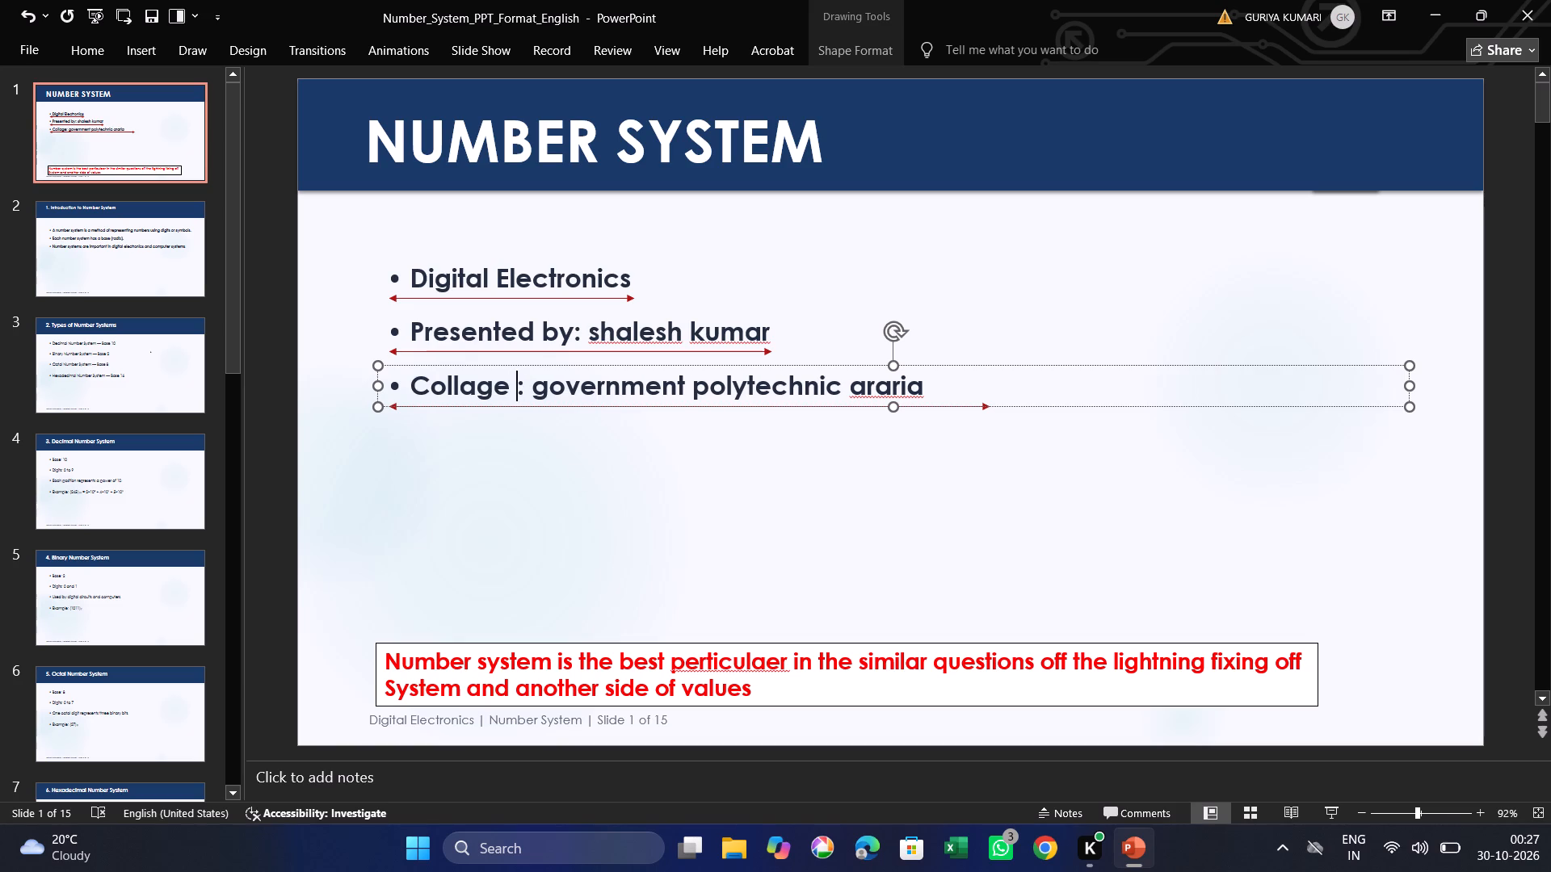
Insert a space before the colon in the "Presented by" bullet on slide 1.
left_click(574, 333)
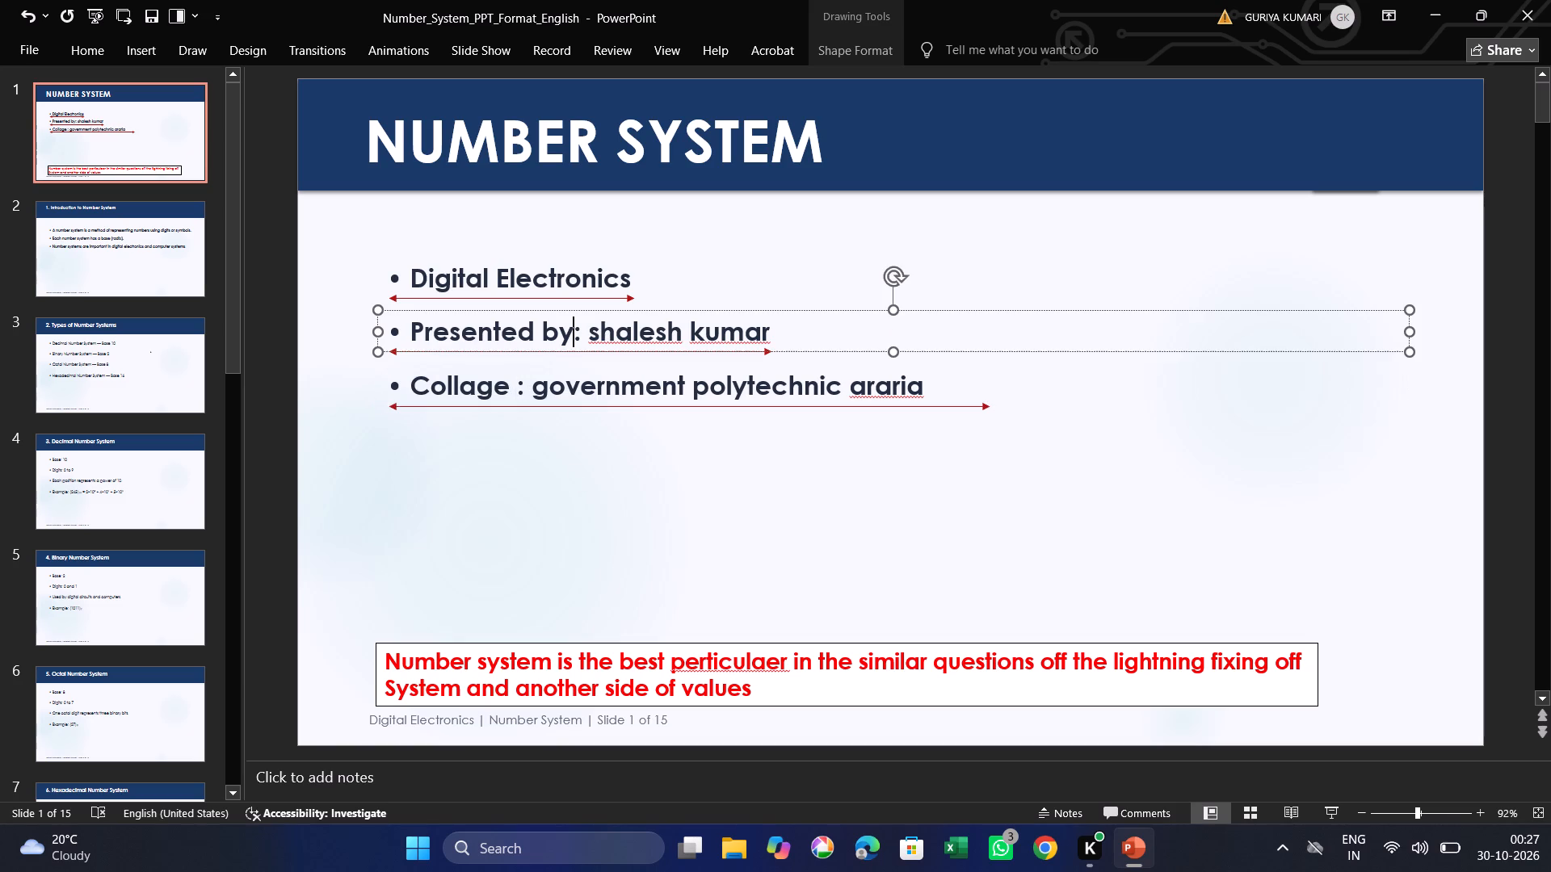
key("space")
left_click(647, 263)
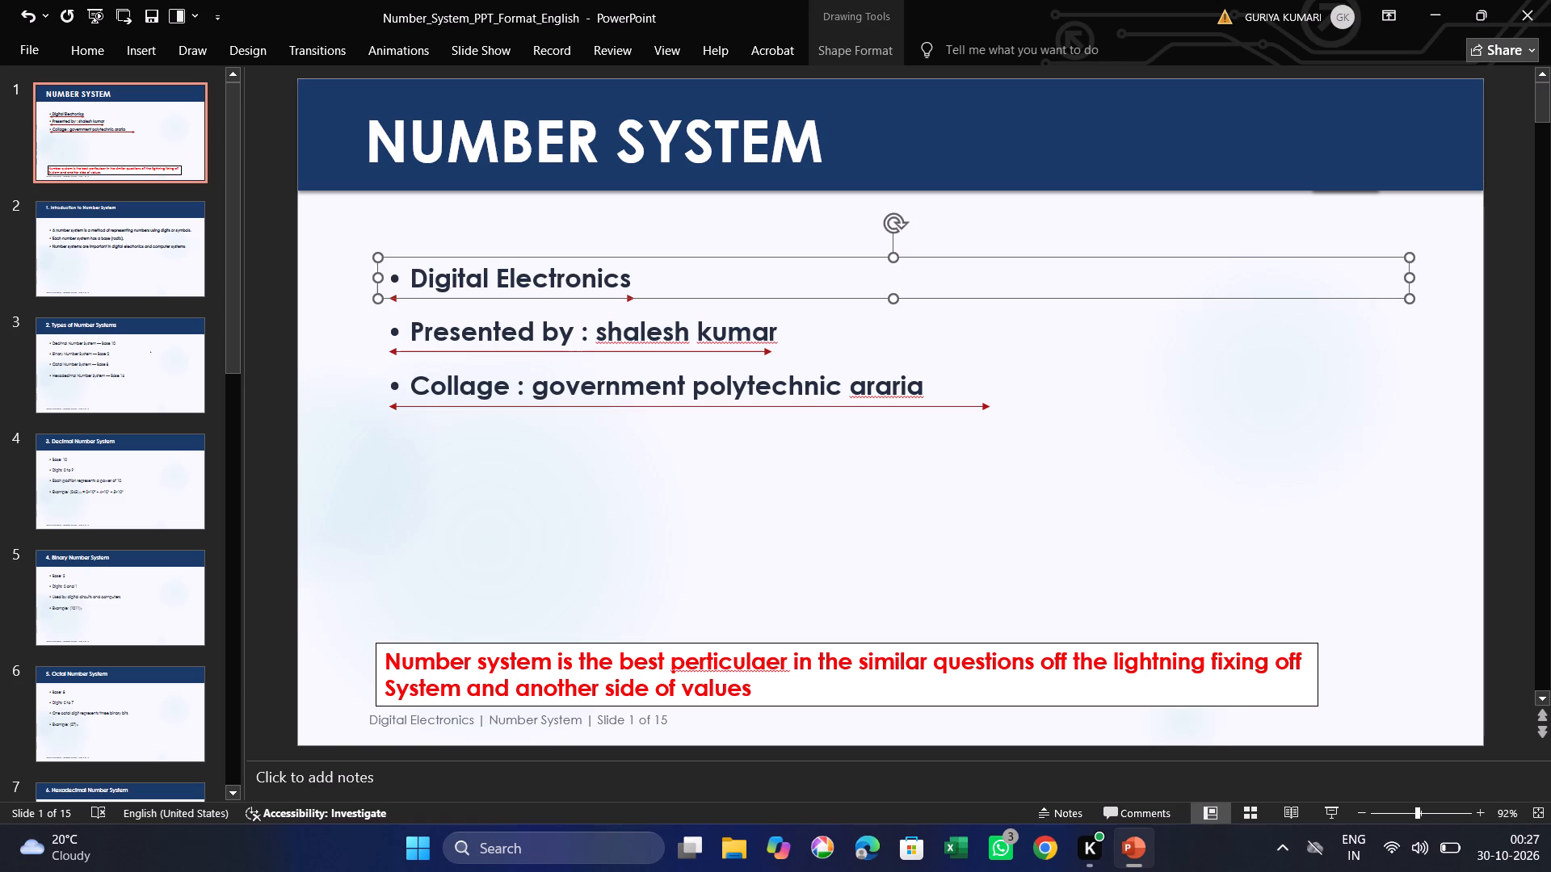
Change all the text in slide 1's bordered text box above the footer to standard dark blue.
left_click(296, 523)
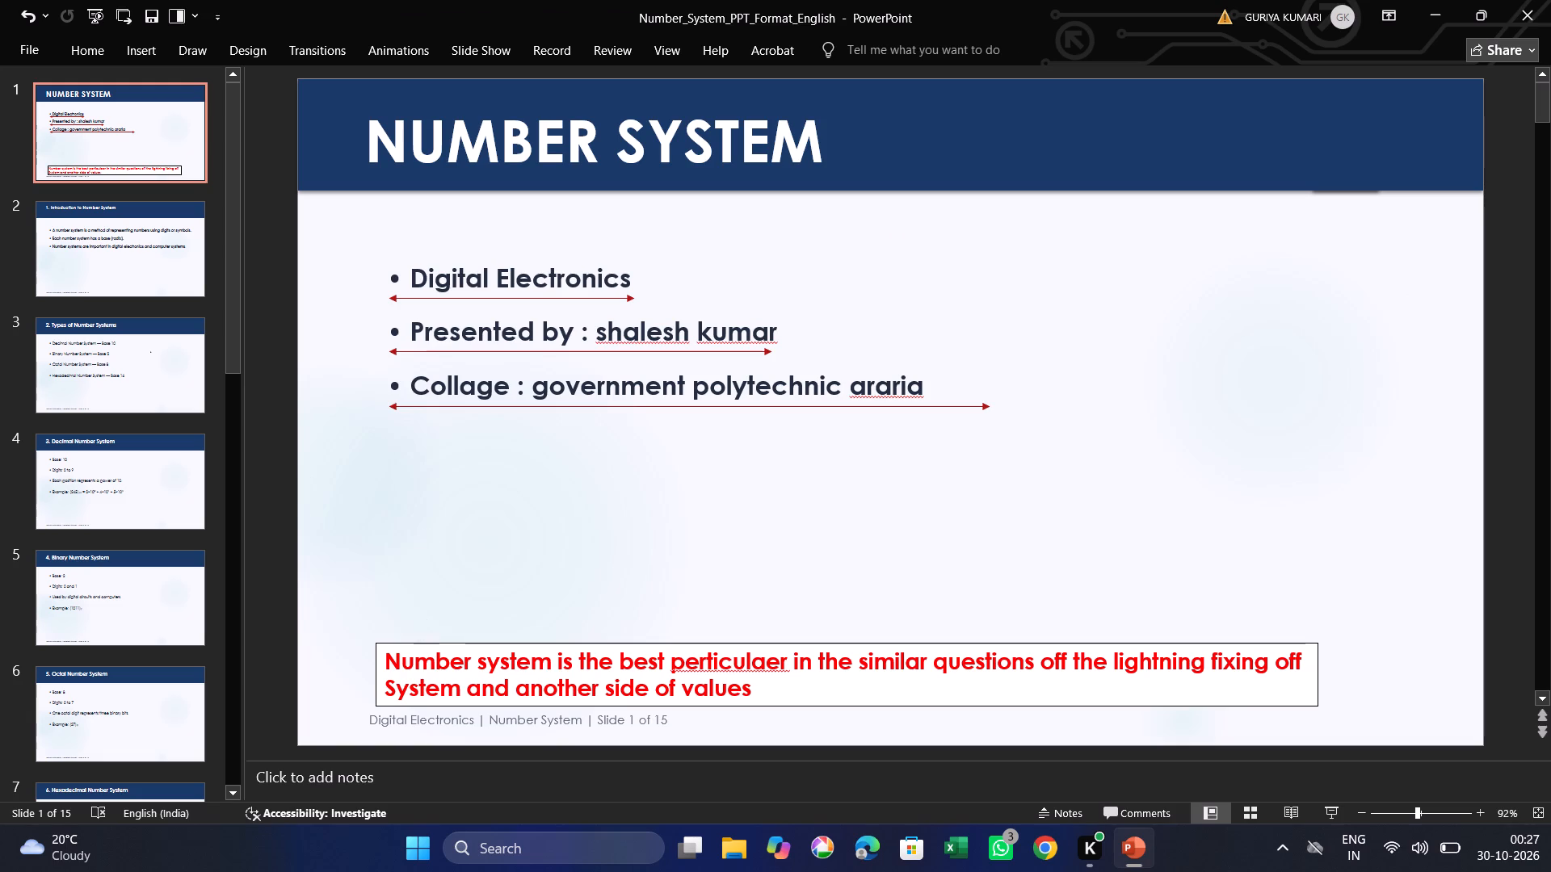
left_click(384, 652)
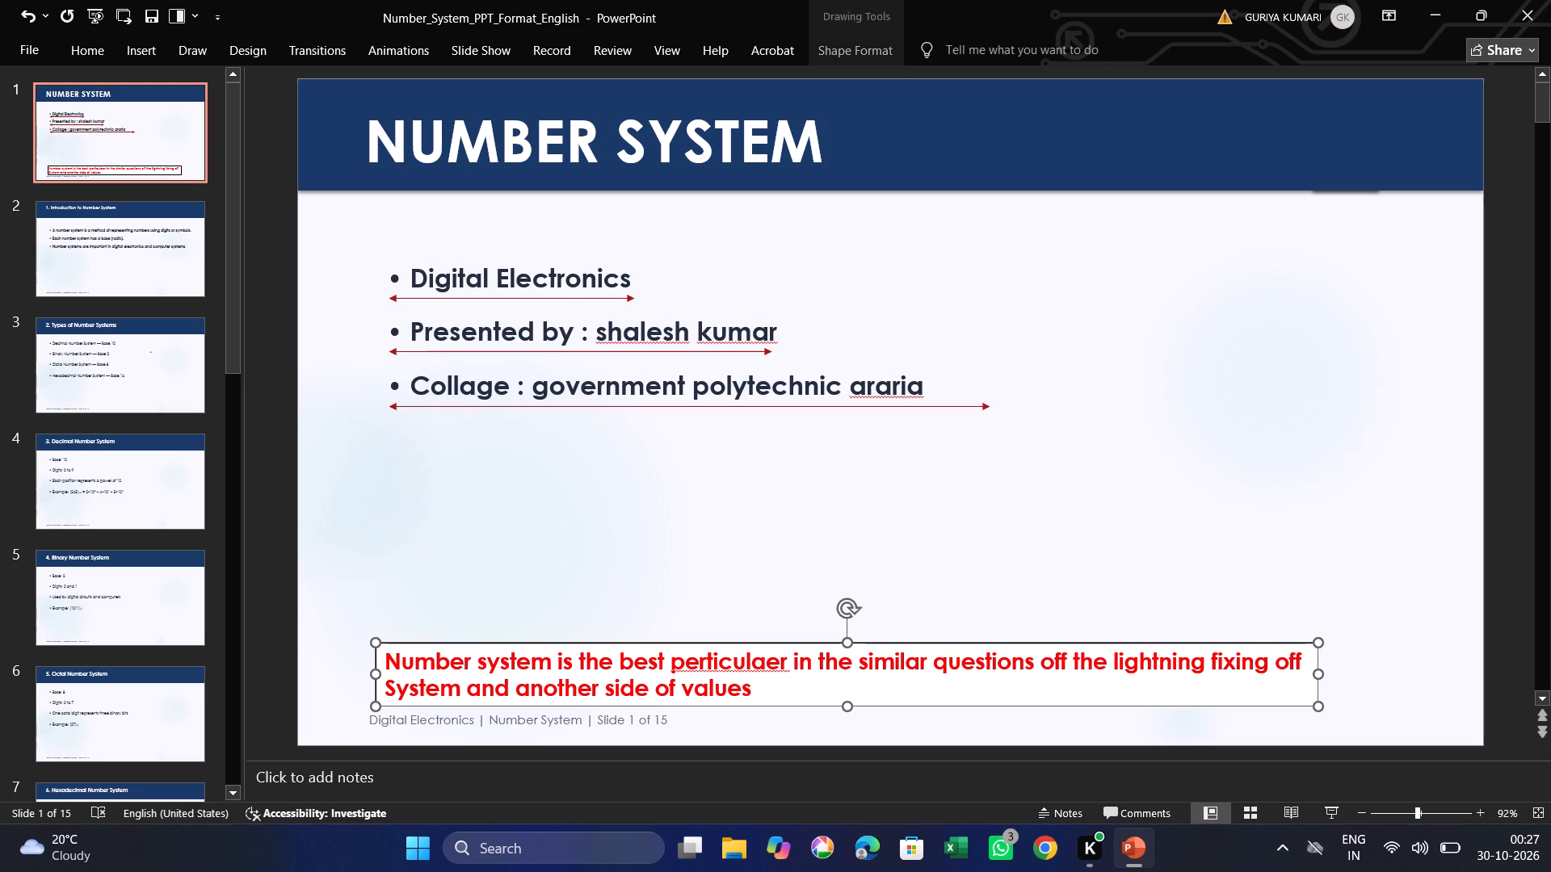
left_click_drag(388, 661, 834, 683)
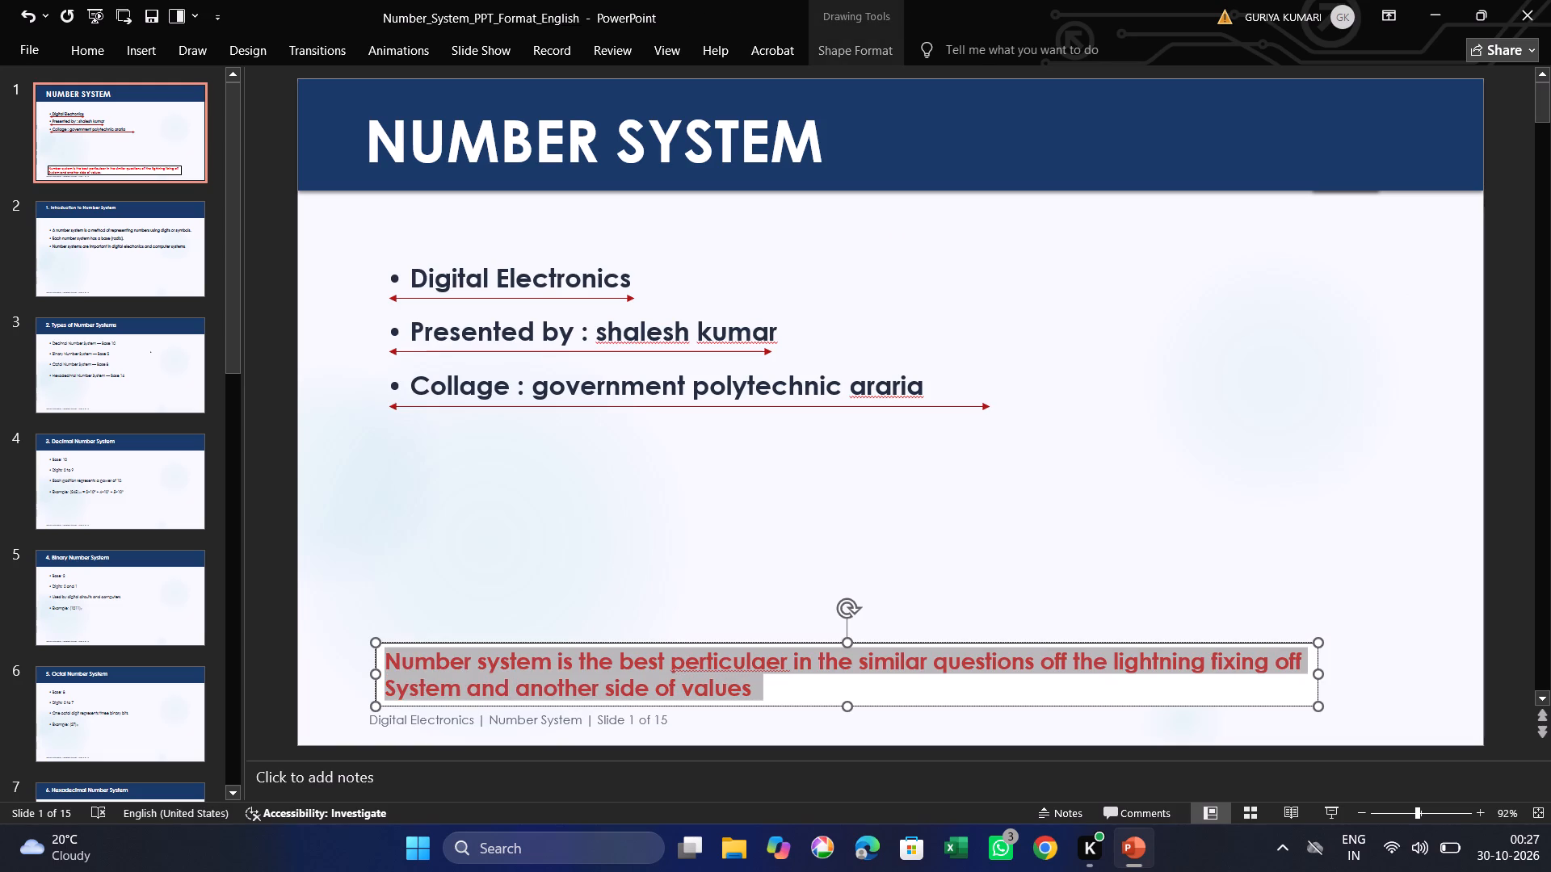
left_click_drag(834, 683, 790, 689)
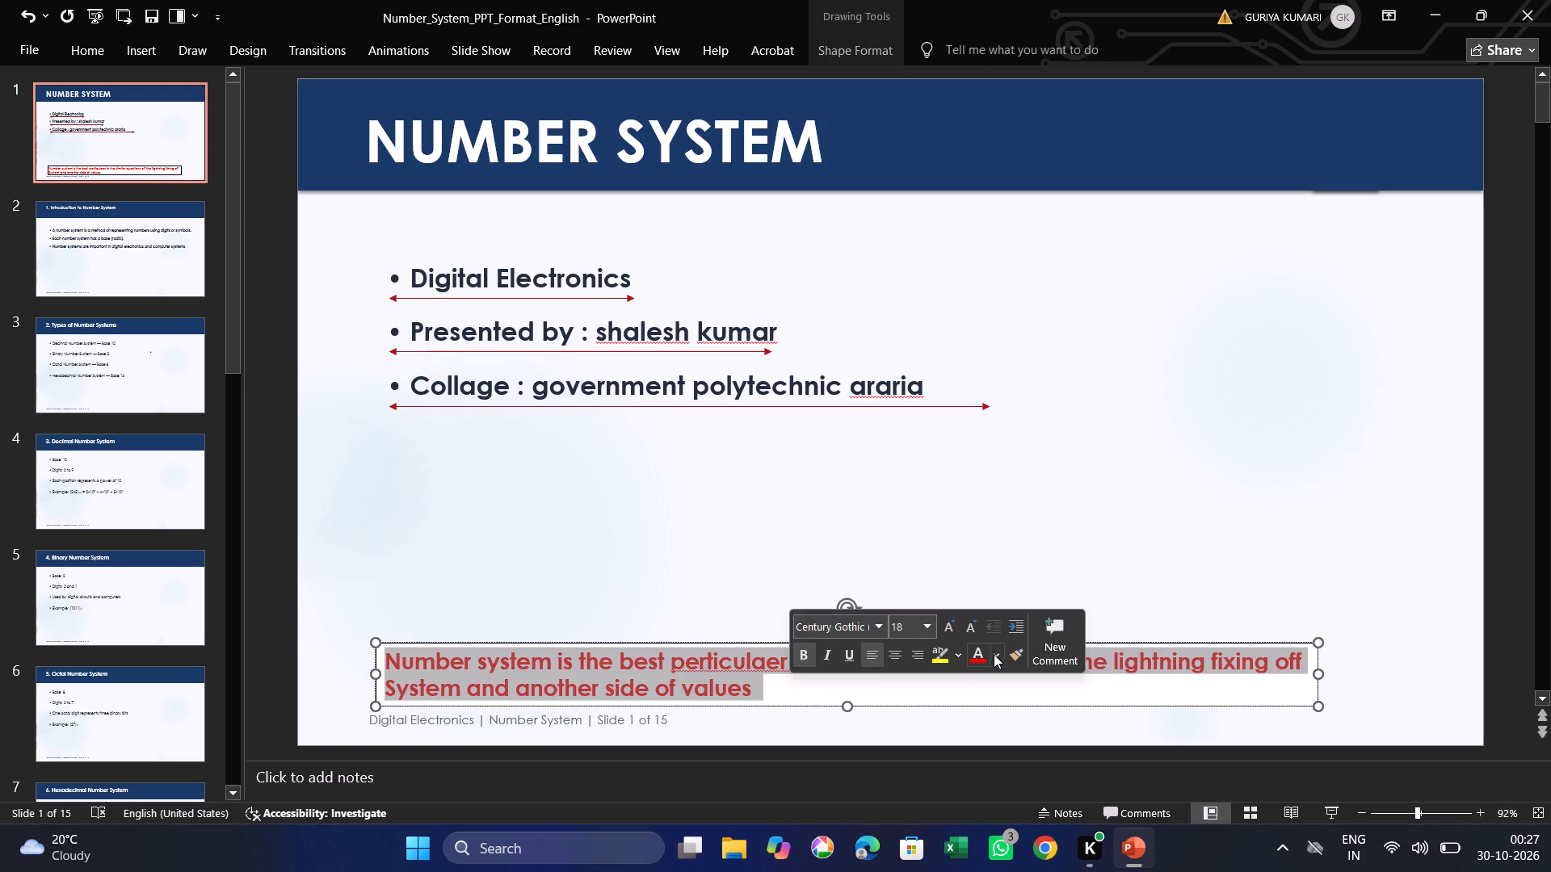
left_click(1002, 654)
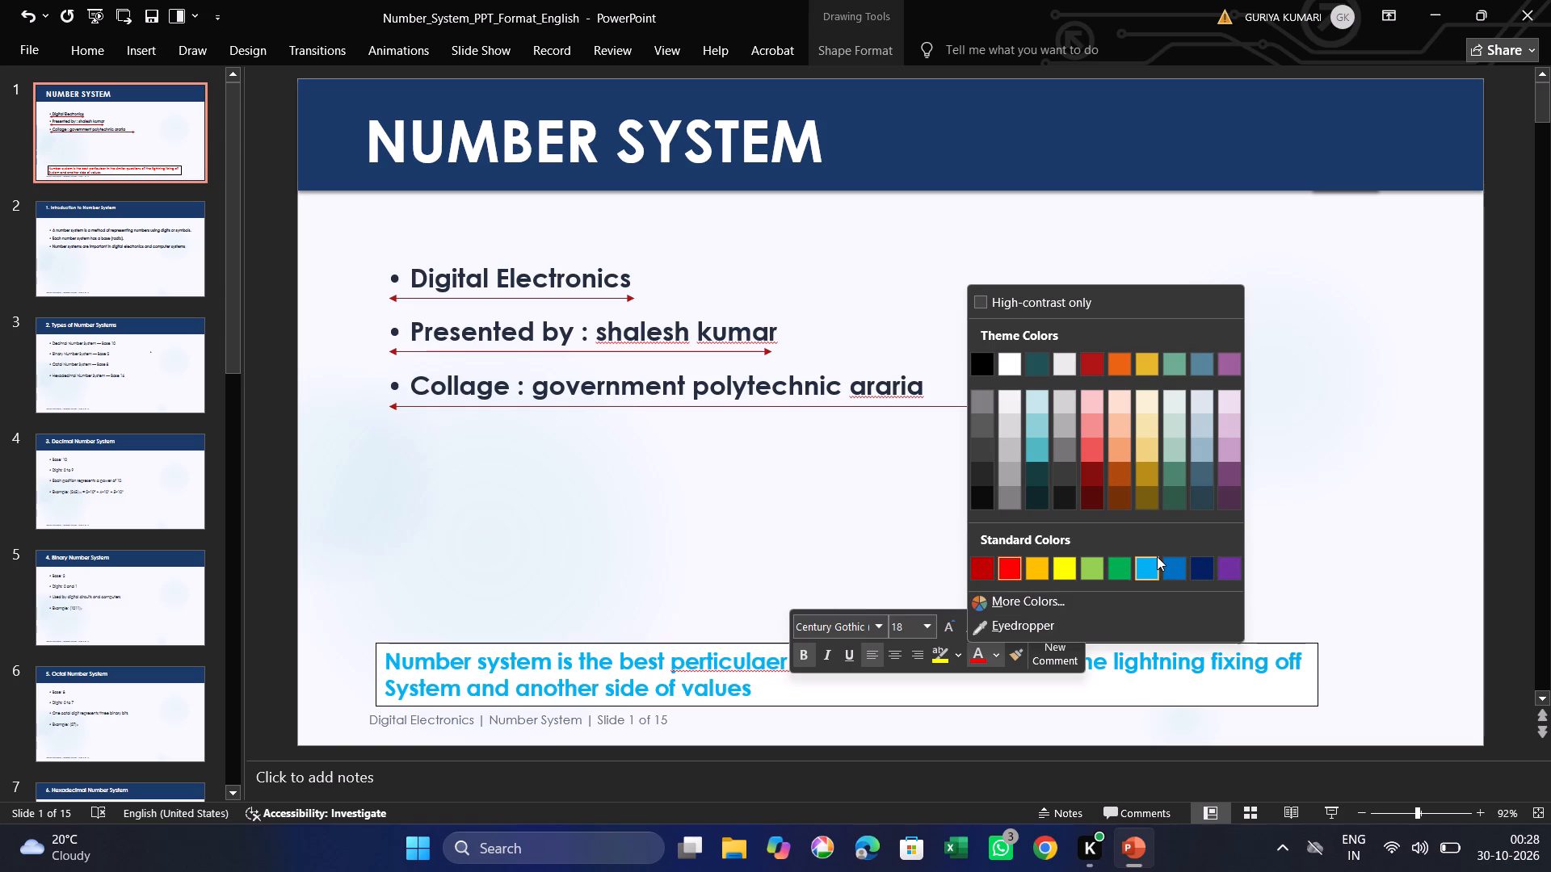
left_click(1205, 559)
left_click(751, 530)
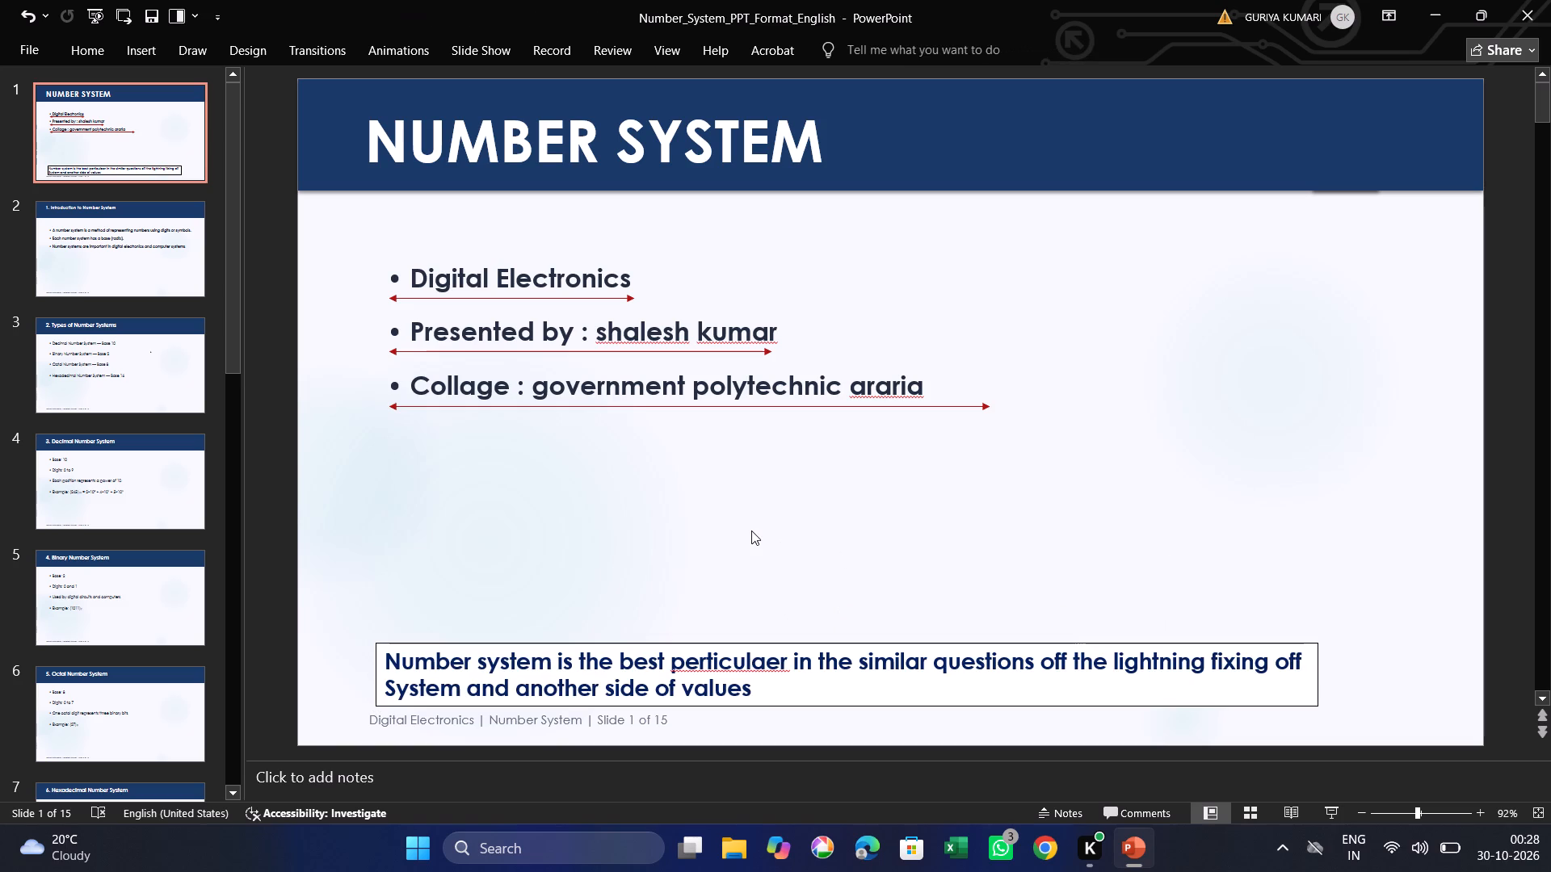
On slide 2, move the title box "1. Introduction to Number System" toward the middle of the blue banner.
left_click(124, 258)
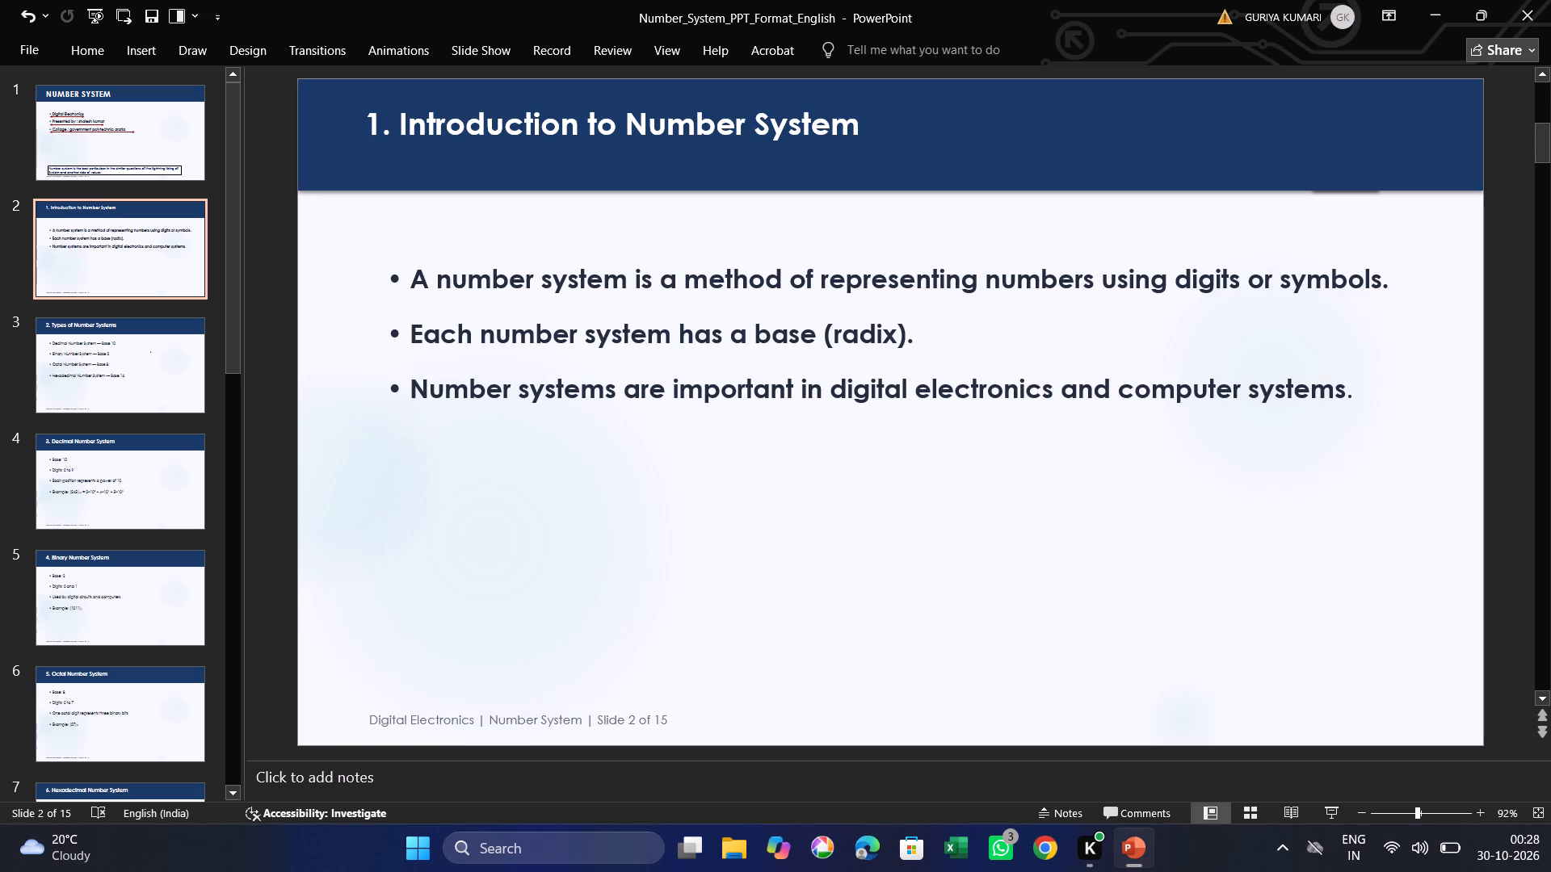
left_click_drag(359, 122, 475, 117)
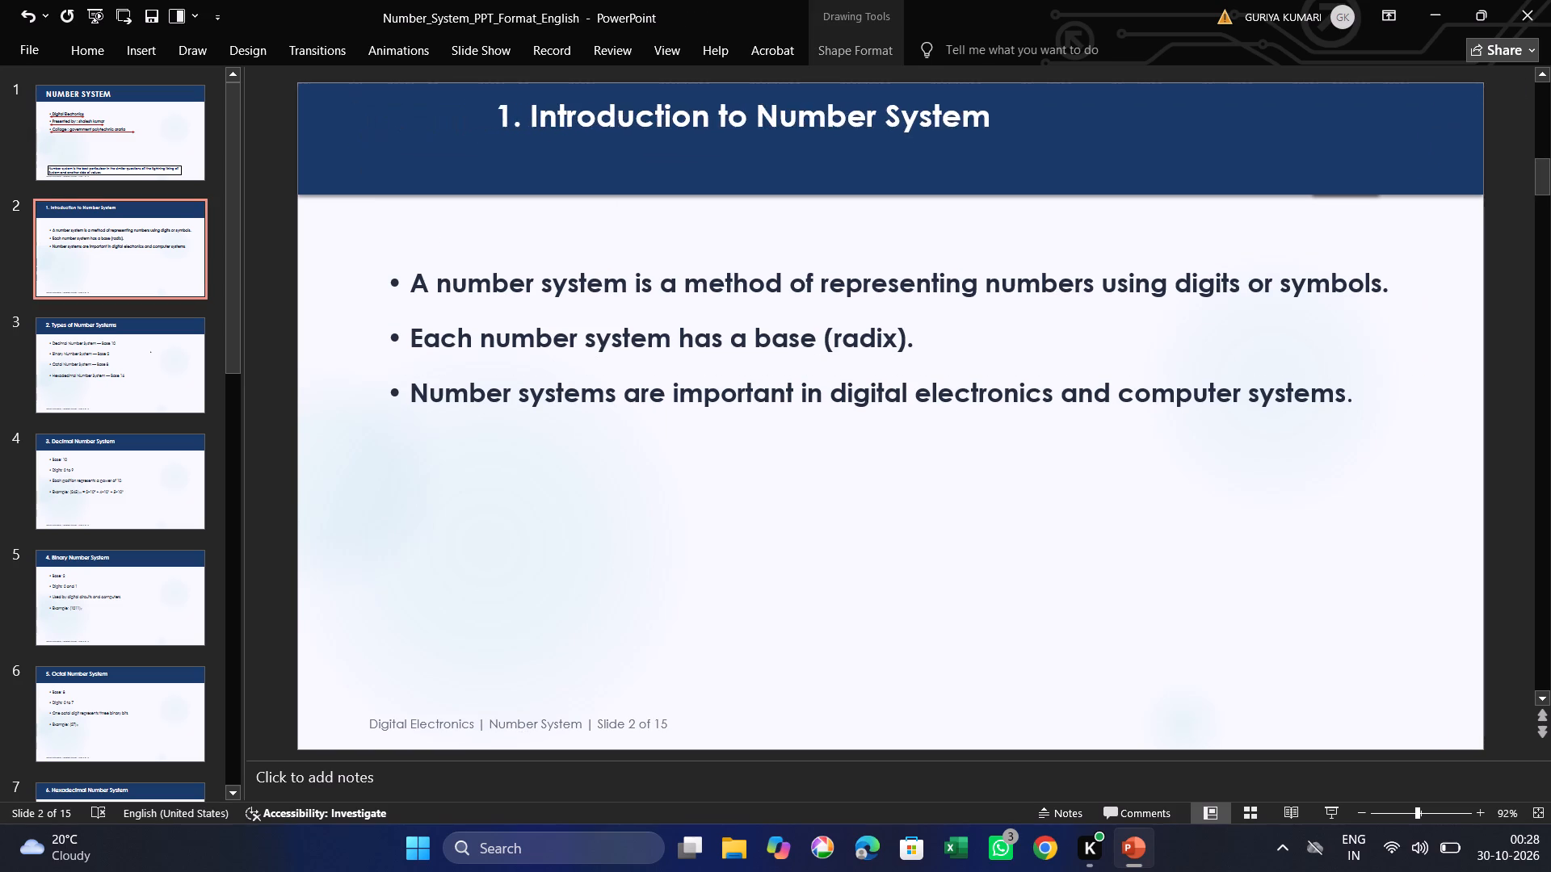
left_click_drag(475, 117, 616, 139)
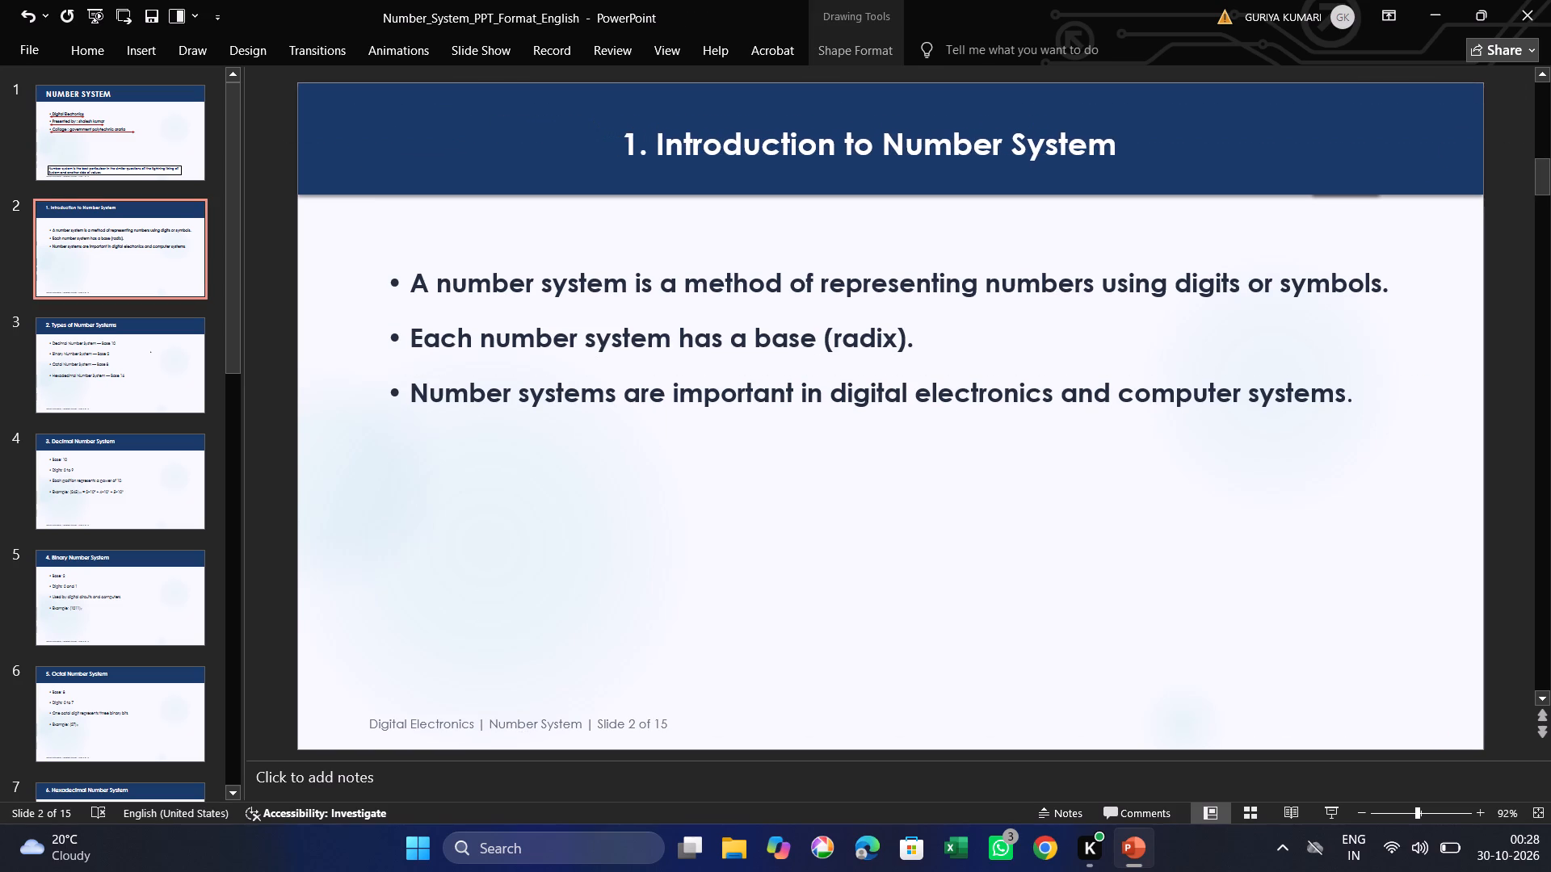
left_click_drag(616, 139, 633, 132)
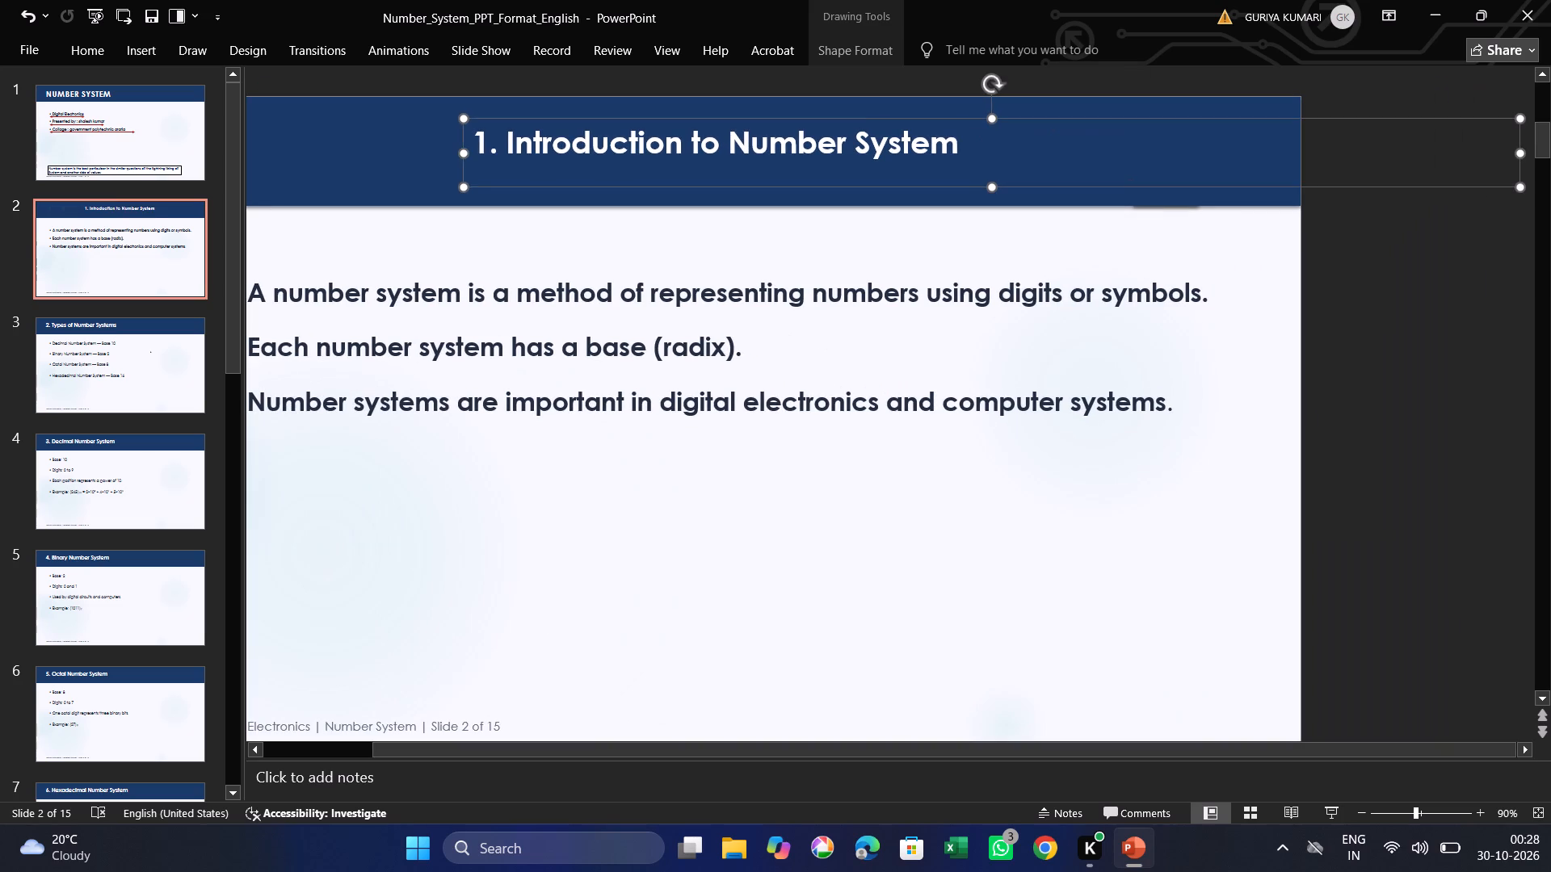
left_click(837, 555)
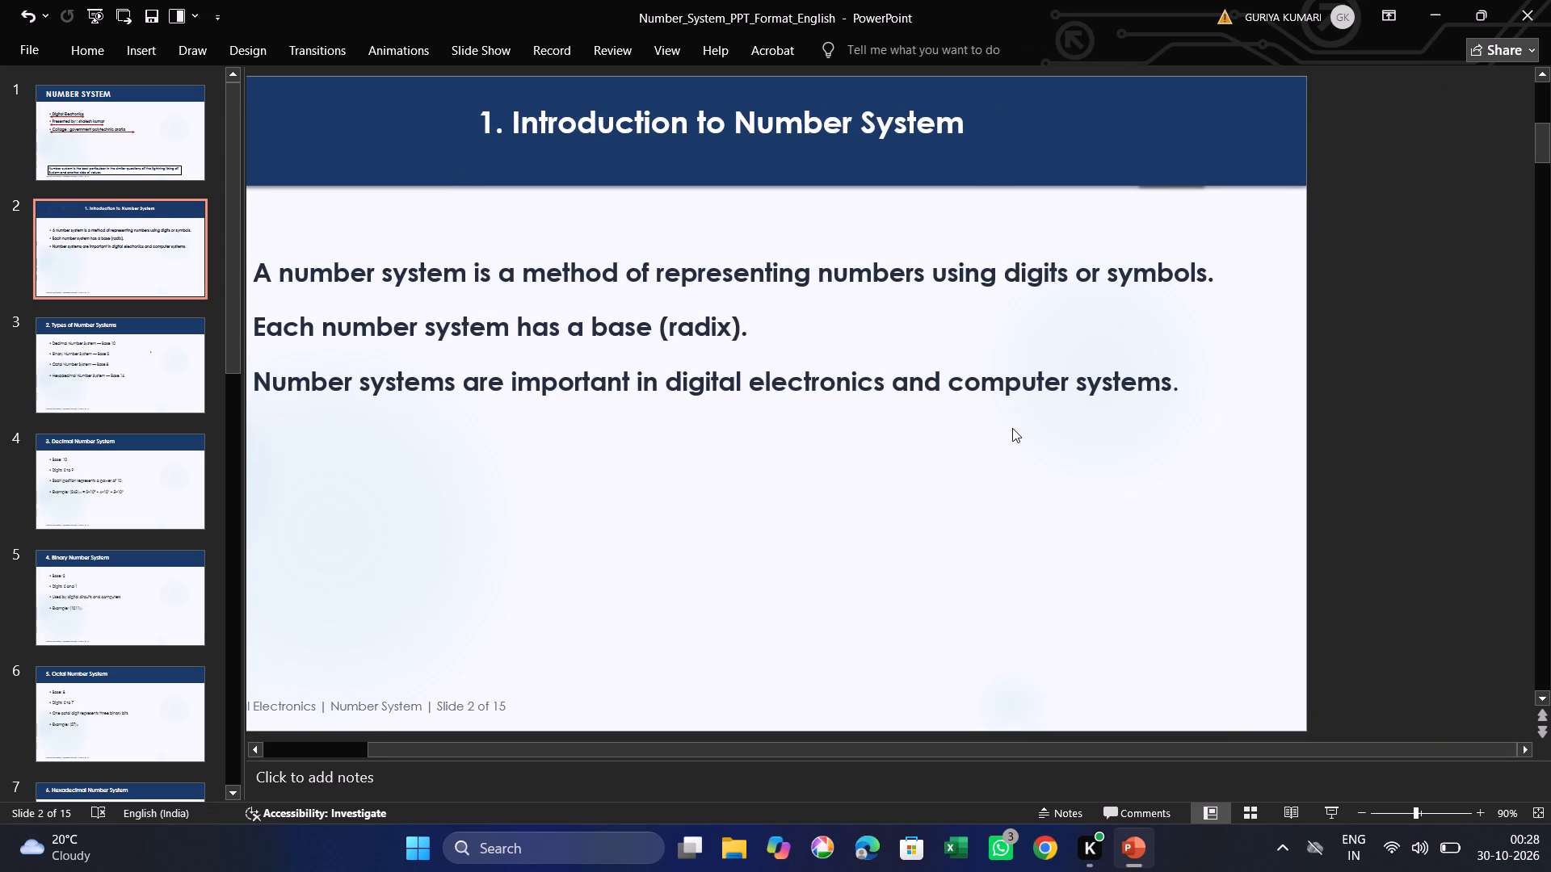
Recolour slide 2's whole title to the dark orange theme shade, trying dark blue and gold first.
scroll(948, 208, "right", 2)
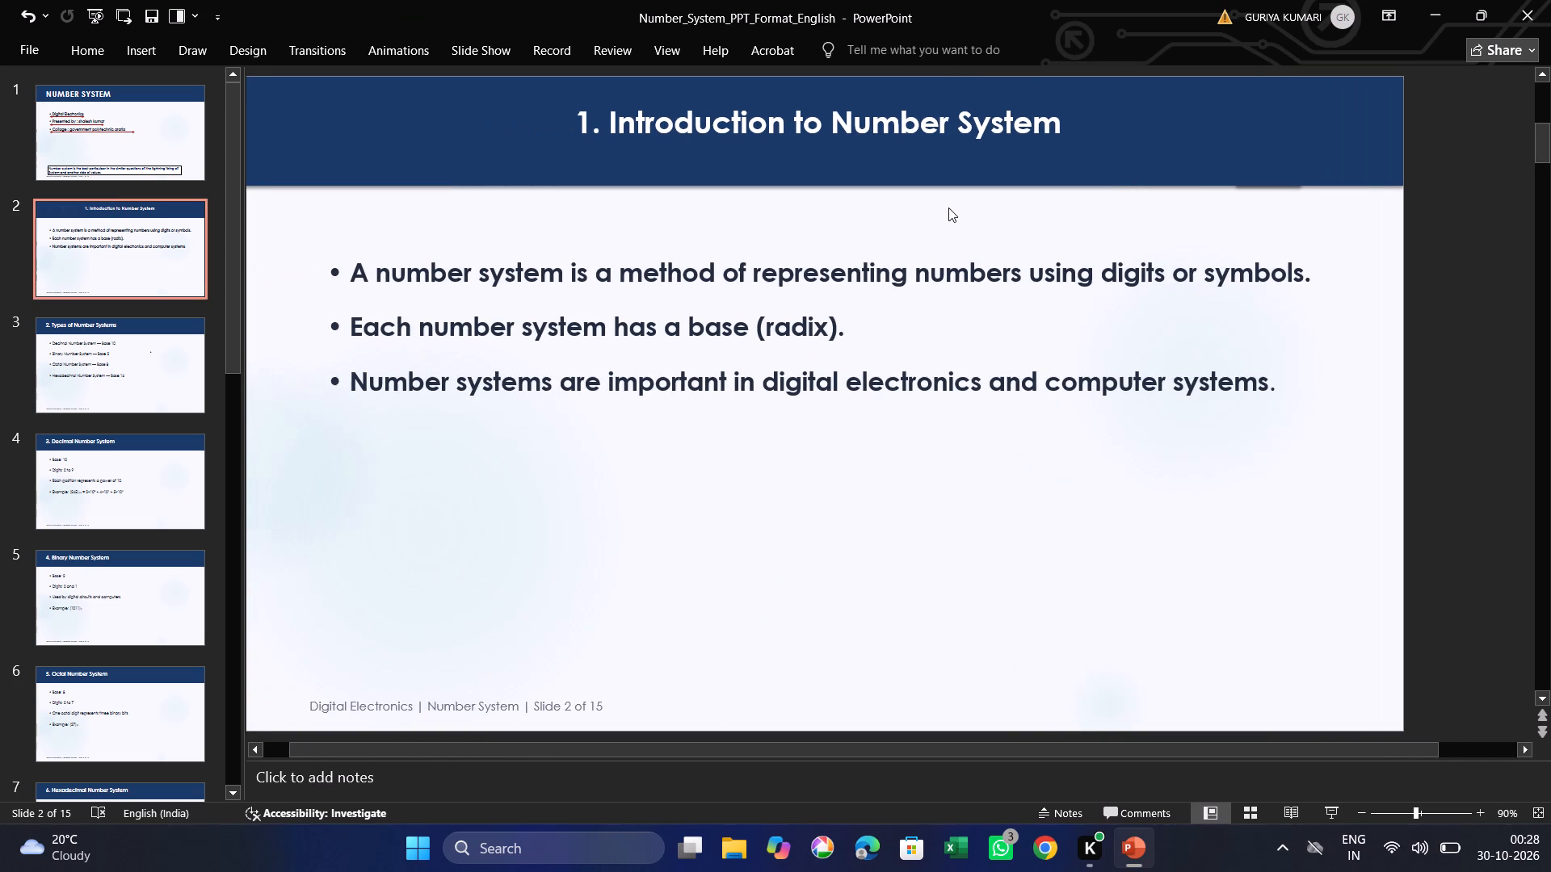
scroll(948, 208, "right", 2)
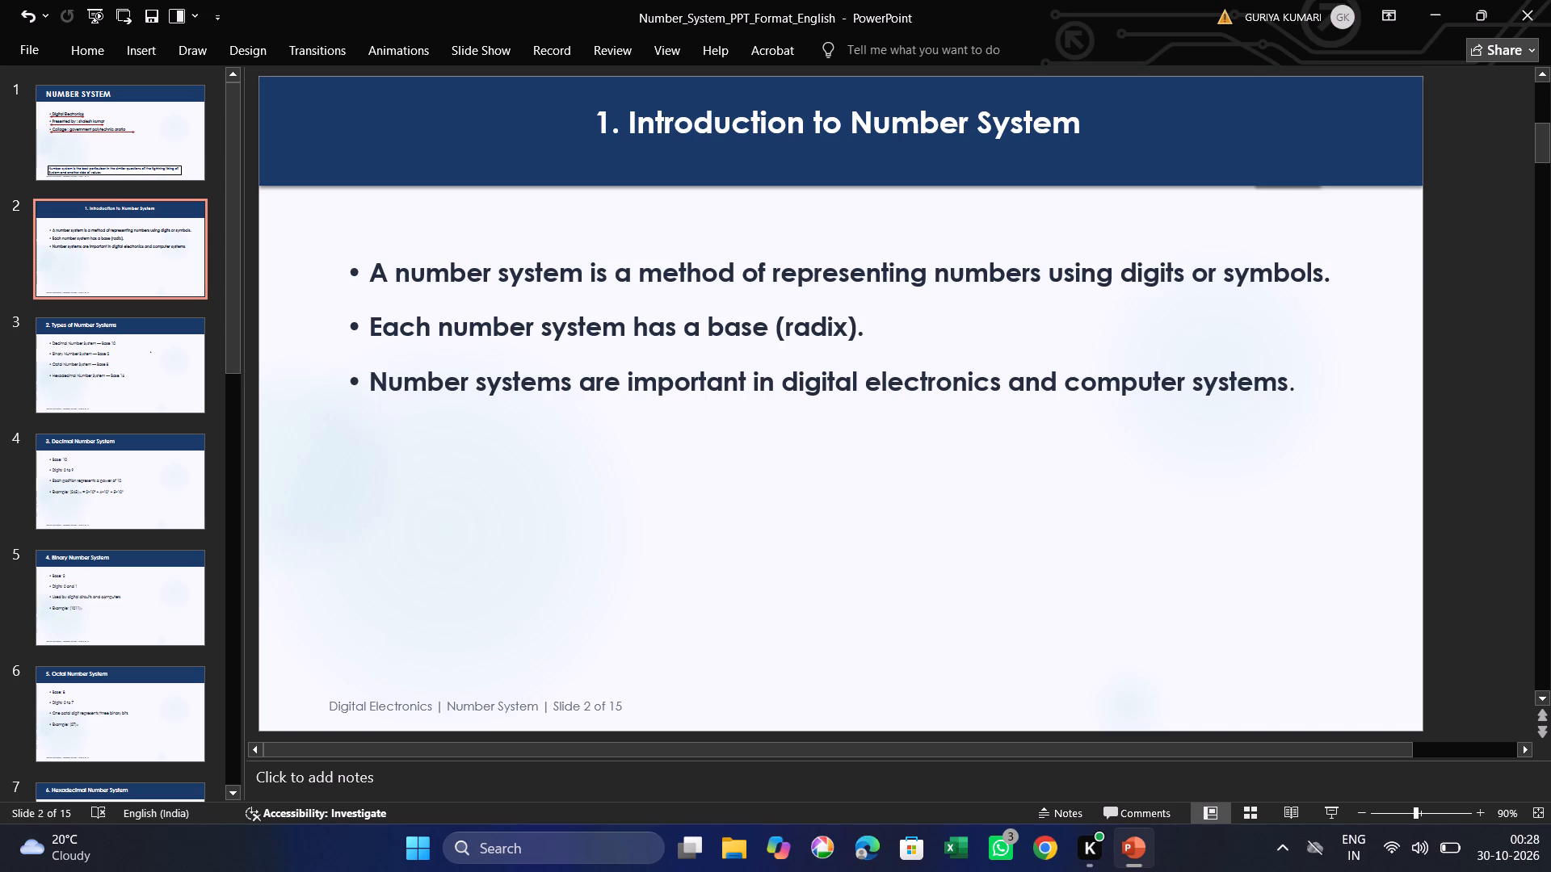
left_click_drag(600, 123, 1061, 118)
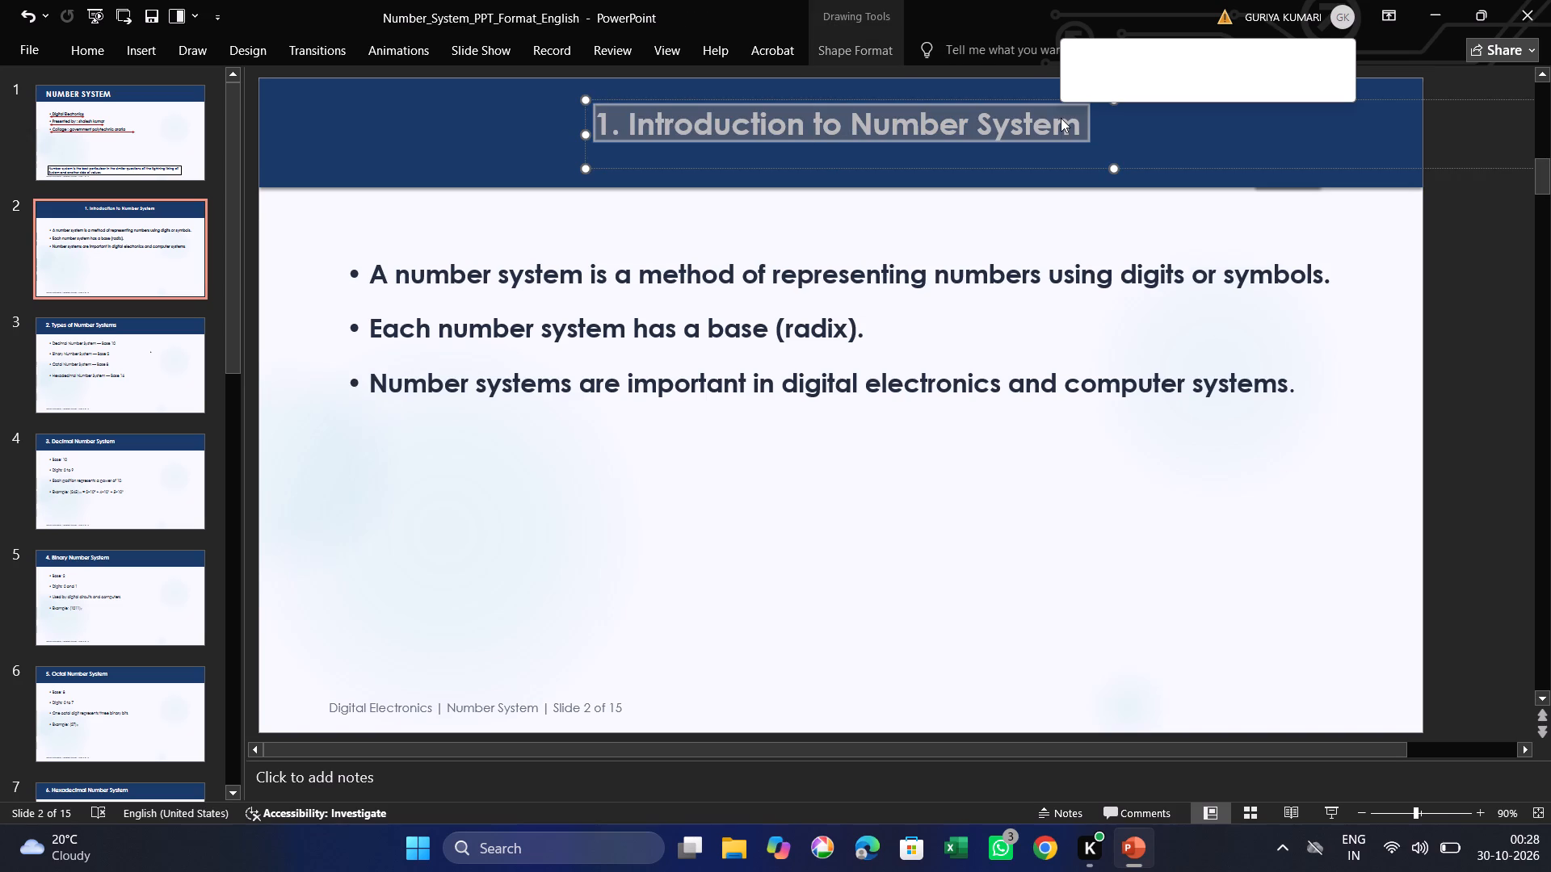
double_click(1061, 118)
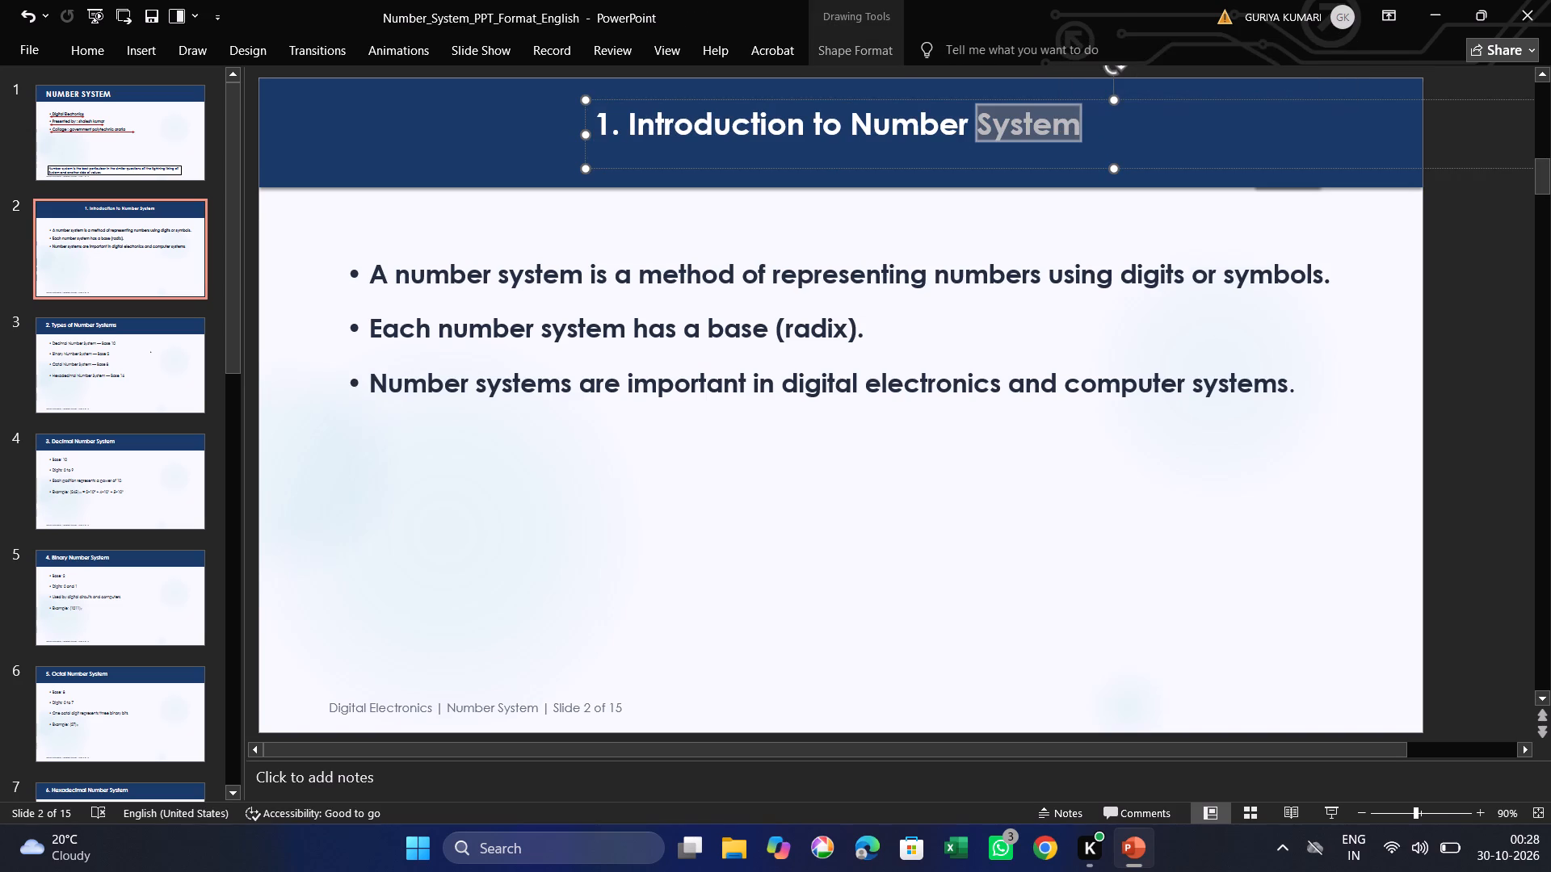
left_click_drag(598, 124, 693, 124)
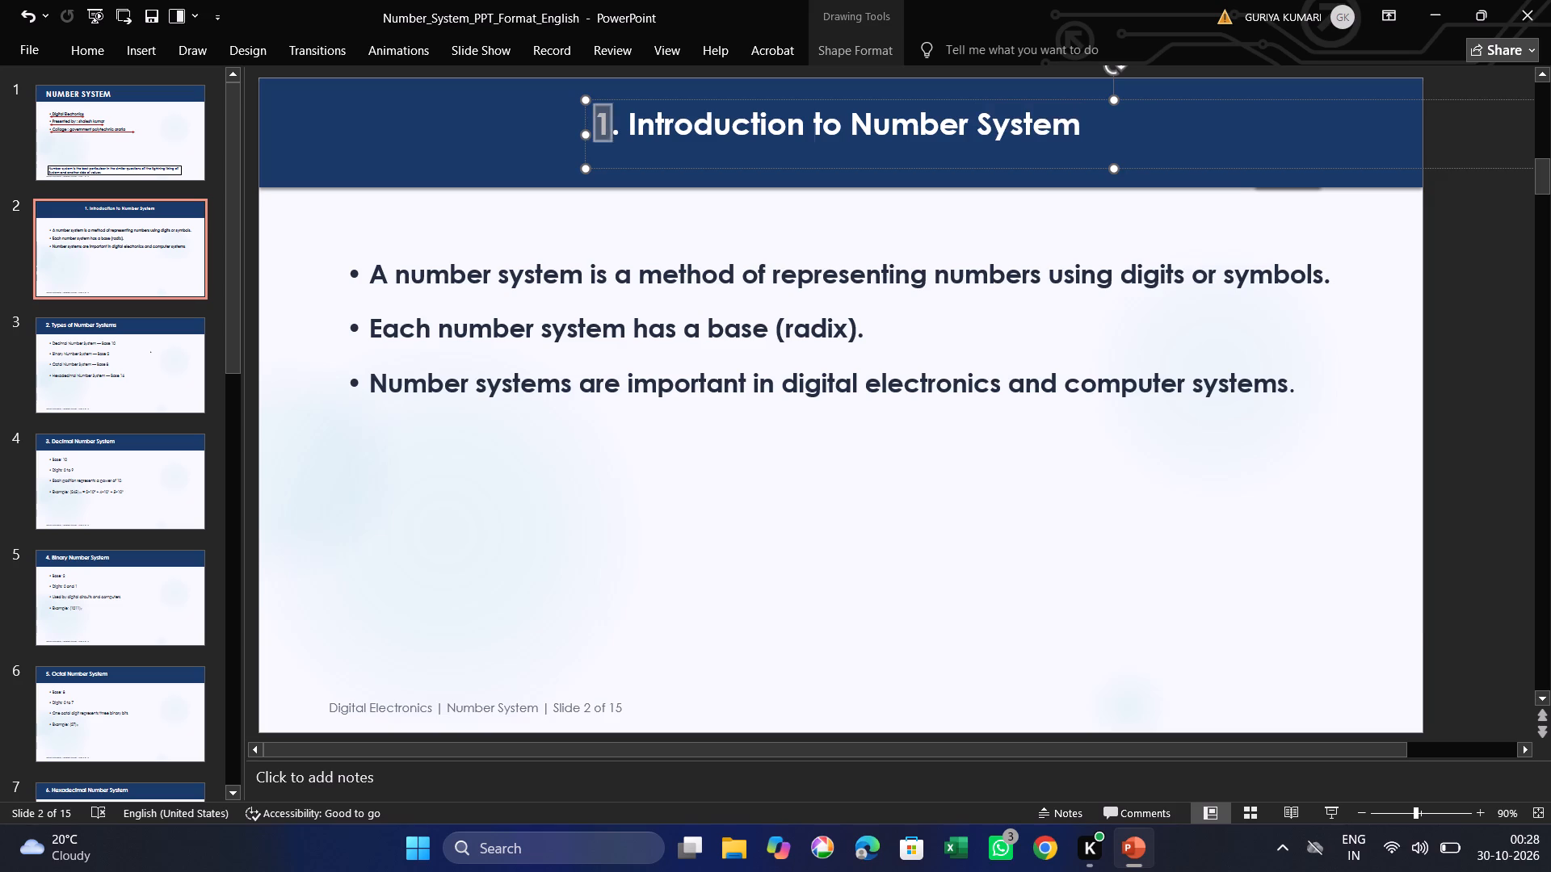
left_click_drag(693, 124, 1062, 101)
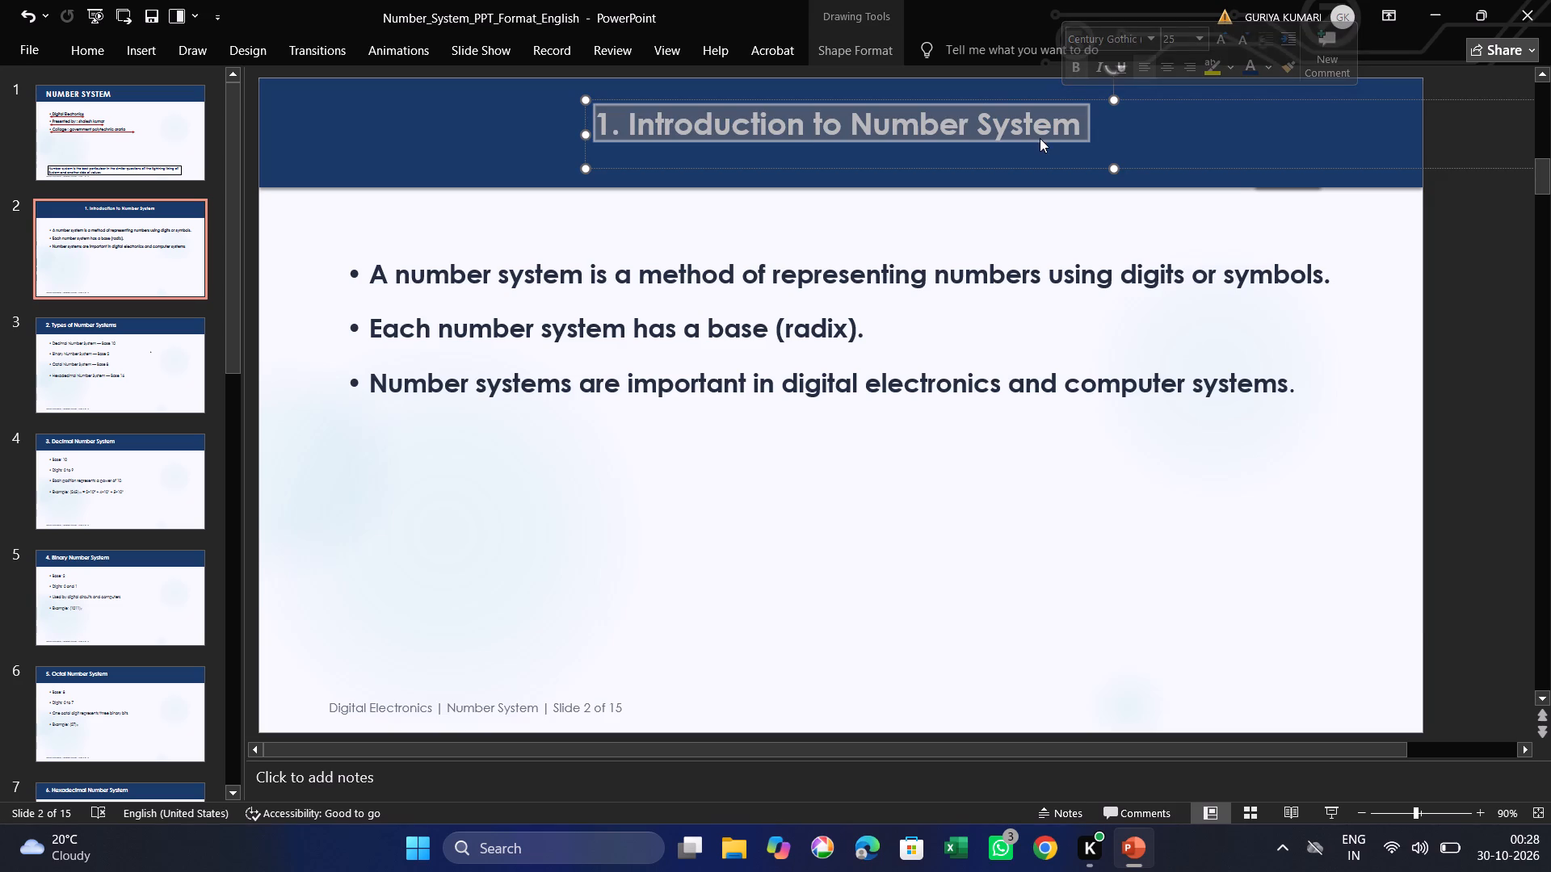
right_click(1028, 124)
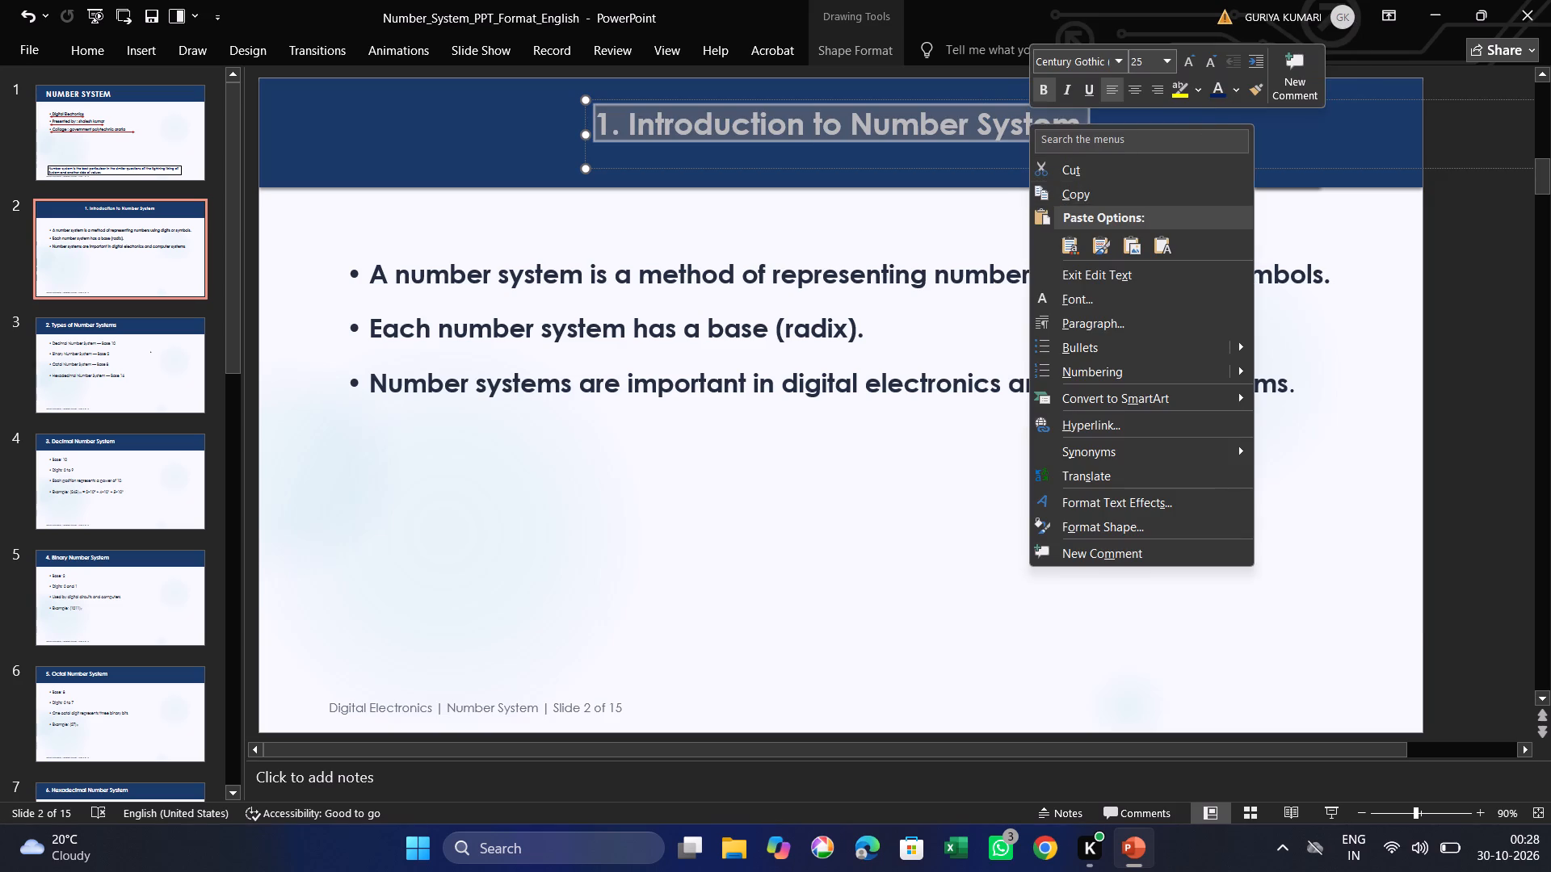
left_click(1224, 86)
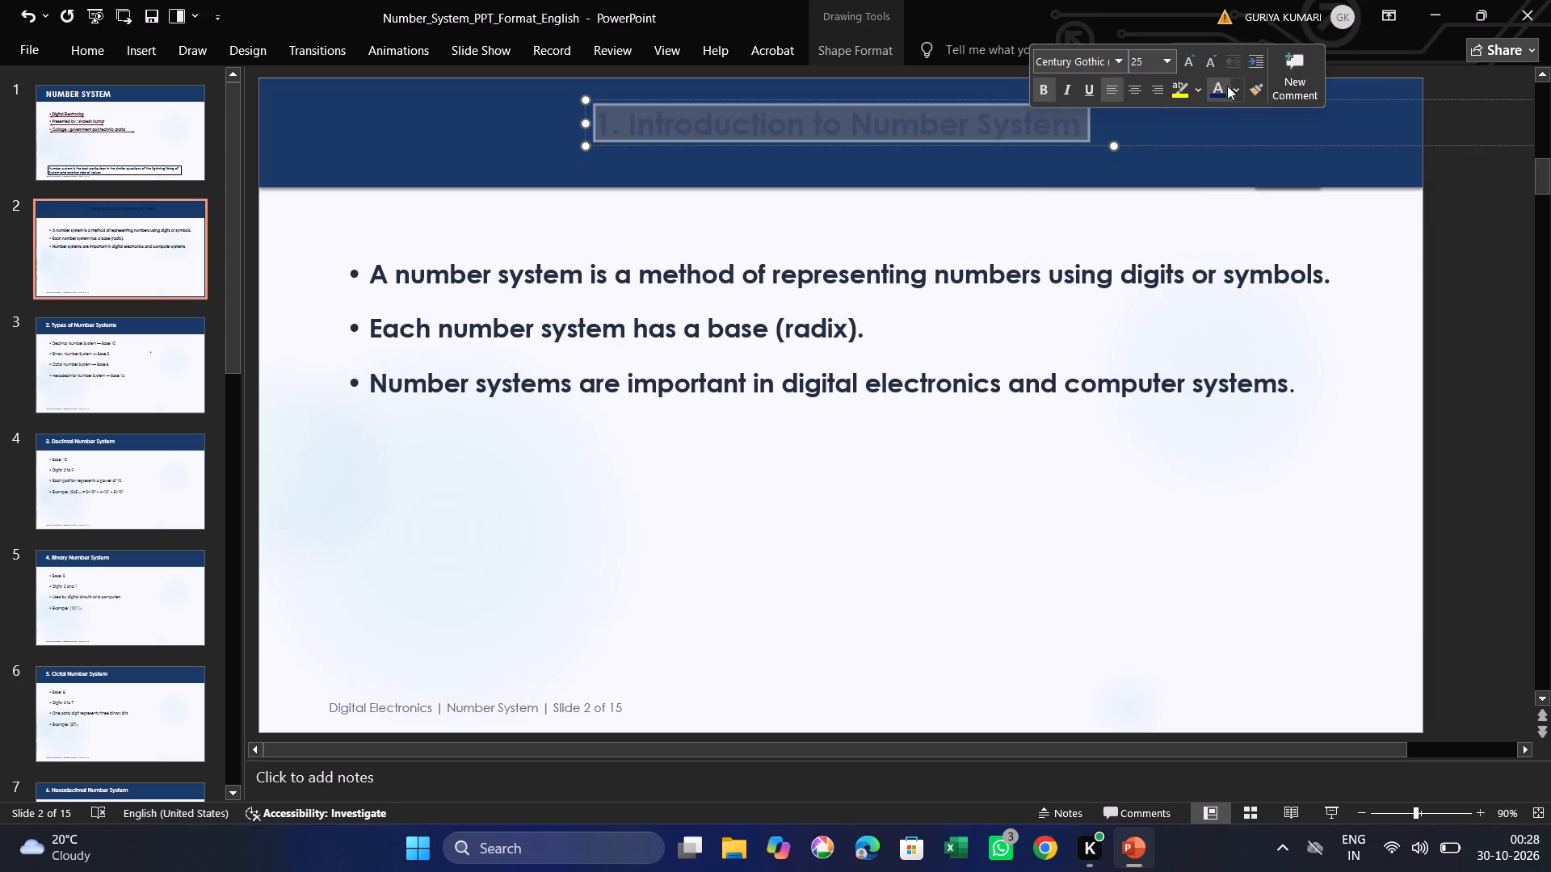
left_click(1243, 86)
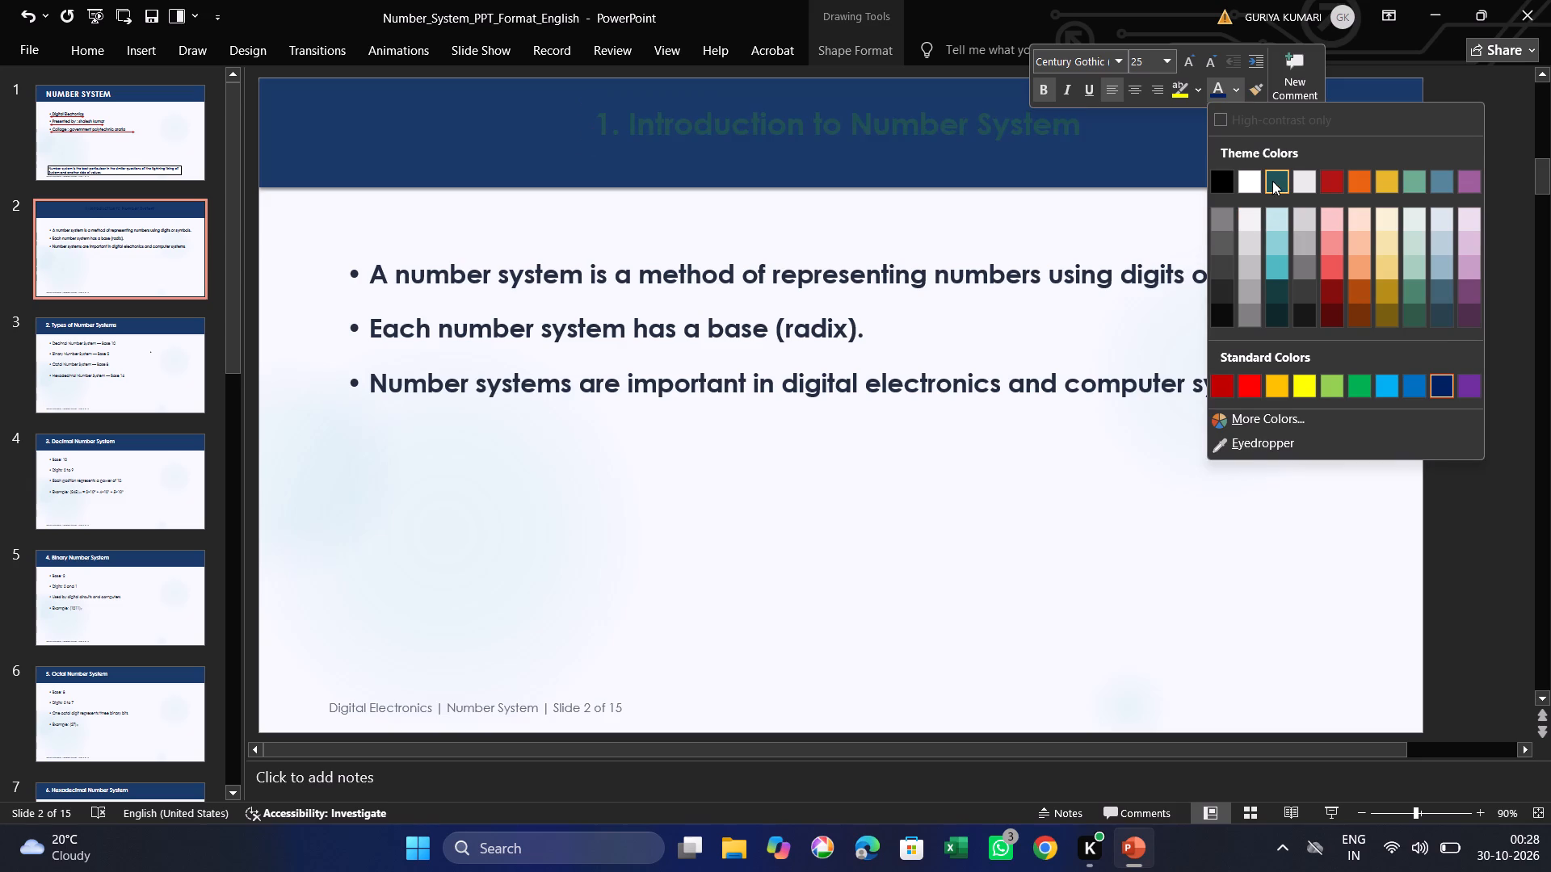
left_click(1389, 177)
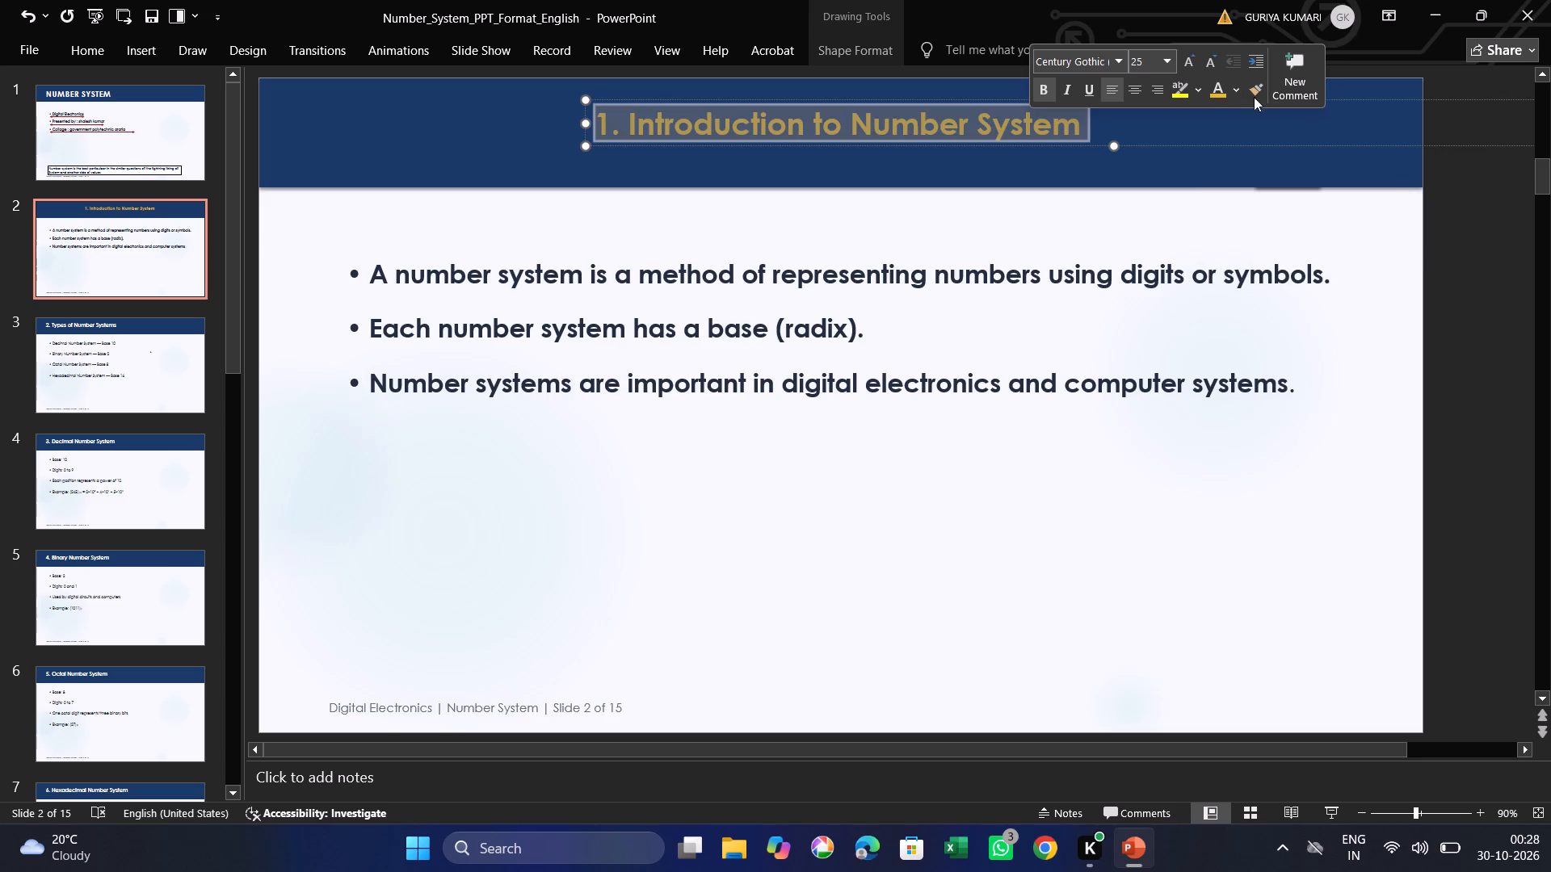
left_click(1225, 94)
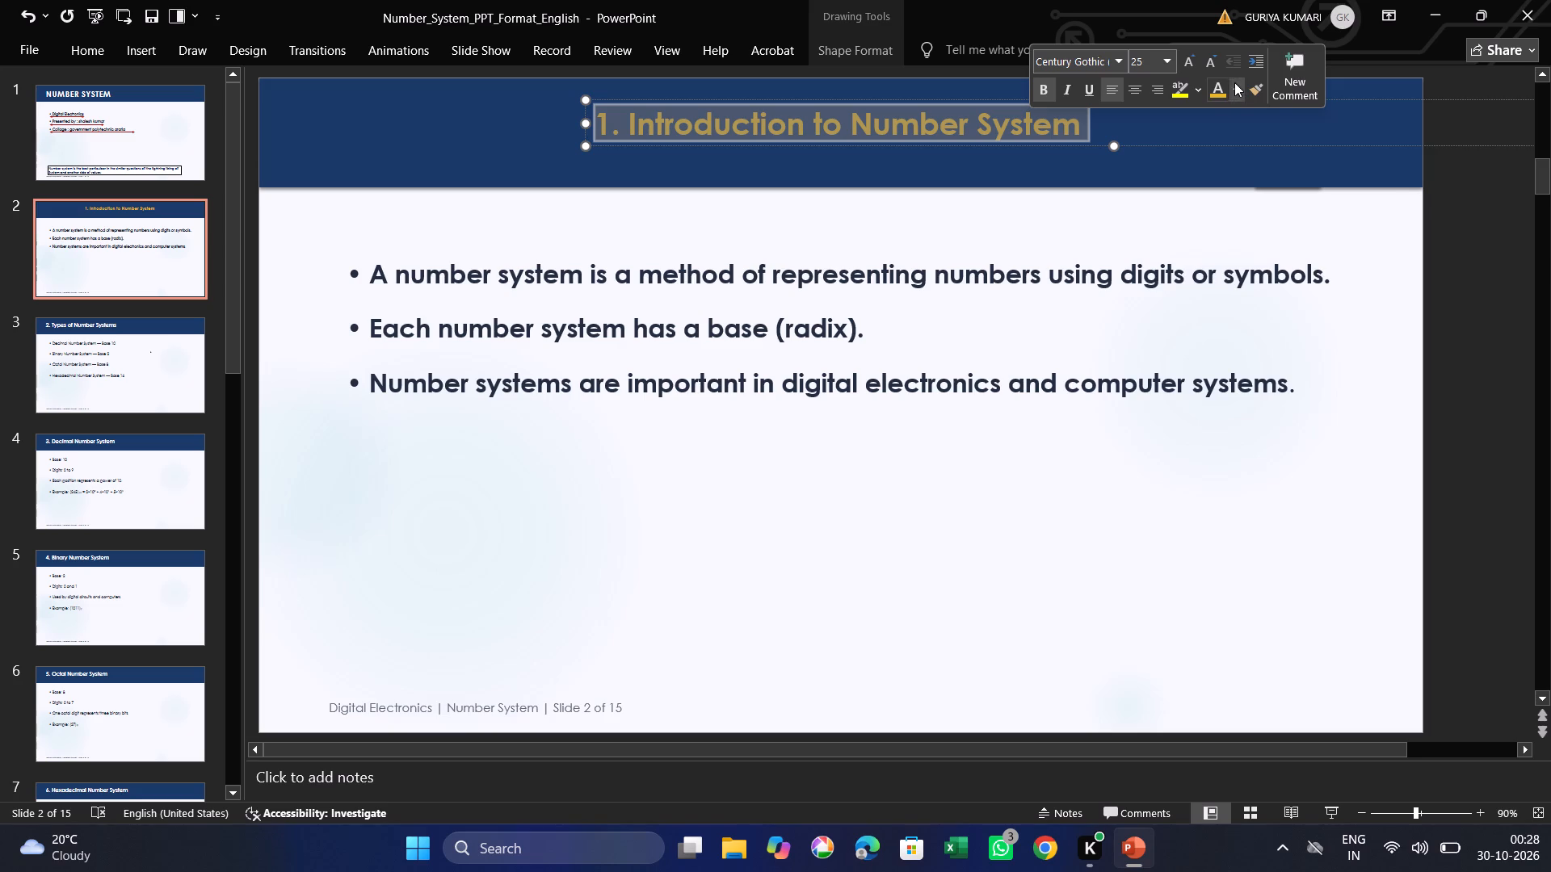
left_click(1234, 82)
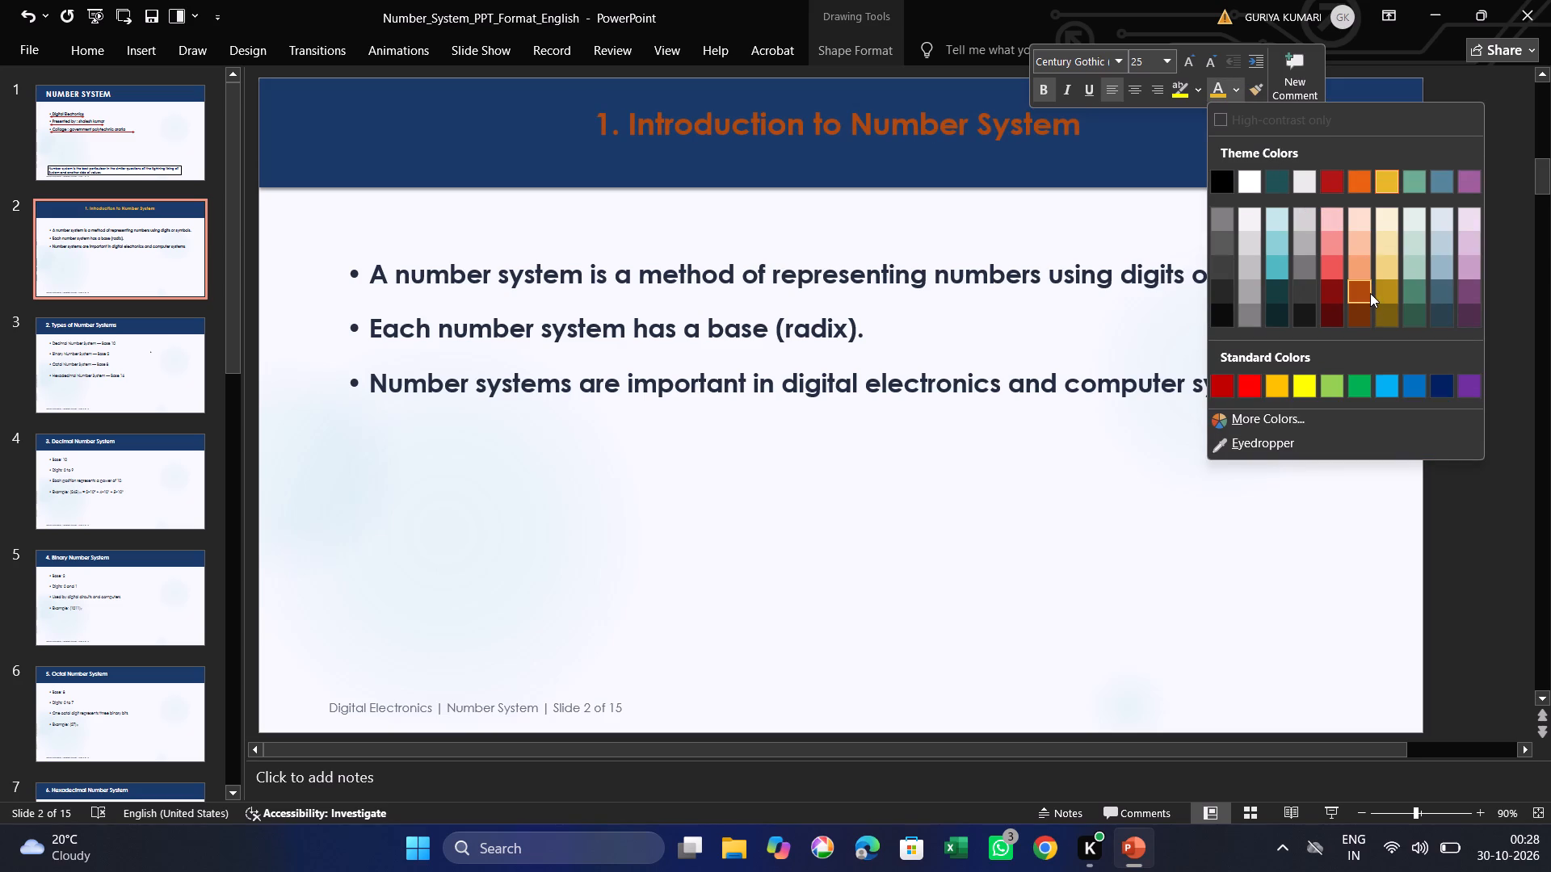
left_click(1370, 293)
left_click(1019, 490)
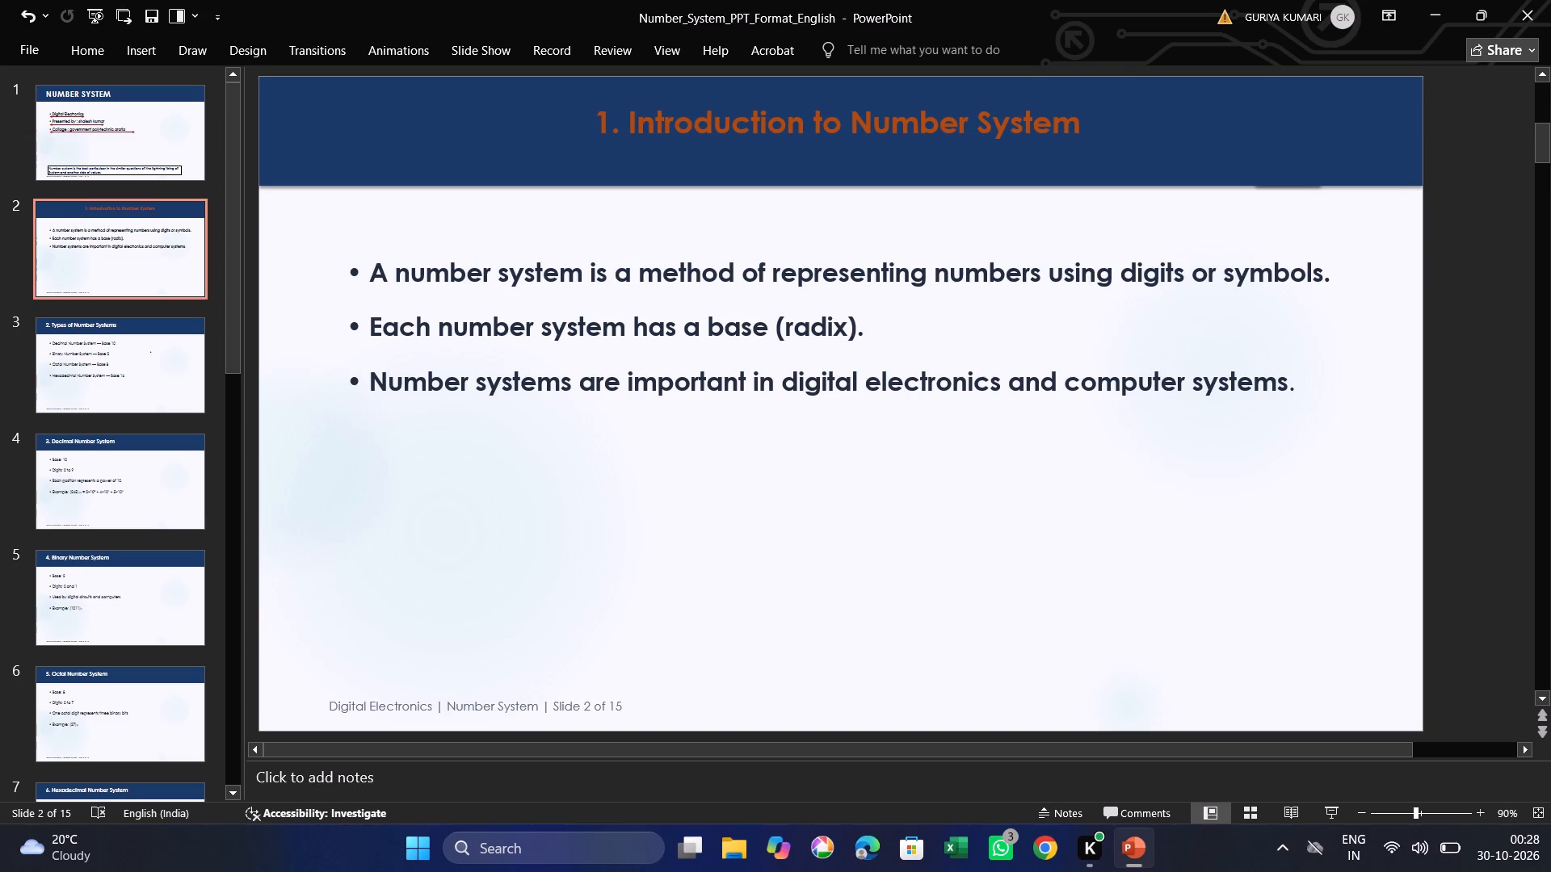
Set the font size of slide 2's whole title to 40.
left_click_drag(602, 119, 1090, 125)
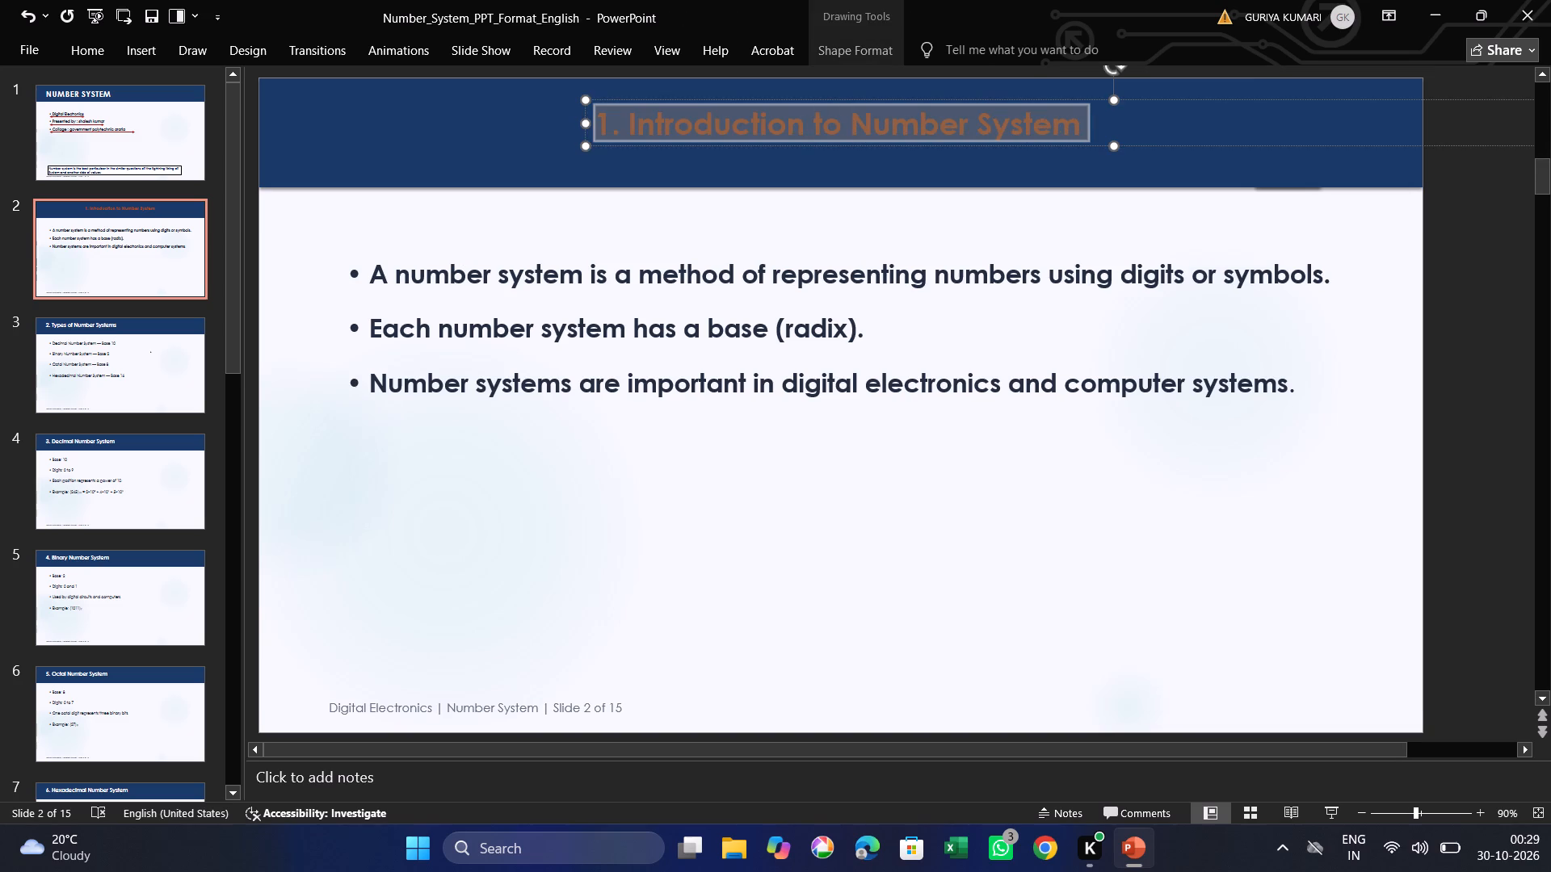
left_click_drag(1090, 125, 1166, 125)
right_click(1002, 118)
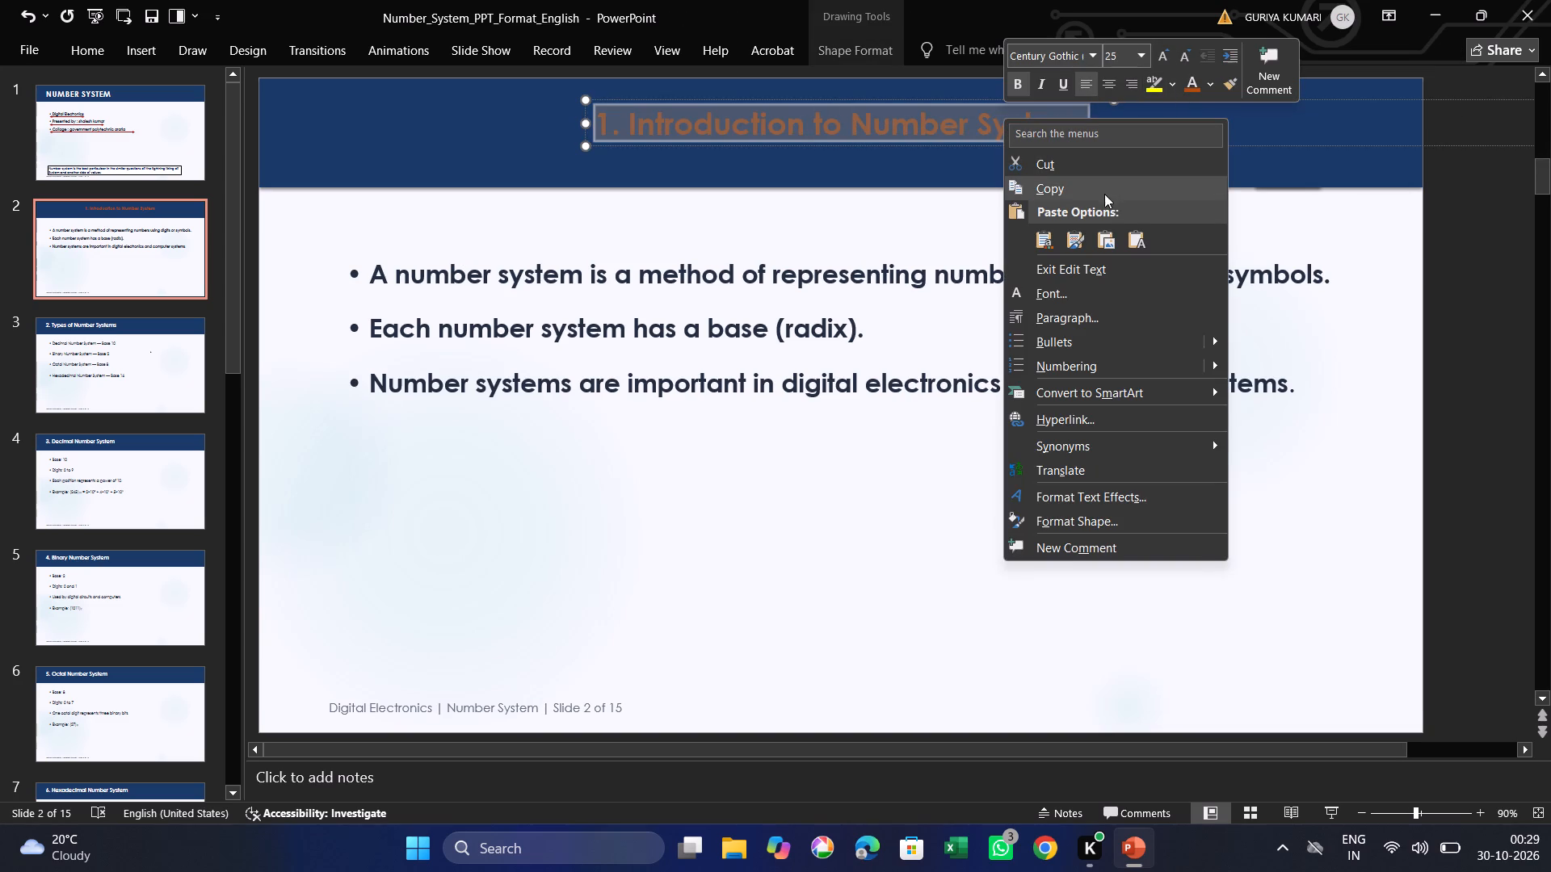
left_click(1187, 44)
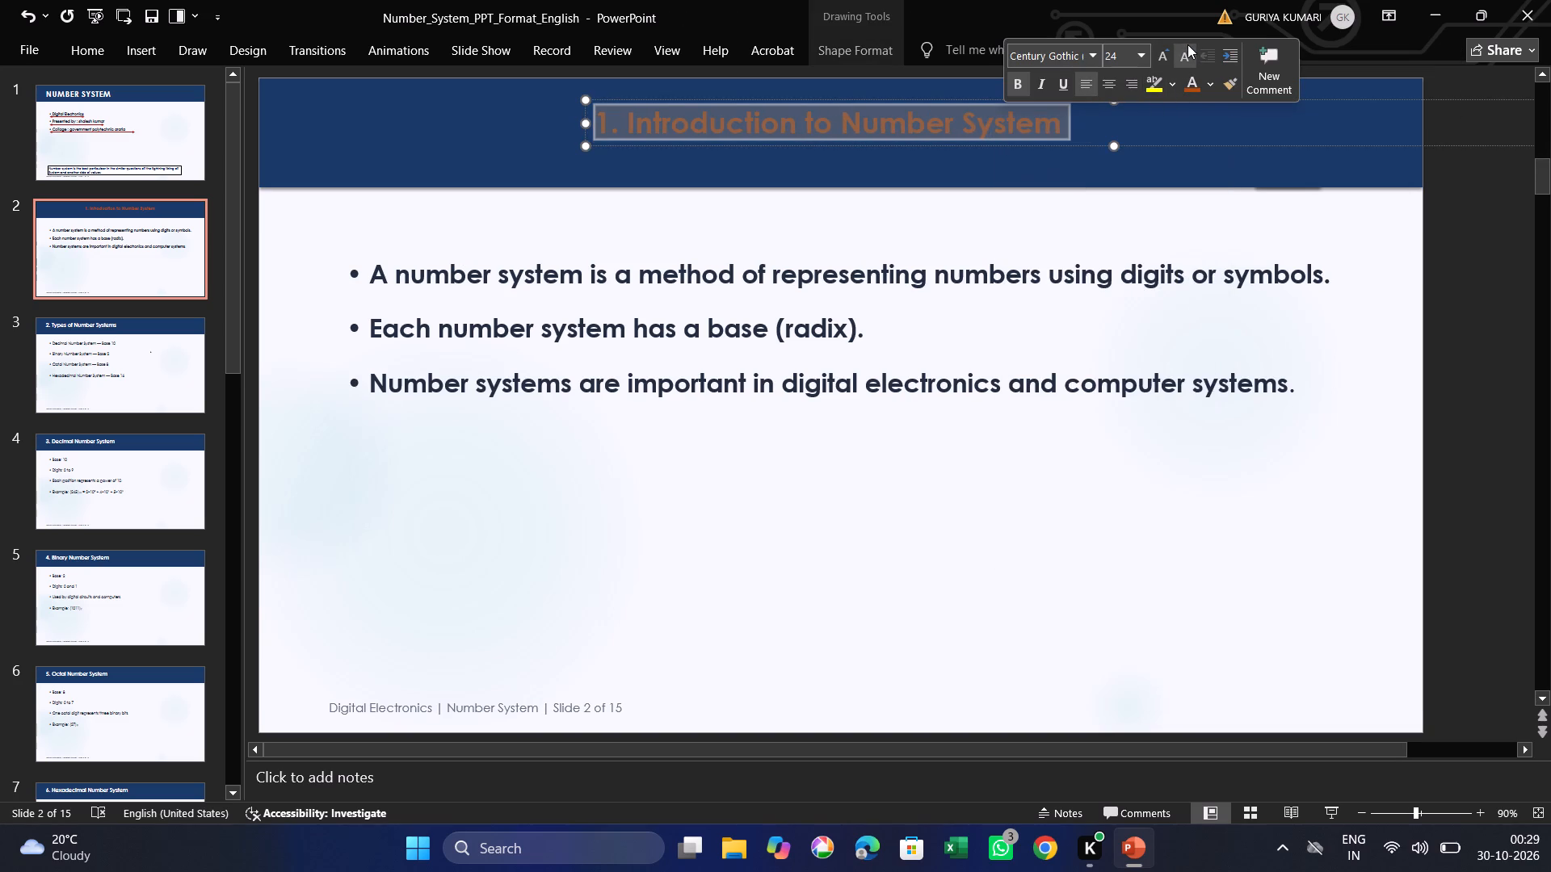
left_click(1145, 52)
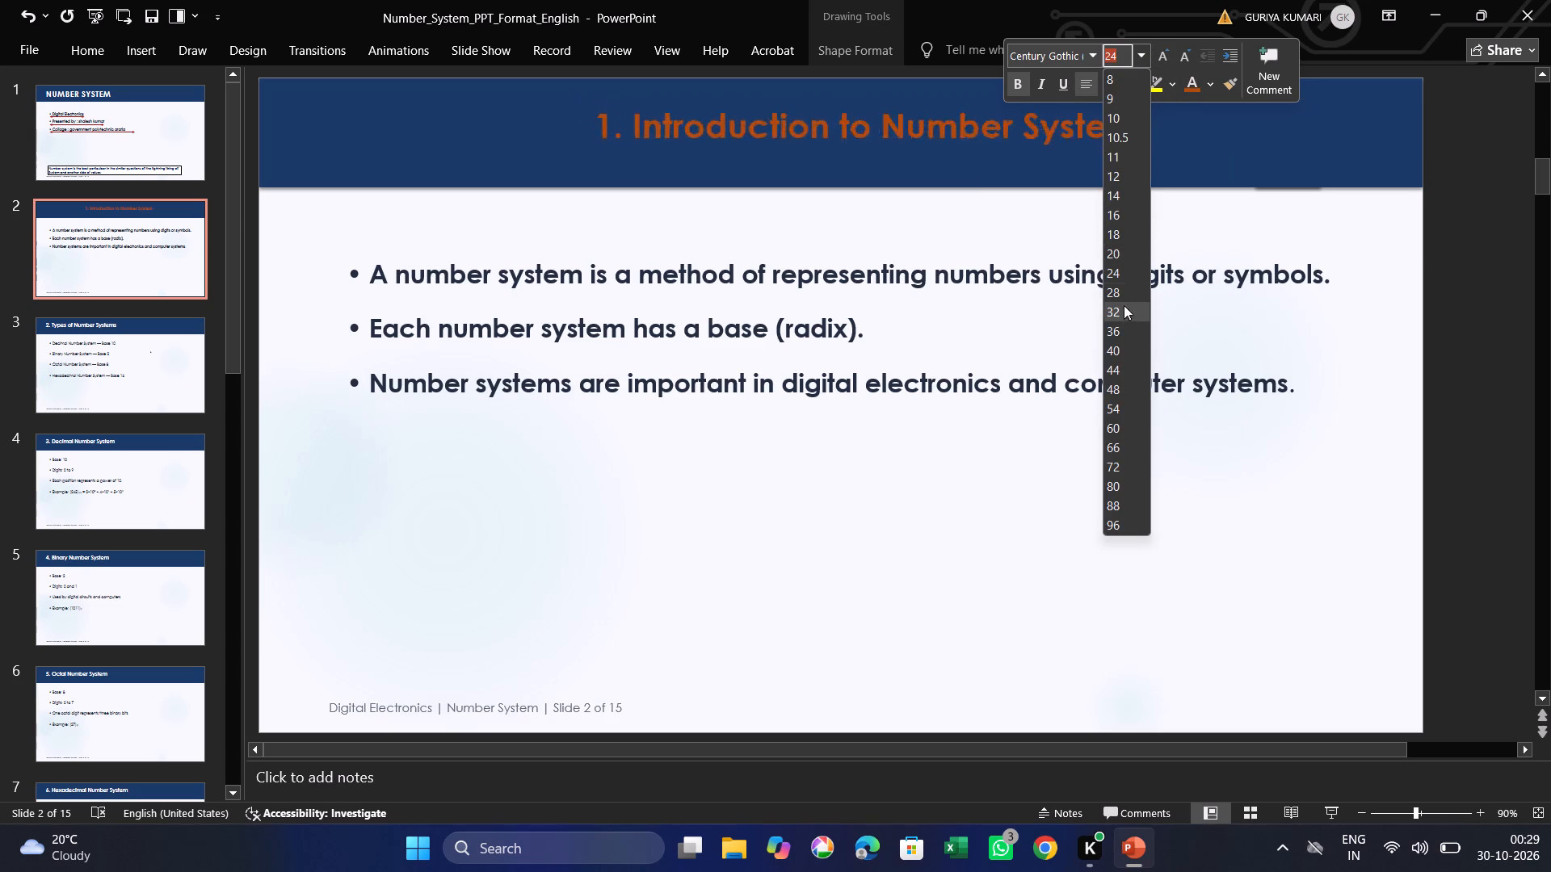
left_click(1137, 358)
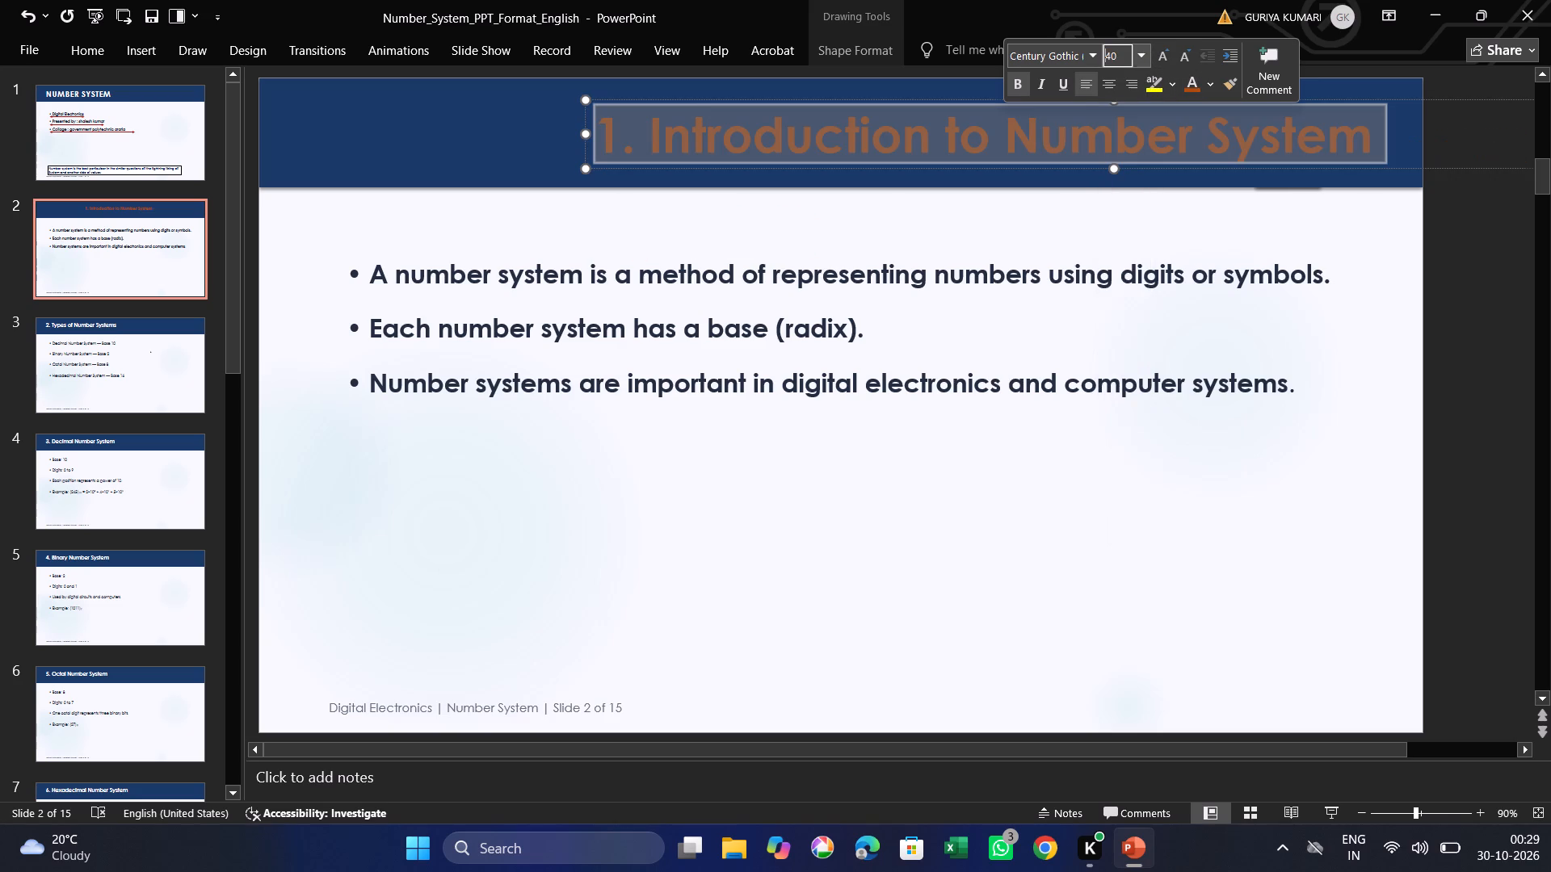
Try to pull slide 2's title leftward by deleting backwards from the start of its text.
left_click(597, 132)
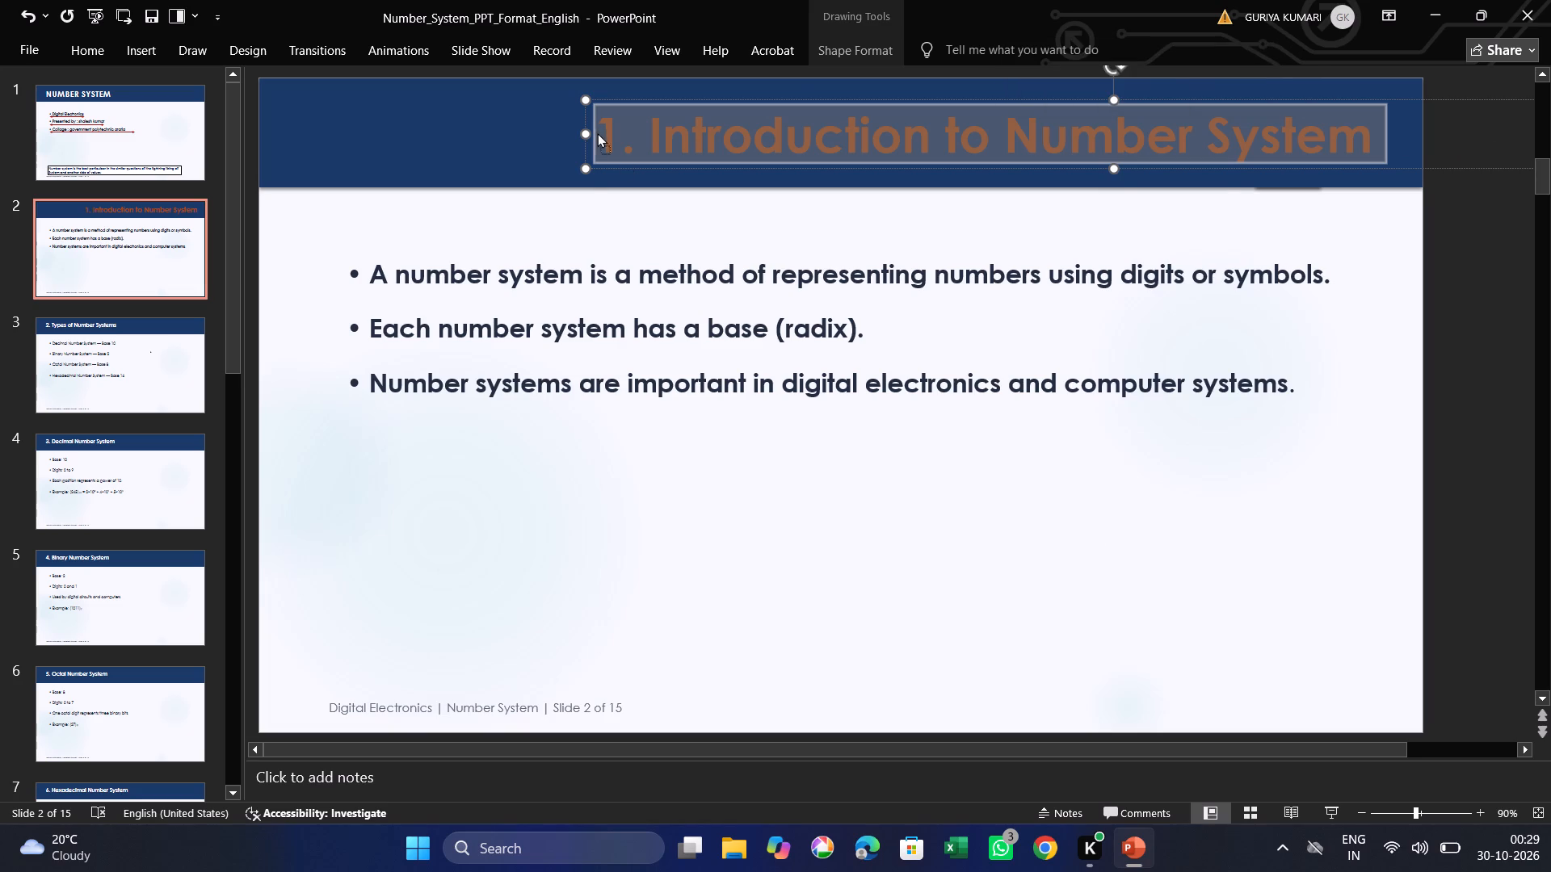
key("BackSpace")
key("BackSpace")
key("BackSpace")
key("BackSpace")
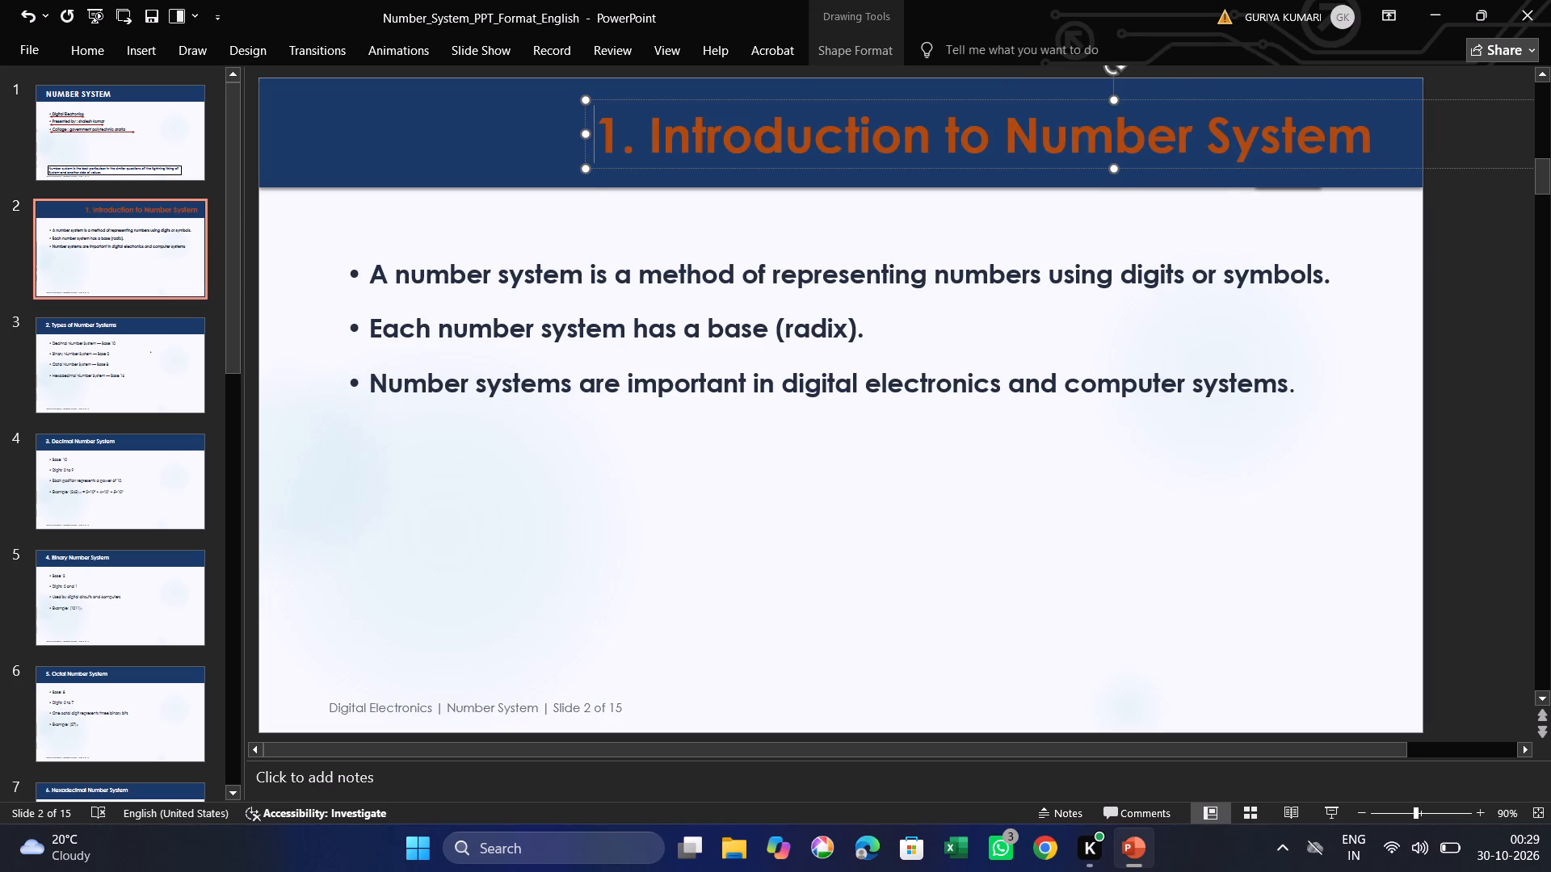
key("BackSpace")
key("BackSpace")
Move slide 2's title box leftward along the blue banner until the title starts roughly in line with the bullets.
left_click_drag(820, 102, 785, 110)
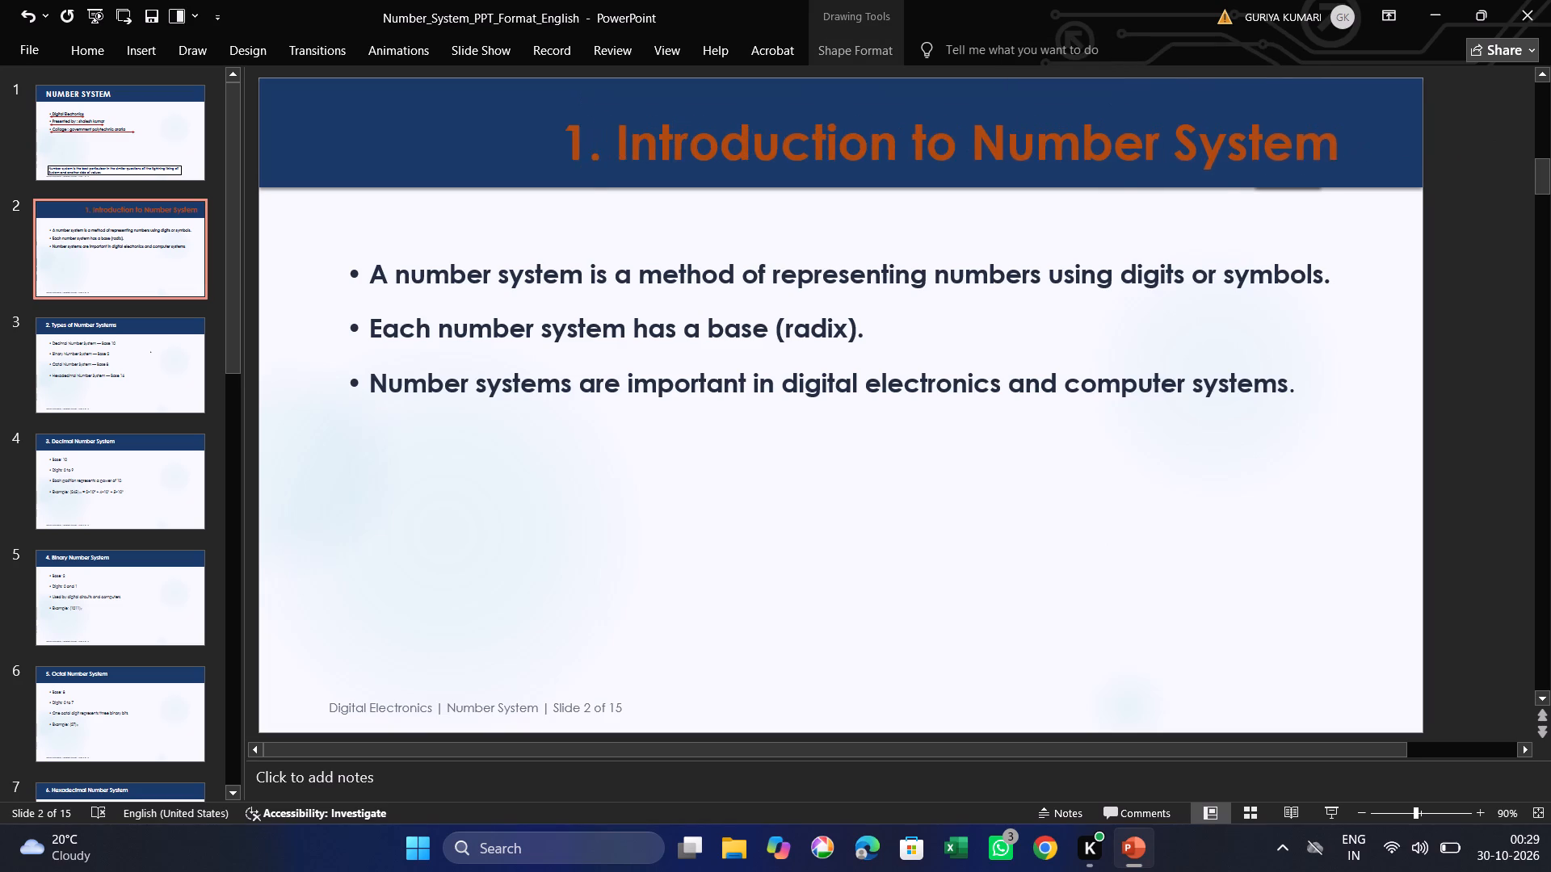
left_click_drag(785, 110, 561, 111)
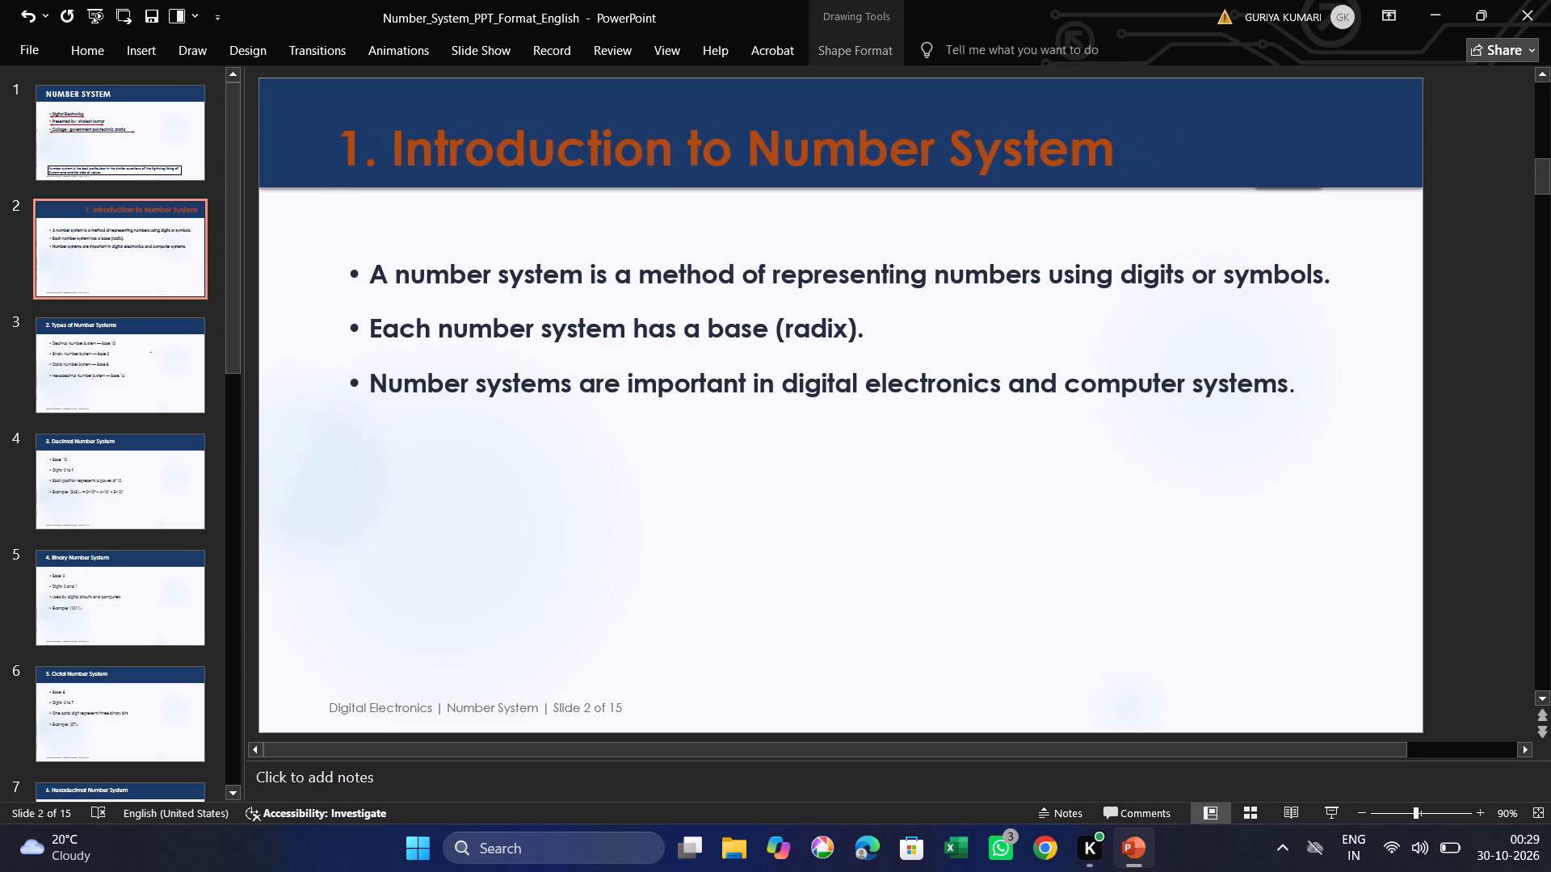
left_click_drag(561, 111, 560, 106)
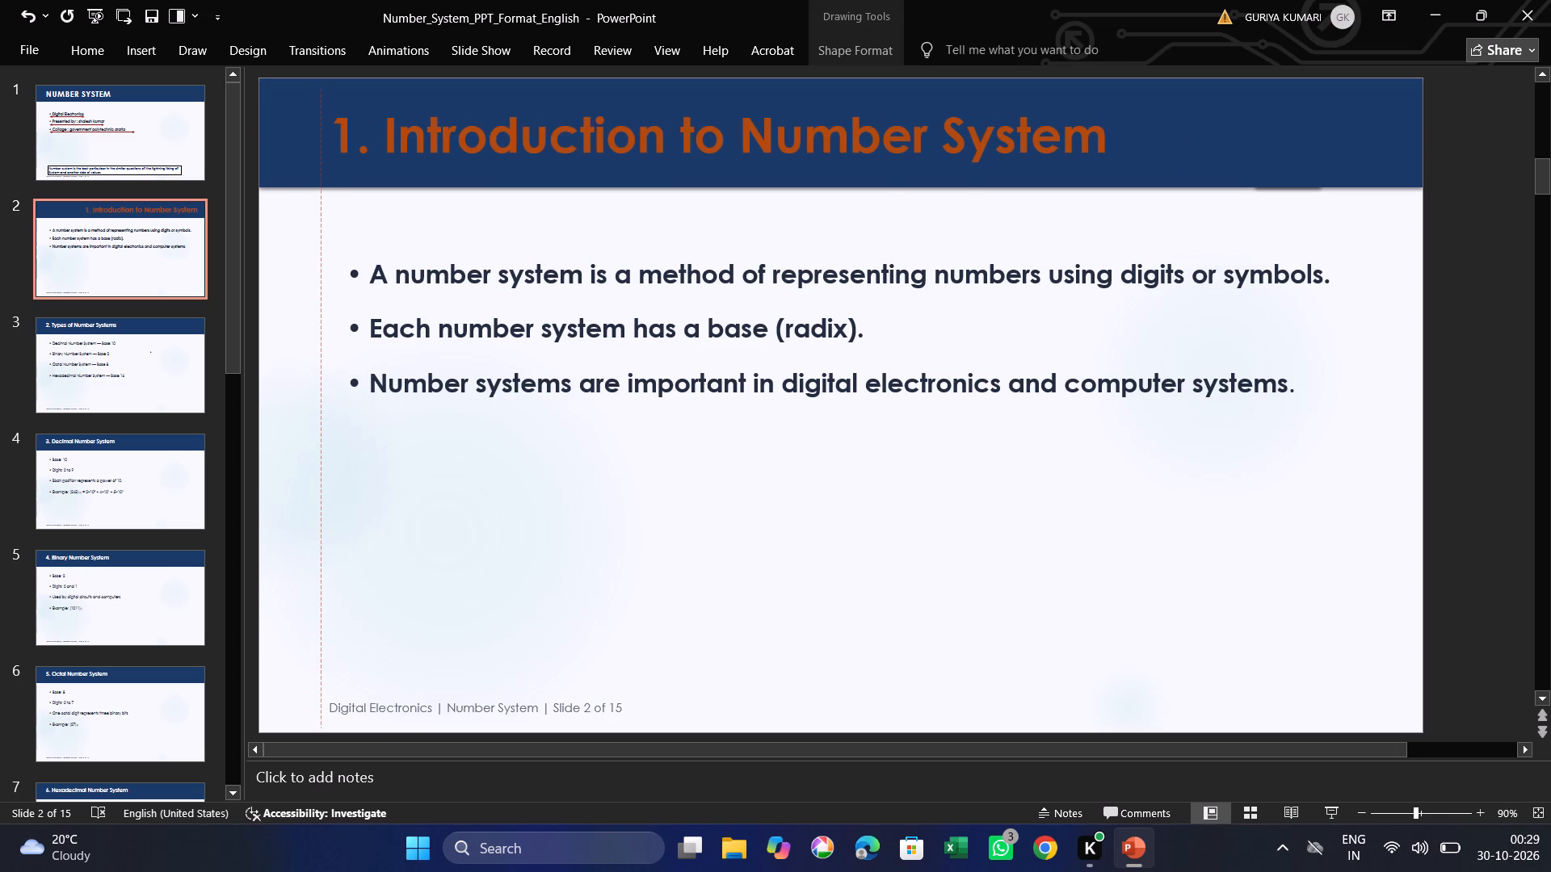
left_click_drag(560, 106, 559, 109)
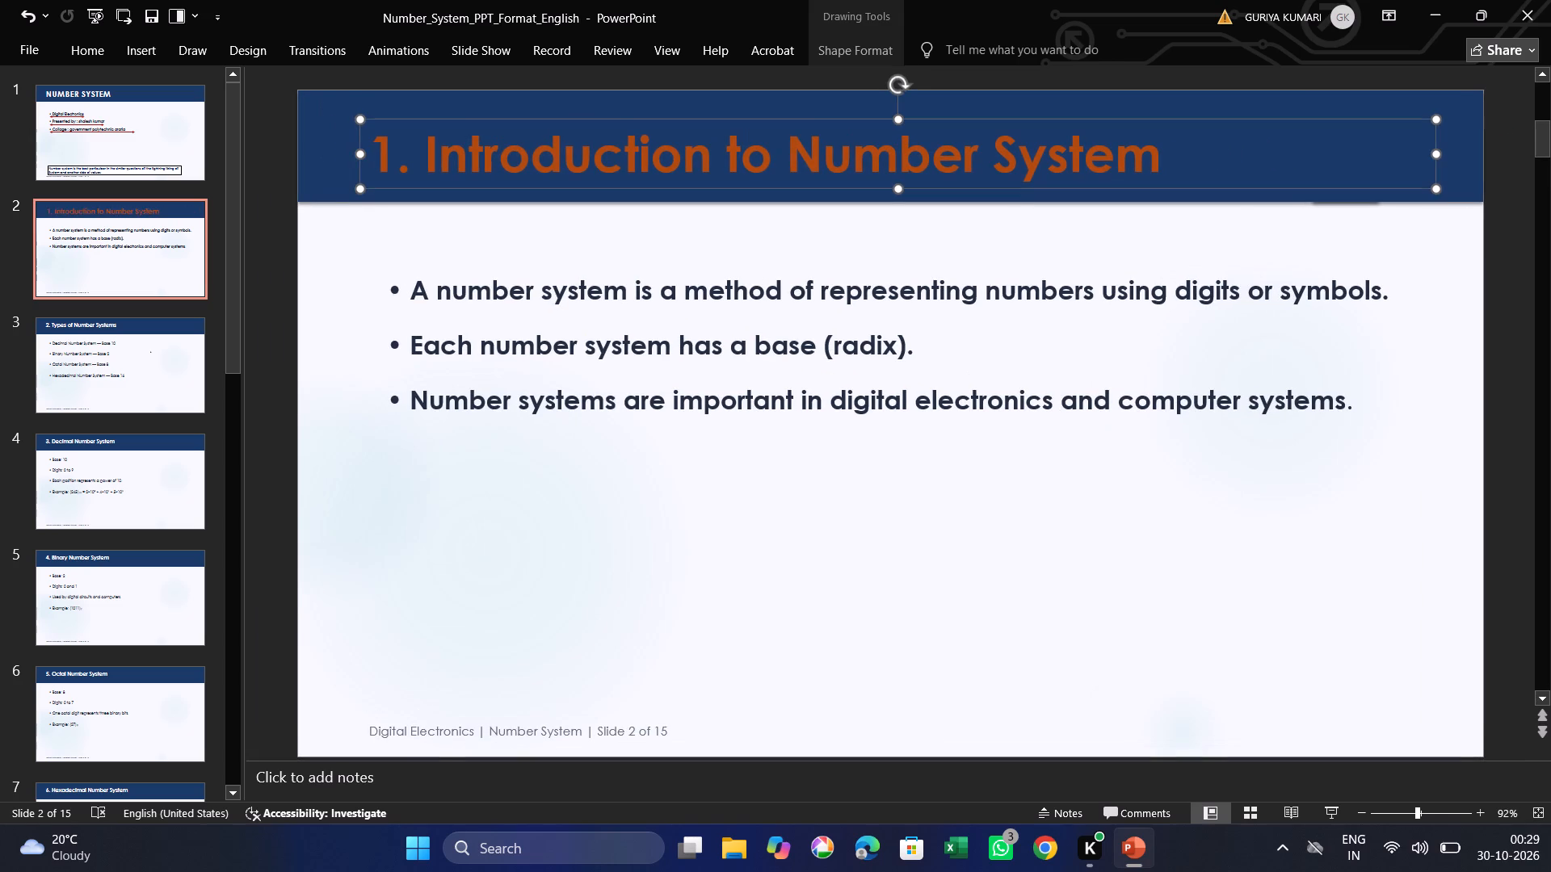
scroll(627, 348, "down", 2, "ctrl")
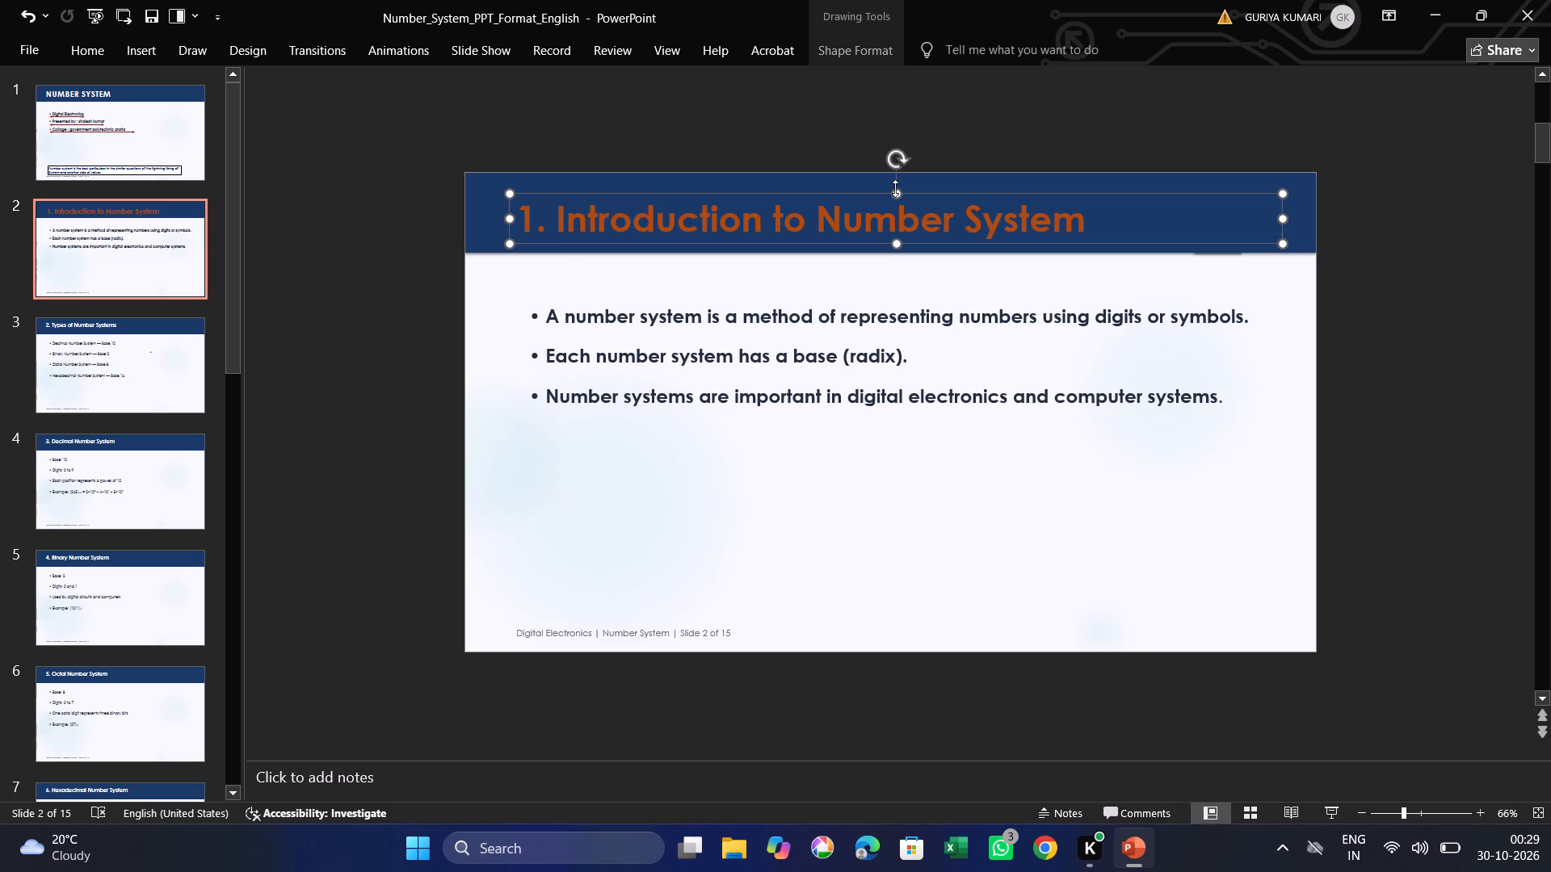
left_click(939, 195)
left_click_drag(939, 195, 956, 194)
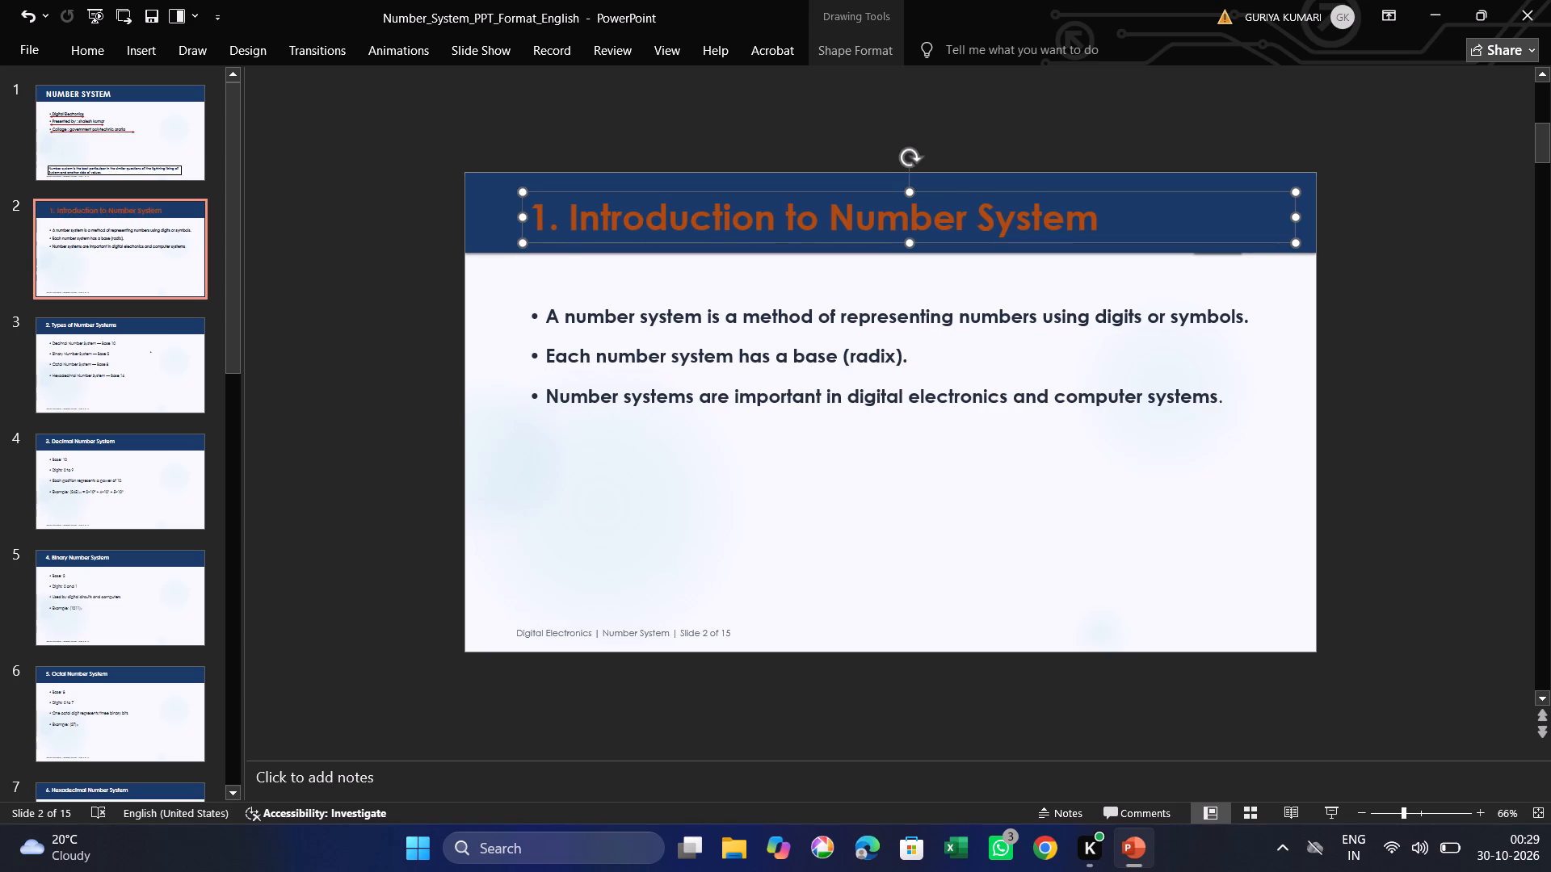
left_click(979, 485)
scroll(979, 485, "up", 3, "ctrl")
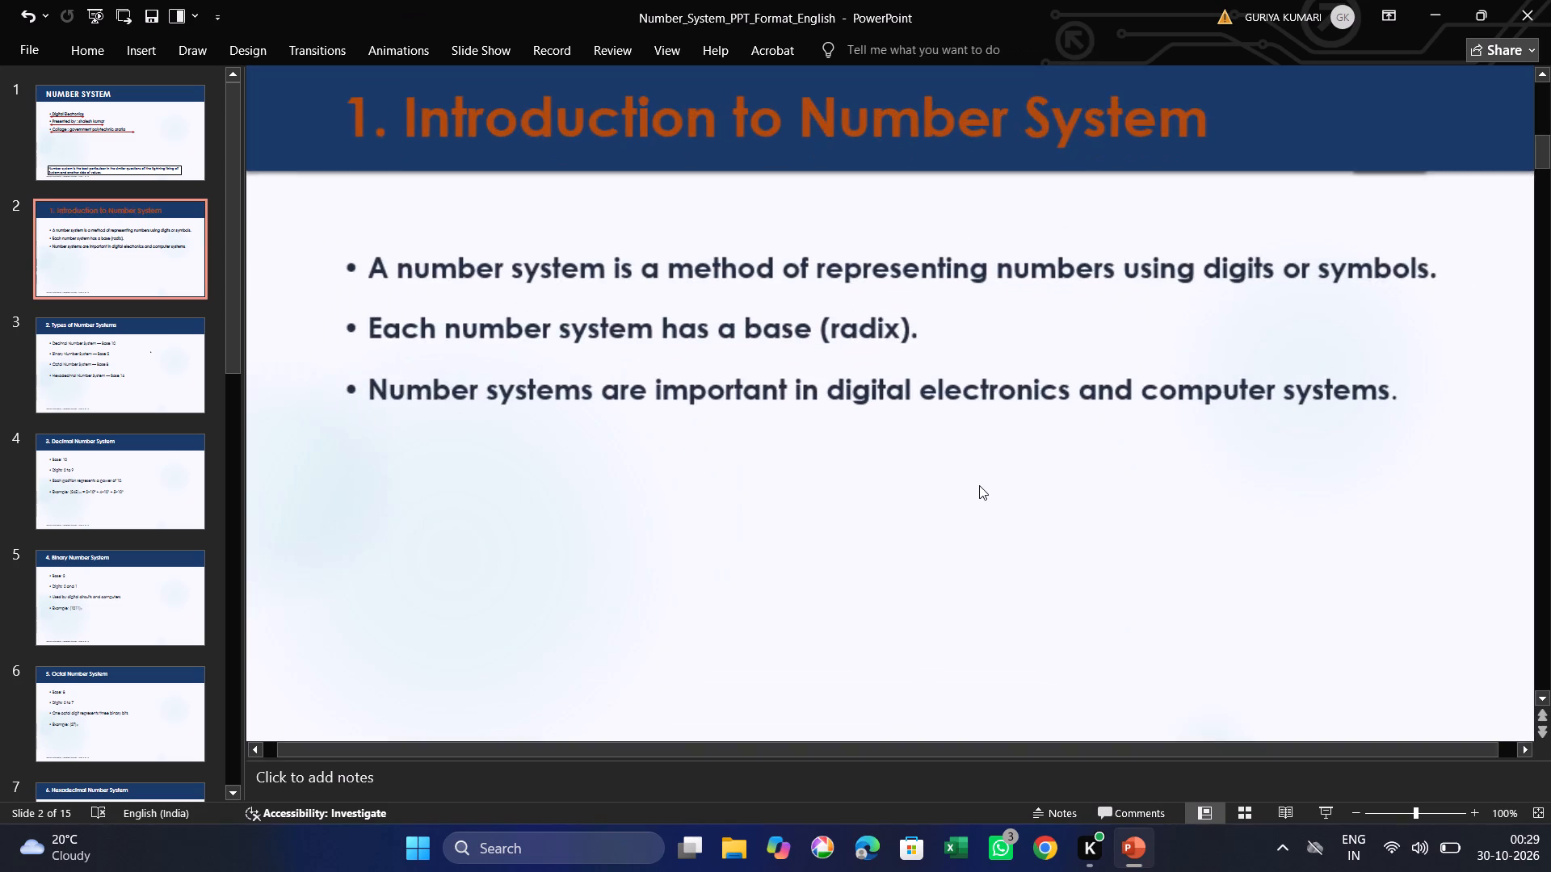
scroll(979, 485, "down", 1, "ctrl")
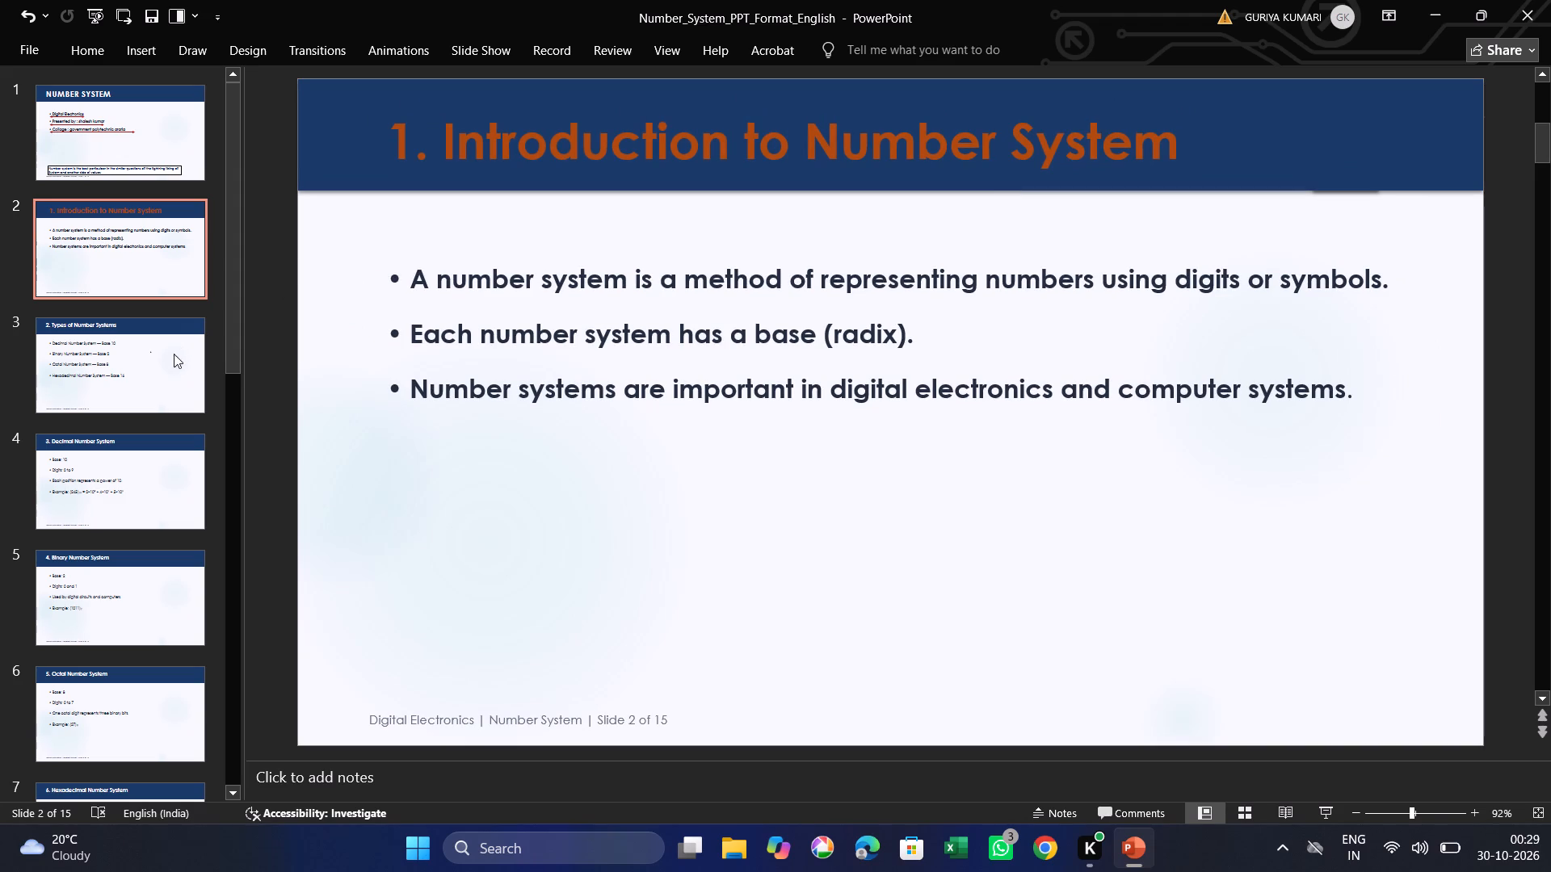
left_click(430, 583)
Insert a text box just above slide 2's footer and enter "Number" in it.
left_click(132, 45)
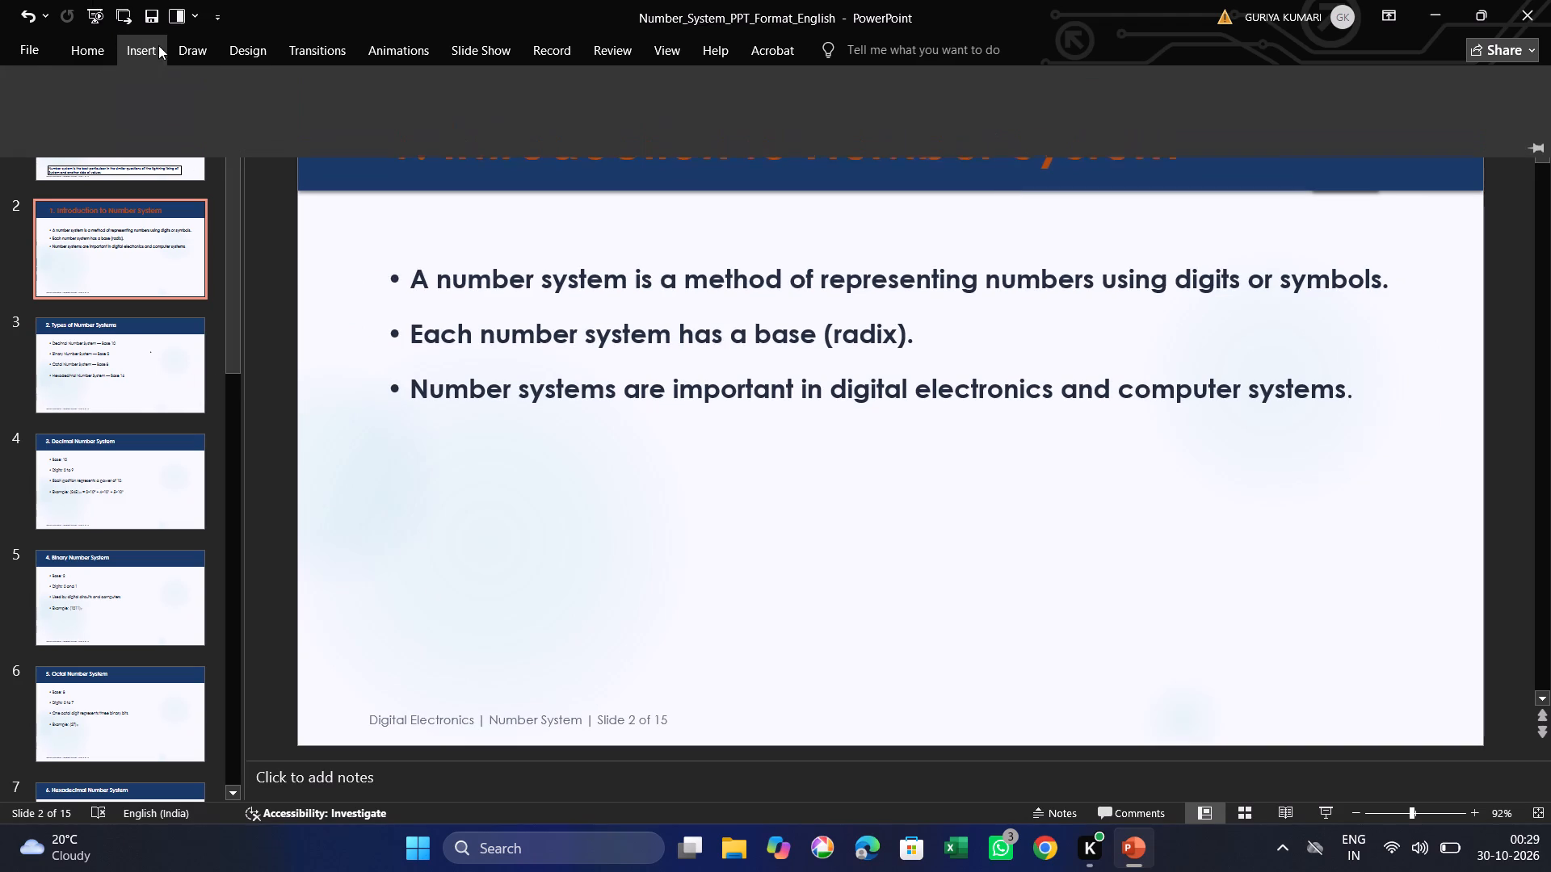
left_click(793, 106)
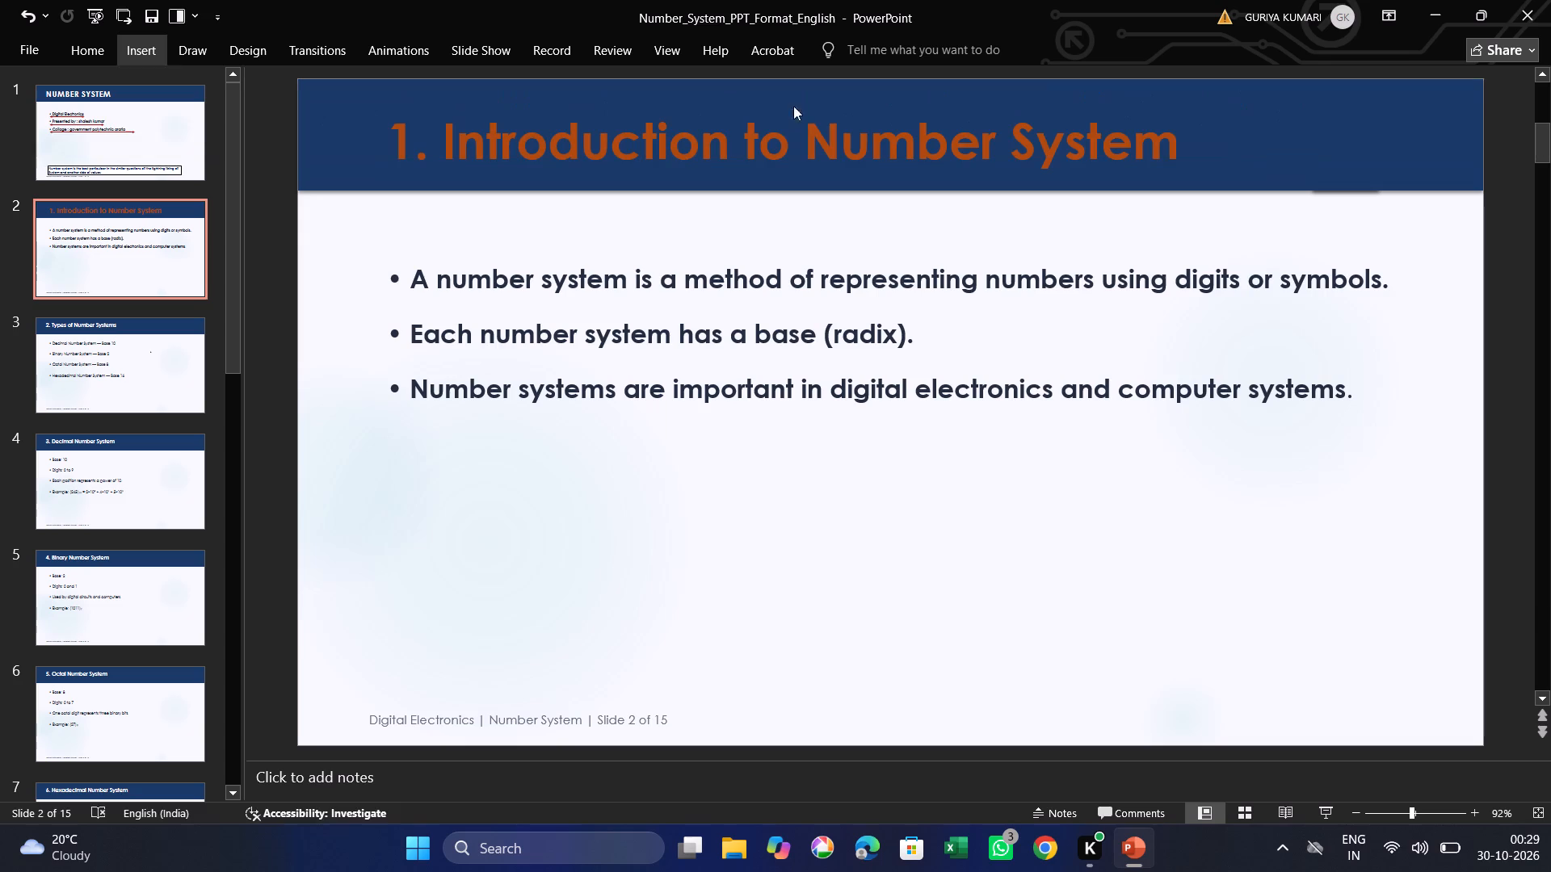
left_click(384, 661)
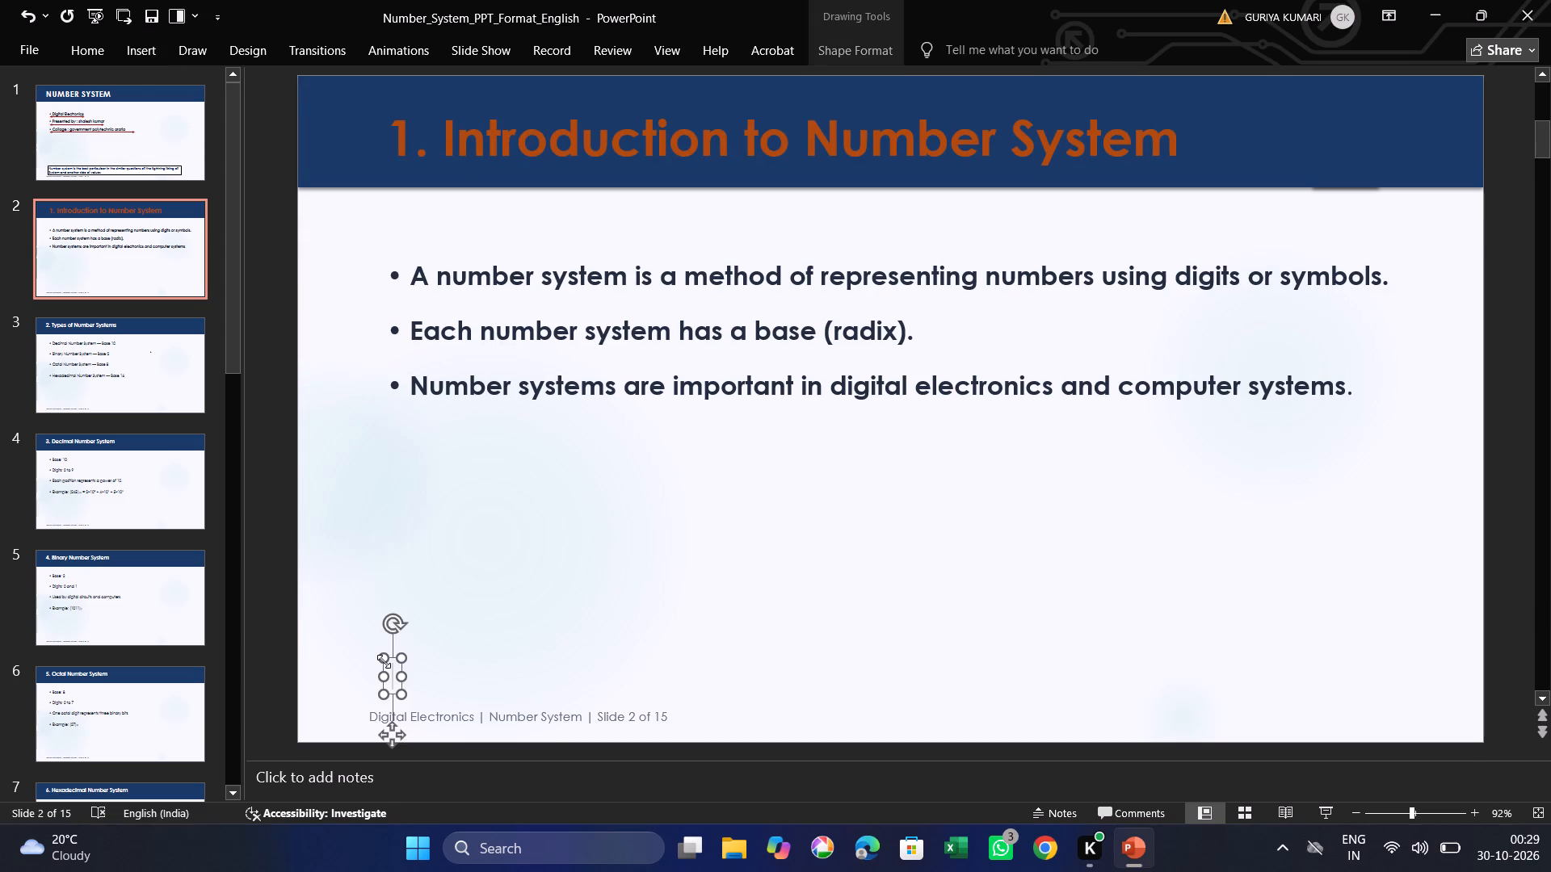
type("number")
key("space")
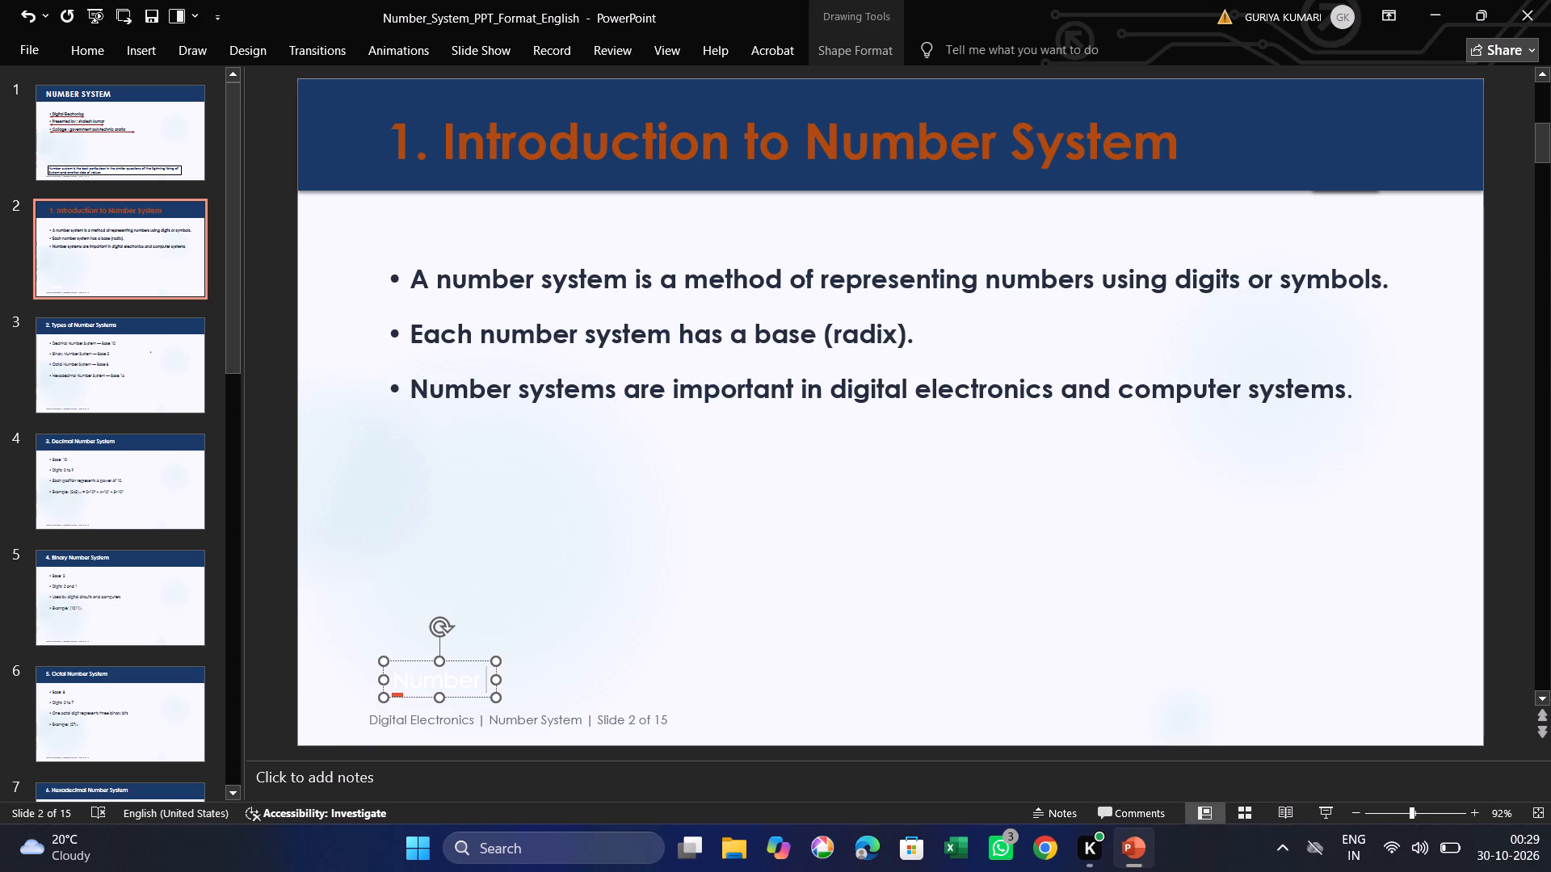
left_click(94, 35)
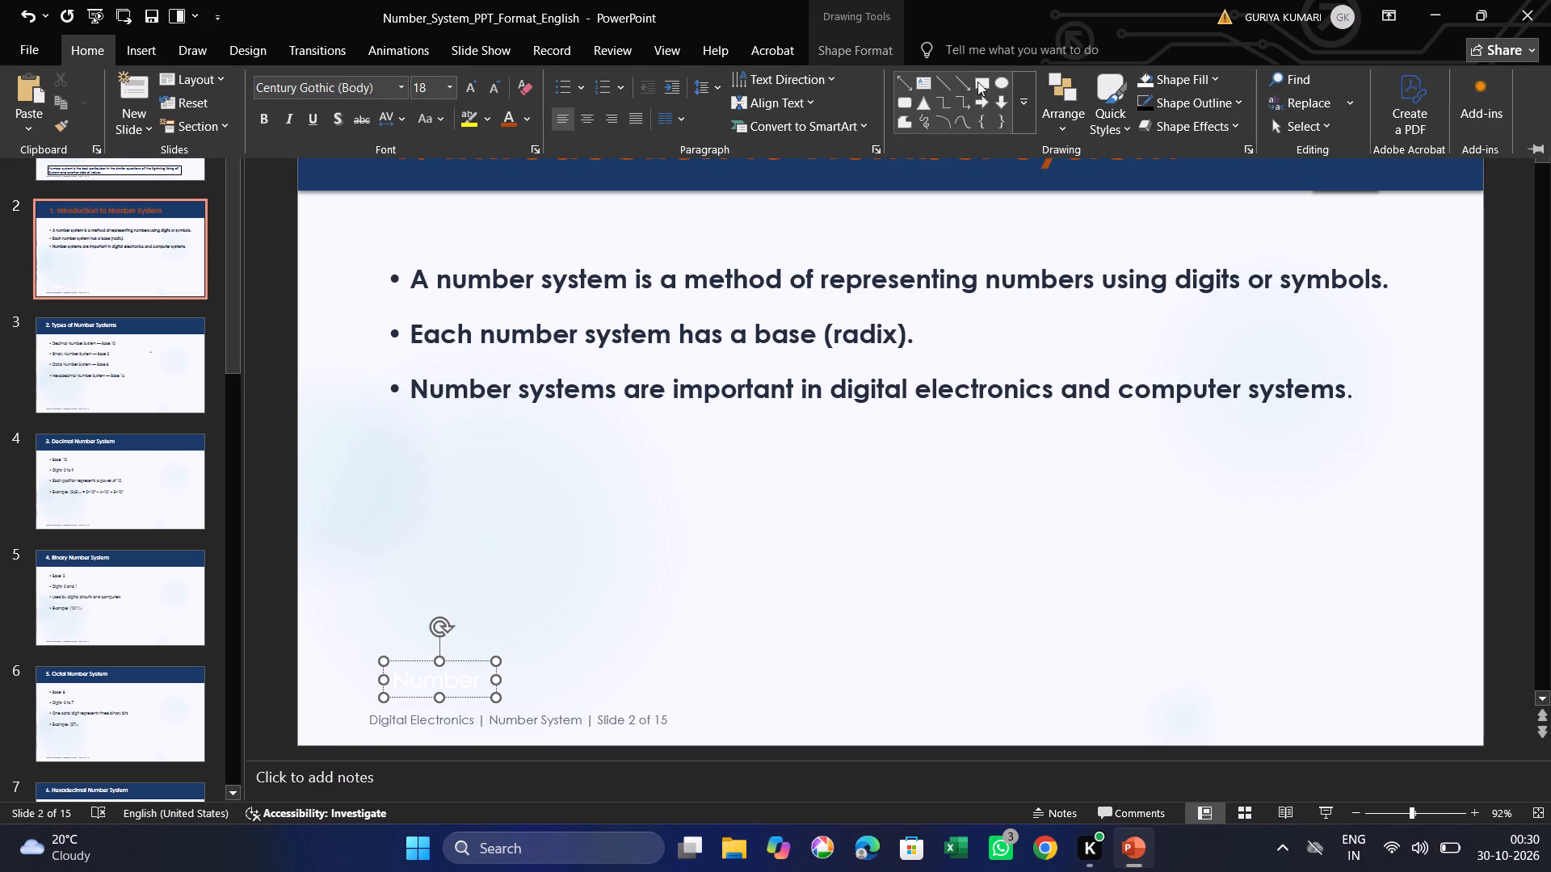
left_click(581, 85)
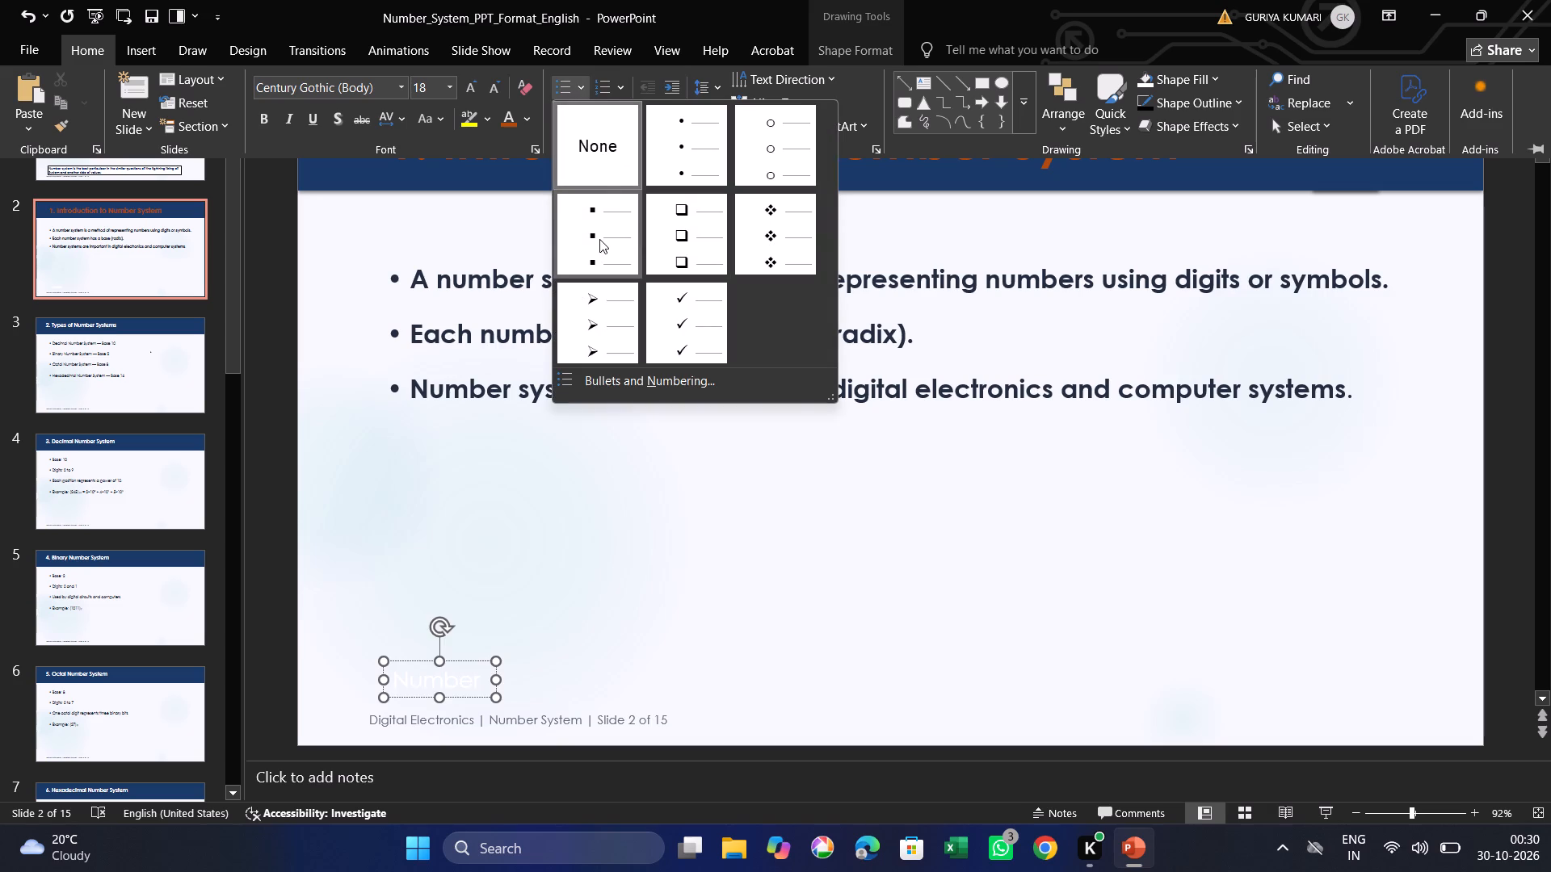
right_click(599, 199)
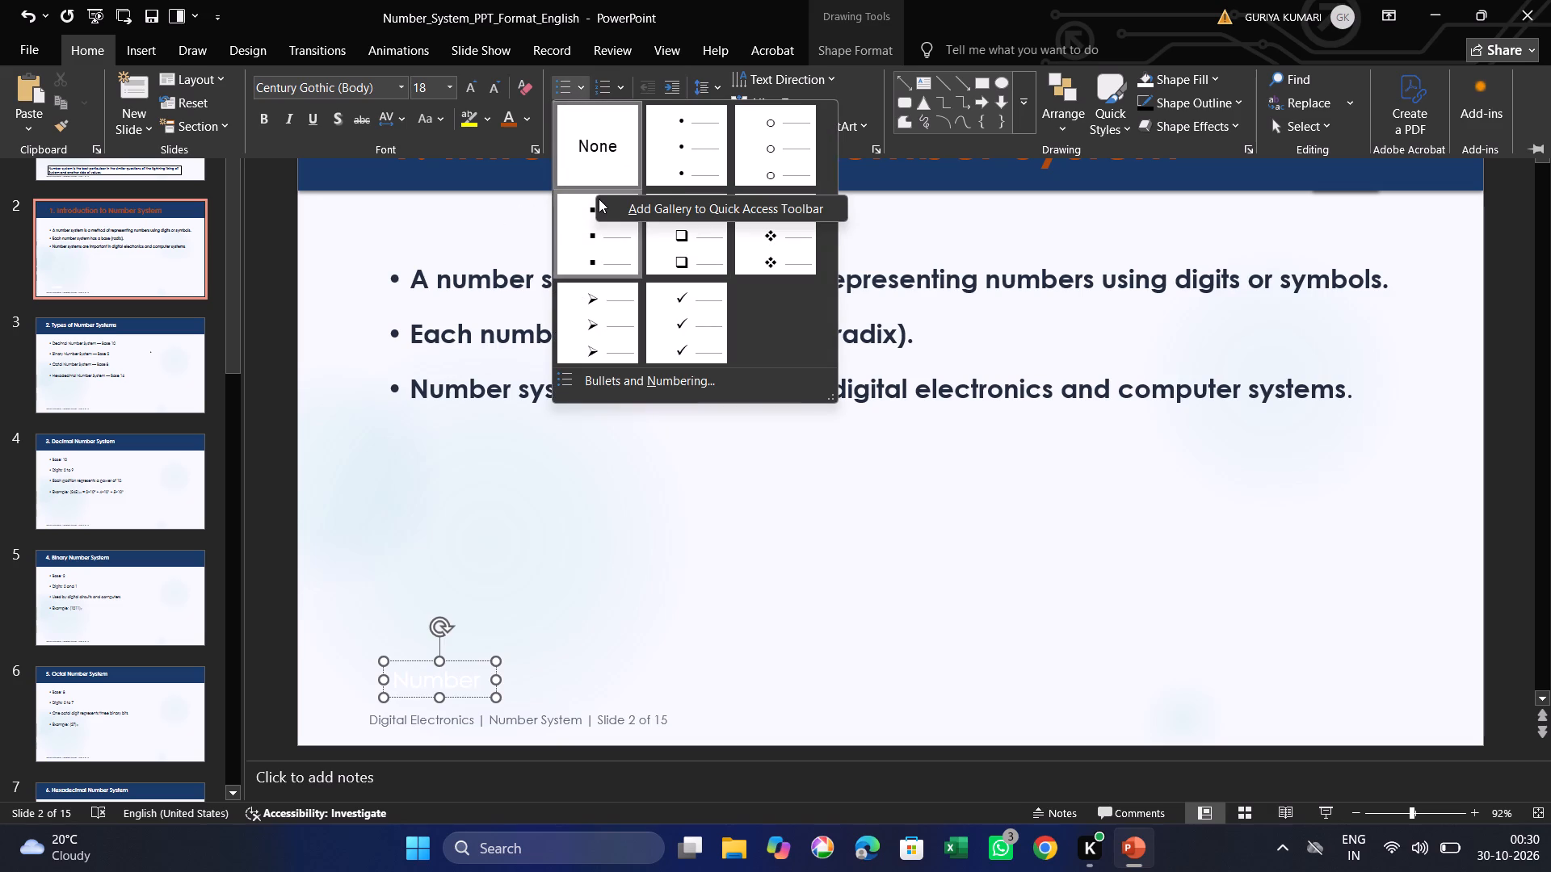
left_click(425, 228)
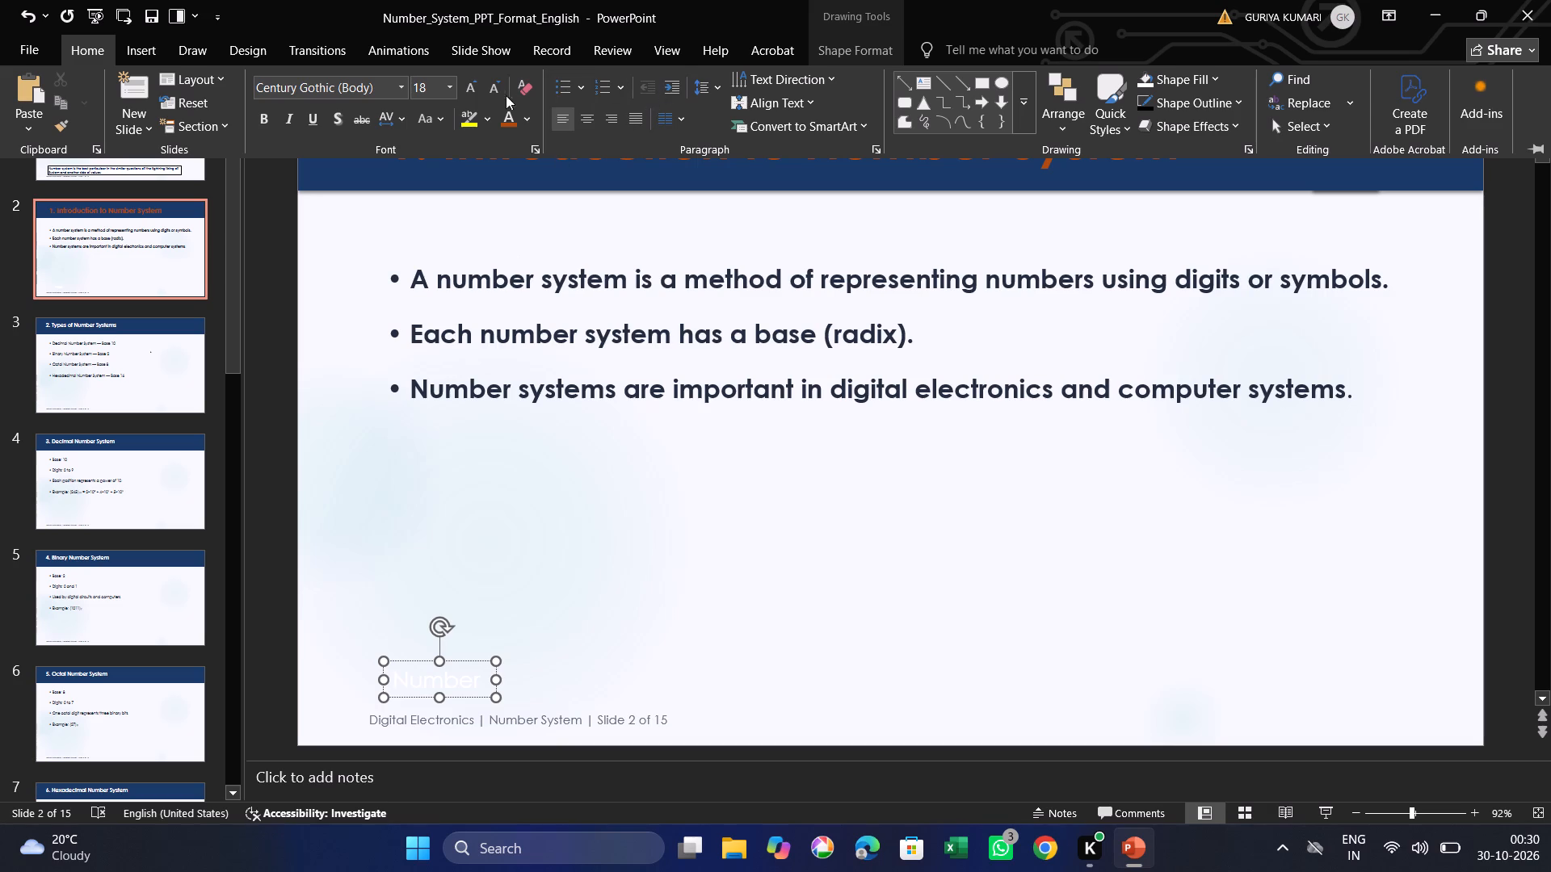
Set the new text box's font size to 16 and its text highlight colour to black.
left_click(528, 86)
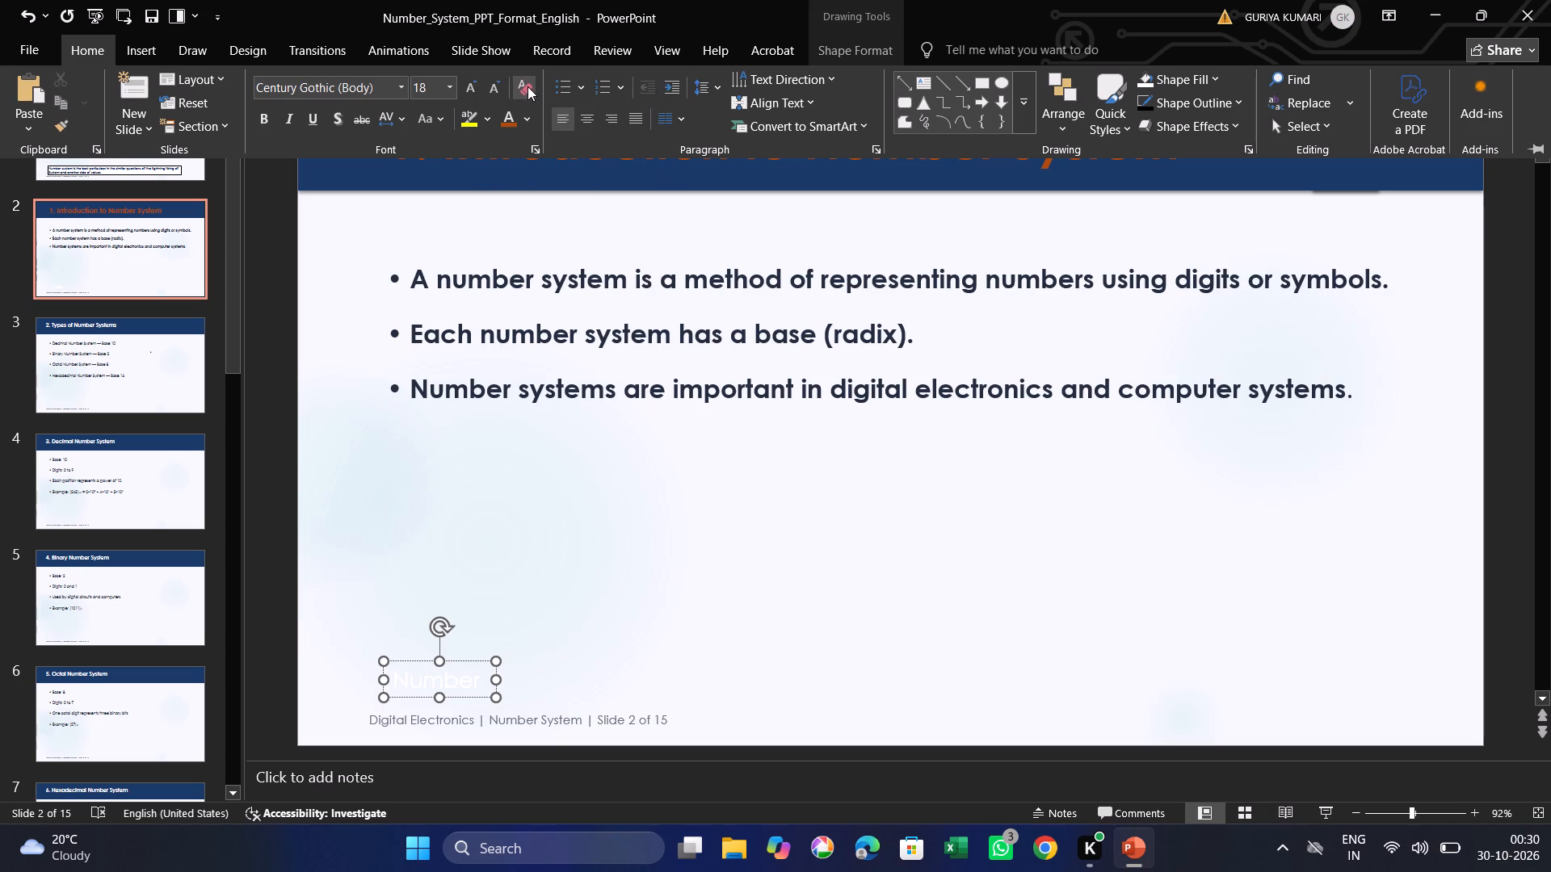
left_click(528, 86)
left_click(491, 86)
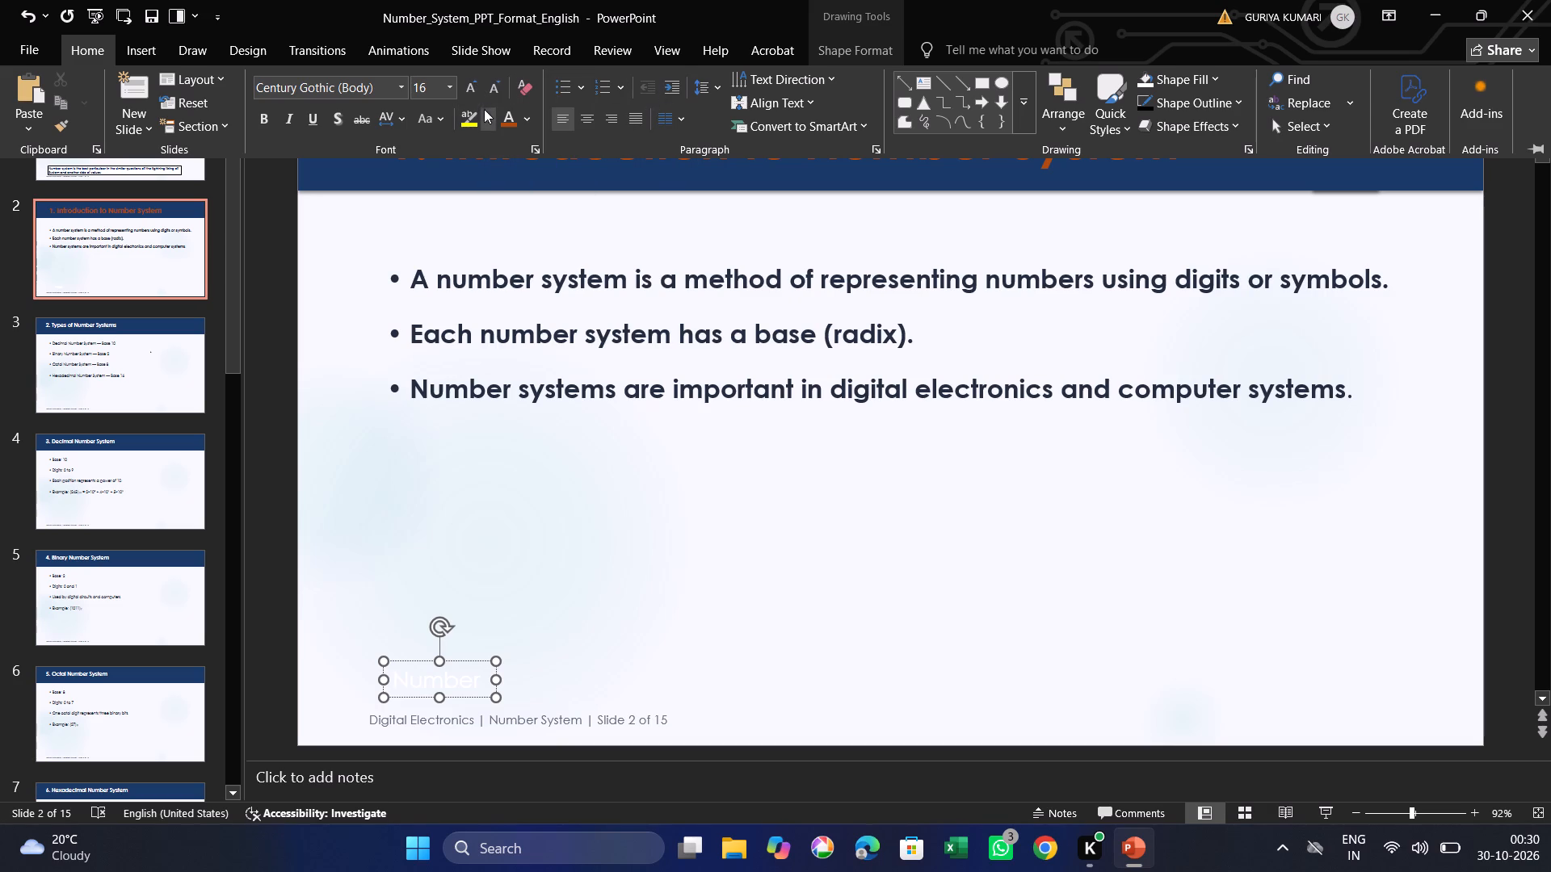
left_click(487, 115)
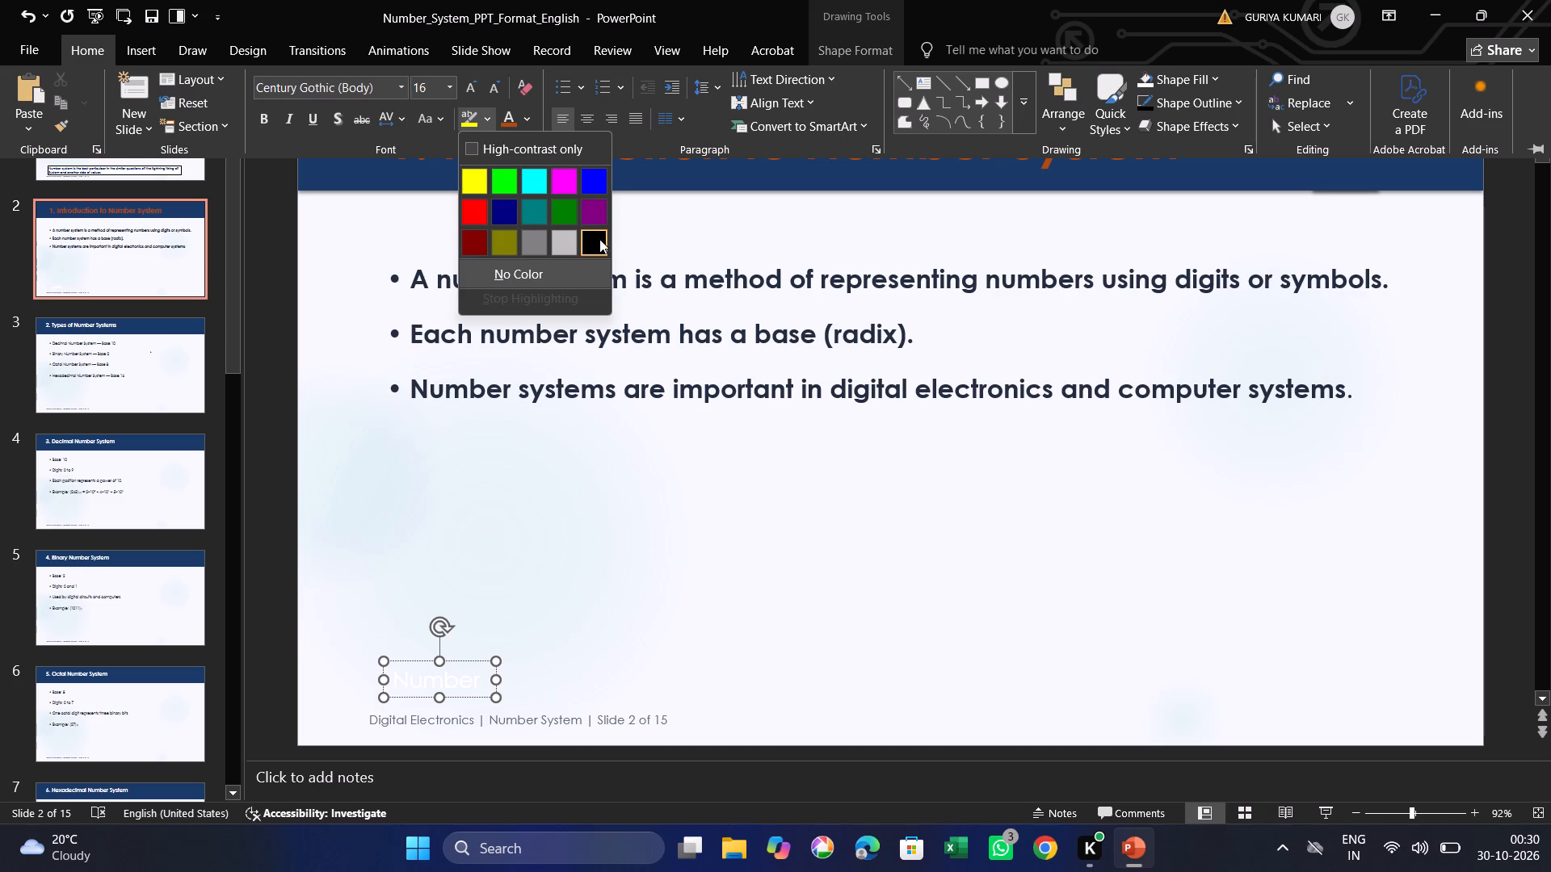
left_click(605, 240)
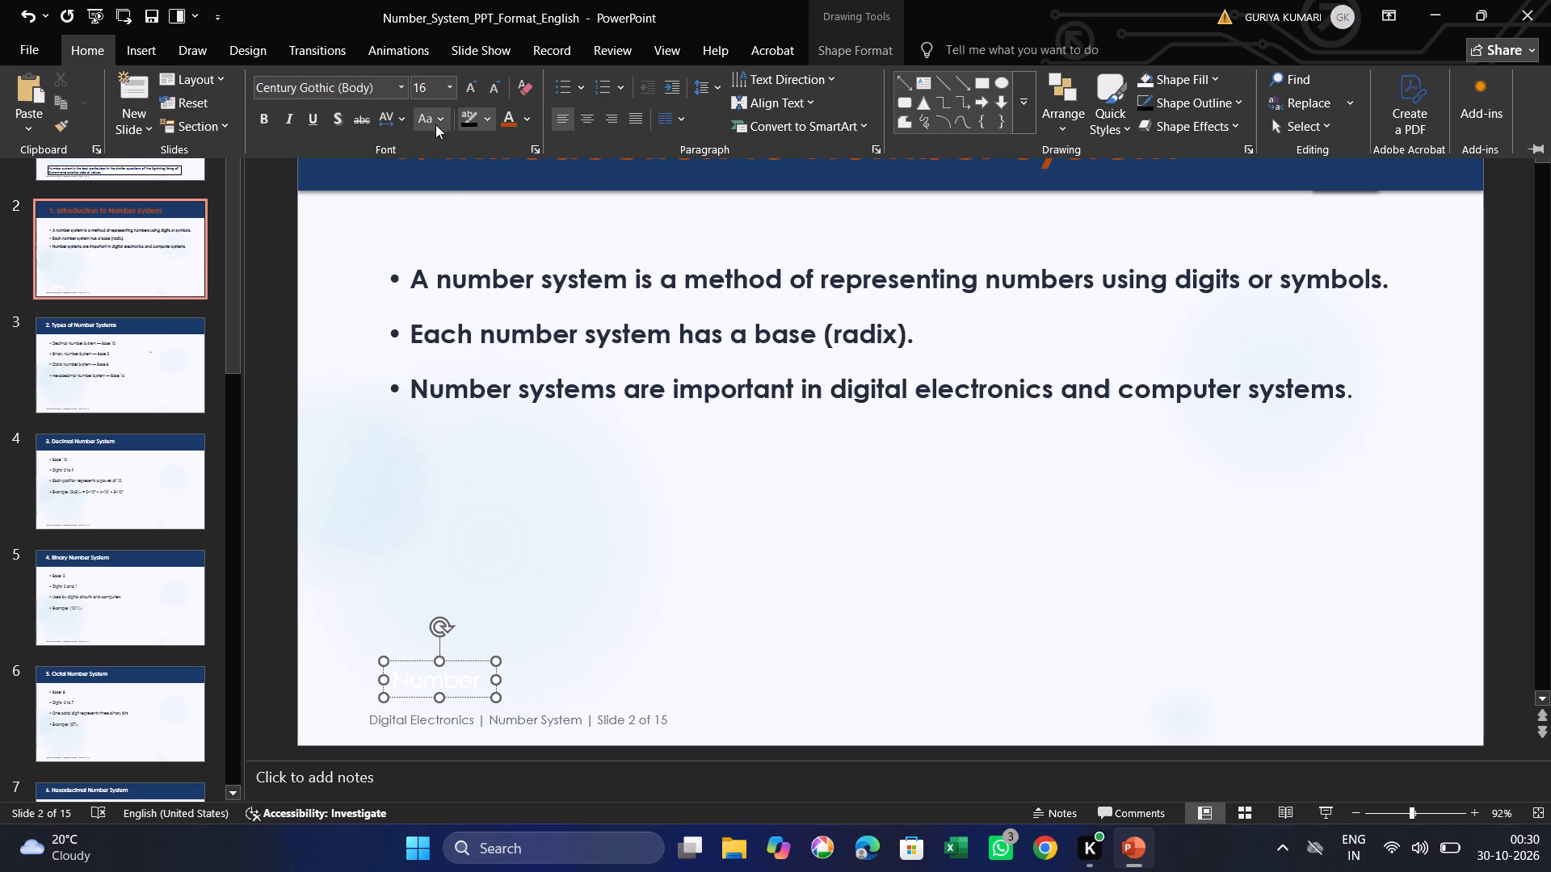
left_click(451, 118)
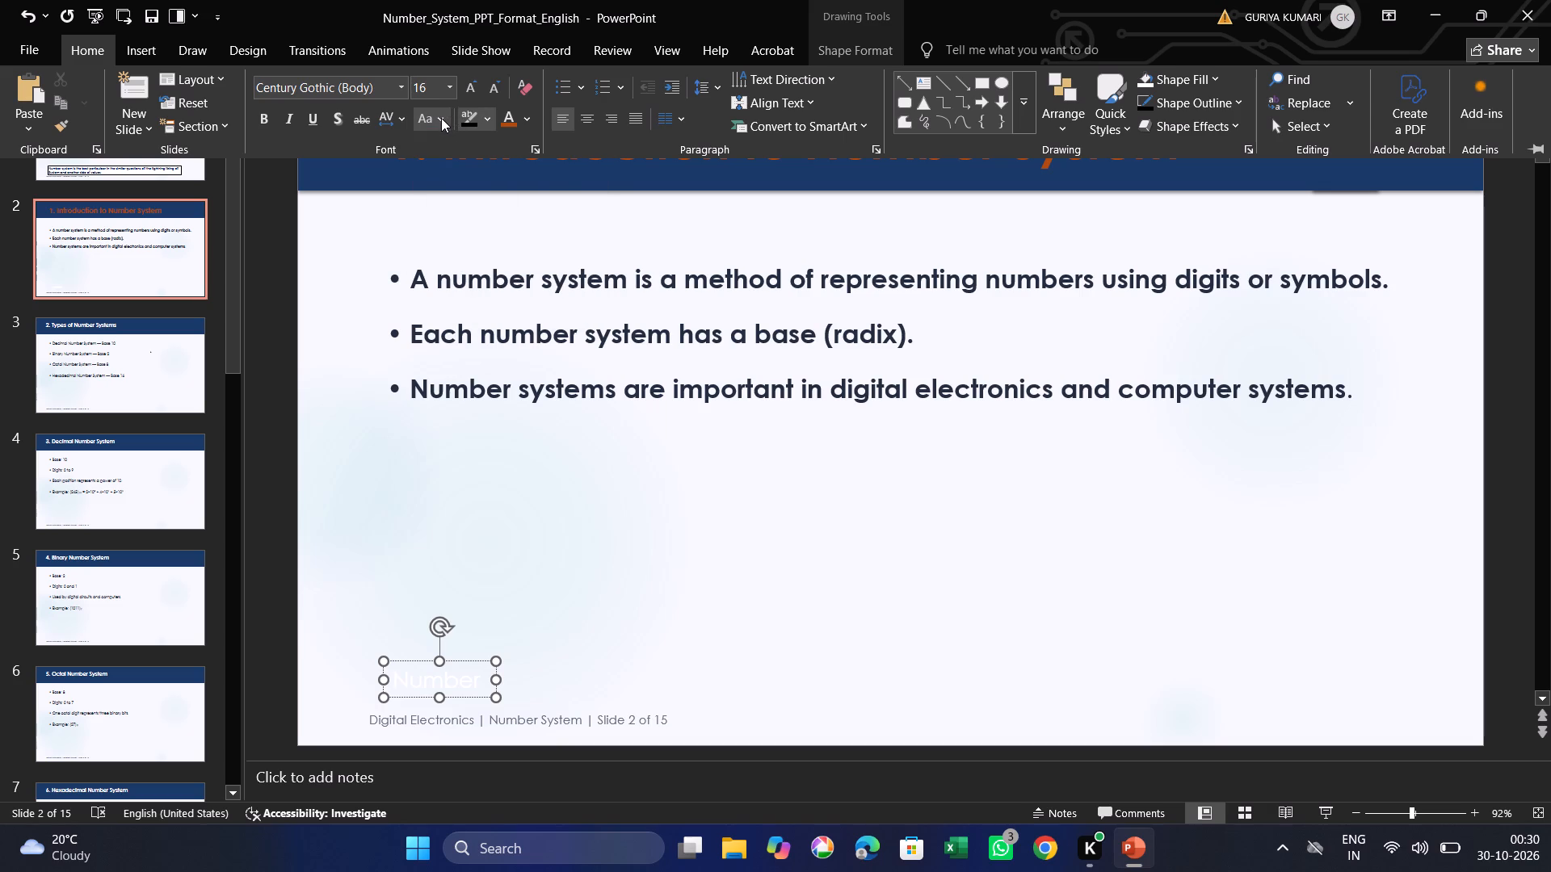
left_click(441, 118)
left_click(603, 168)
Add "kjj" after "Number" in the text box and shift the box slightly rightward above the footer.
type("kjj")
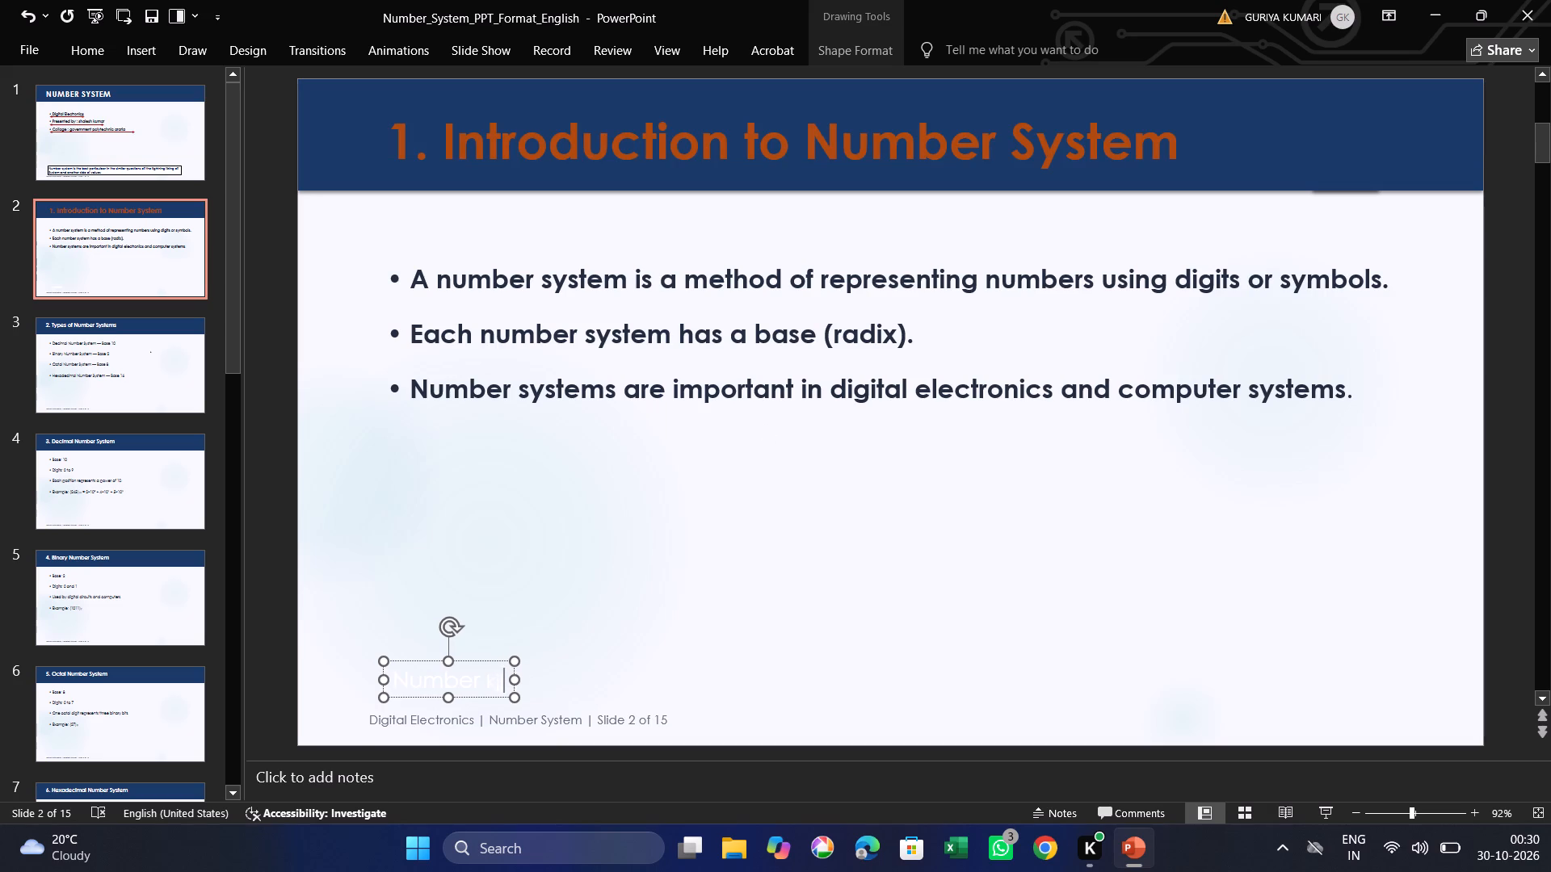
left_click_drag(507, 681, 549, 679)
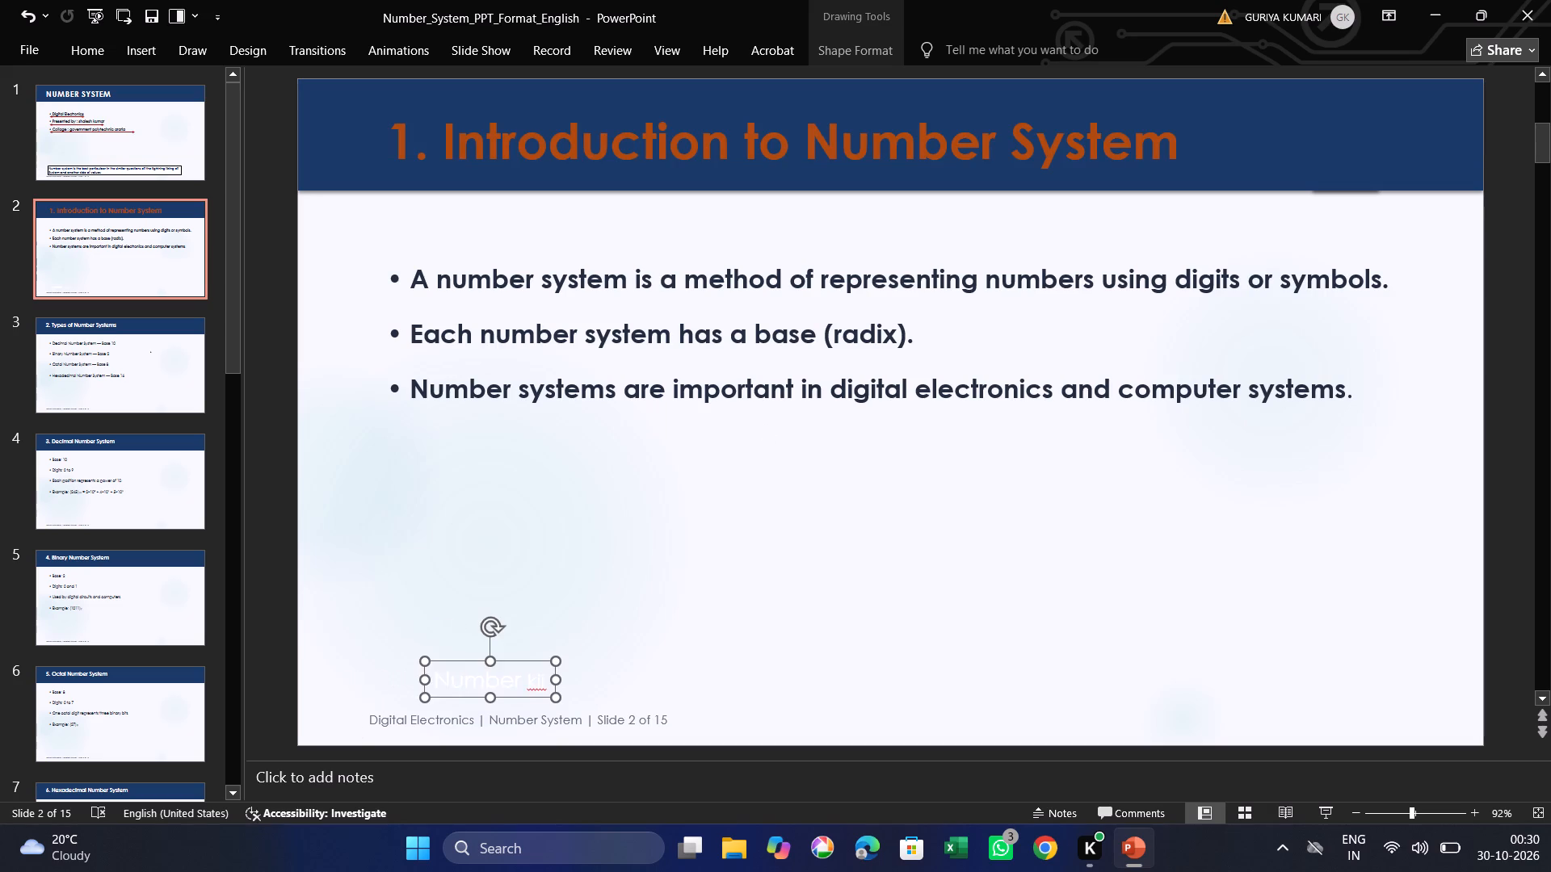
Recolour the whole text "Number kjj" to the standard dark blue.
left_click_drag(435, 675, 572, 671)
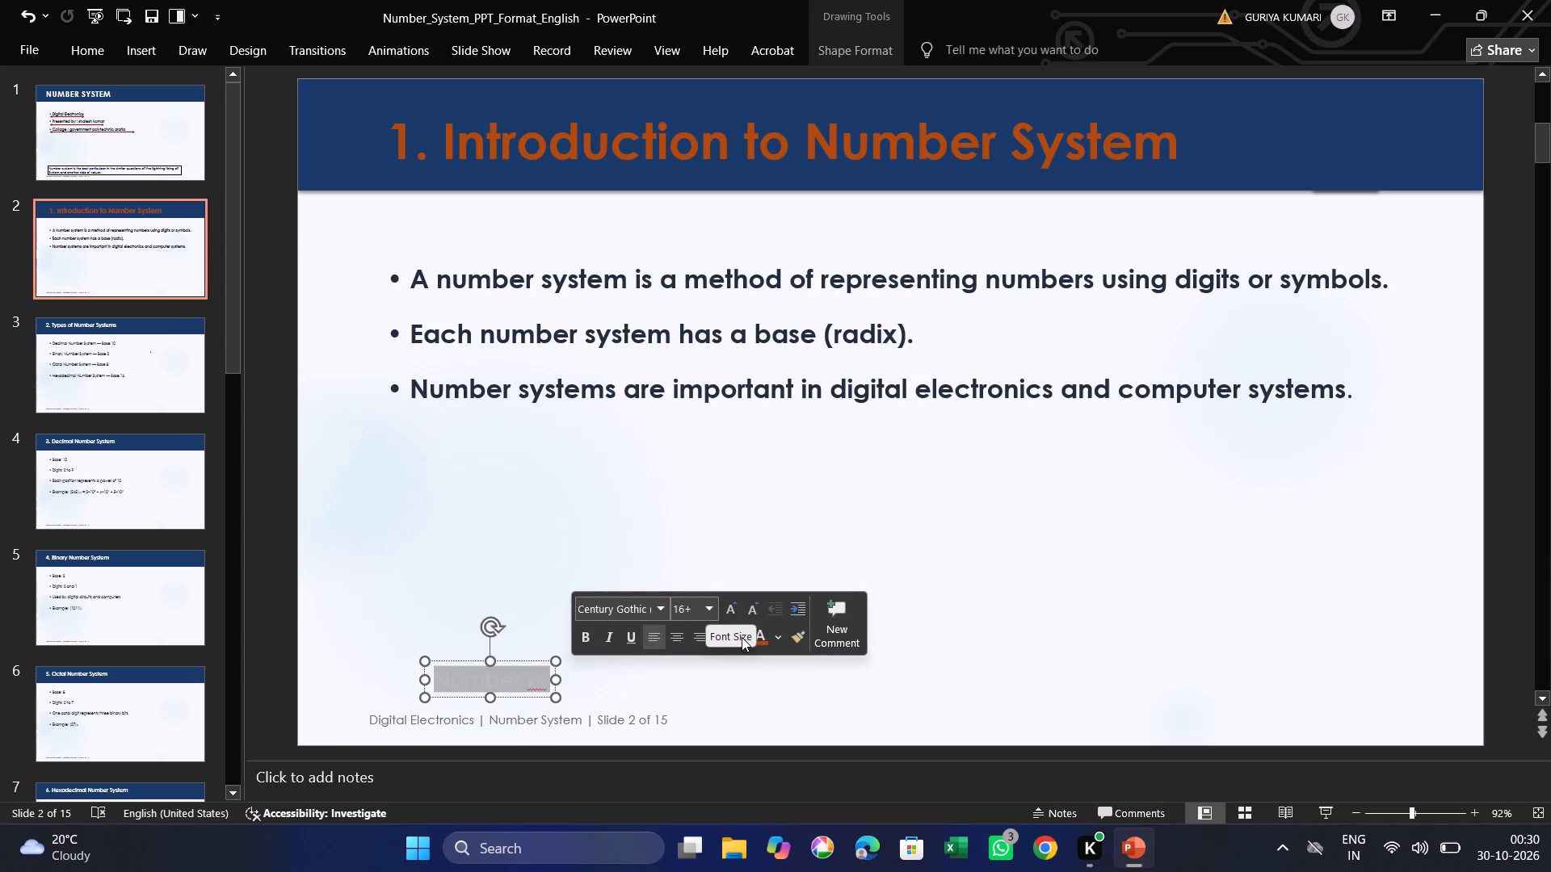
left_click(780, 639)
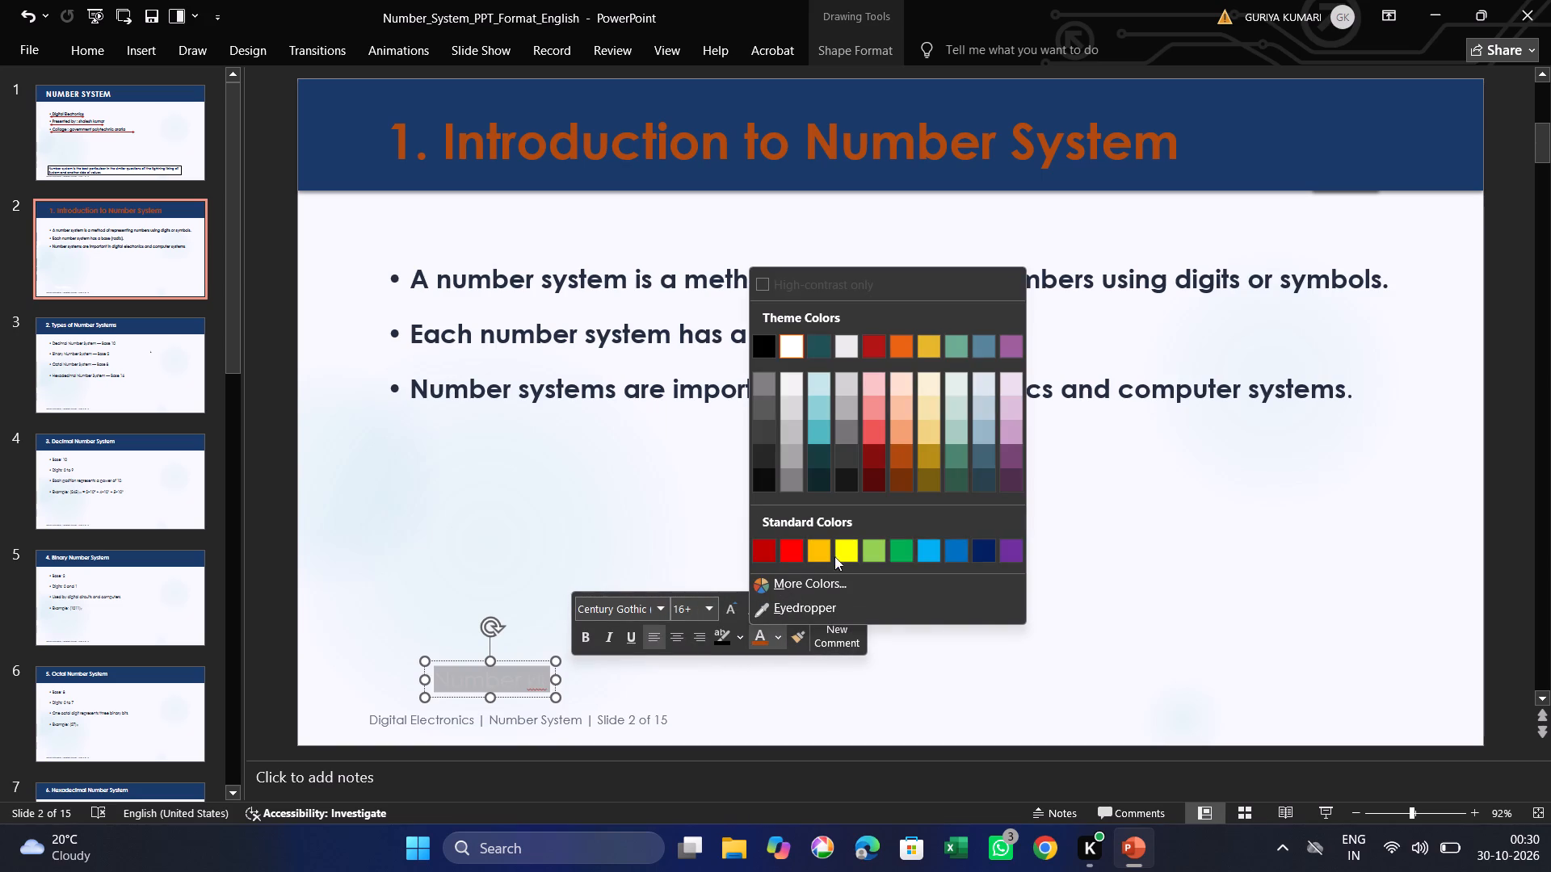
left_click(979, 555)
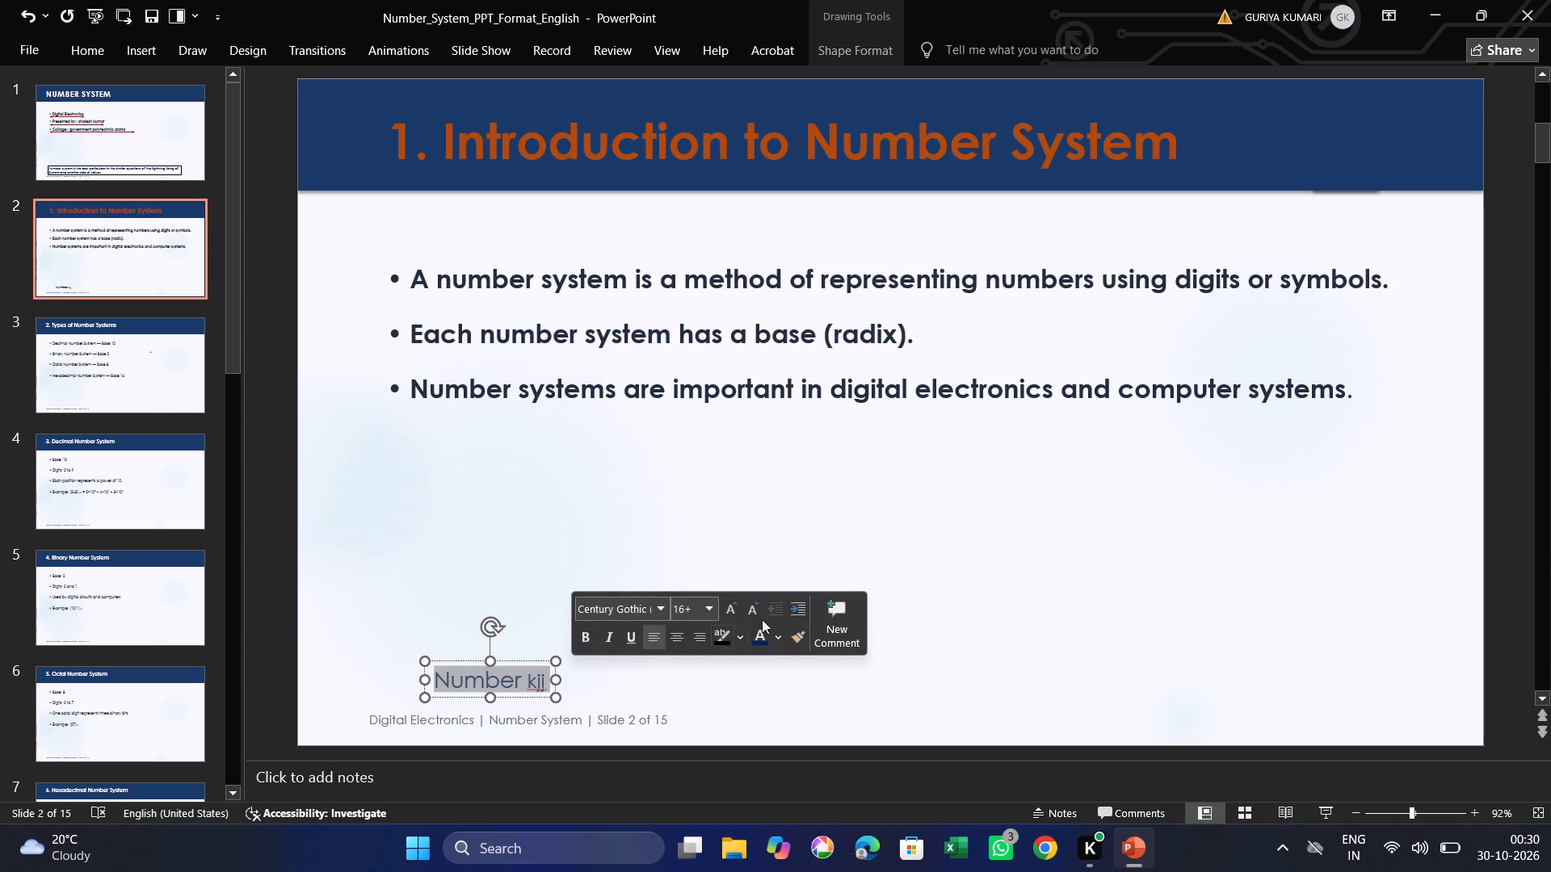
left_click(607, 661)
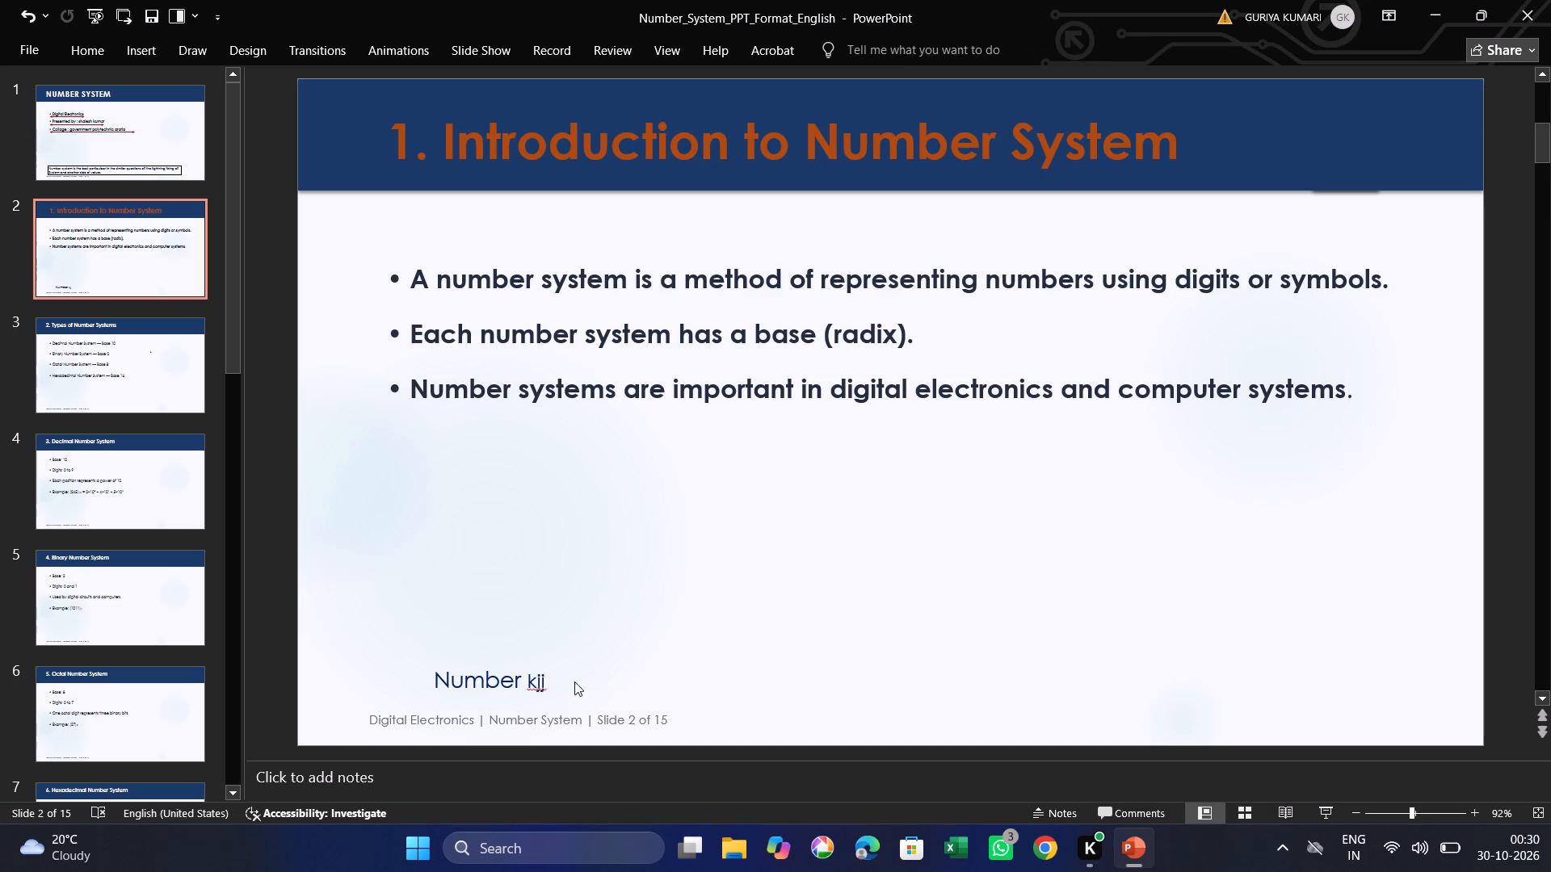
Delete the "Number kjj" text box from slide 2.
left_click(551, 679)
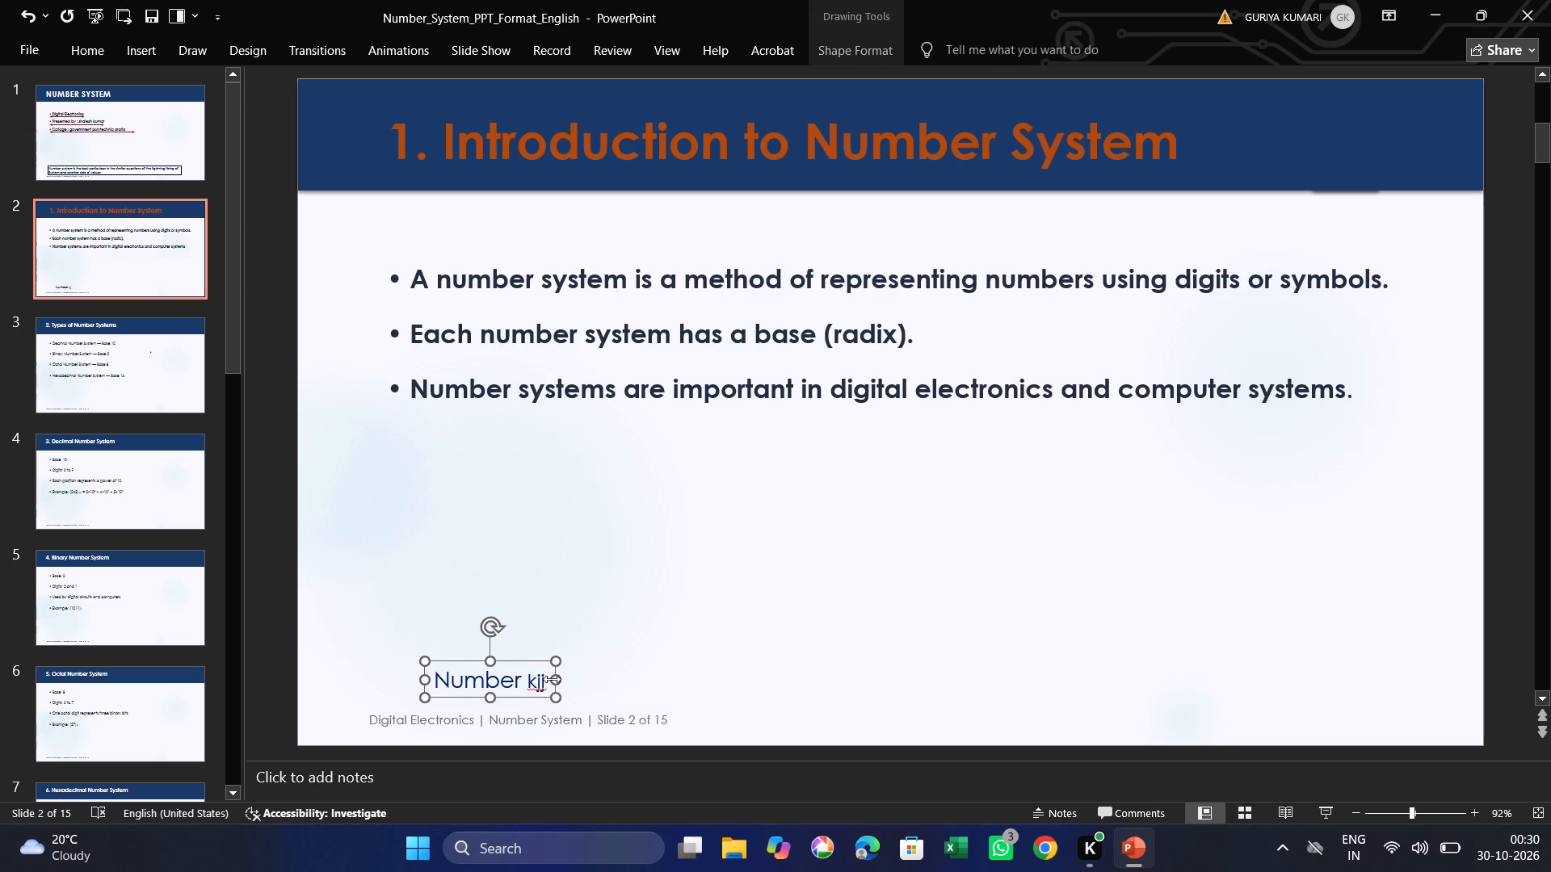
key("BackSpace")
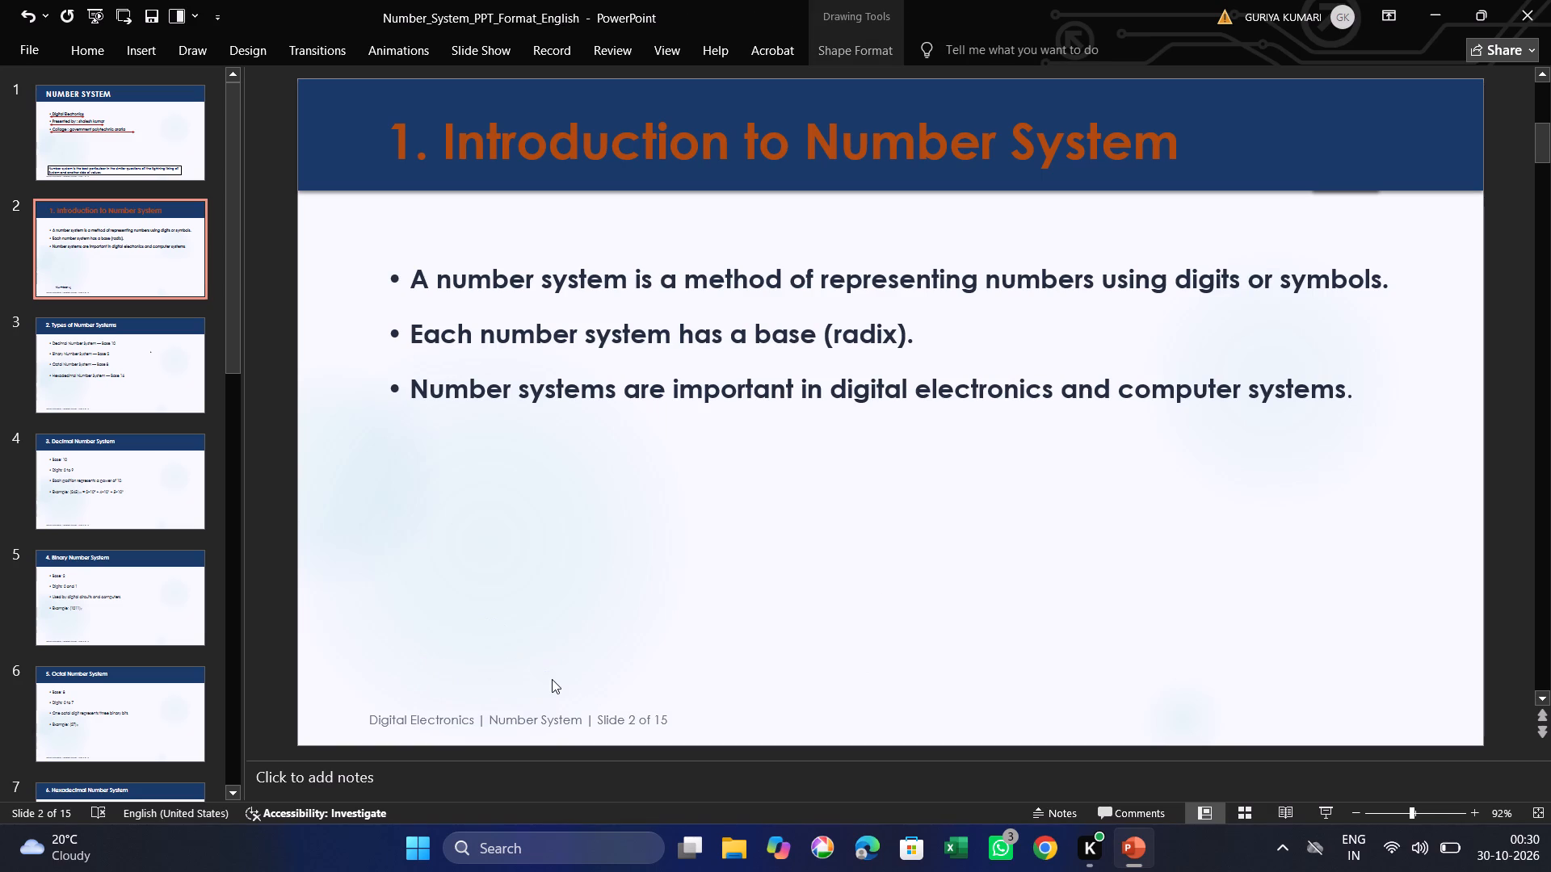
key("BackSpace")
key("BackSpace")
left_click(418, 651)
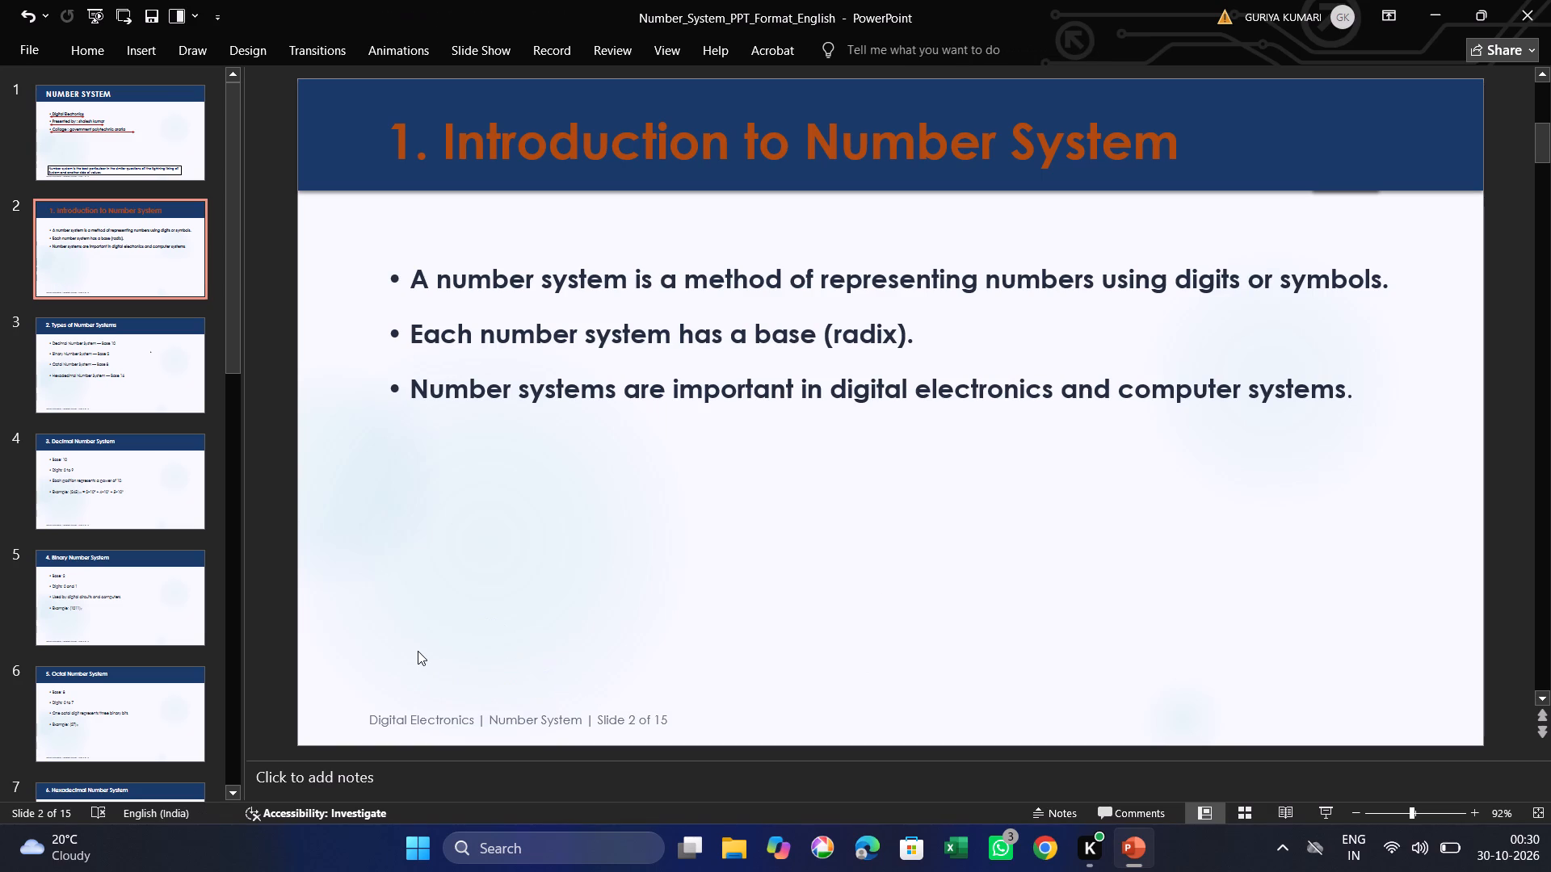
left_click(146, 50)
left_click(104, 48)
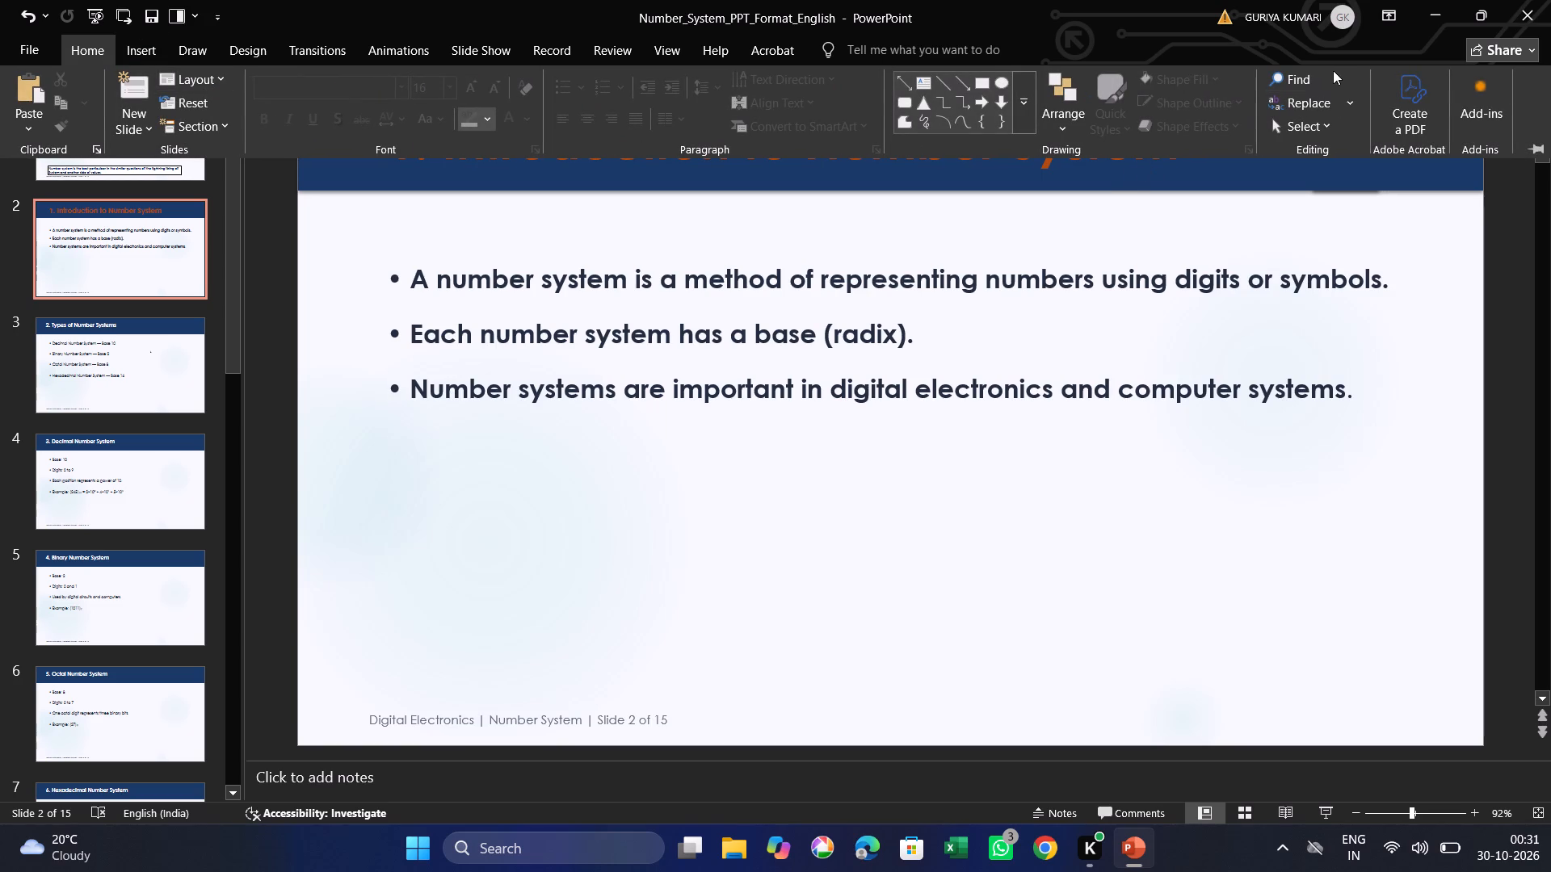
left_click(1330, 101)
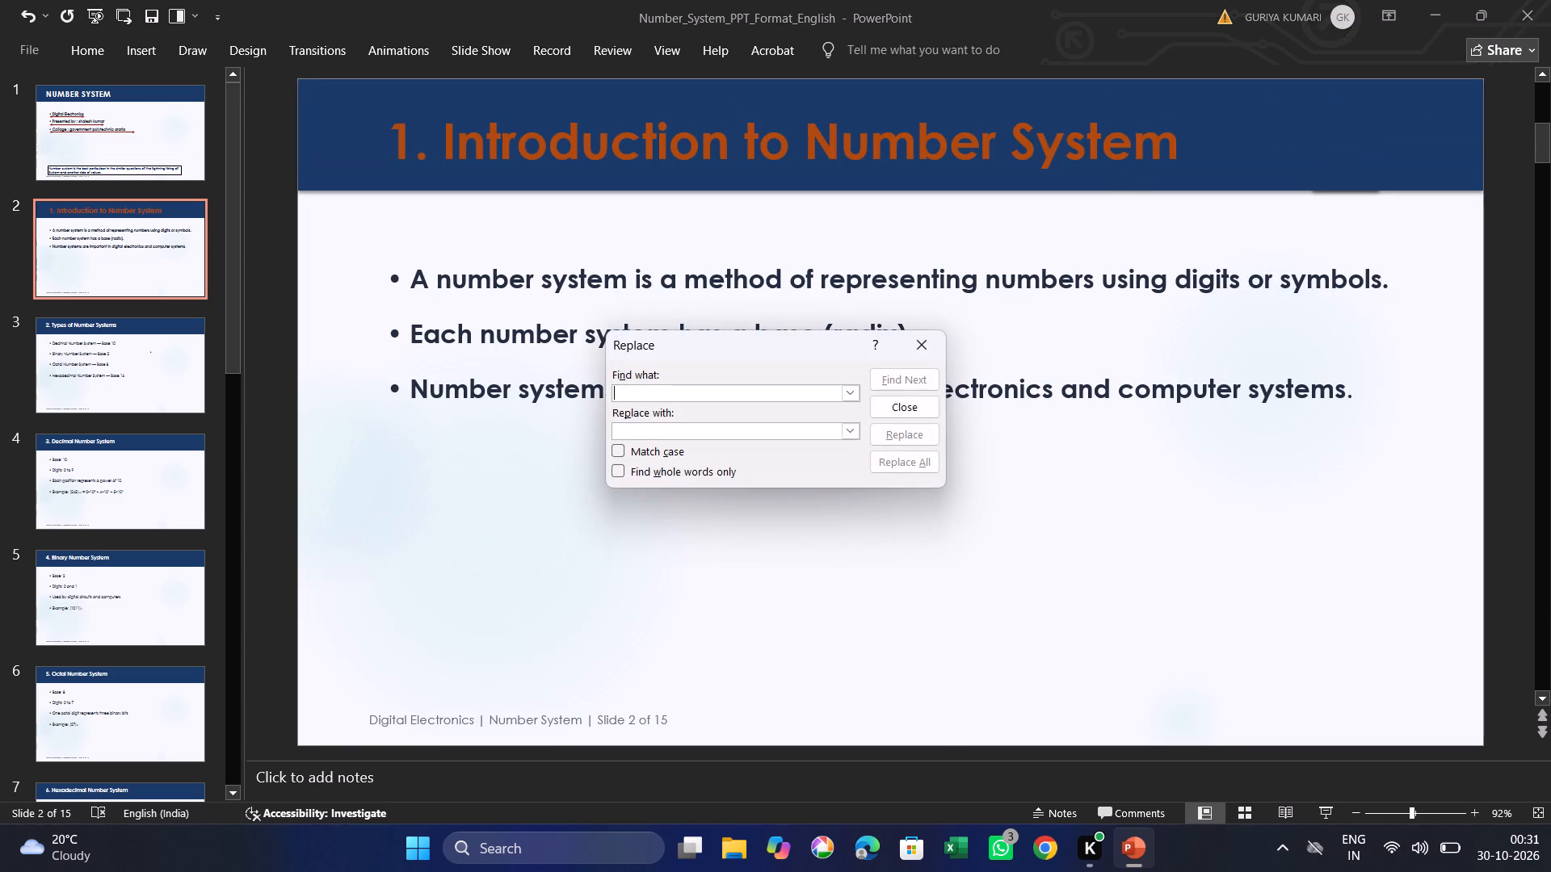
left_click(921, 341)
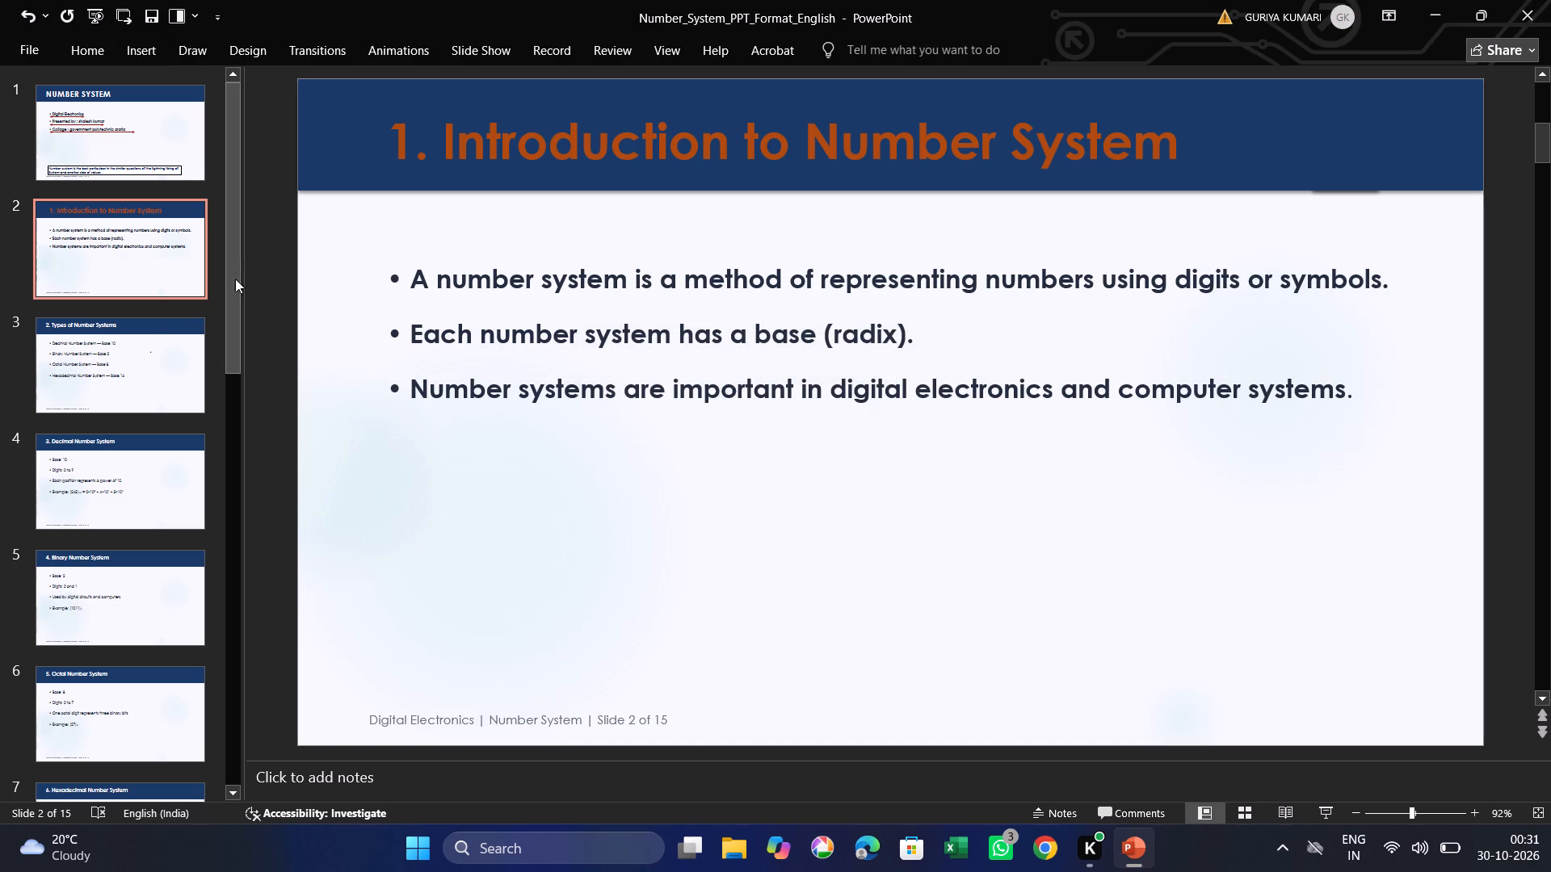
Set the font size of slide 3's title "2. Types of Number Systems" to 40.
left_click(166, 332)
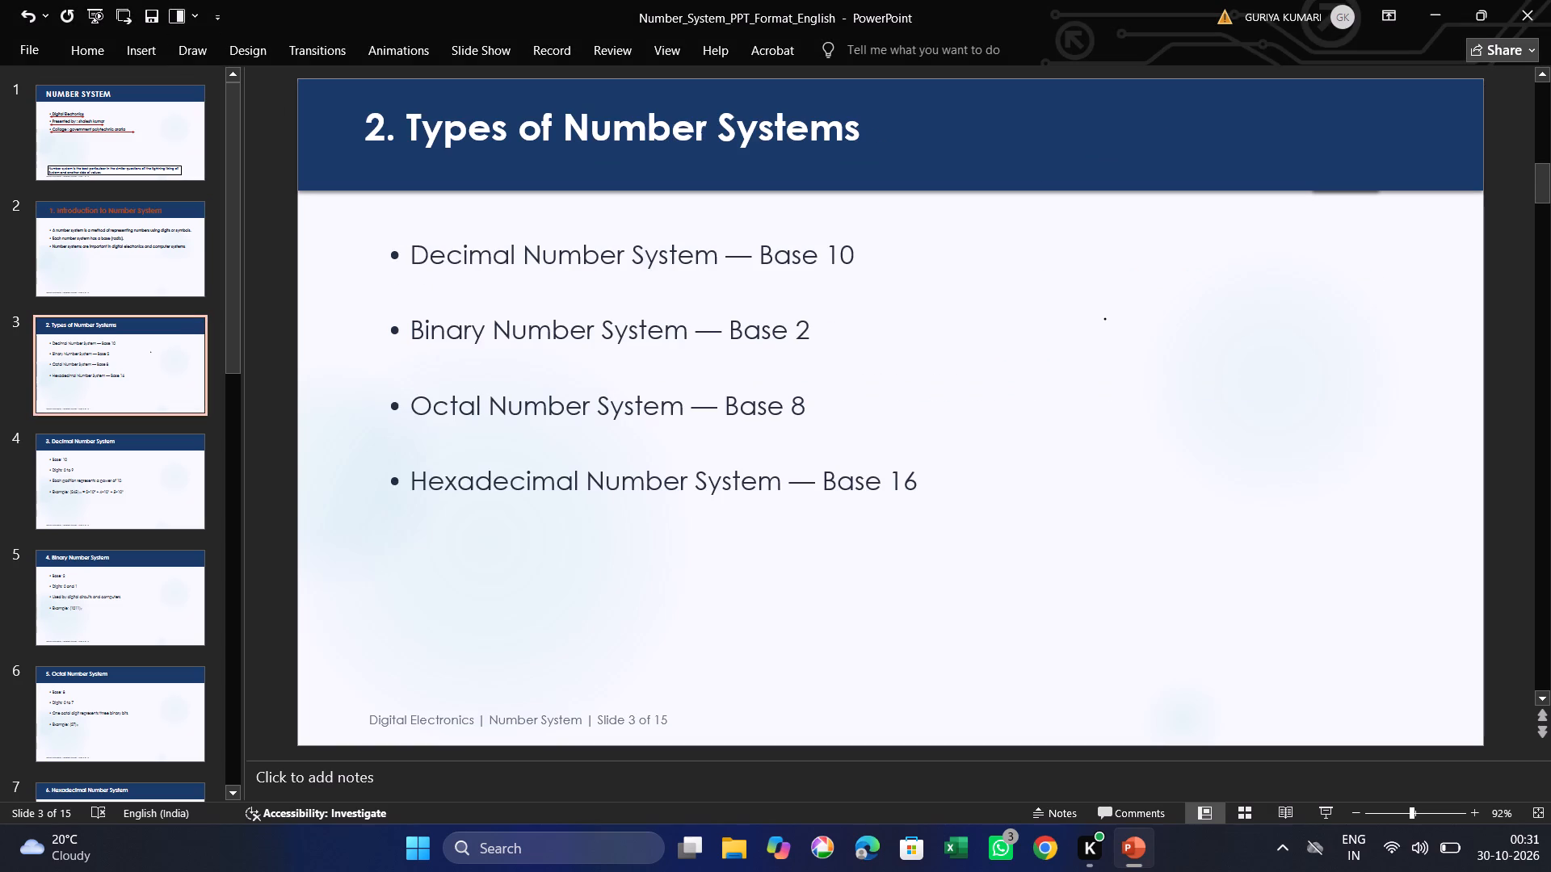
left_click(365, 124)
left_click_drag(365, 124, 773, 117)
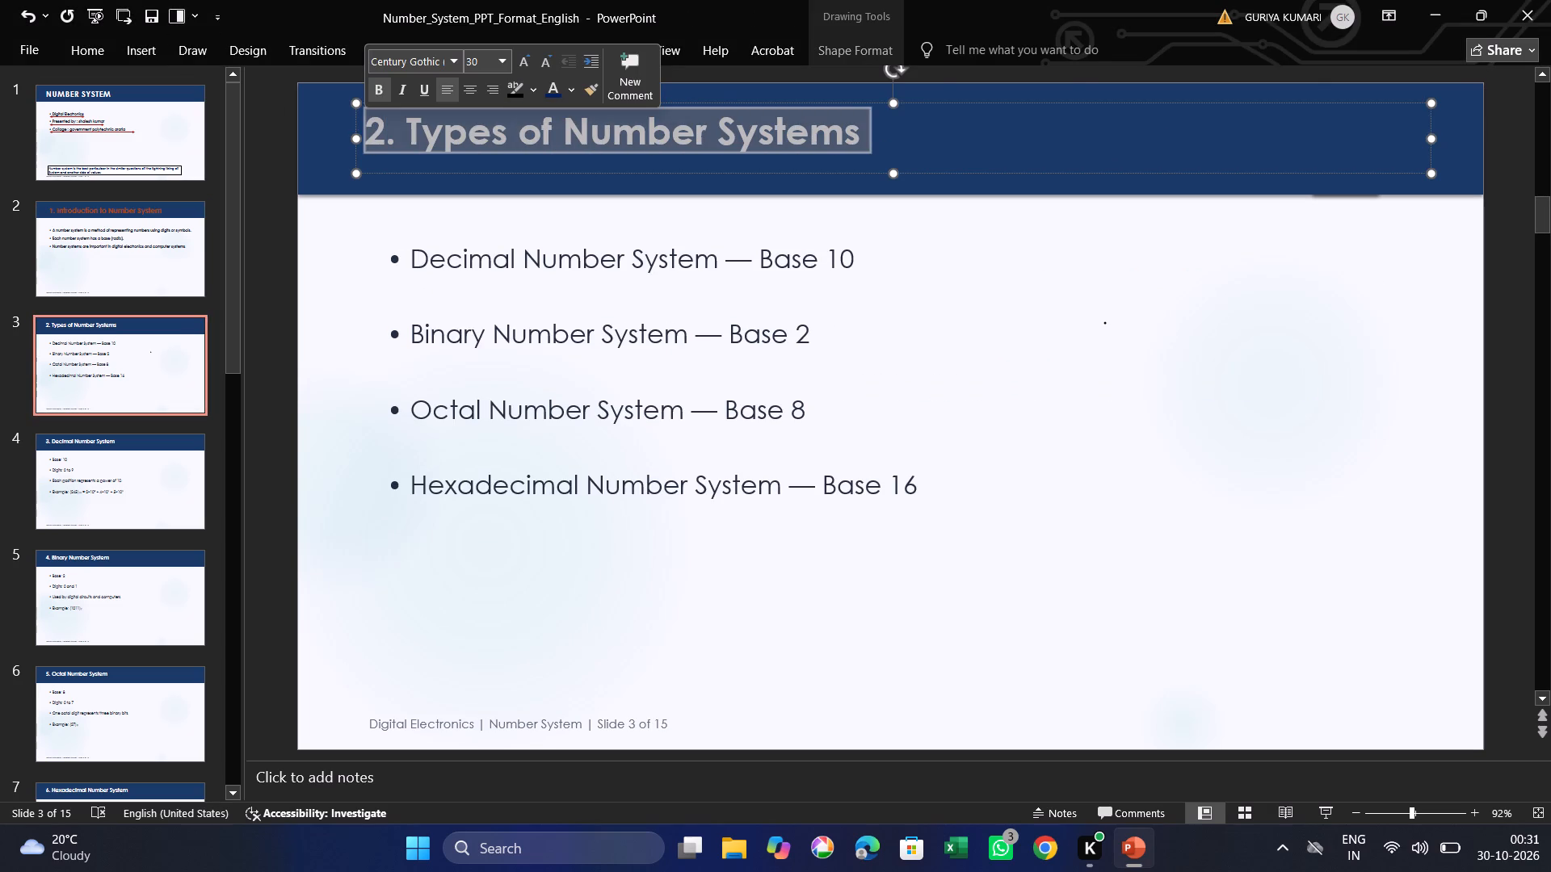
left_click_drag(773, 117, 779, 118)
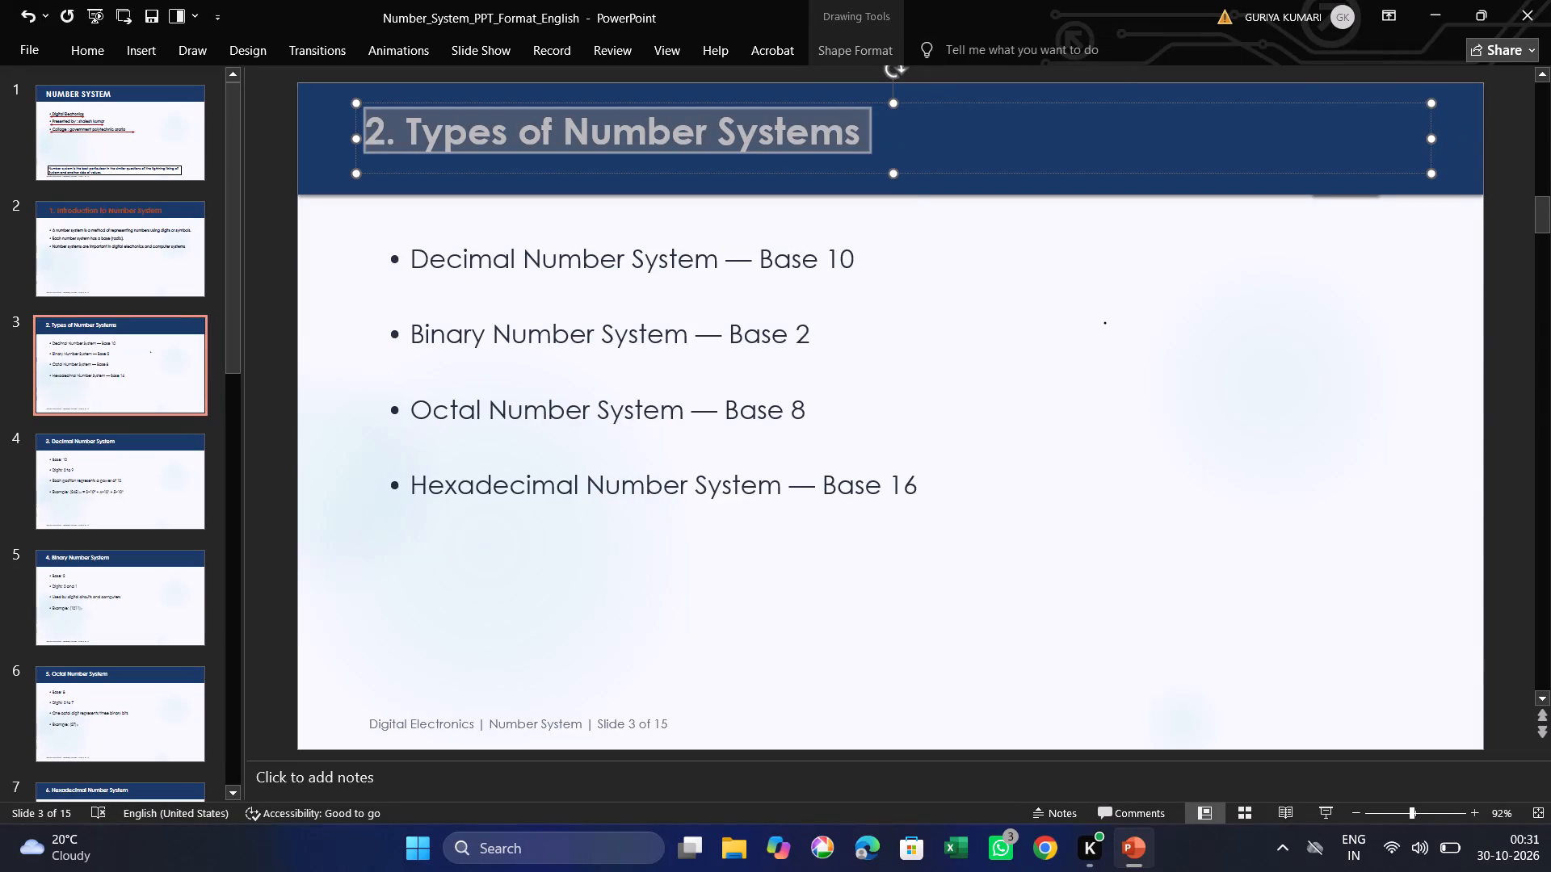
right_click(827, 128)
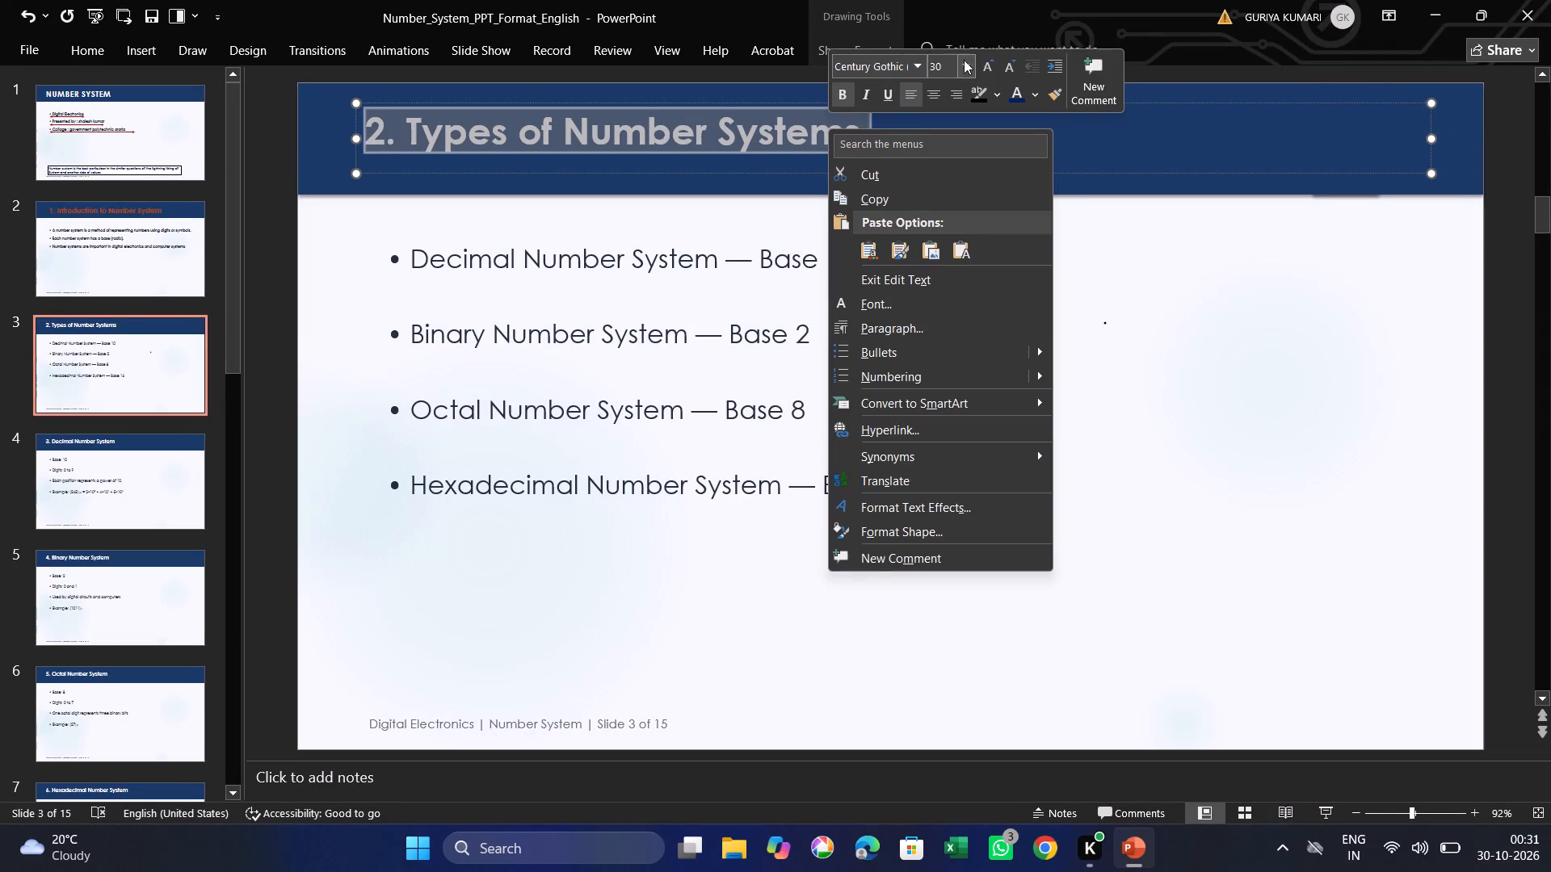
left_click(970, 67)
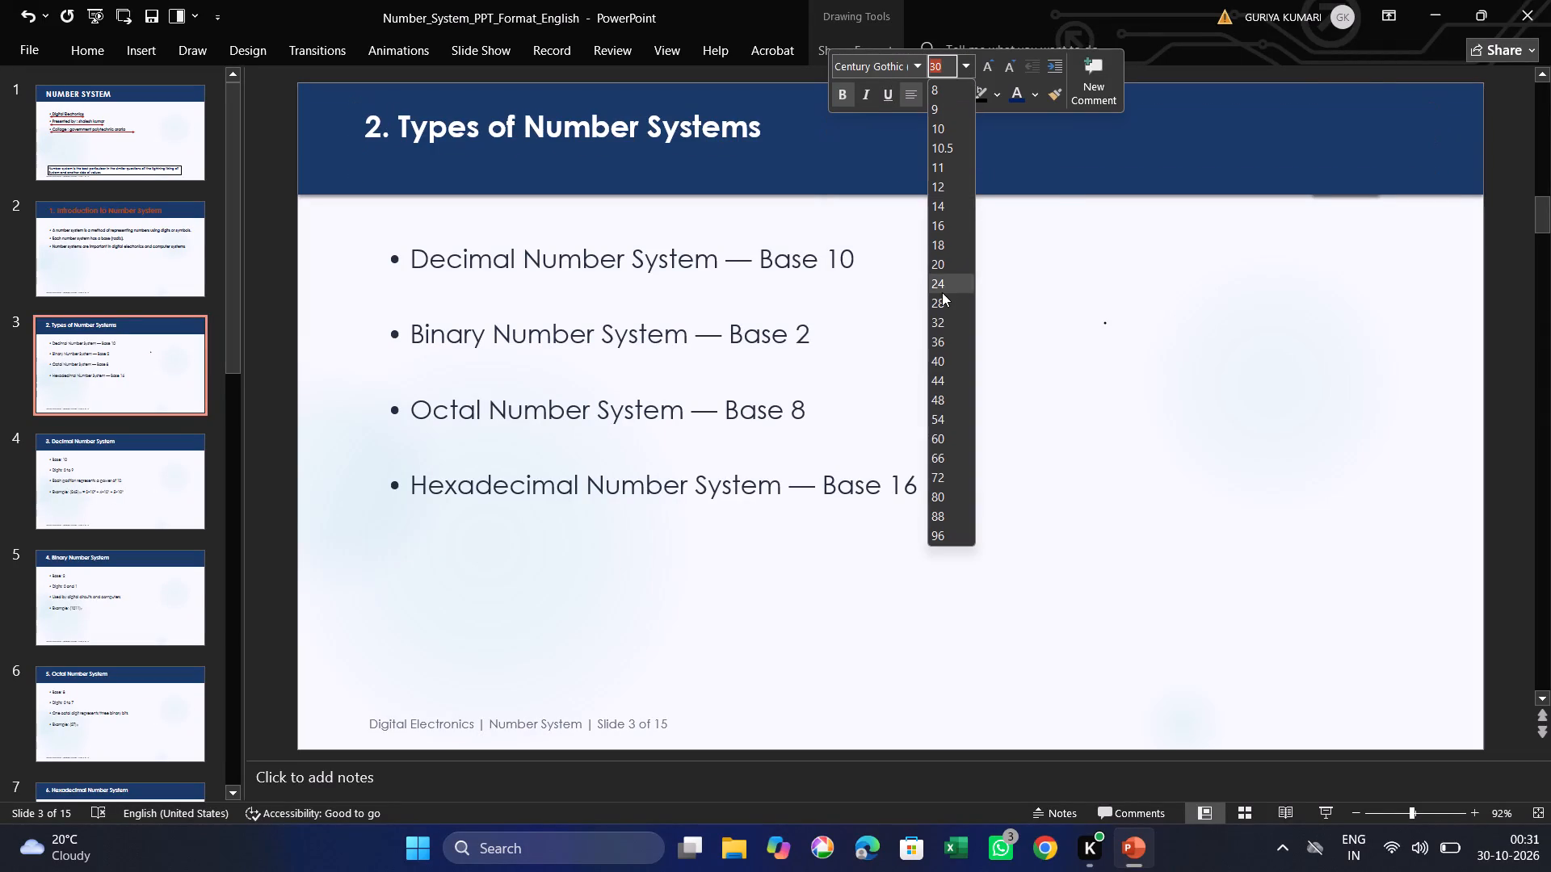
left_click(942, 363)
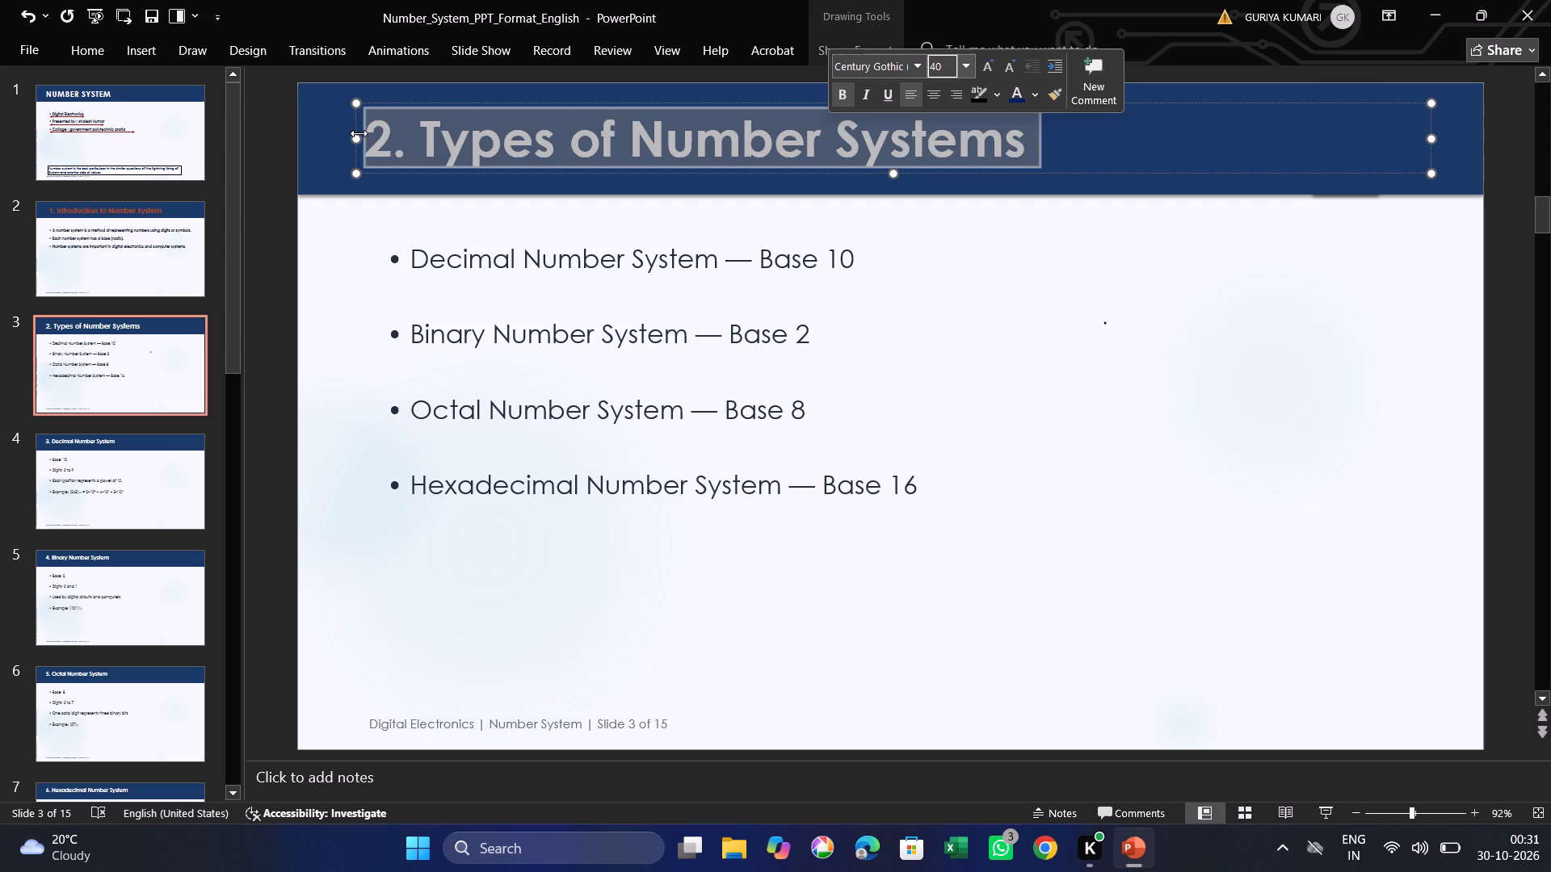
Narrow slide 3's title box by moving its left edge slightly inward, roughly in line with the bullets below.
left_click_drag(359, 133, 380, 132)
left_click(335, 240)
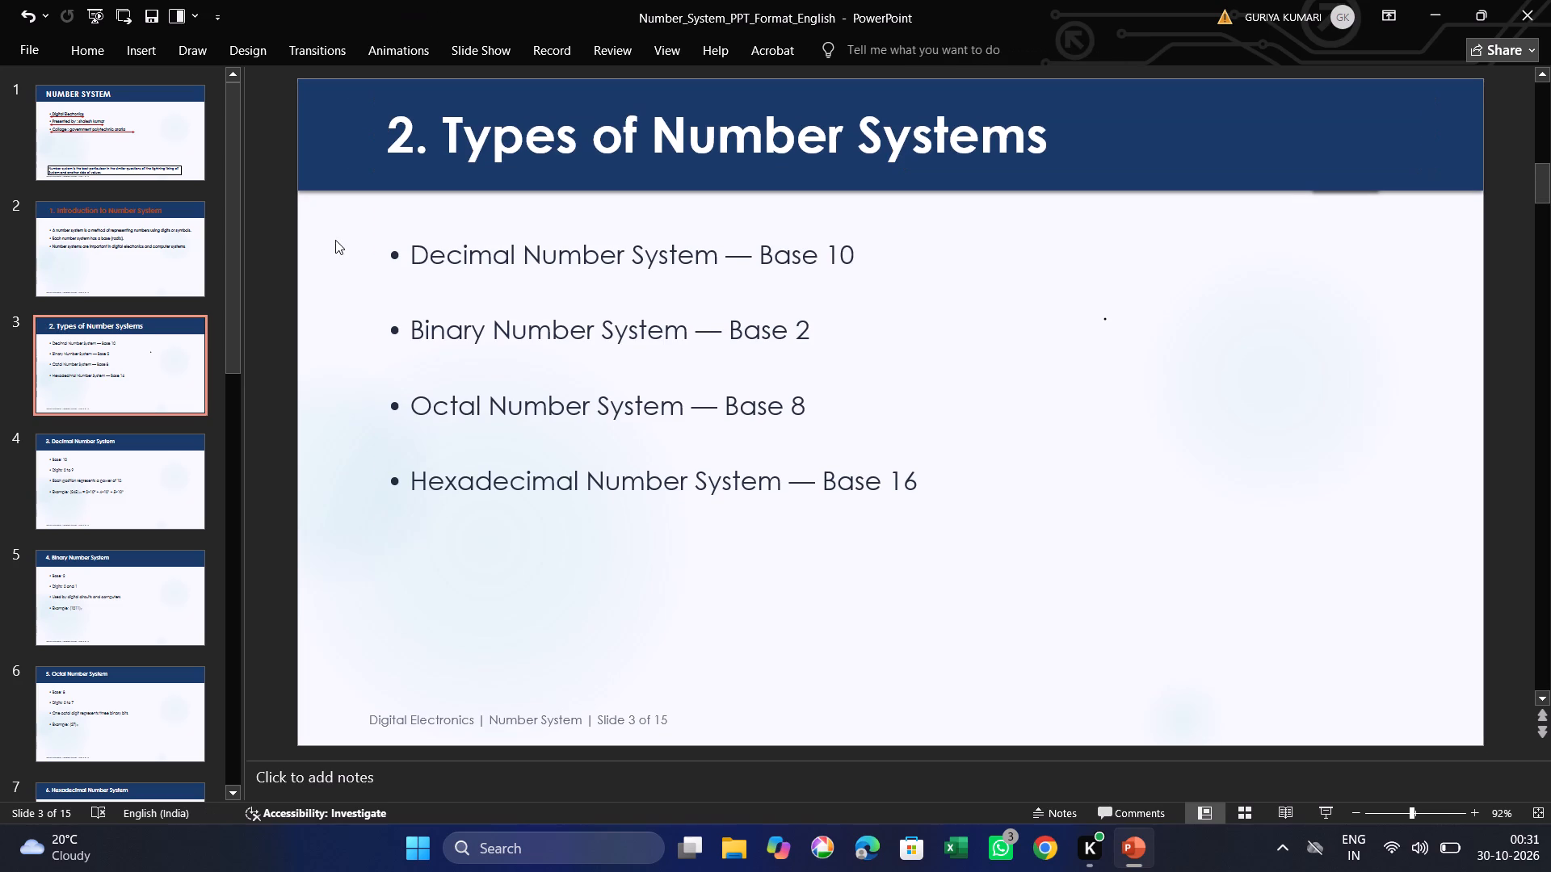
Make all four bullet lines on slide 3 bold: Decimal, Binary, Octal and Hexadecimal Number System.
left_click_drag(389, 252, 598, 240)
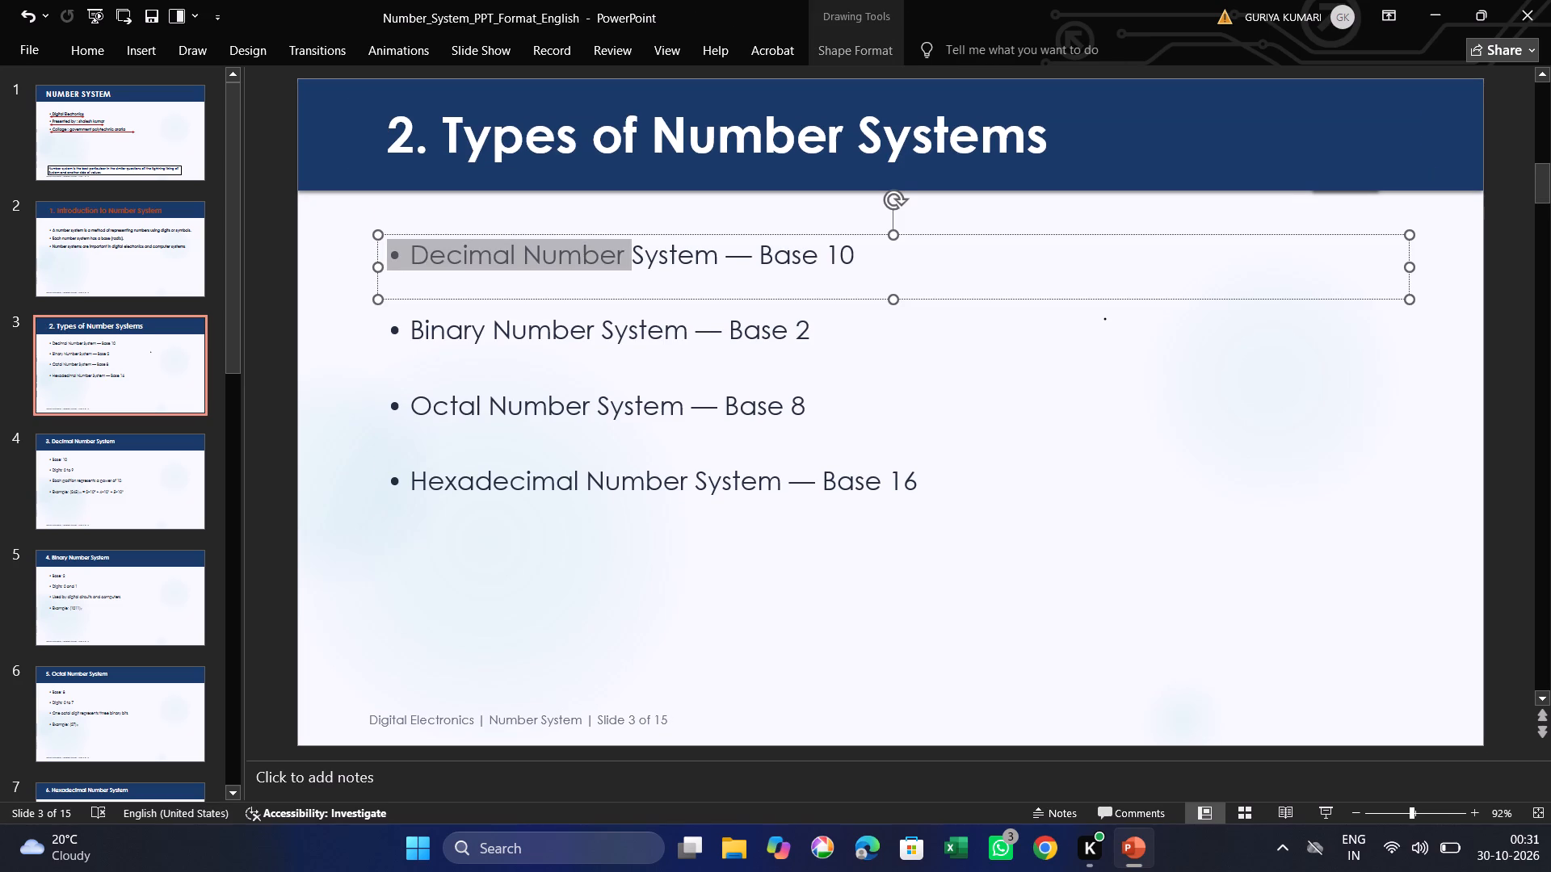
left_click_drag(598, 240, 856, 271)
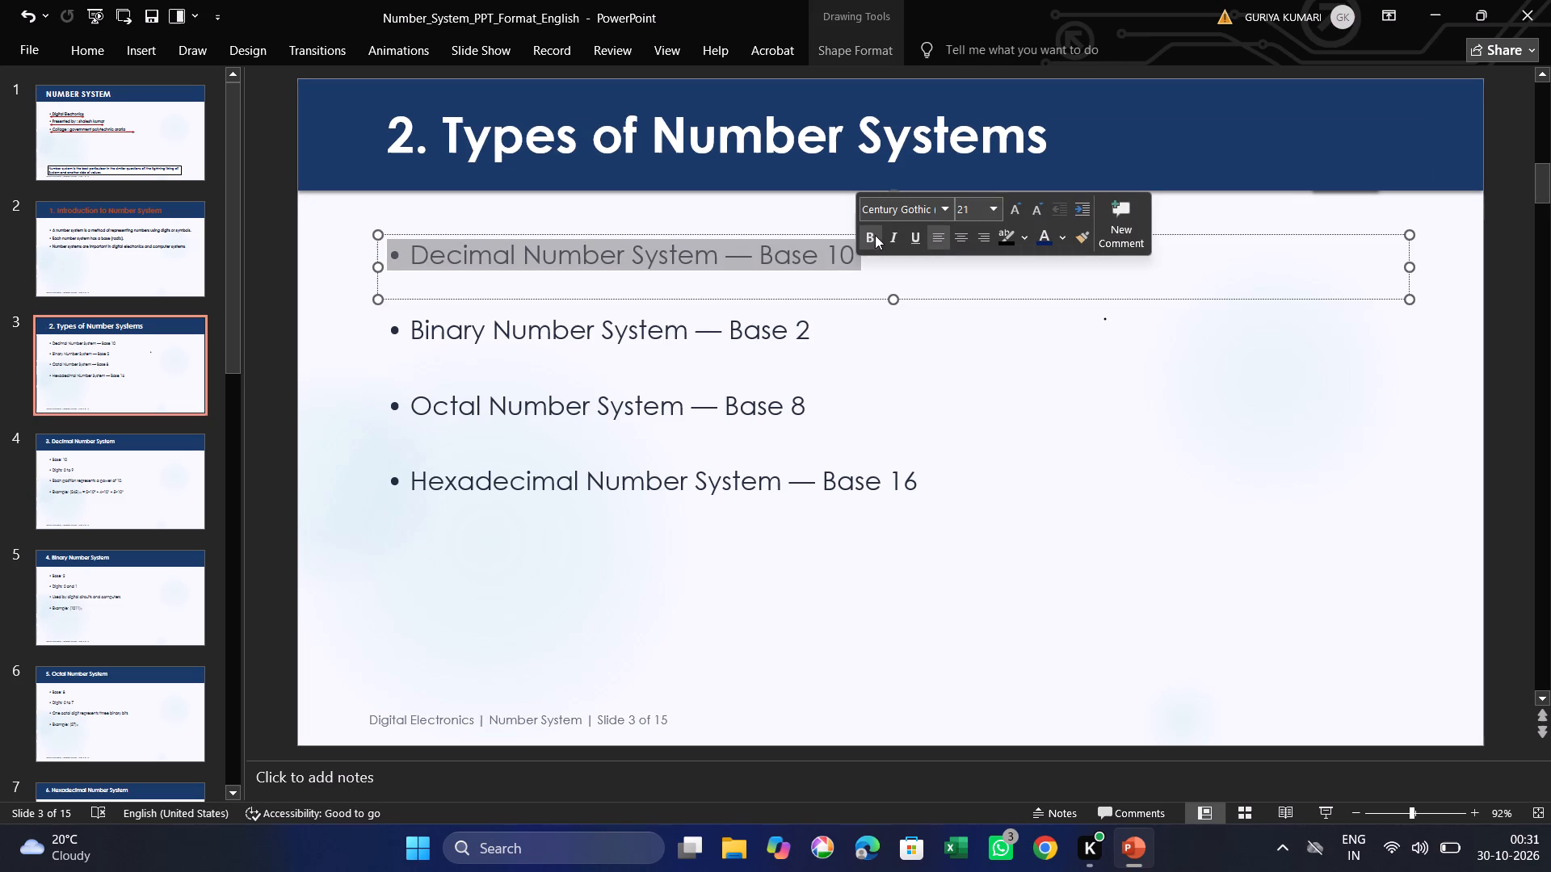
left_click(875, 235)
left_click(385, 324)
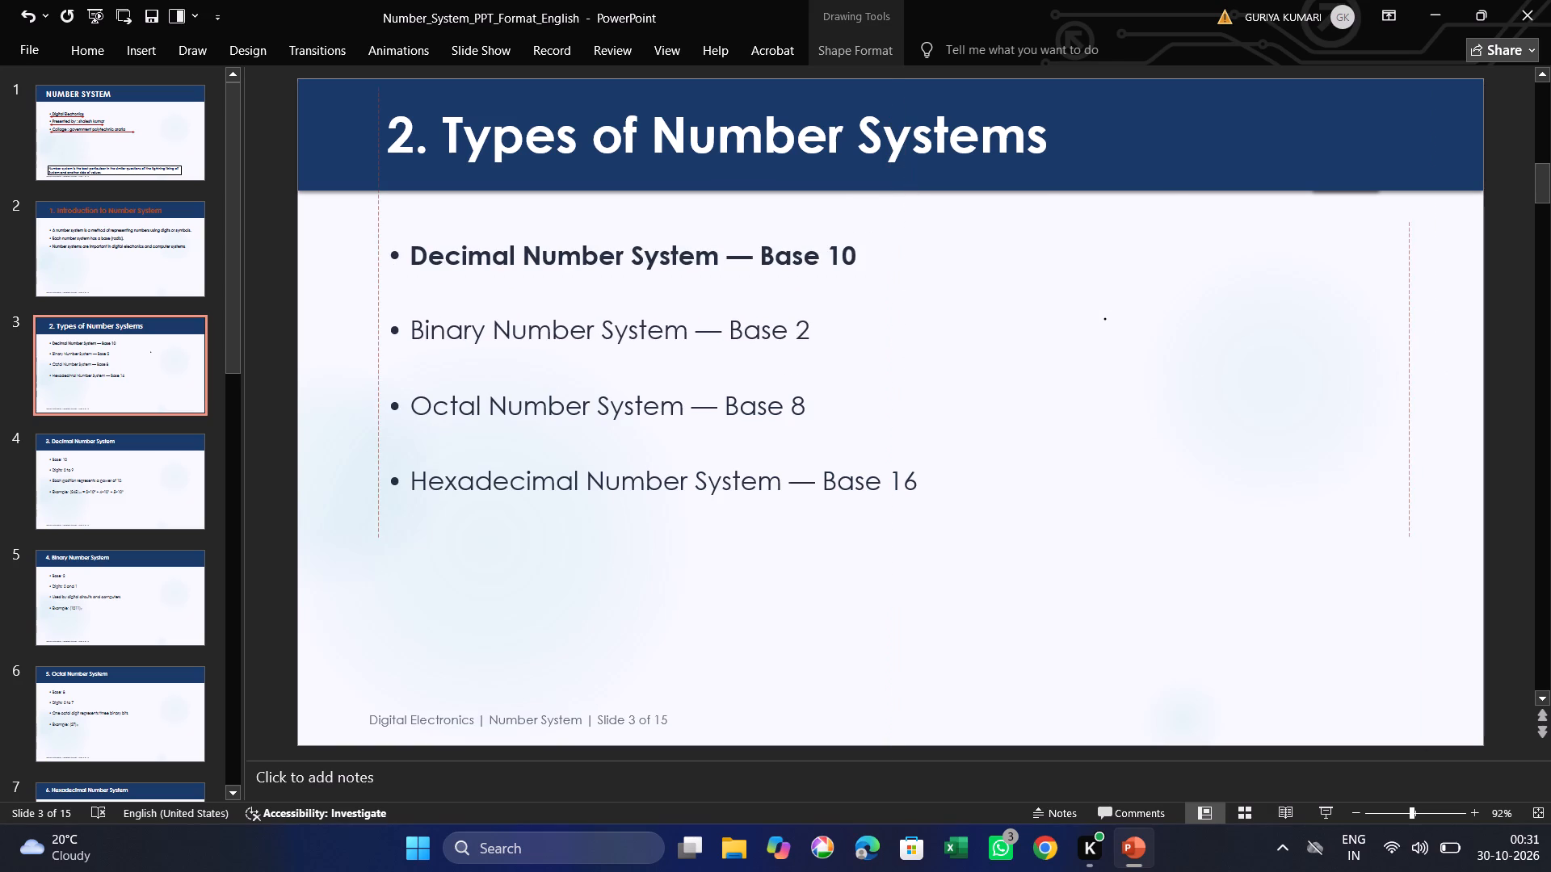
left_click(389, 325)
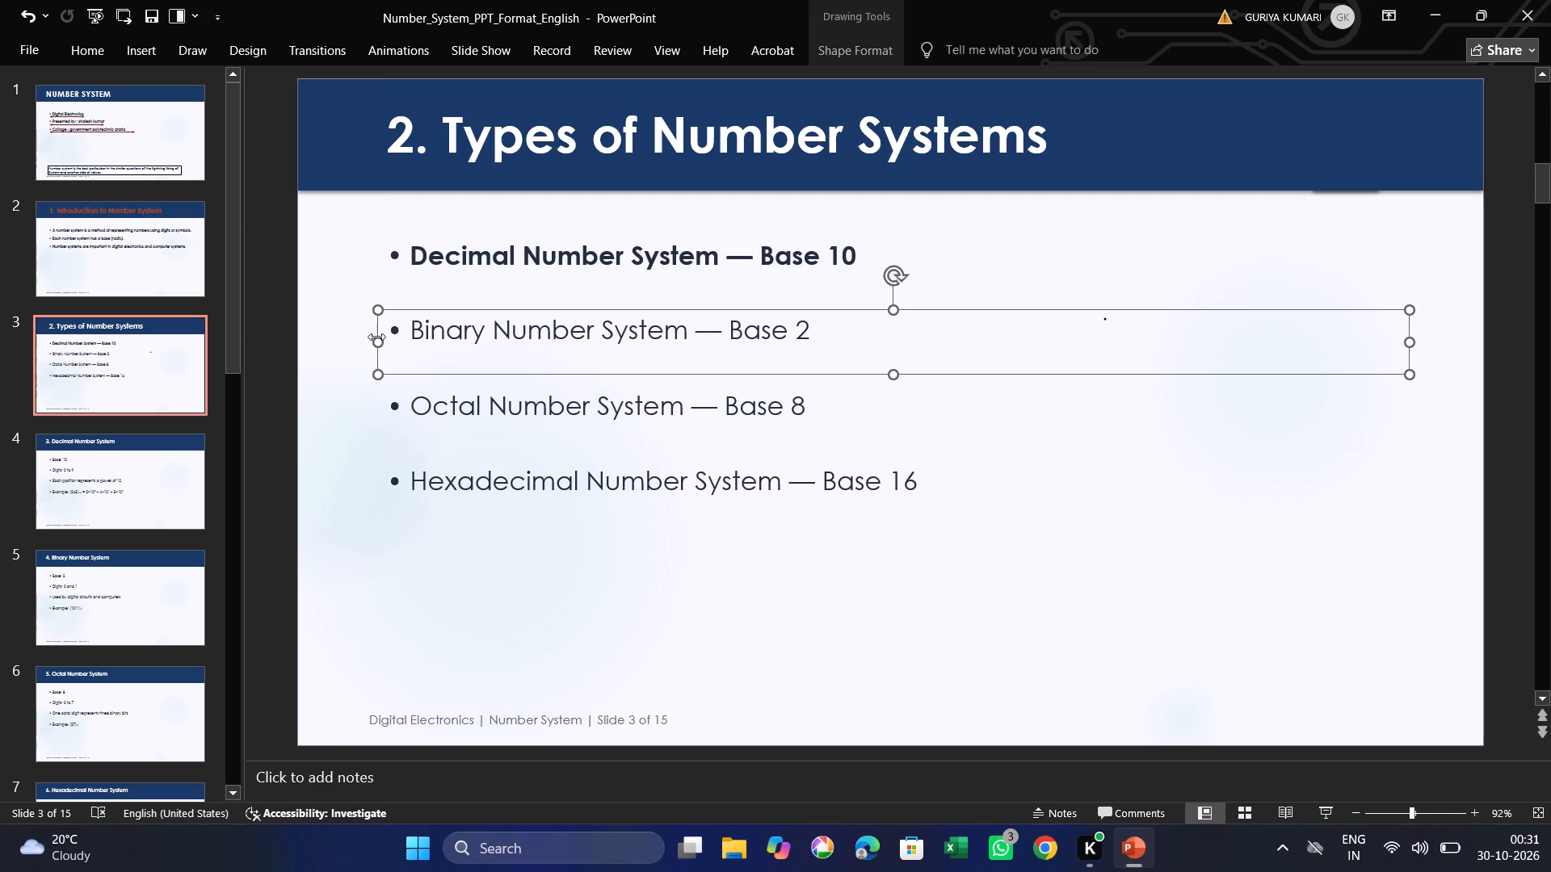
left_click(363, 346)
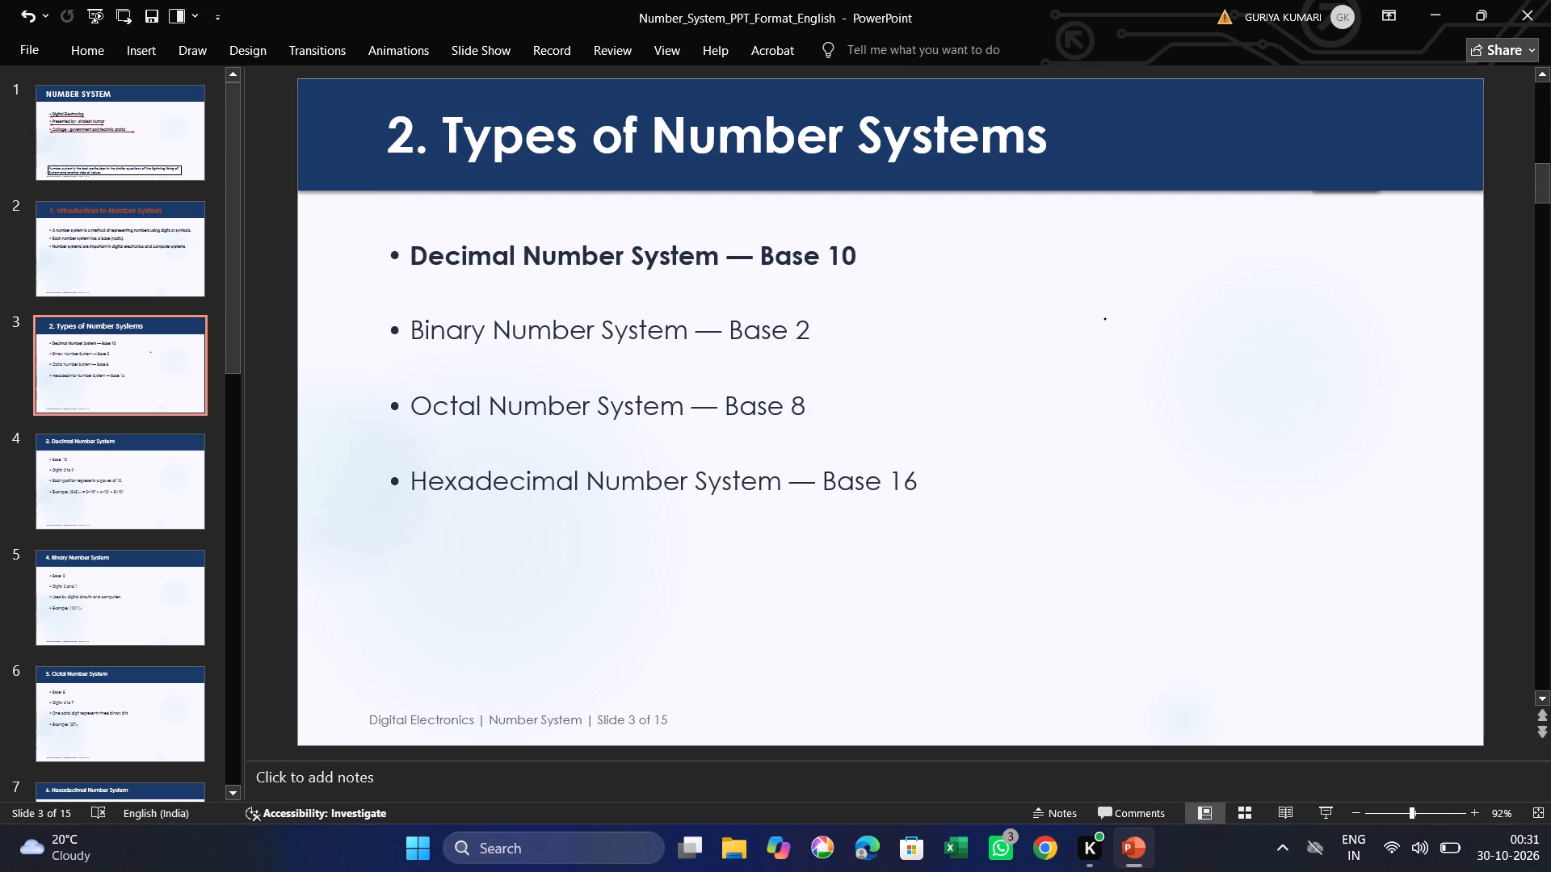
left_click_drag(387, 330, 805, 329)
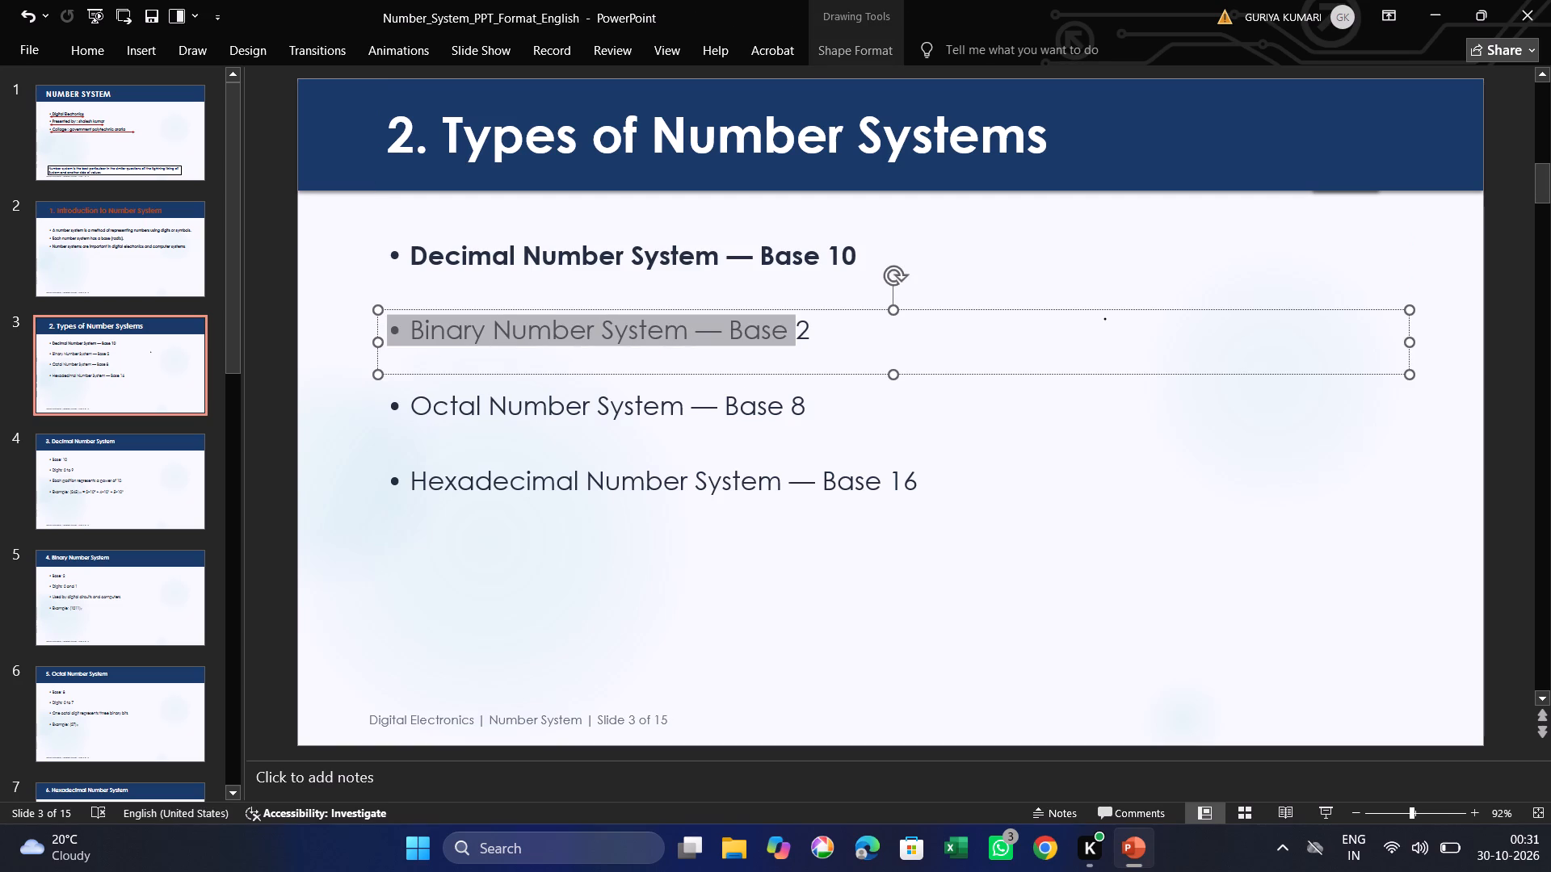
left_click_drag(805, 329, 815, 329)
left_click(831, 295)
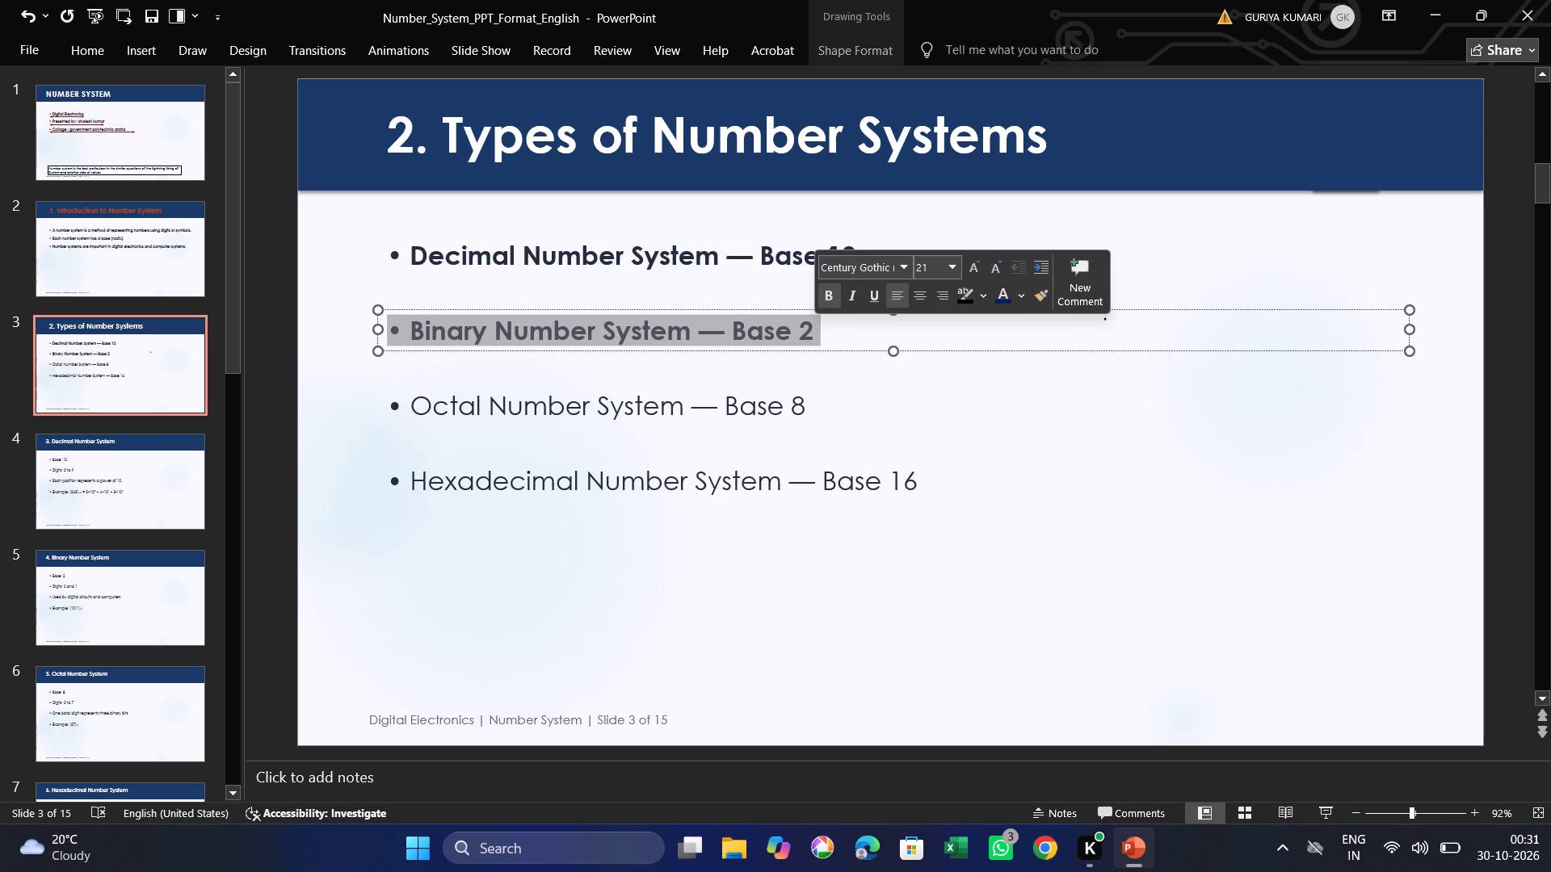
left_click_drag(389, 406, 824, 400)
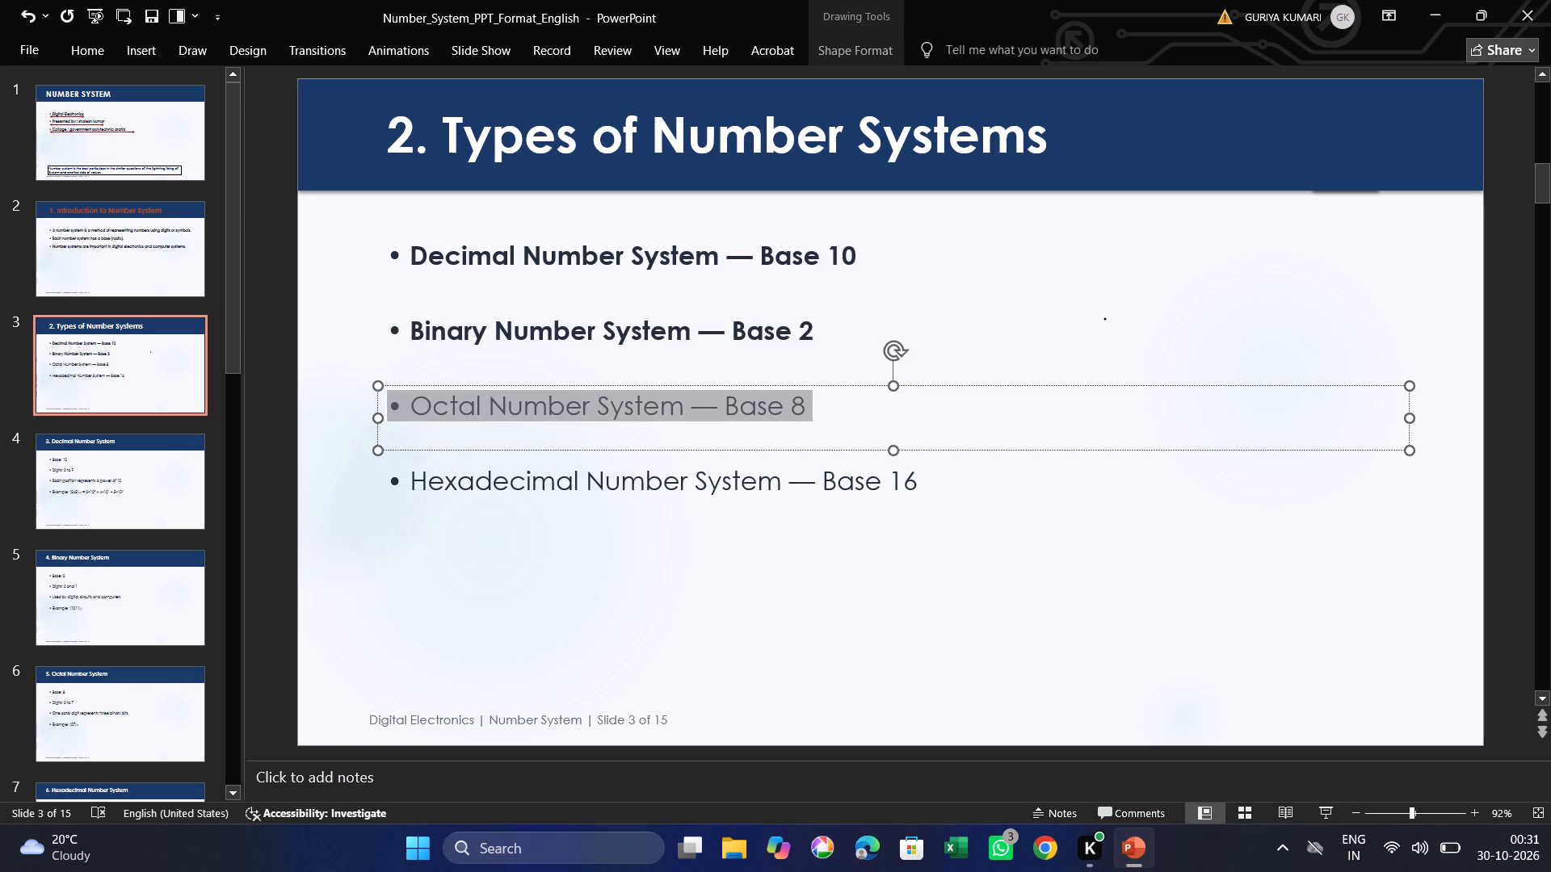
left_click_drag(824, 400, 825, 400)
left_click(843, 366)
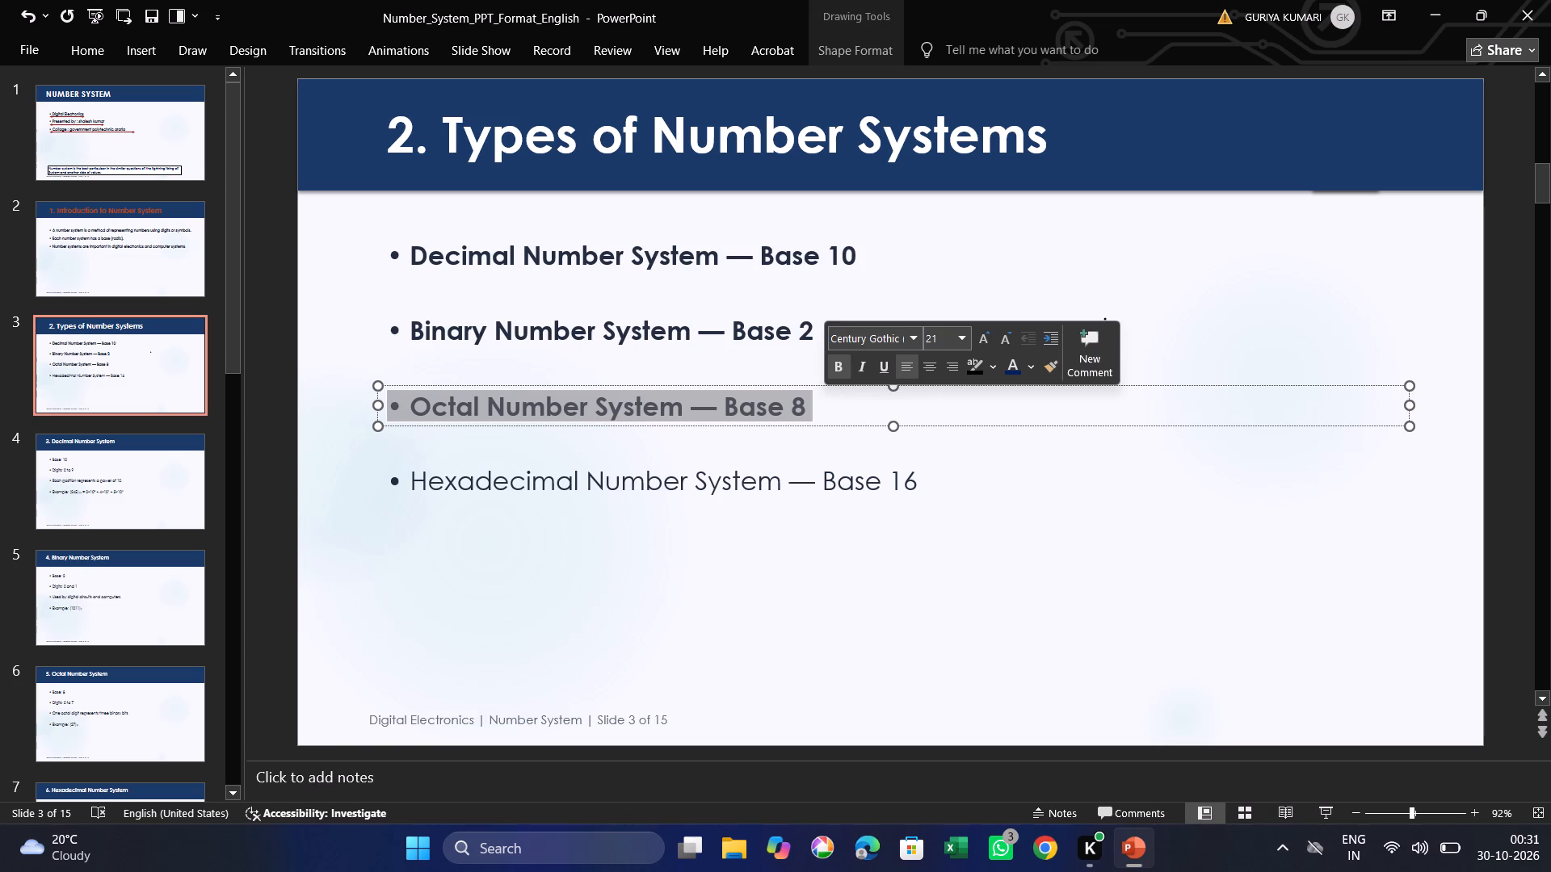
left_click_drag(388, 480, 928, 467)
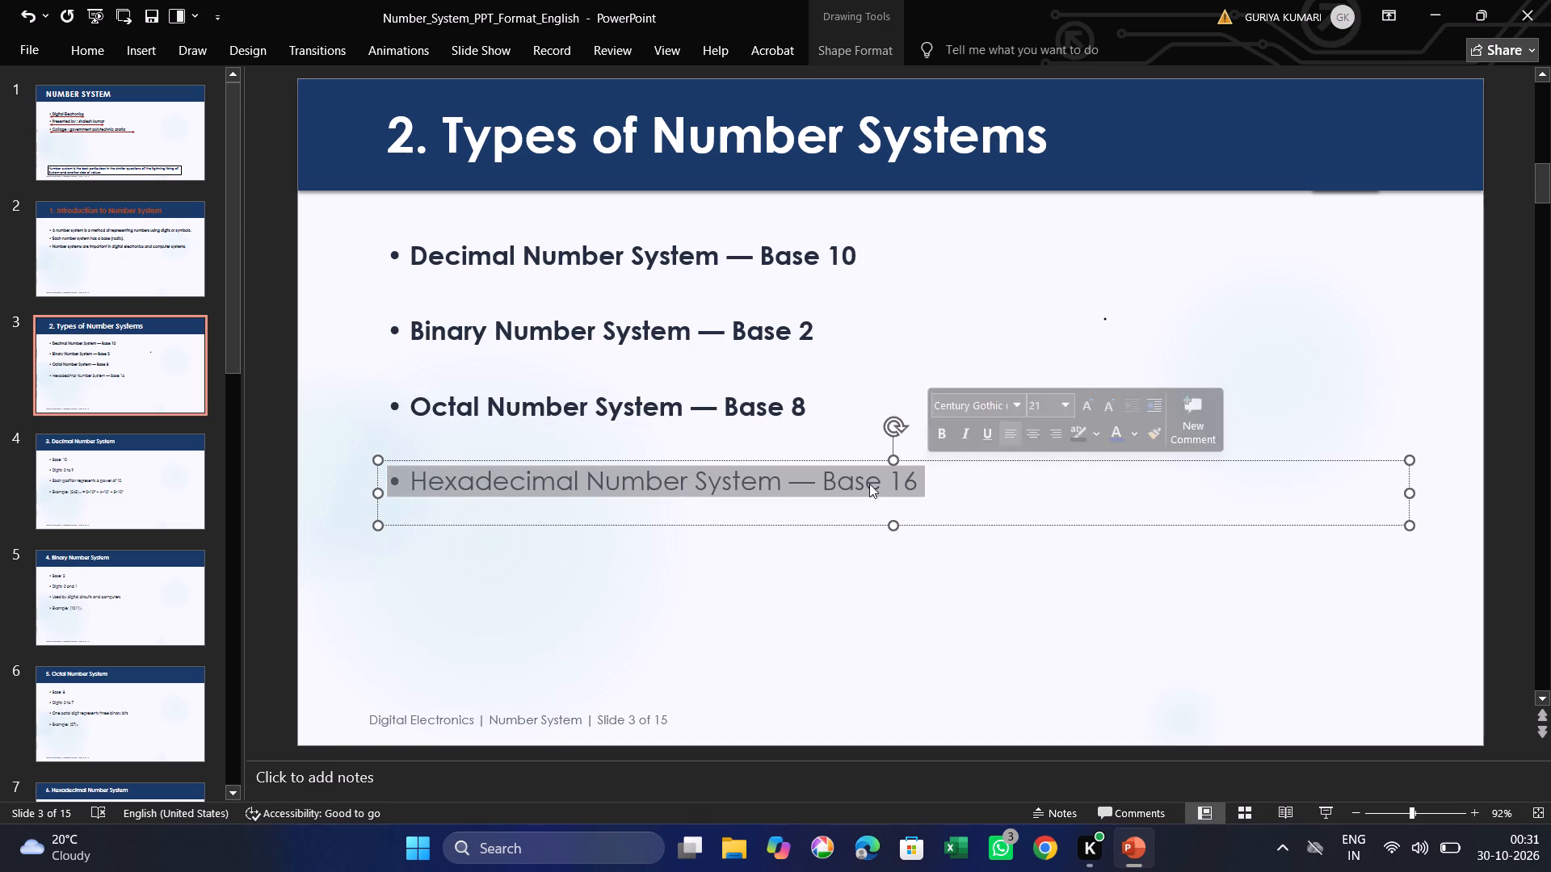
left_click(944, 435)
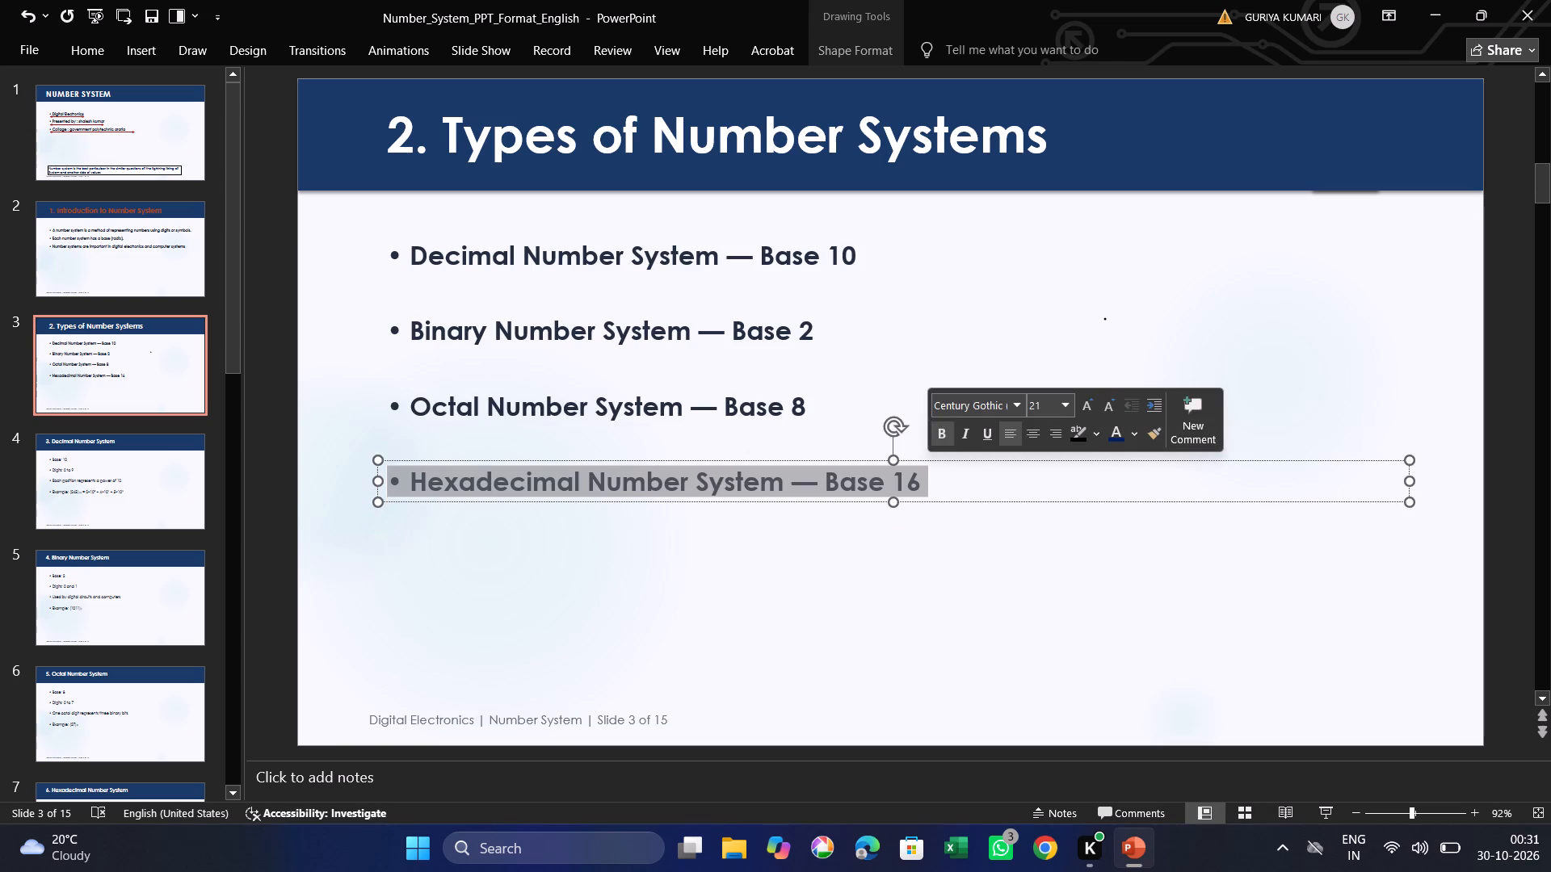
left_click(618, 541)
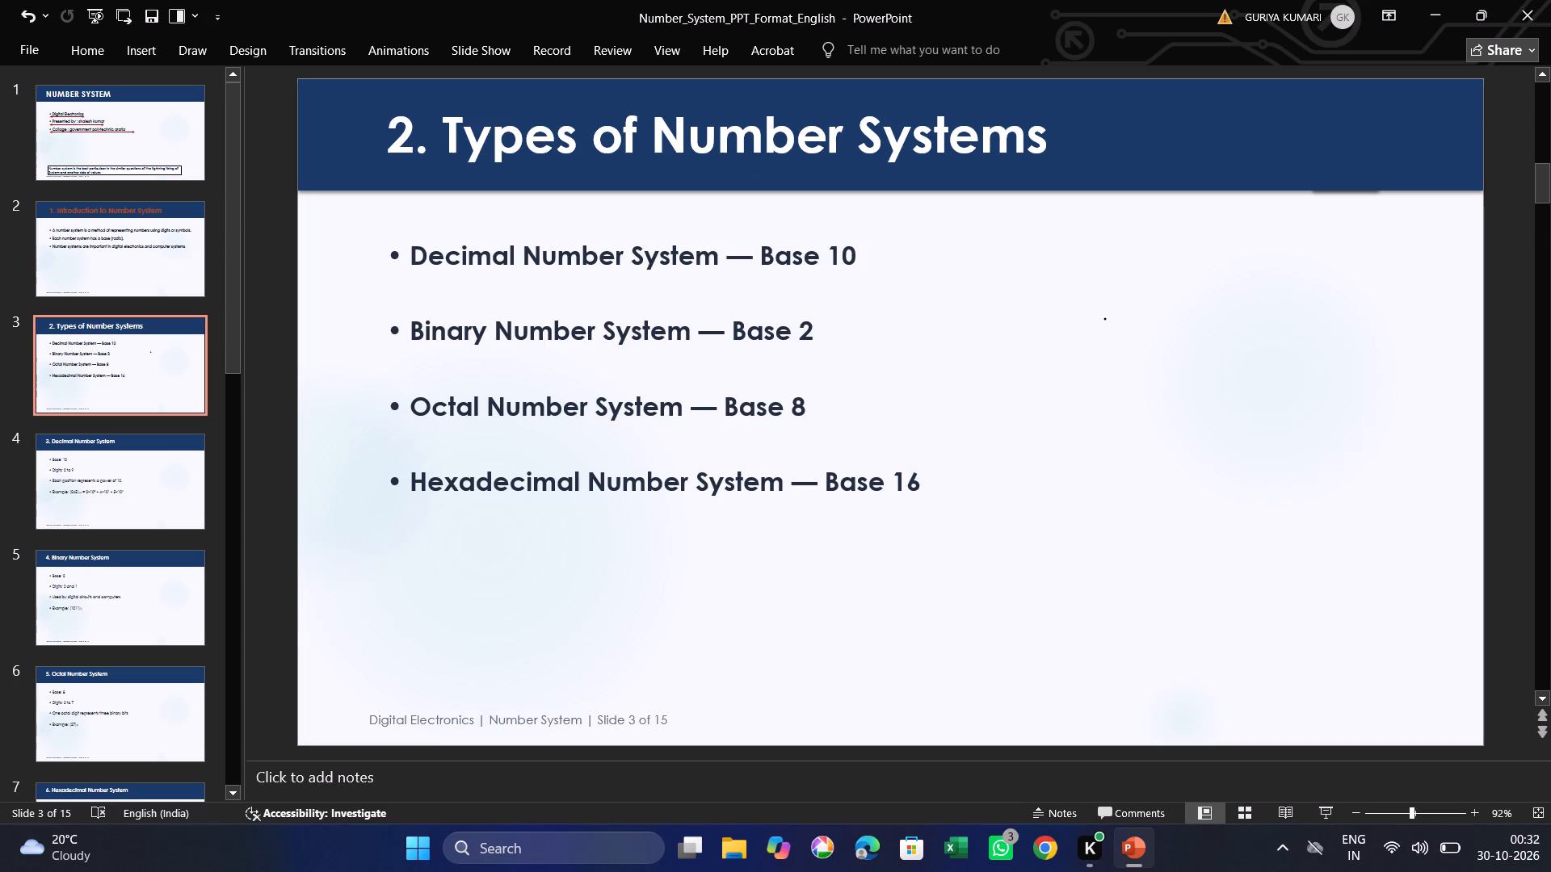
Recolour slide 3's title "2. Types of Number Systems" to the second-lightest teal theme shade.
left_click_drag(391, 144, 965, 161)
right_click(965, 161)
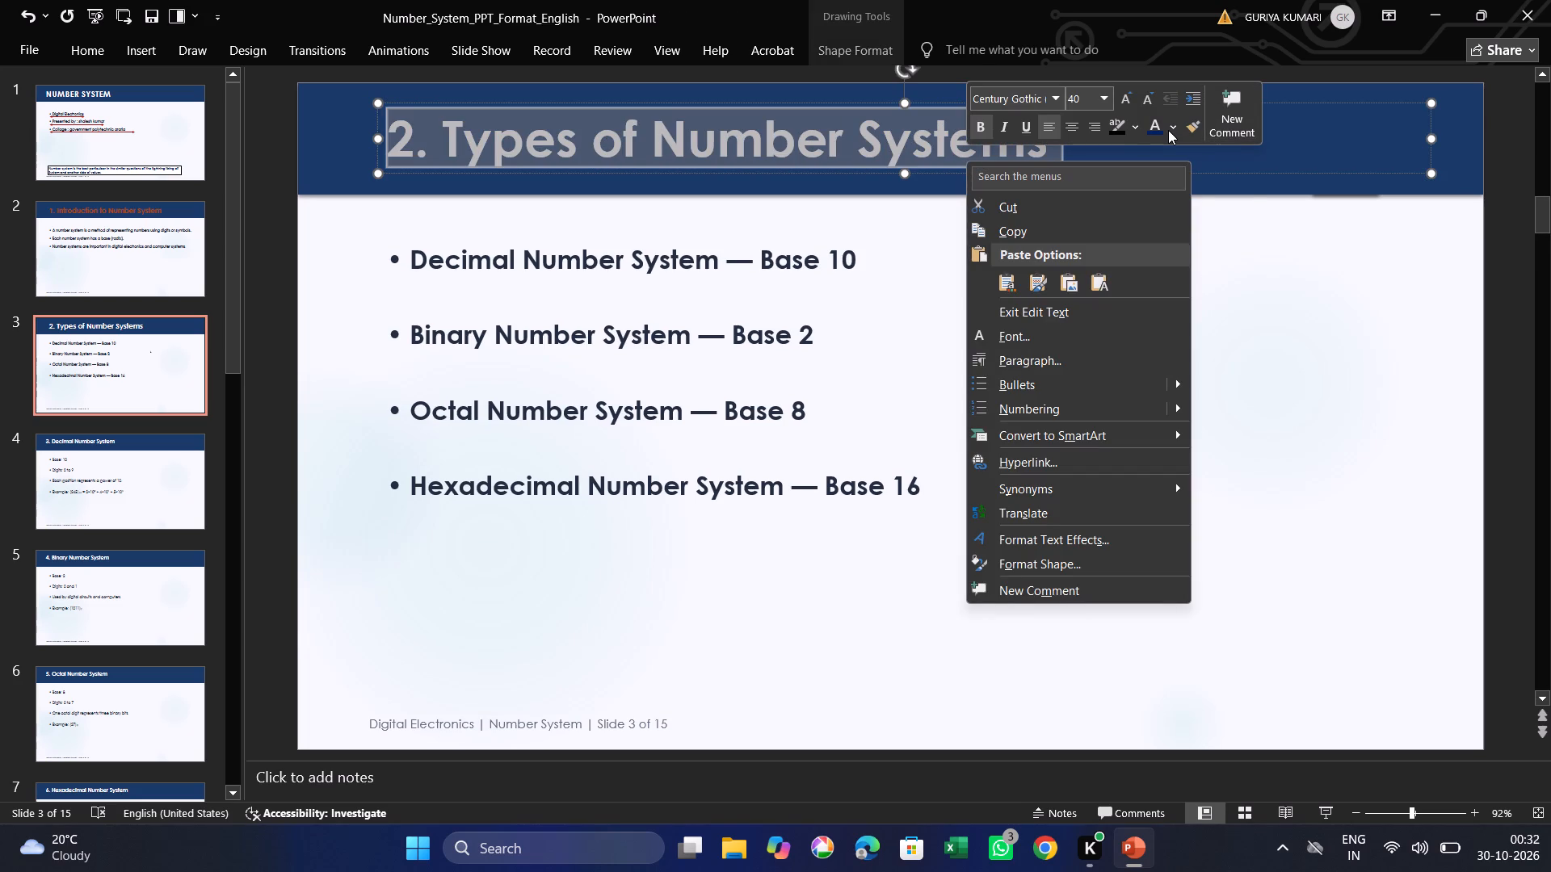
left_click(1168, 130)
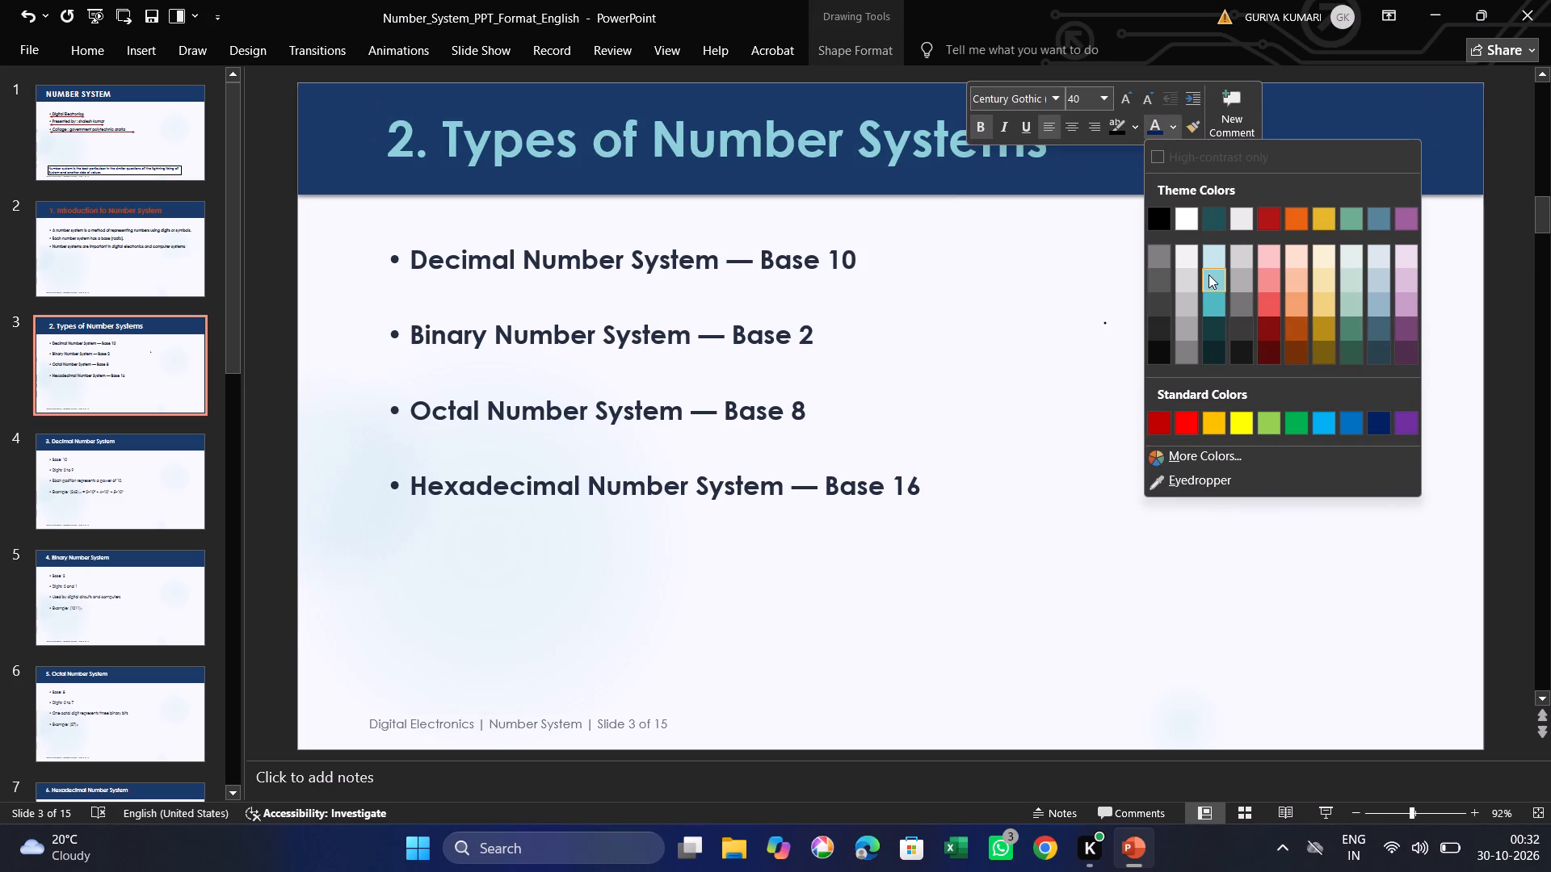
left_click(1208, 275)
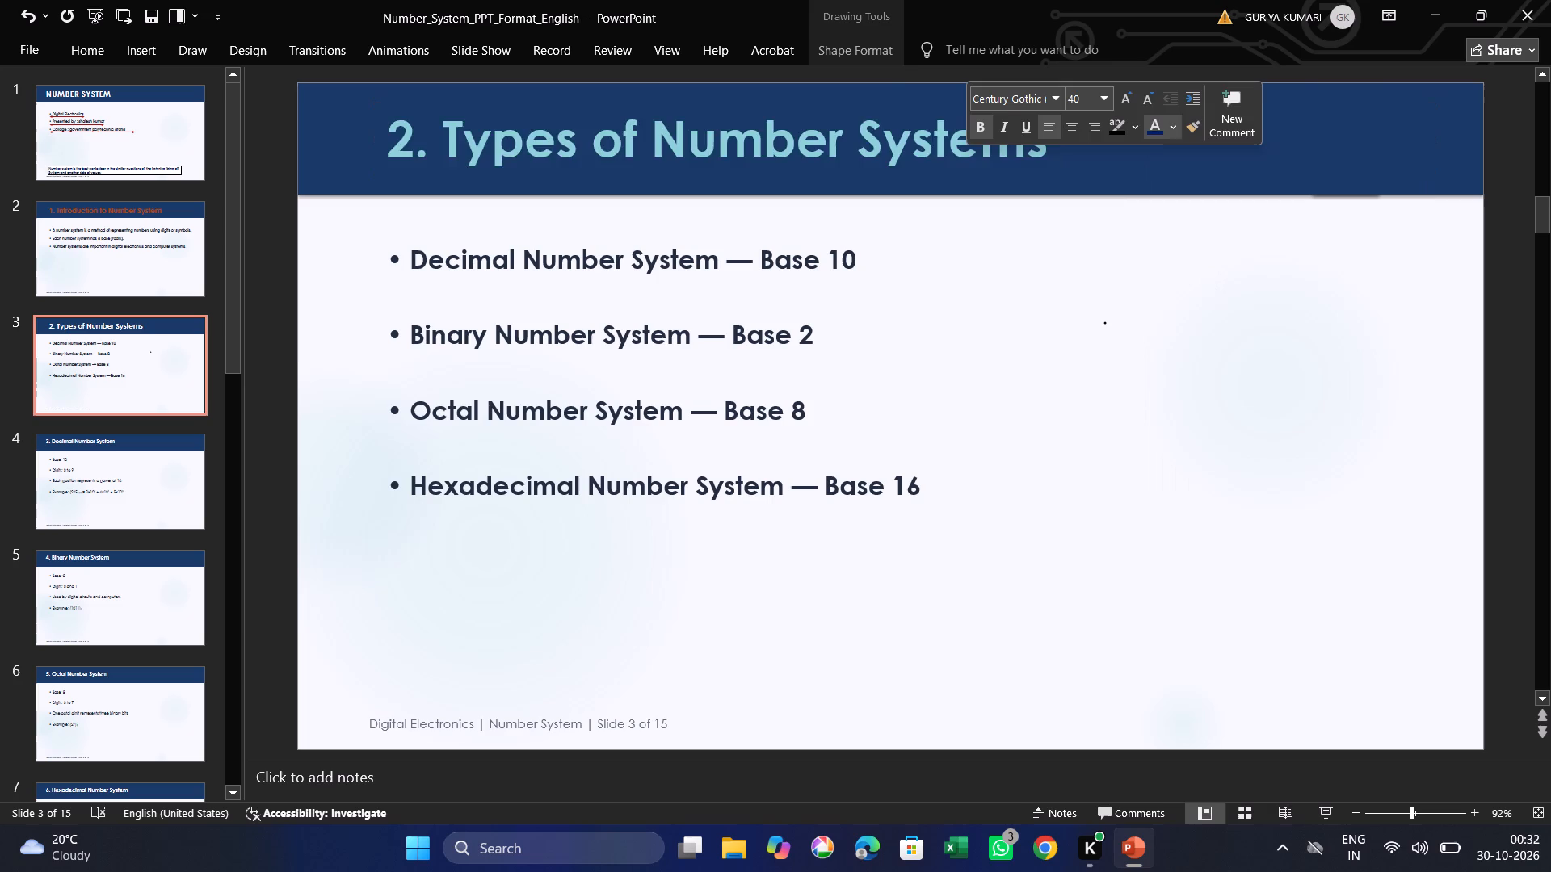
Recolour slide 2's whole title "1. Introduction to Number System" to the medium teal theme shade, third in the teal column of tints.
left_click(218, 102)
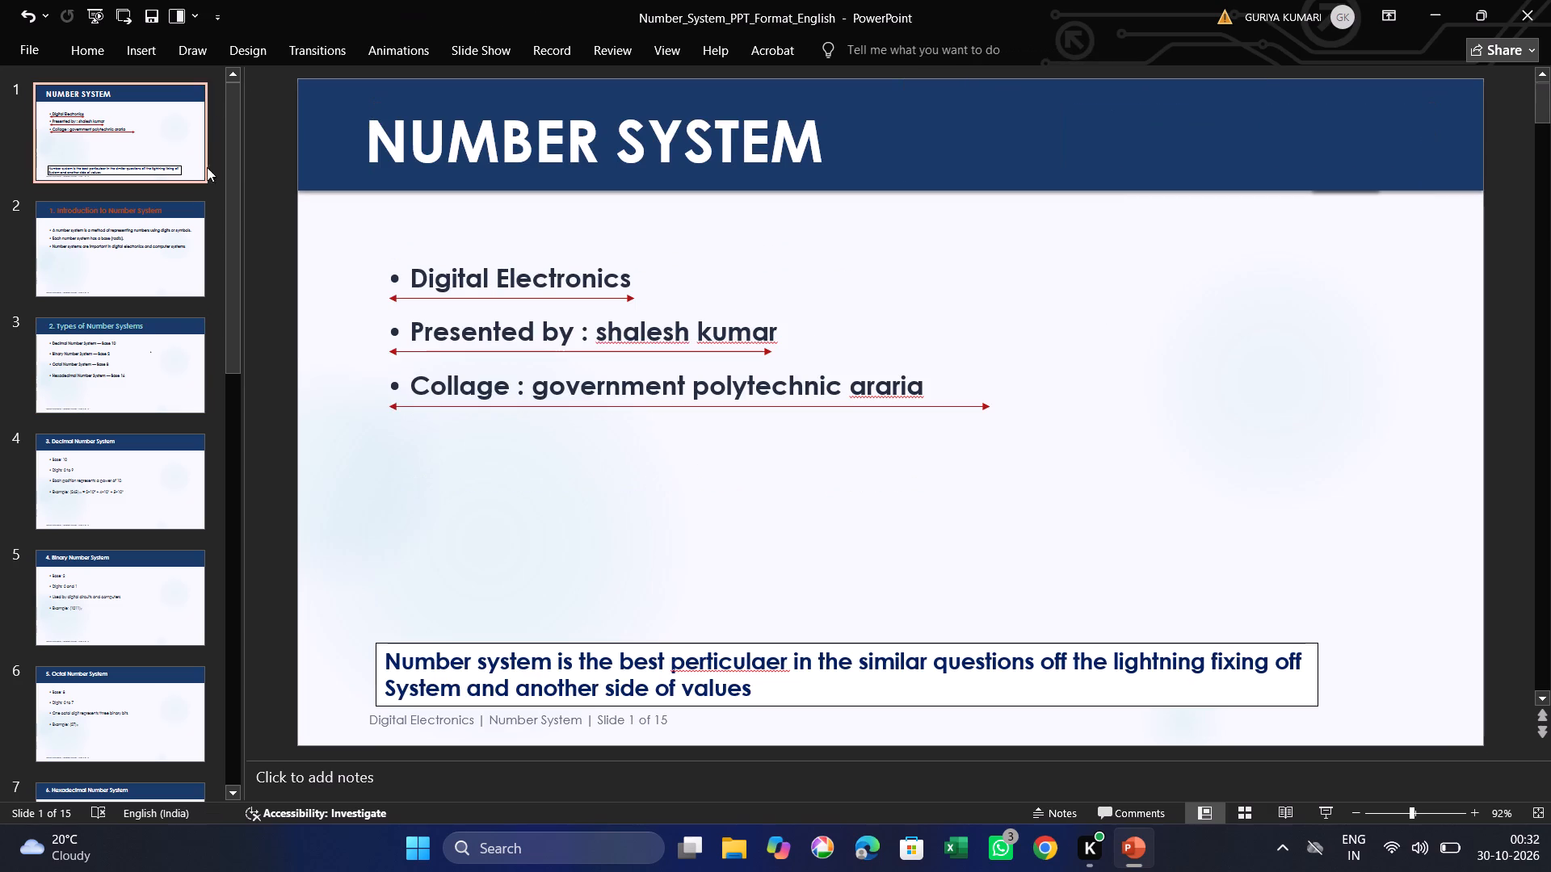
left_click(191, 236)
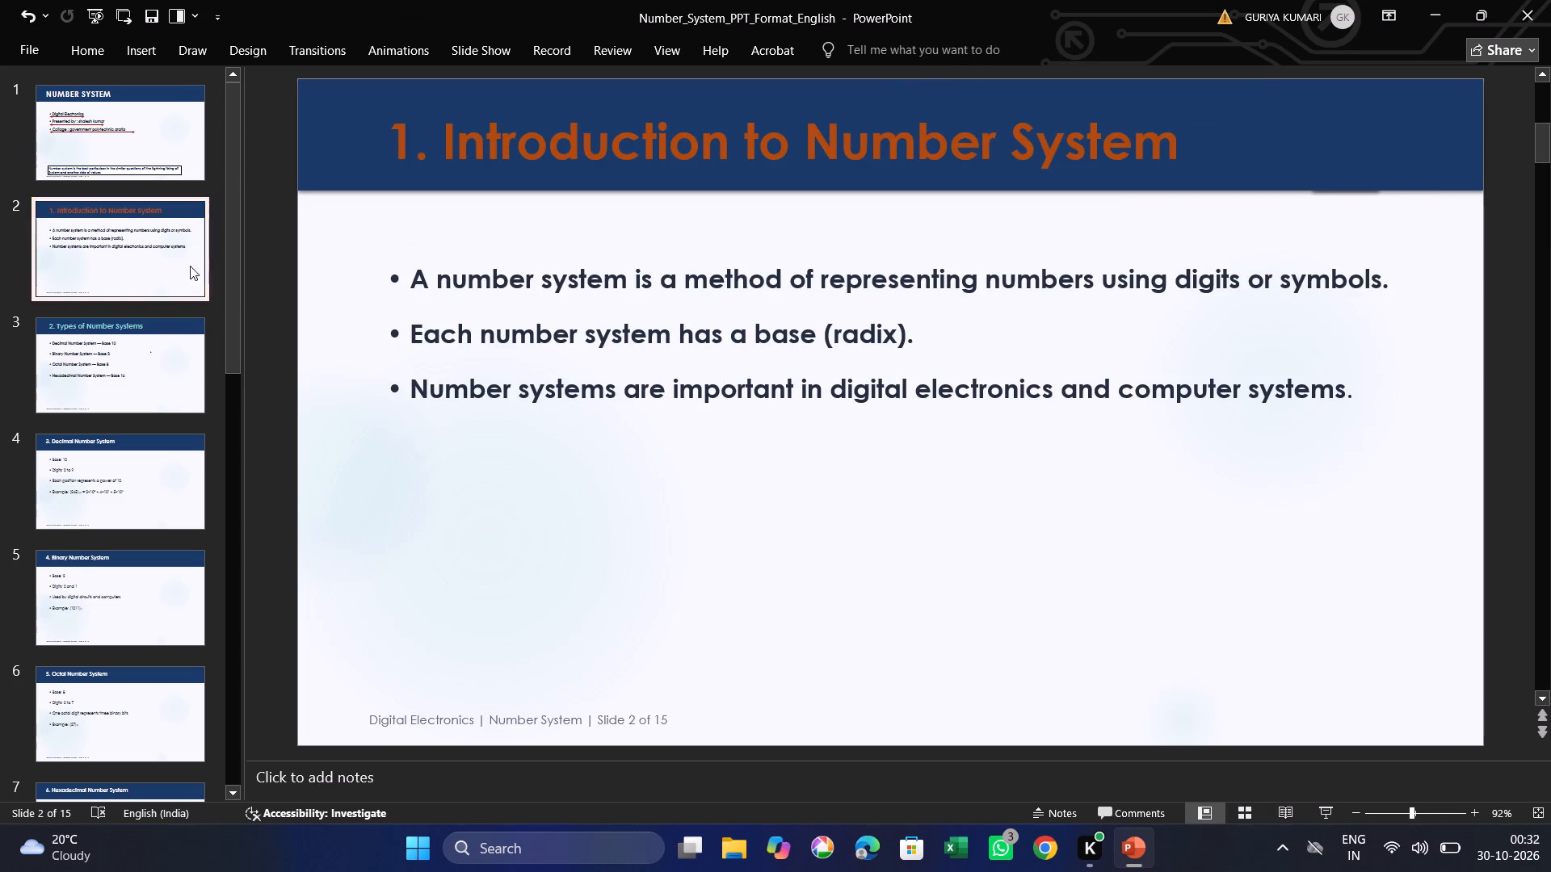
left_click(197, 203)
left_click(191, 359)
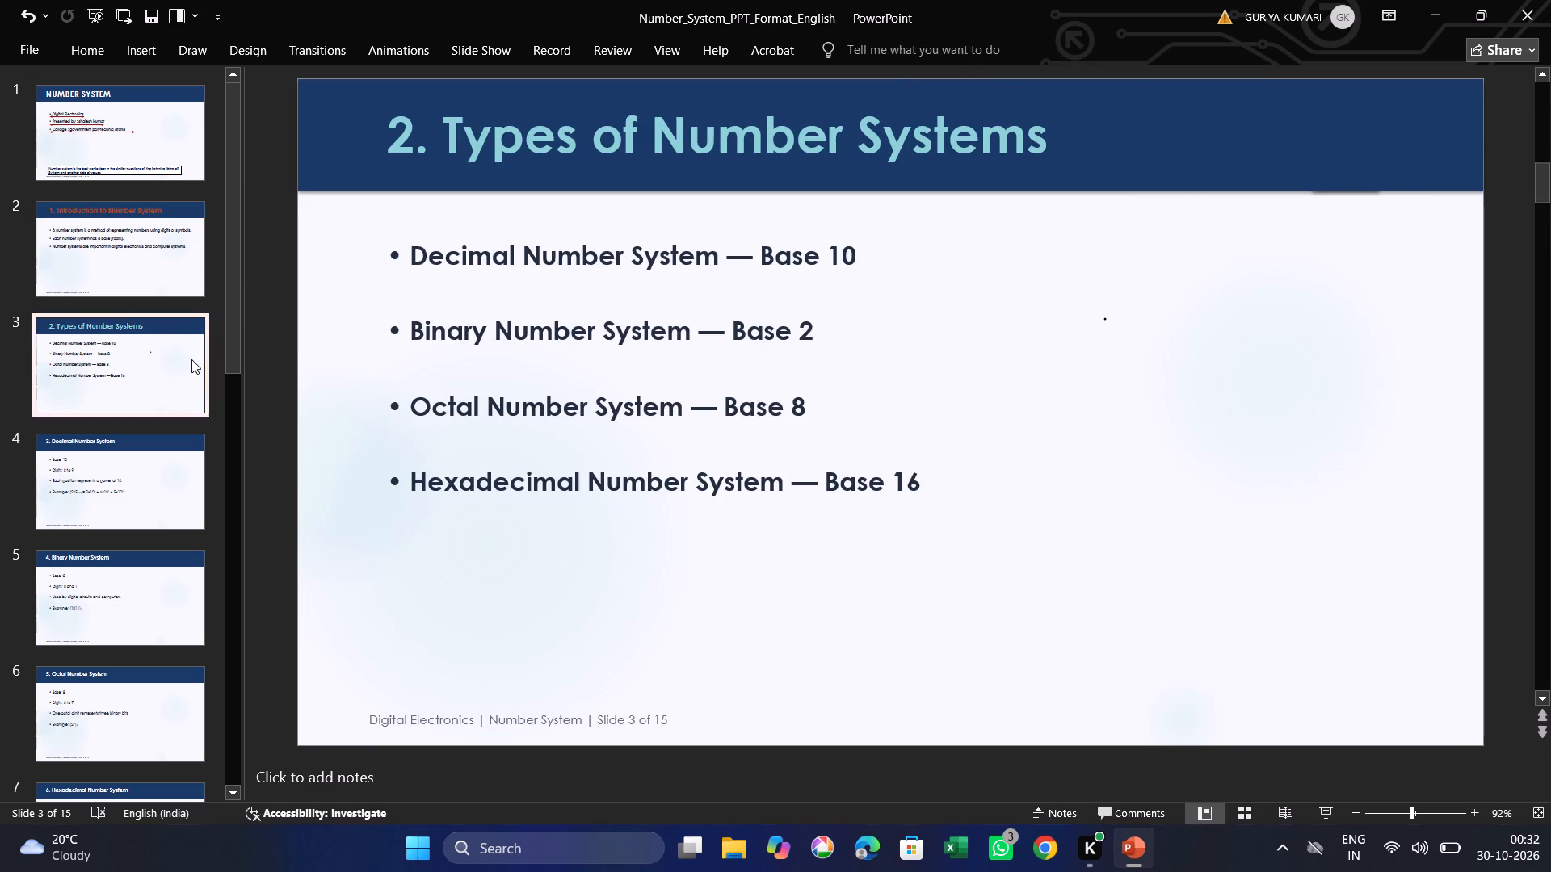
left_click(182, 220)
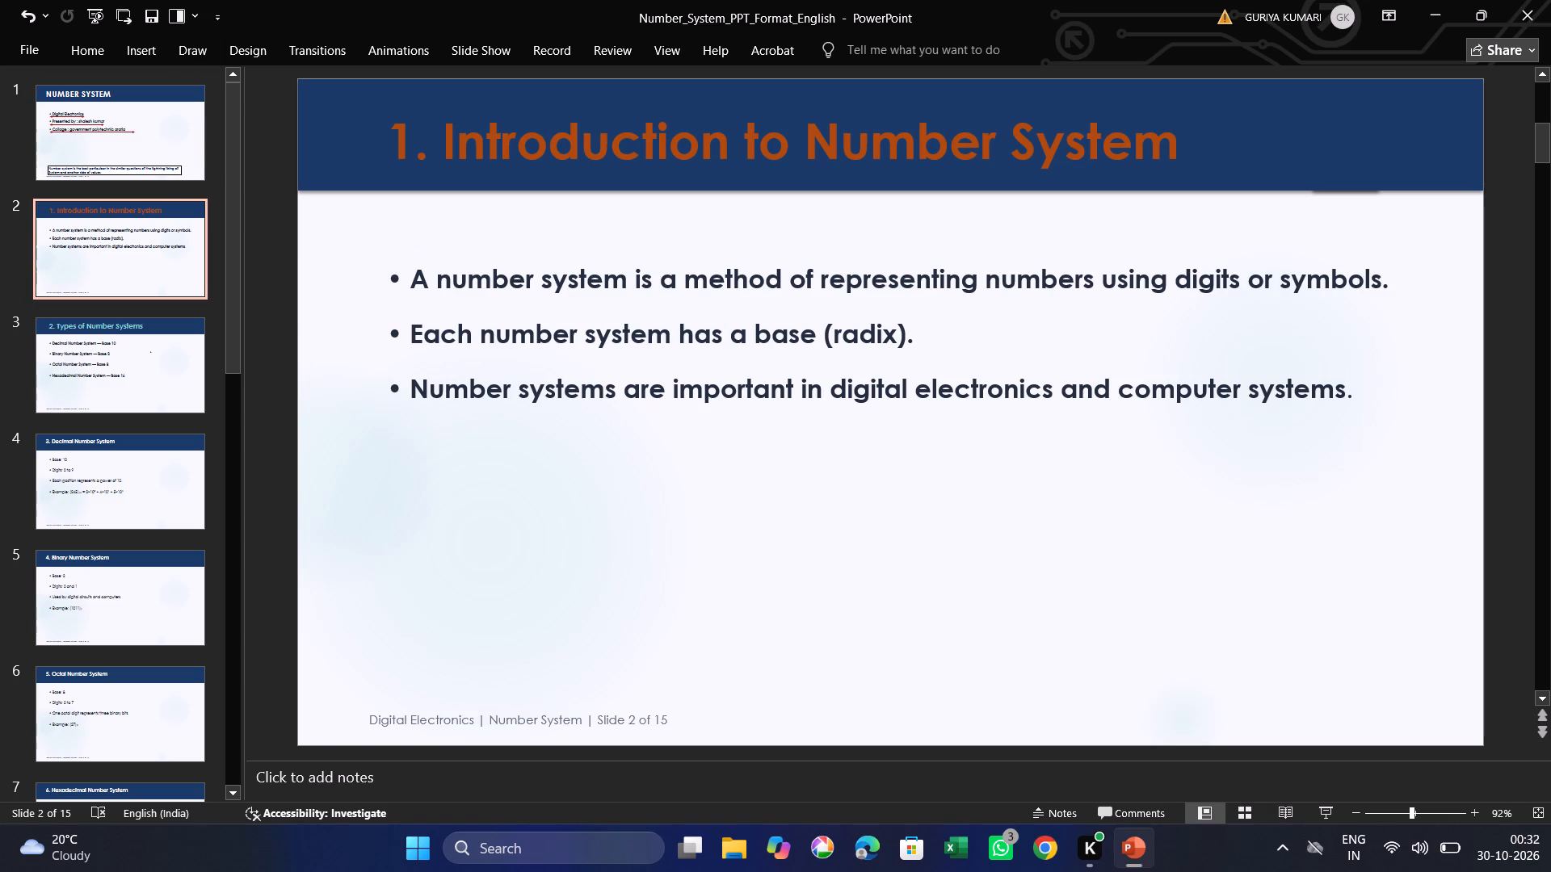
left_click_drag(397, 133, 1007, 170)
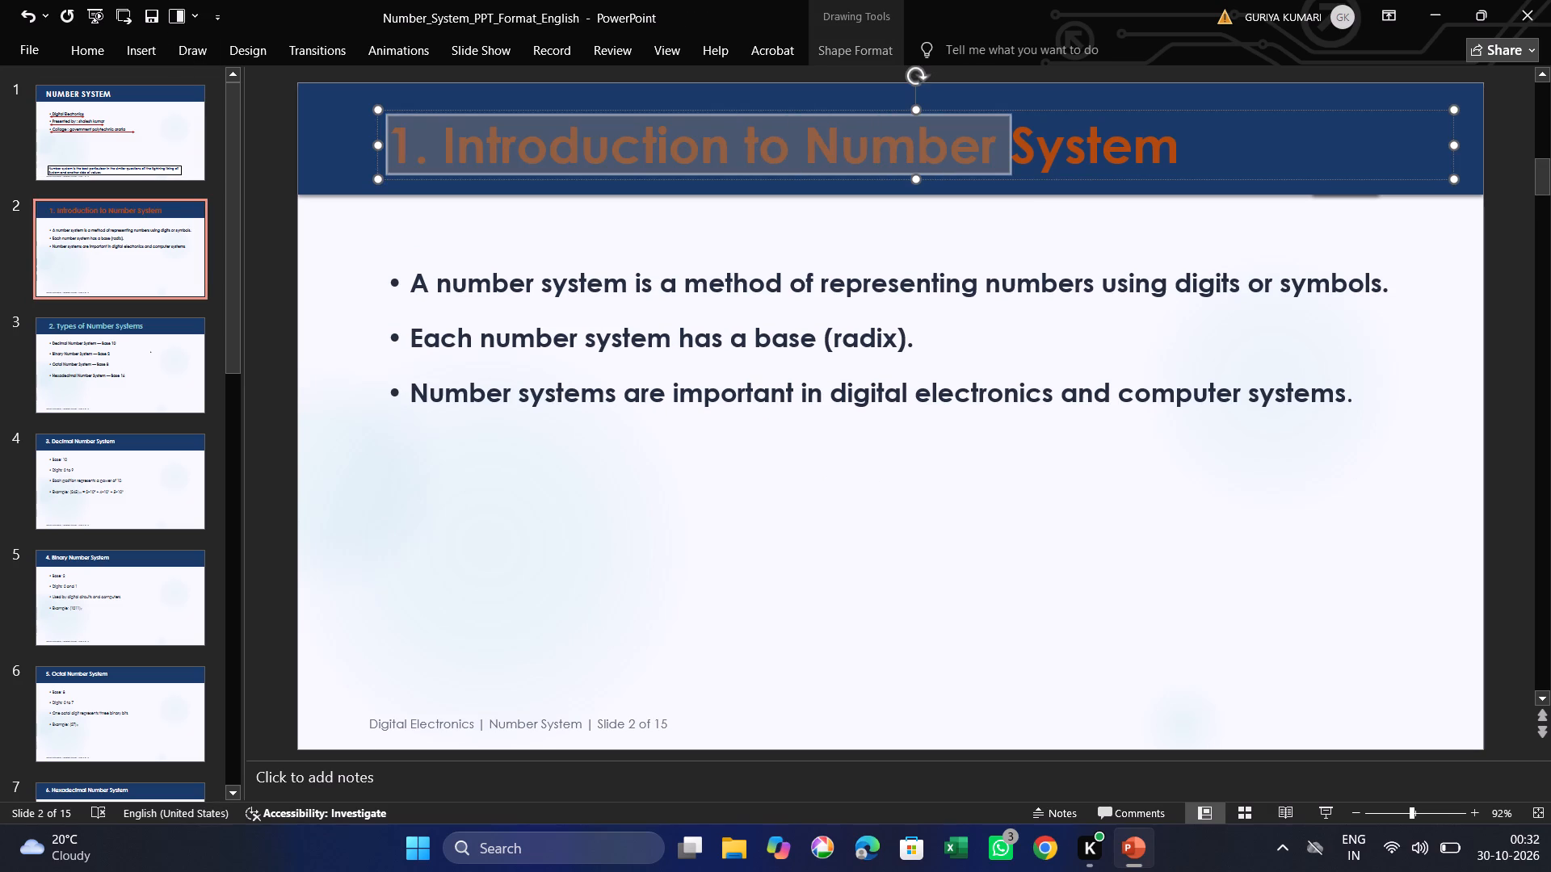
left_click_drag(1007, 170, 1130, 166)
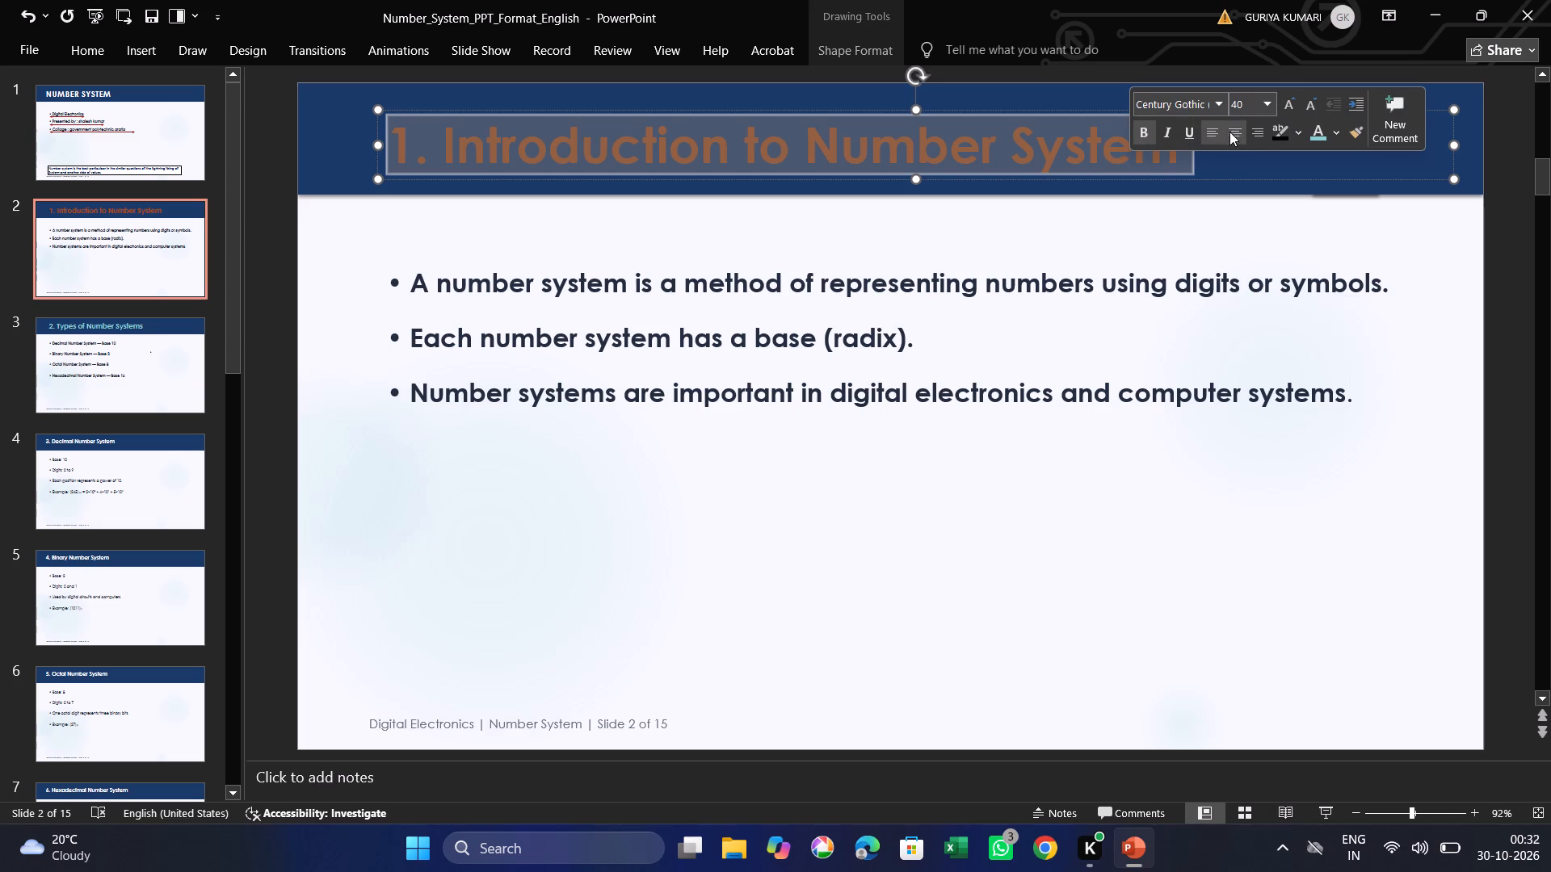
left_click(1335, 134)
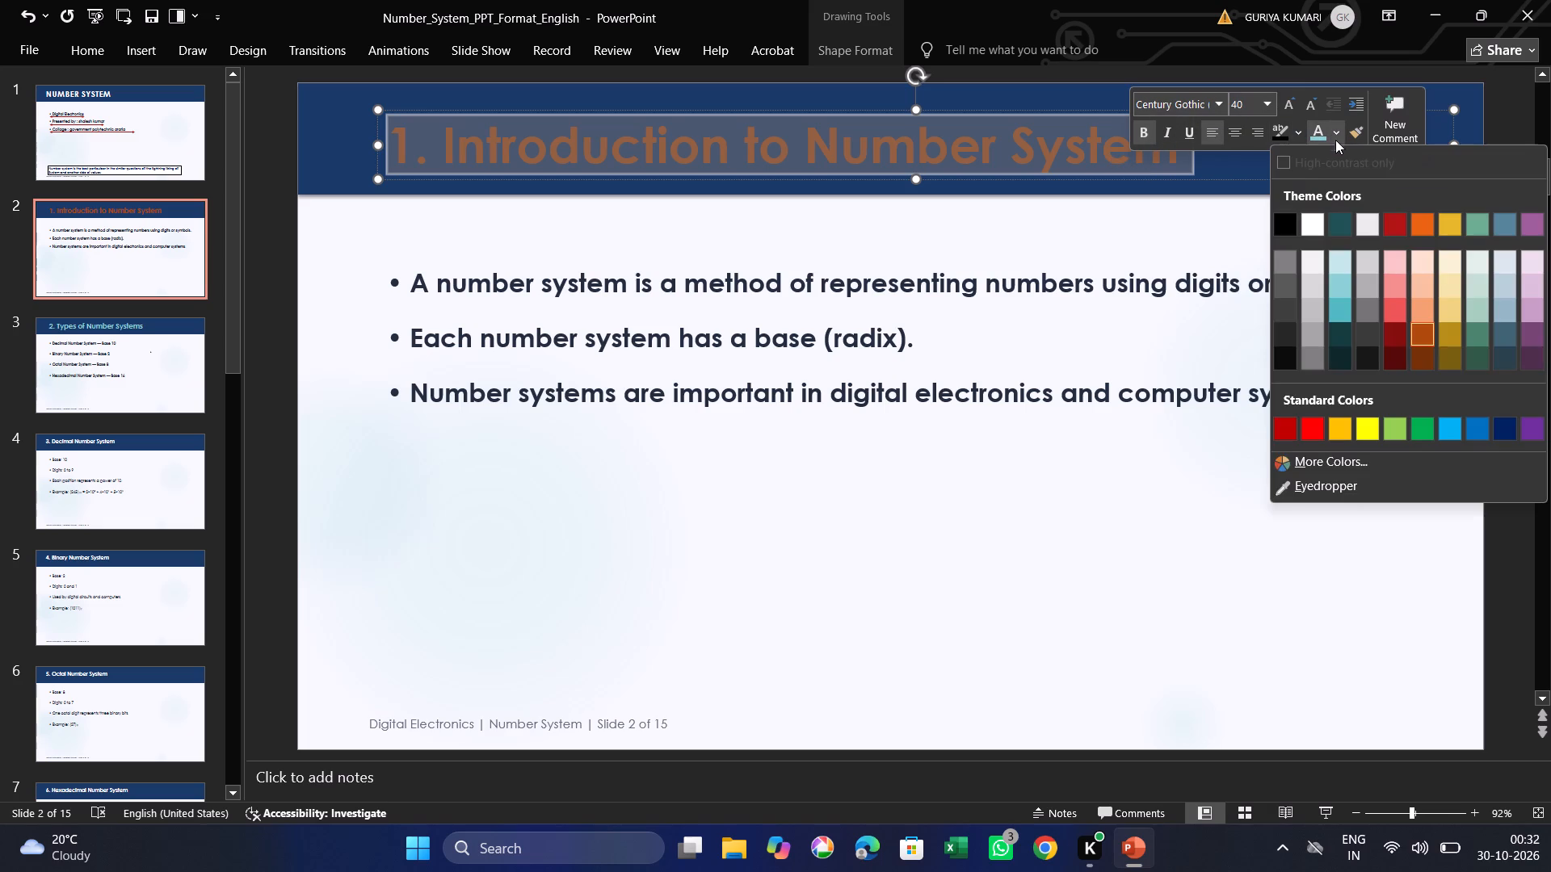
left_click(1337, 311)
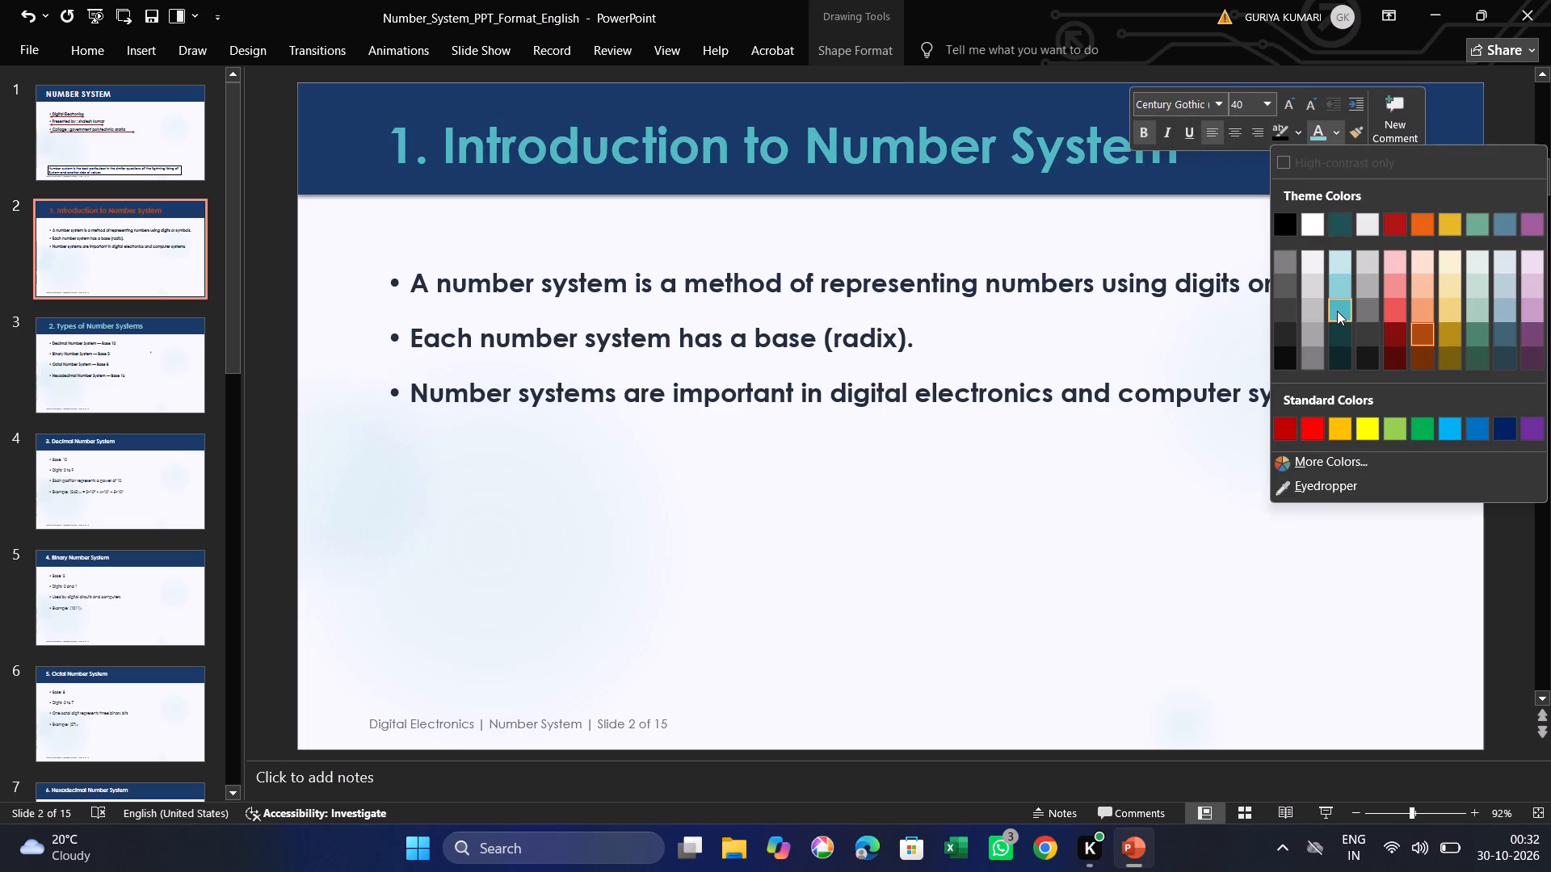
left_click(957, 474)
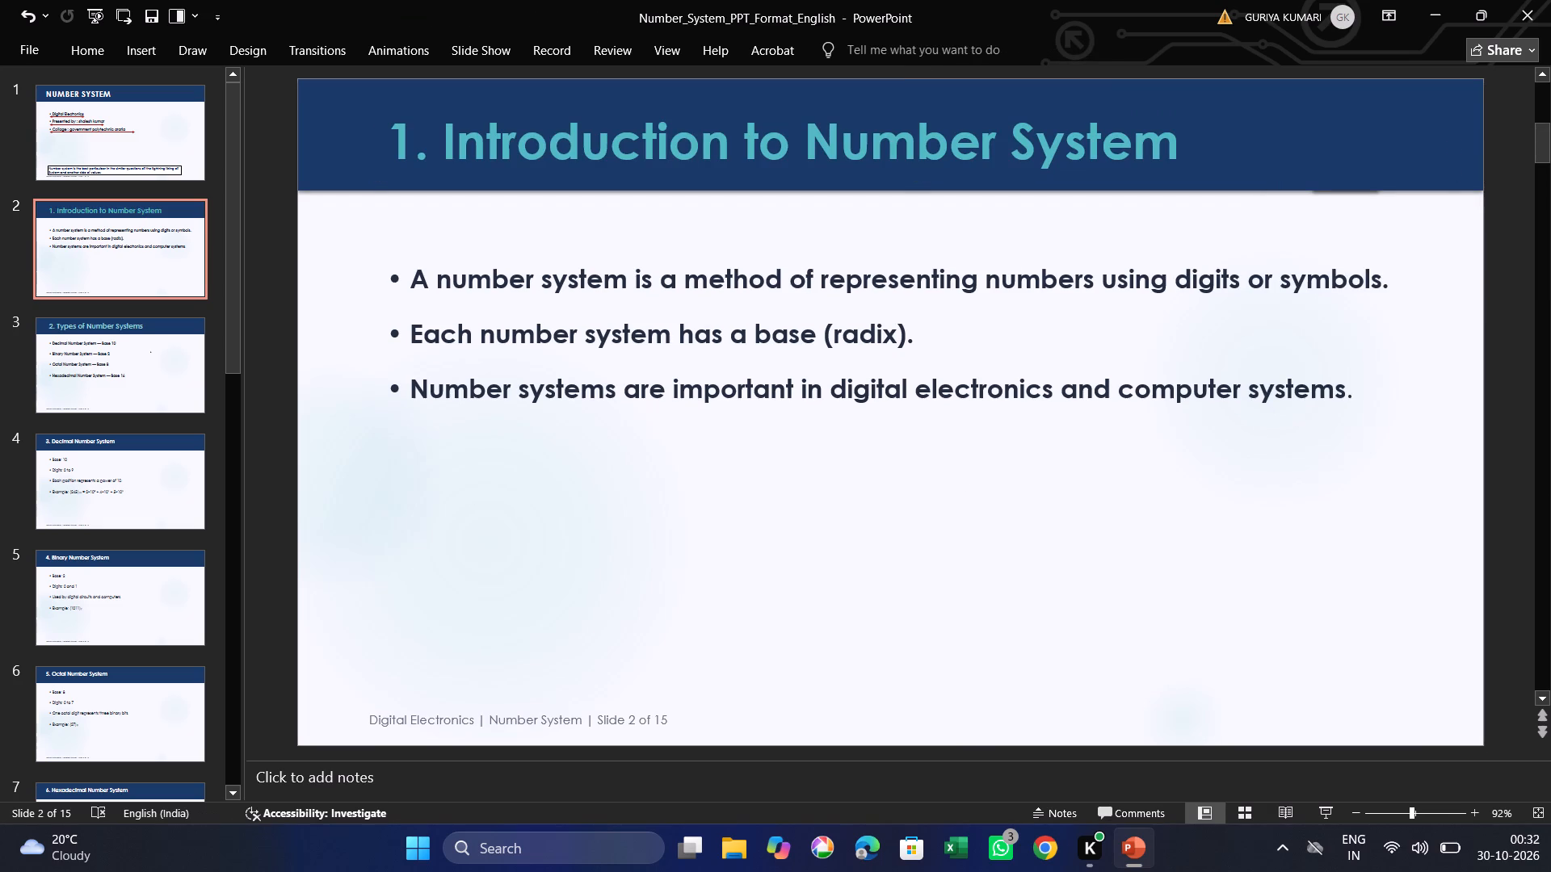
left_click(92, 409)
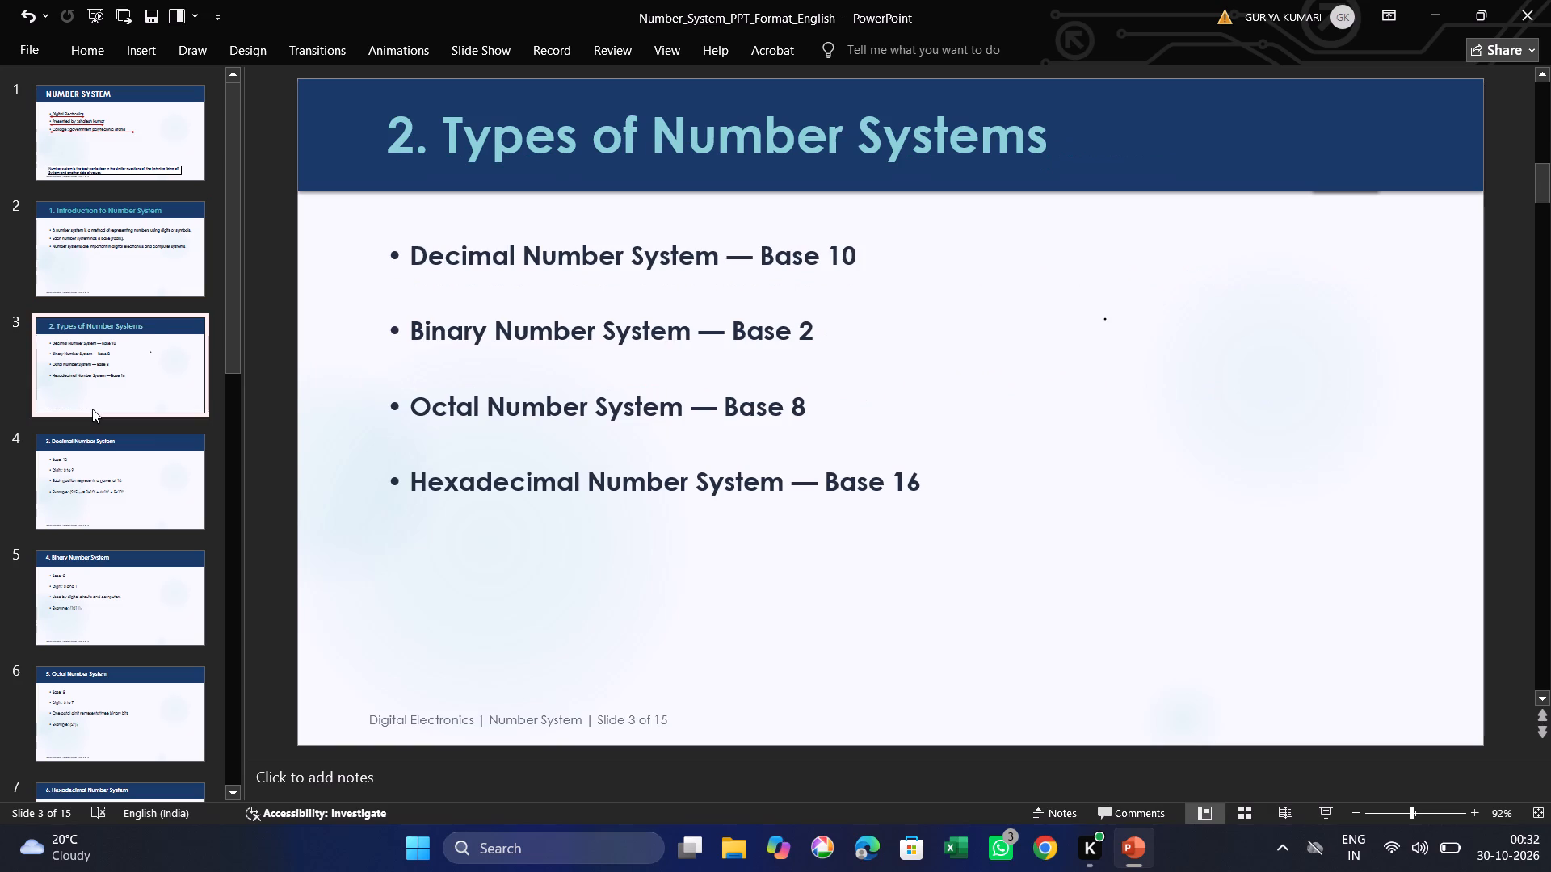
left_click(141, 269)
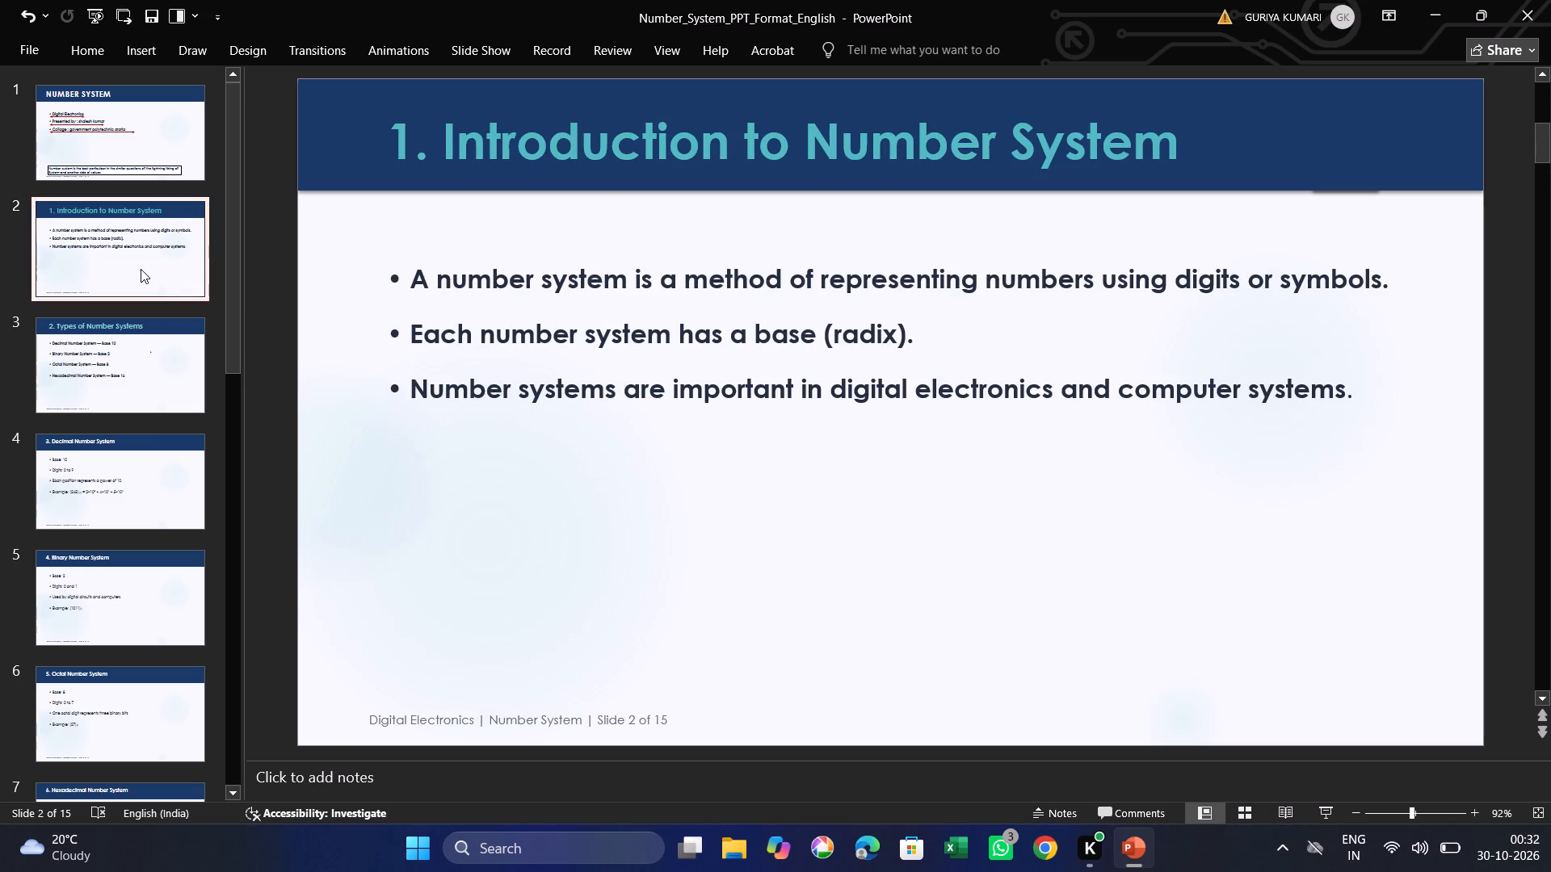
Enlarge slide 4's title "3. Decimal Number System" to 40 pt.
left_click(153, 472)
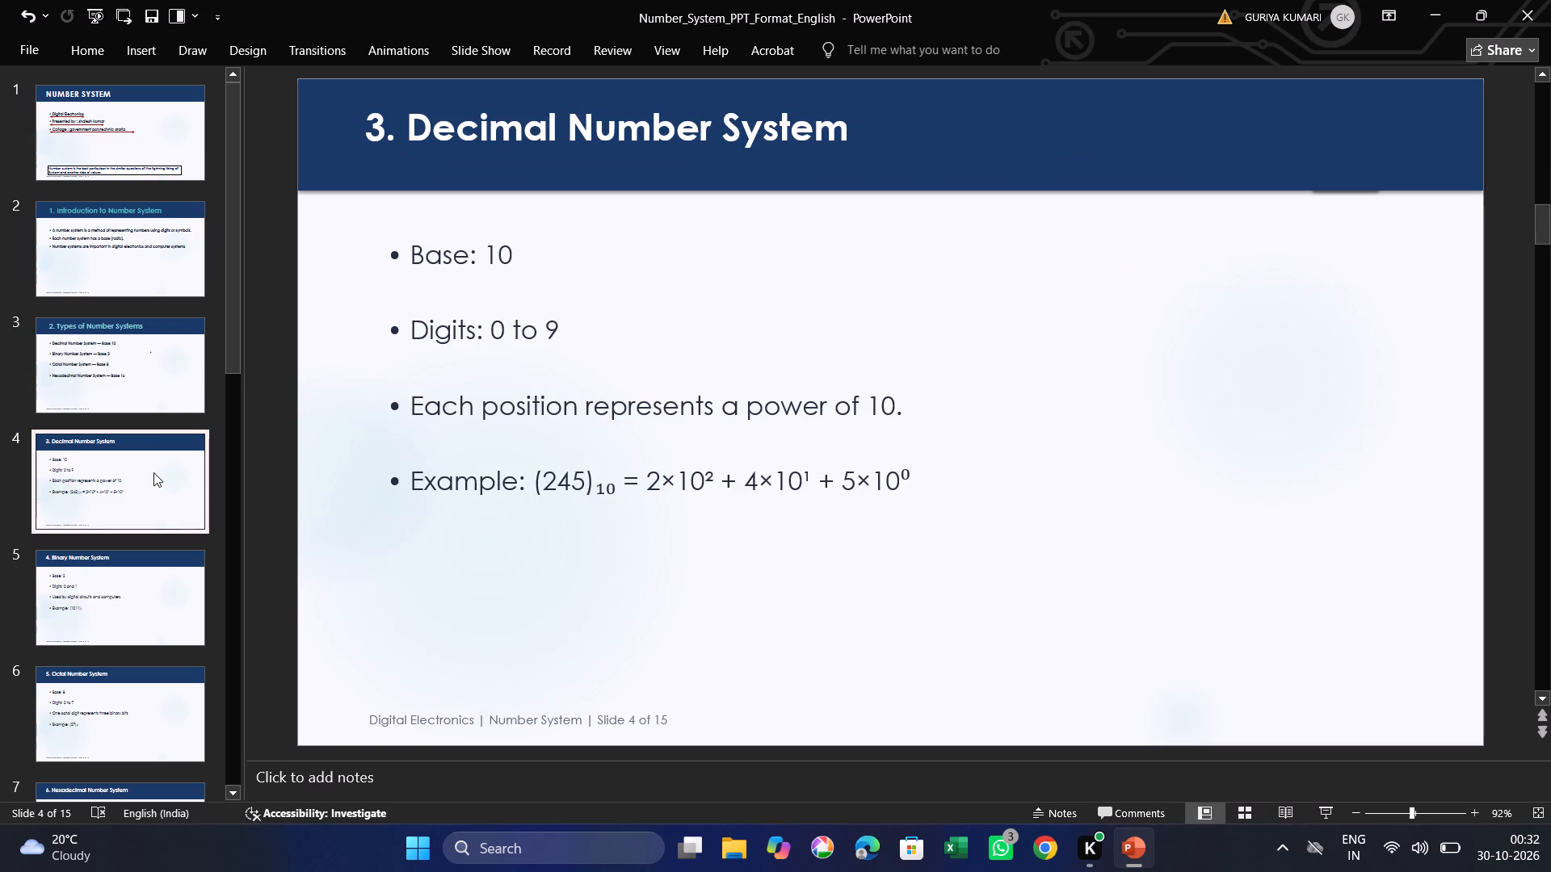
left_click_drag(369, 128, 373, 128)
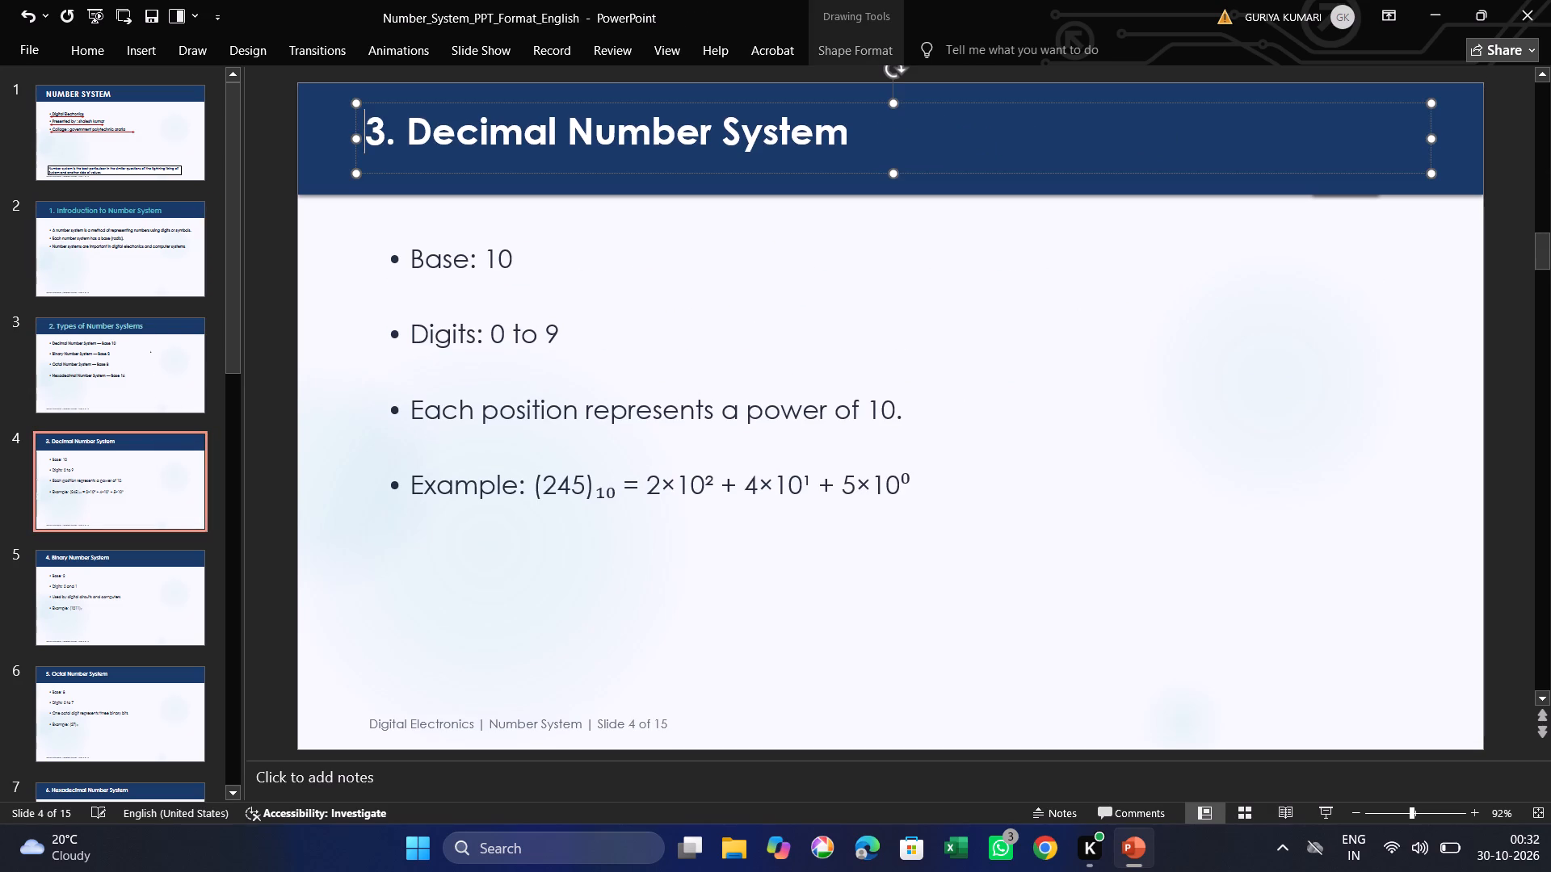
left_click_drag(373, 128, 885, 132)
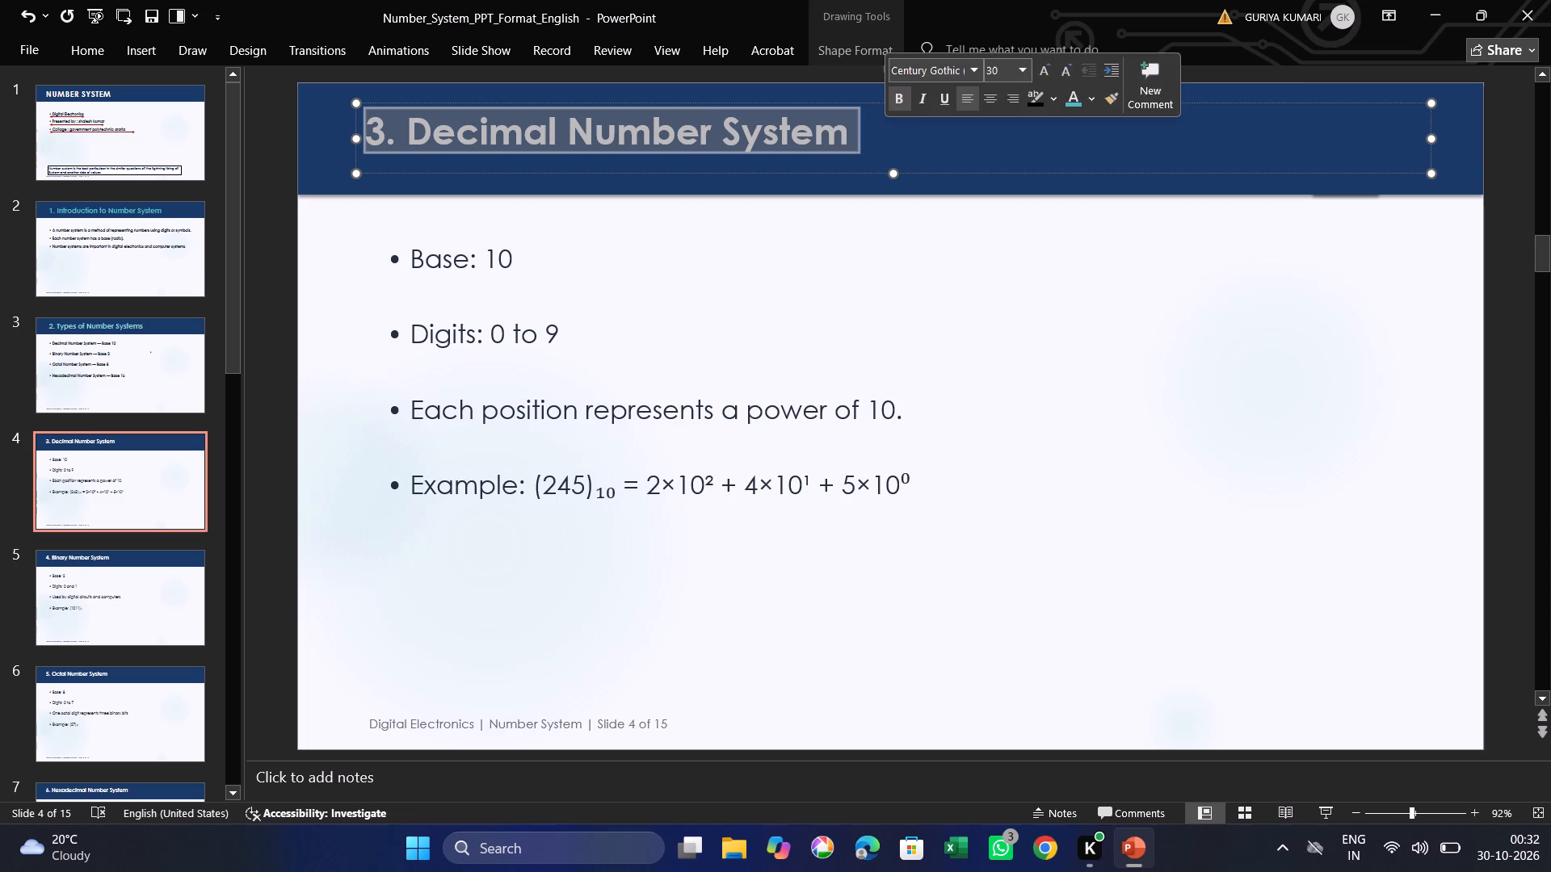
right_click(801, 132)
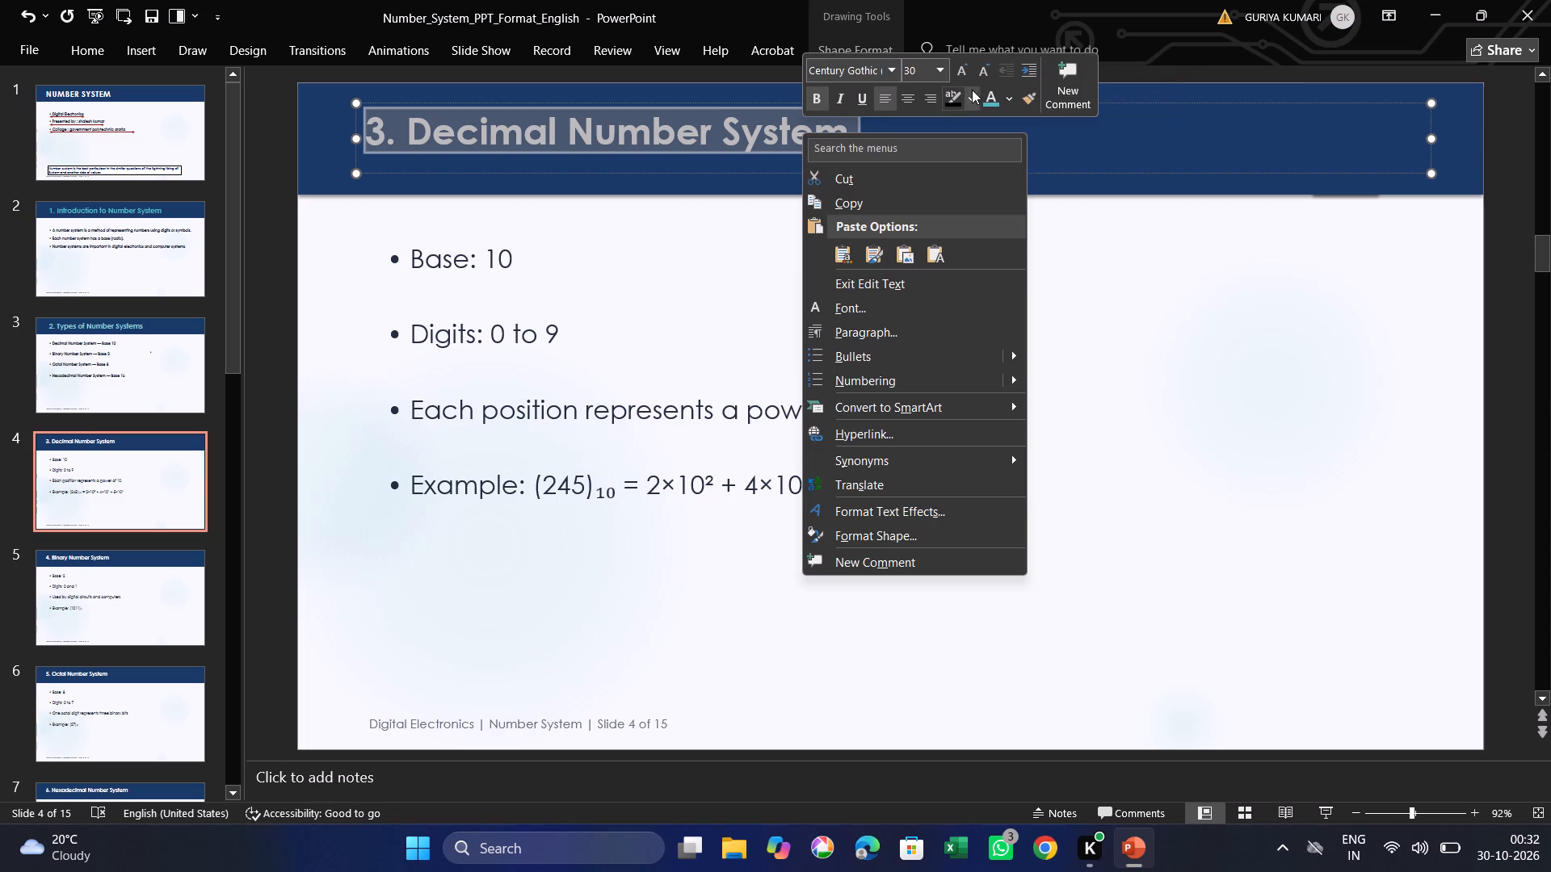
left_click(939, 67)
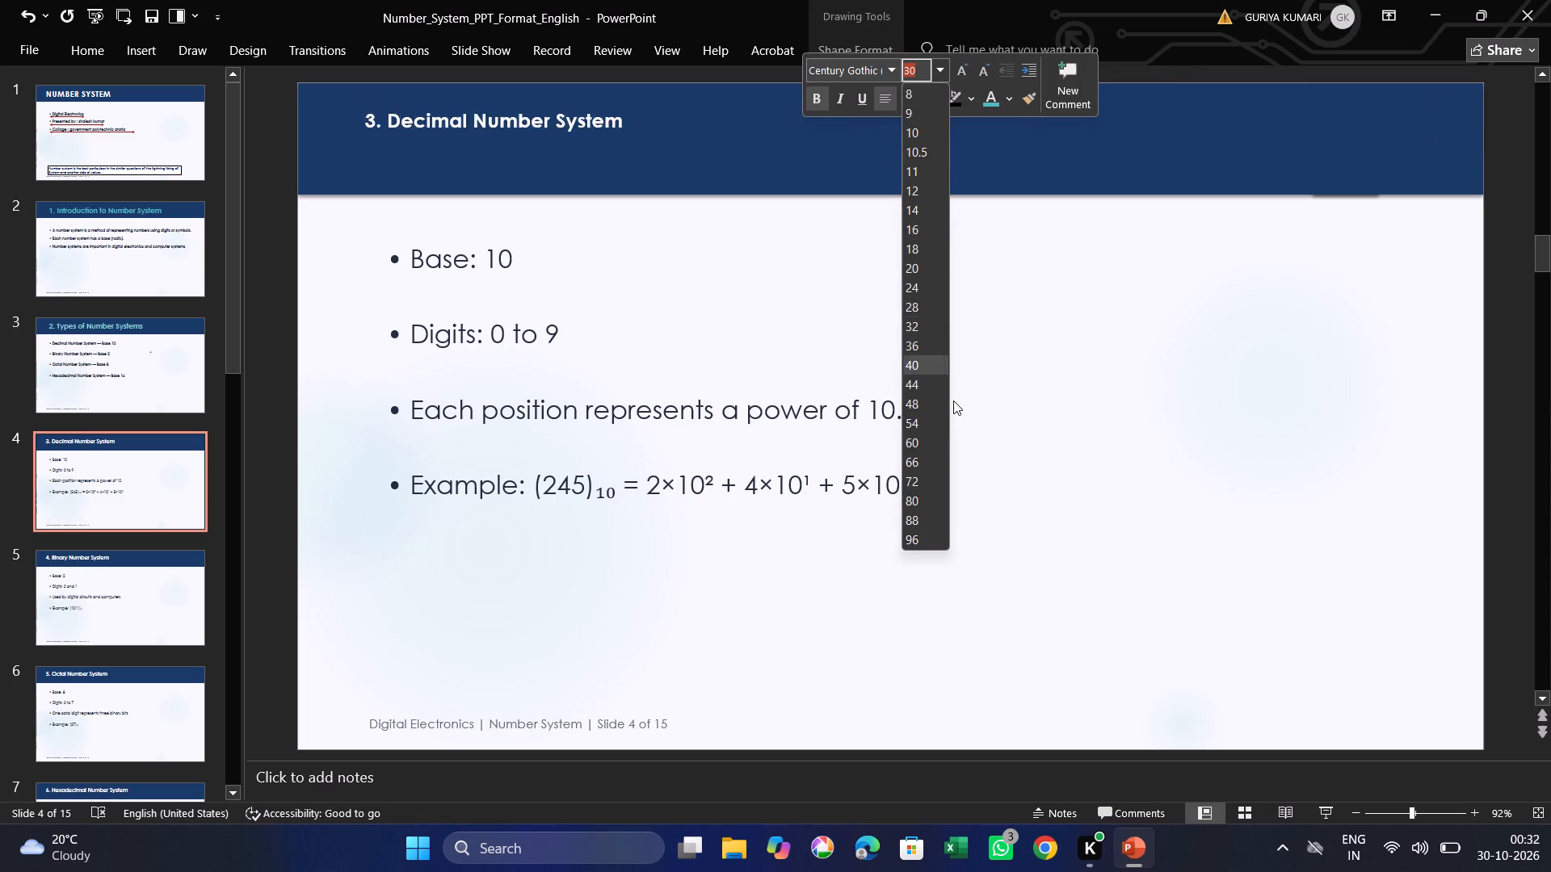
left_click(925, 363)
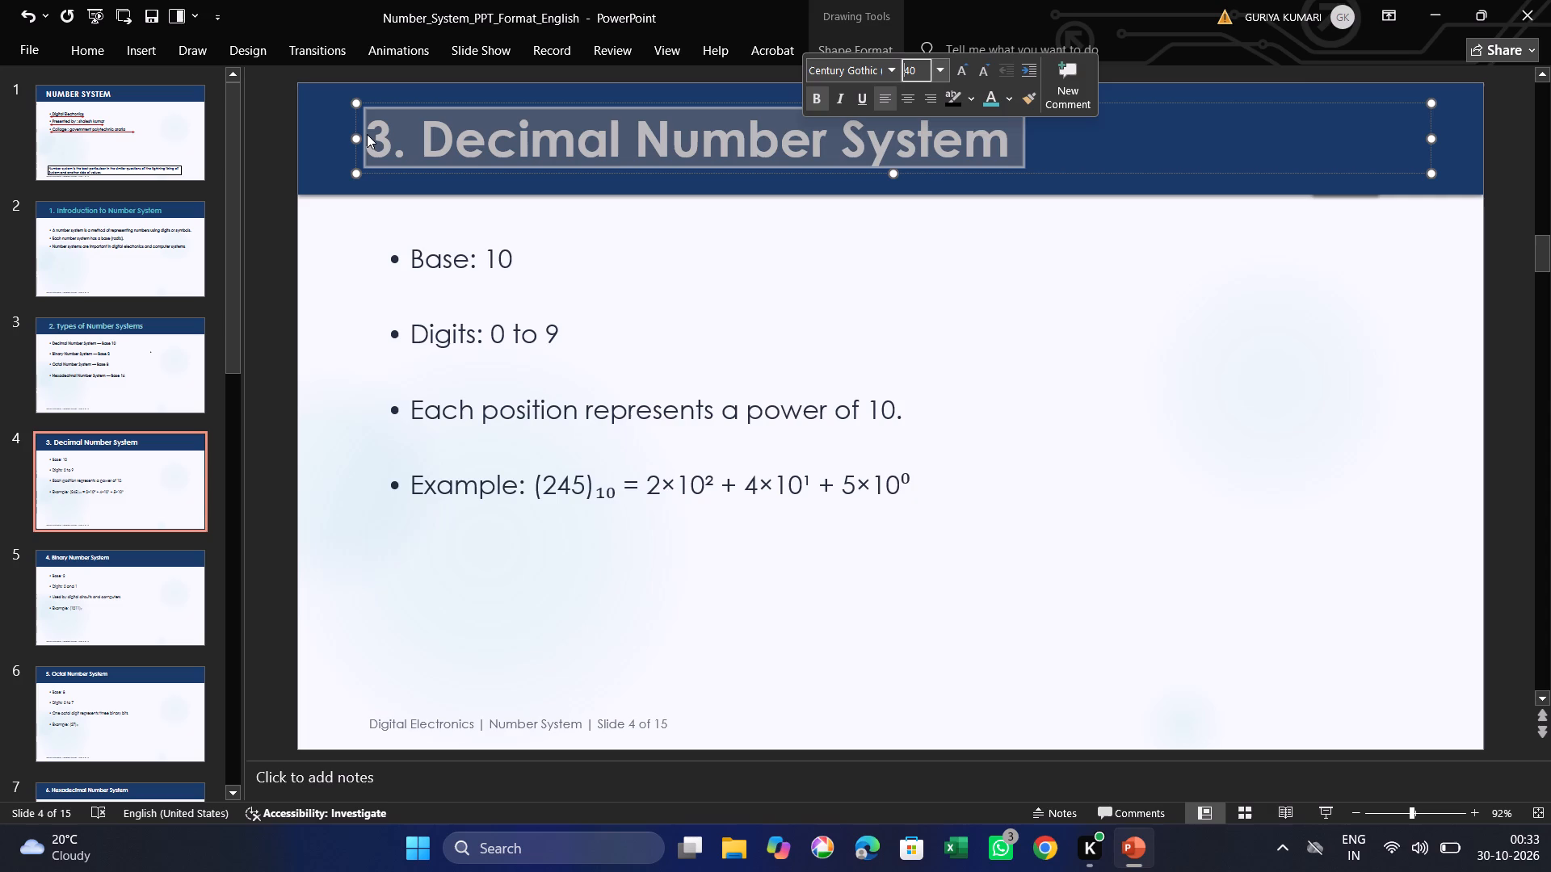
Shift slide 4's title box slightly rightward so its left edge lines up with the bullet text boxes below.
left_click_drag(355, 128, 380, 132)
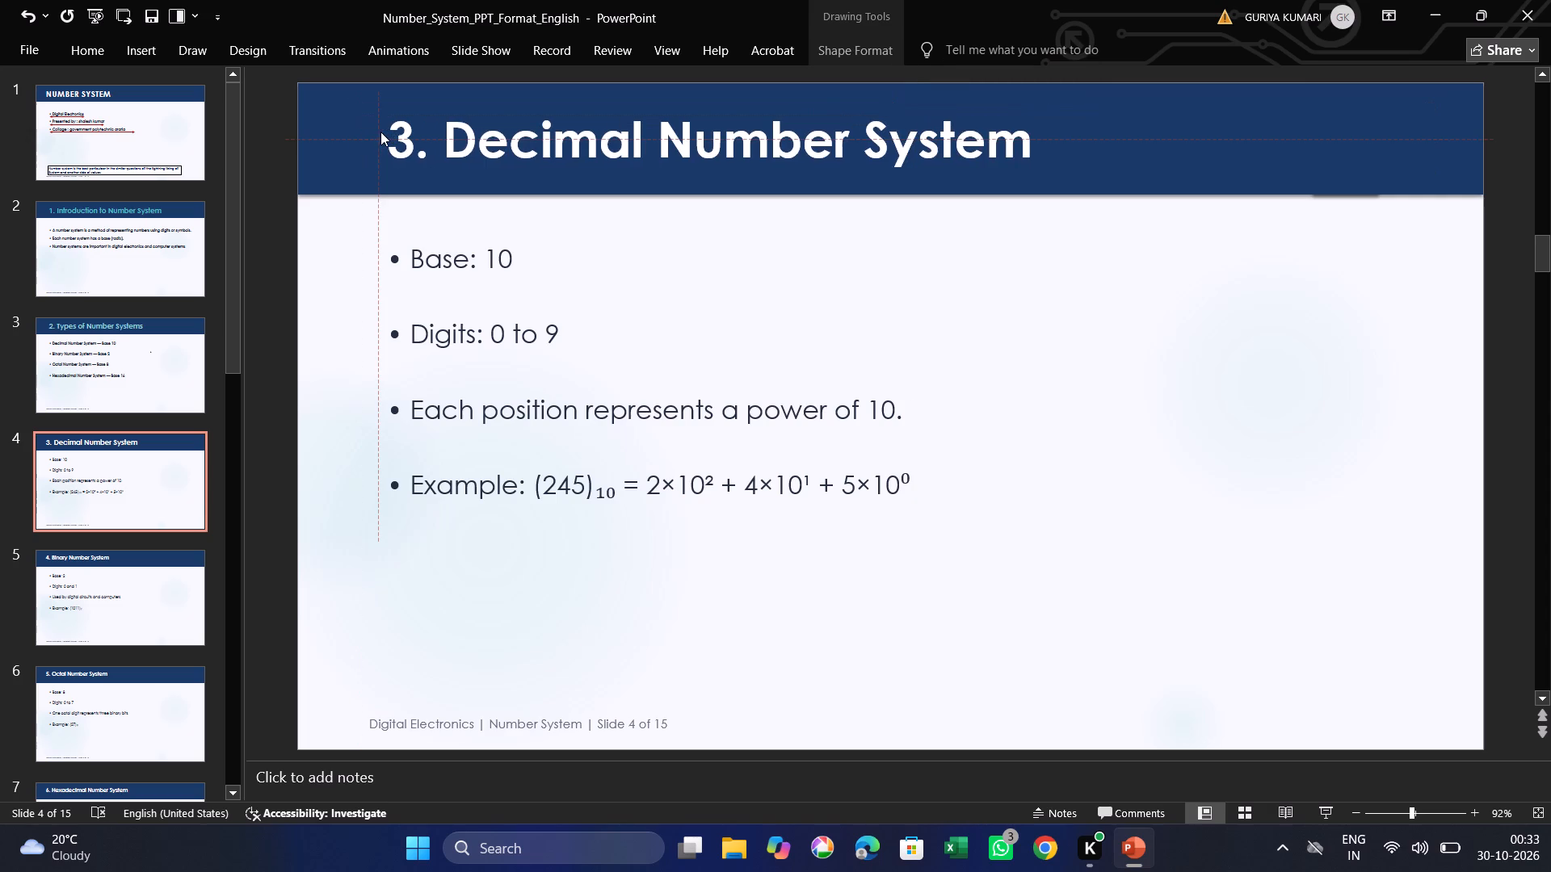
left_click_drag(380, 132, 380, 133)
left_click(322, 163)
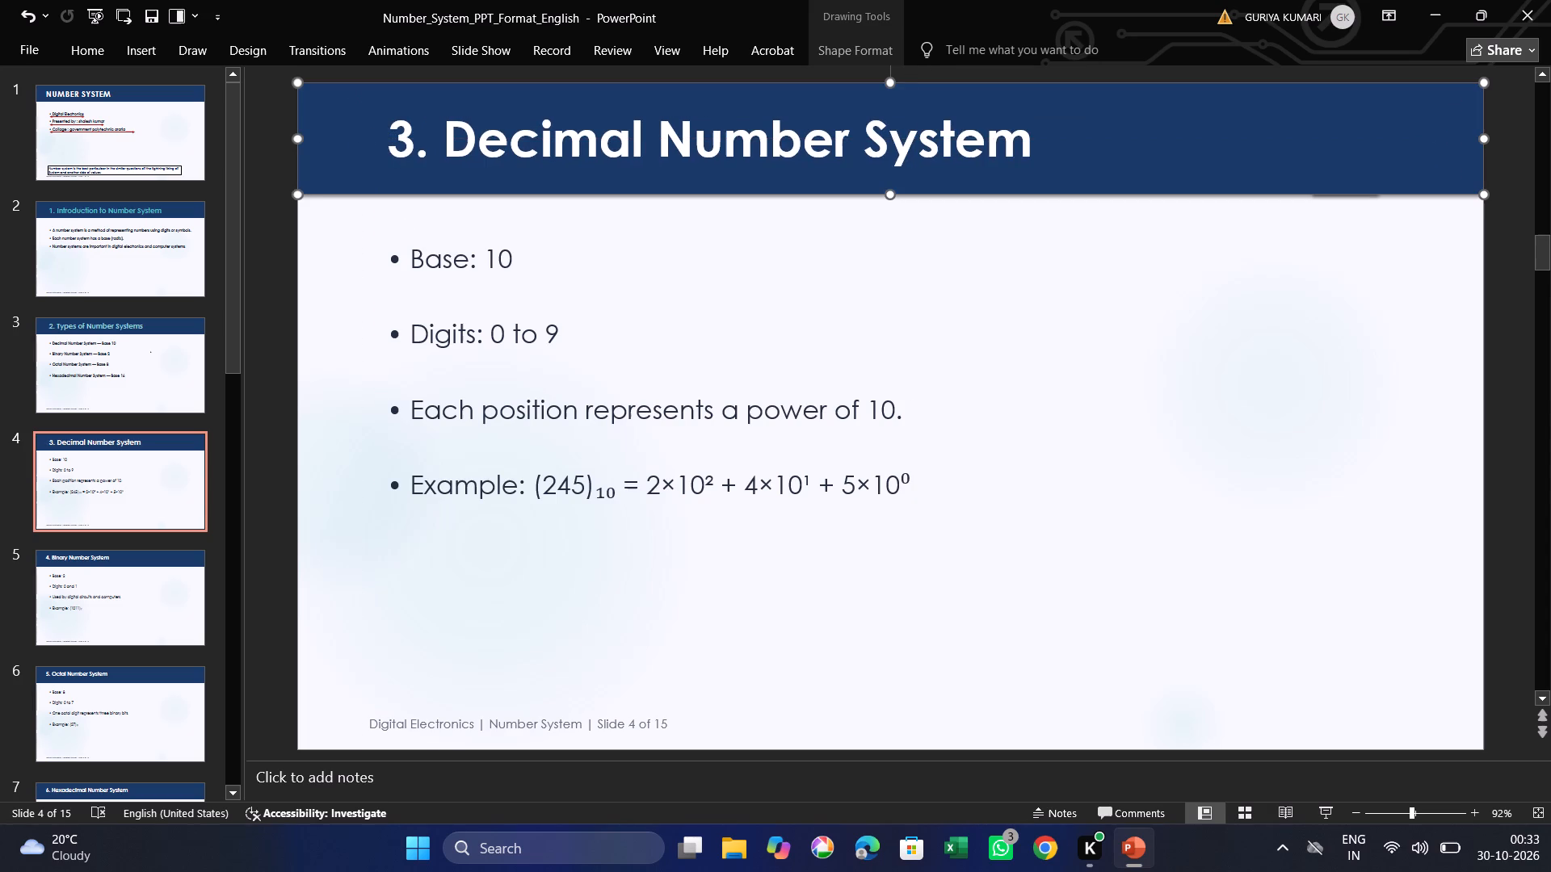
Recolour slide 4's whole title "3. Decimal Number System" to the same medium teal as slide 2's title.
left_click_drag(389, 136, 972, 159)
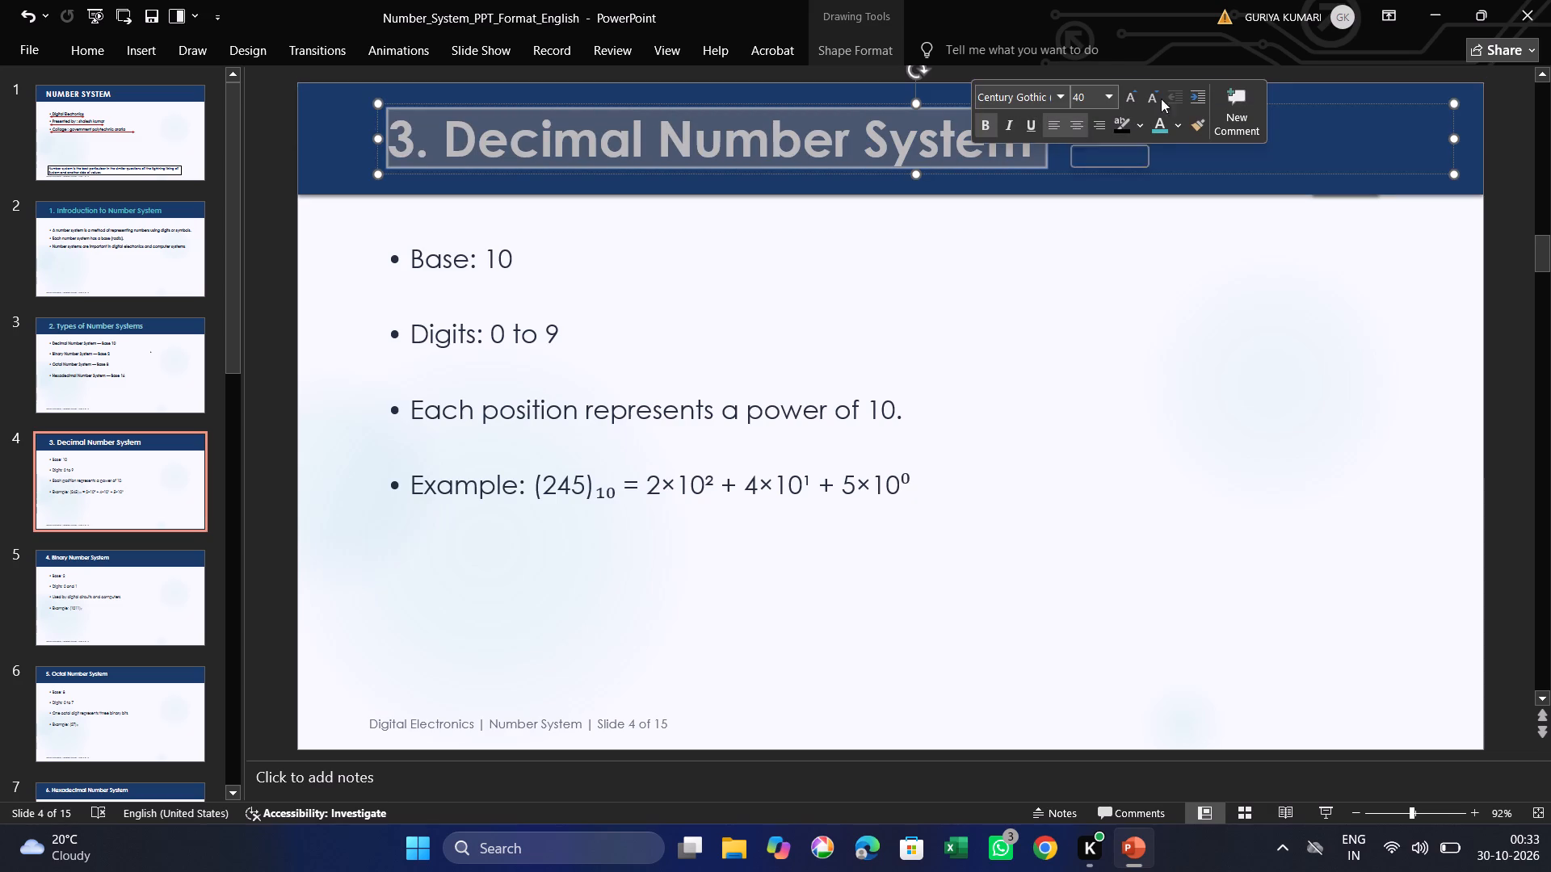
left_click(1158, 121)
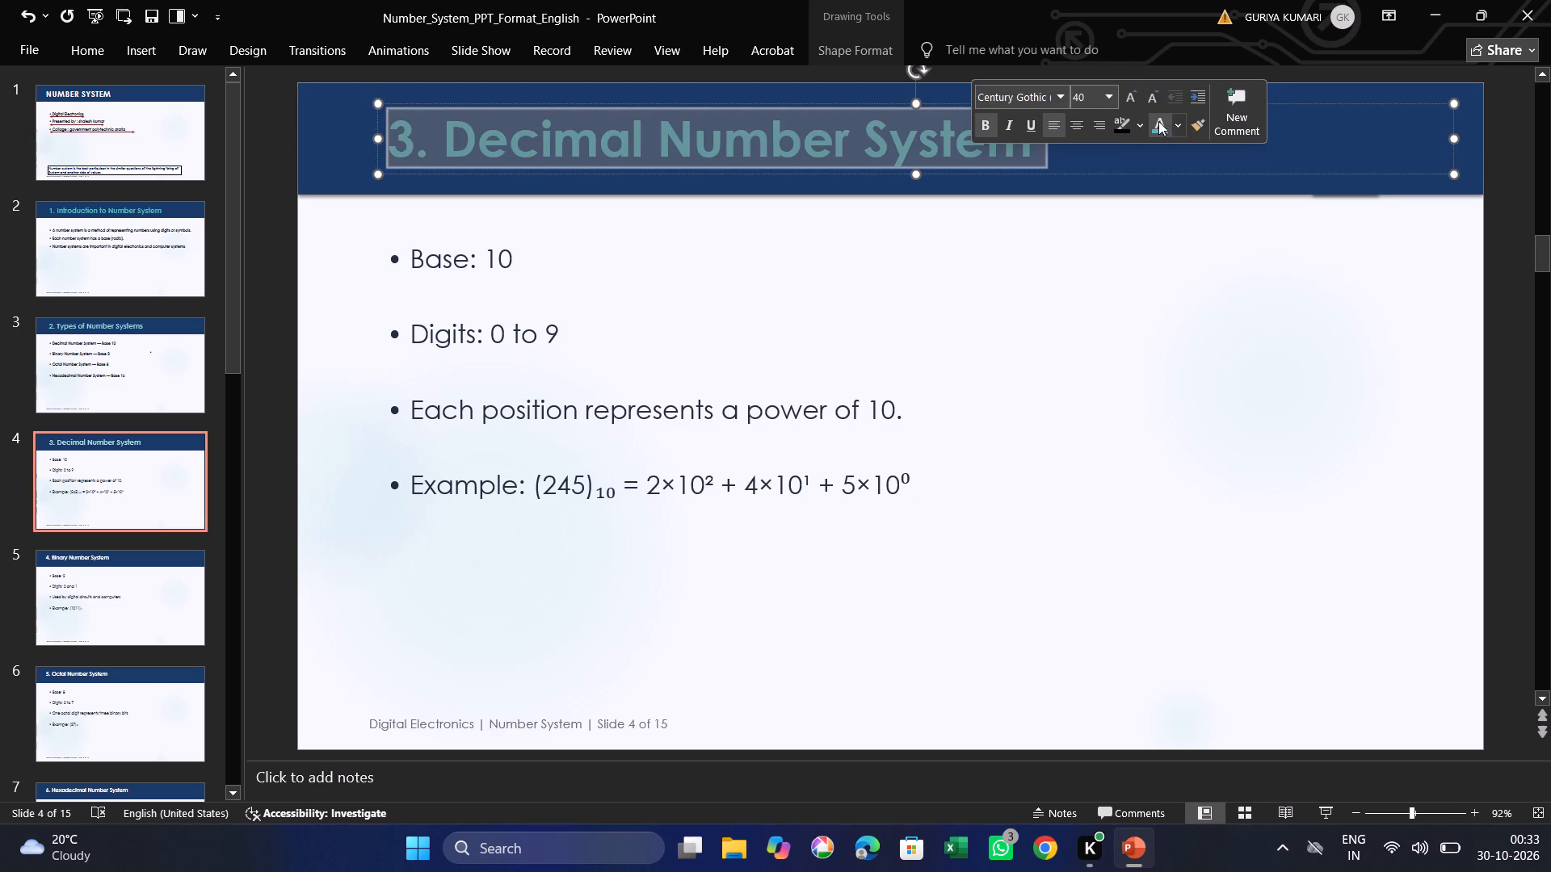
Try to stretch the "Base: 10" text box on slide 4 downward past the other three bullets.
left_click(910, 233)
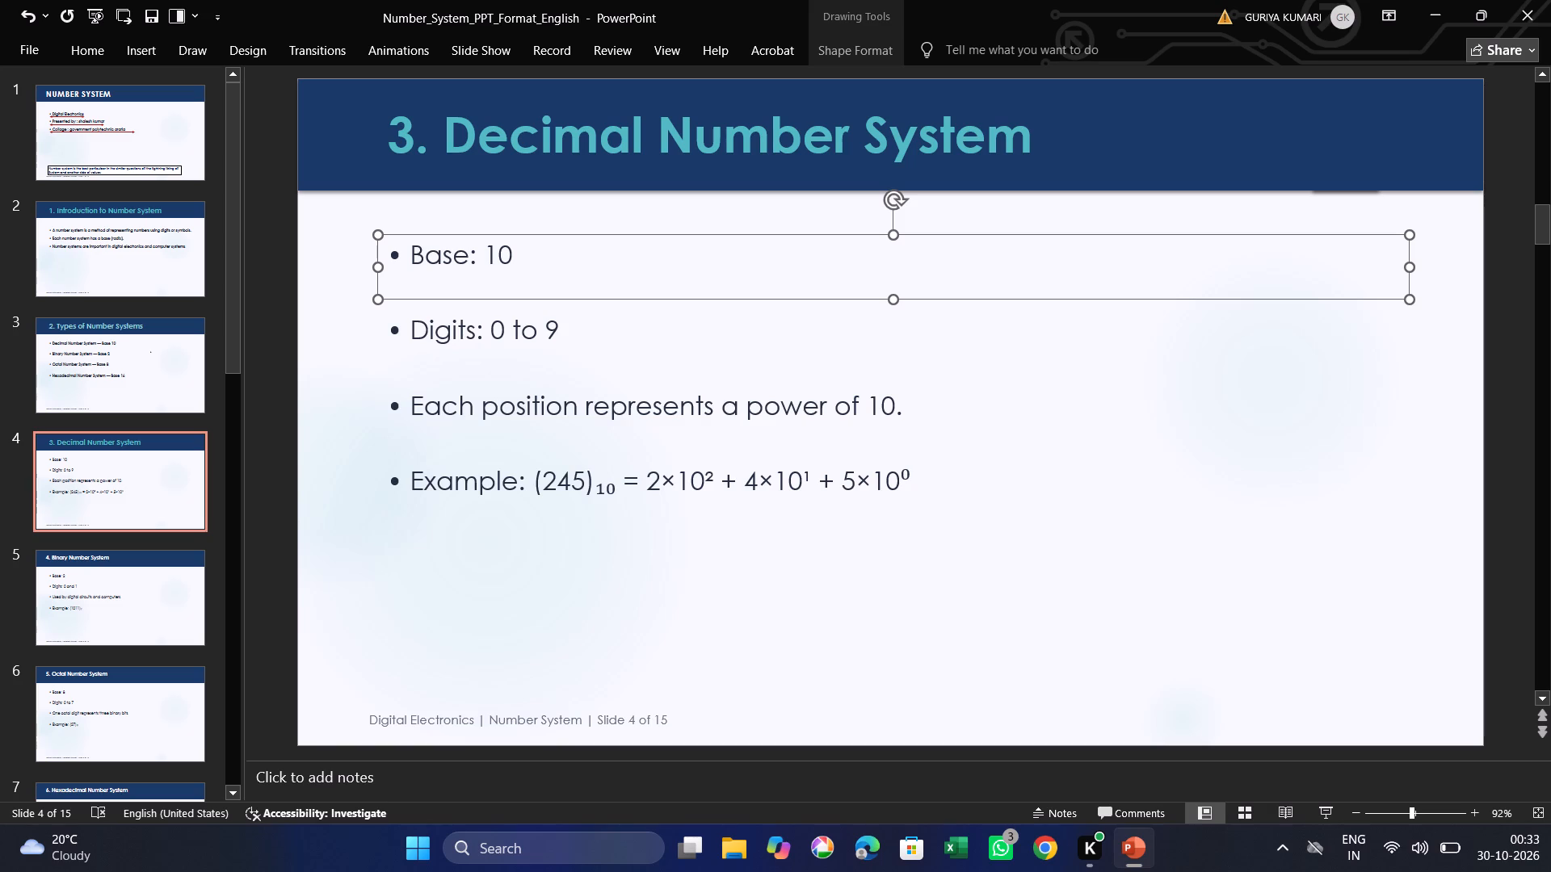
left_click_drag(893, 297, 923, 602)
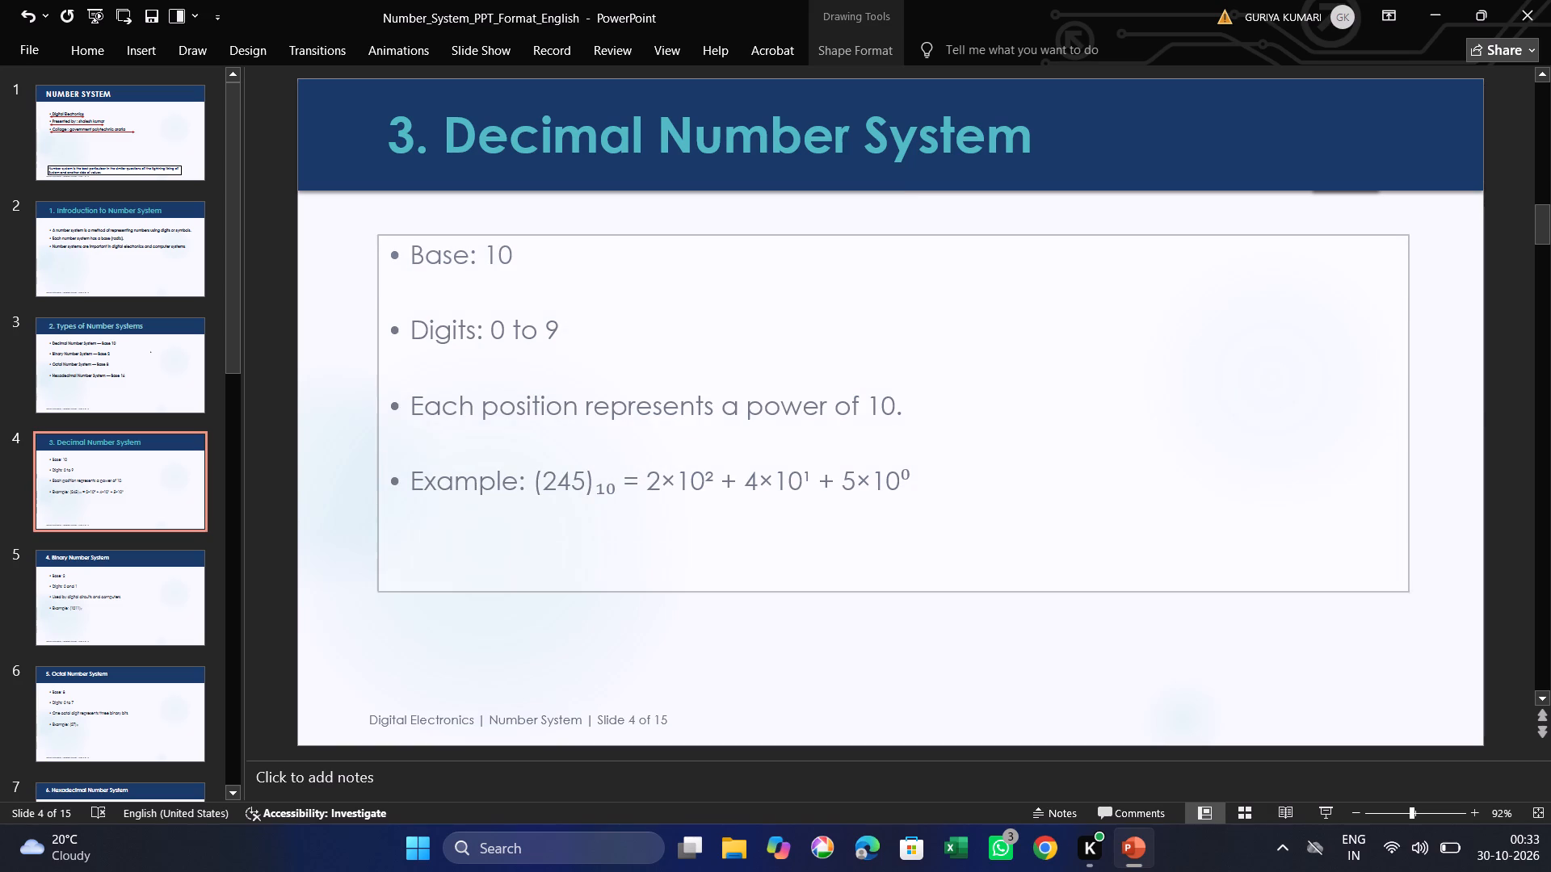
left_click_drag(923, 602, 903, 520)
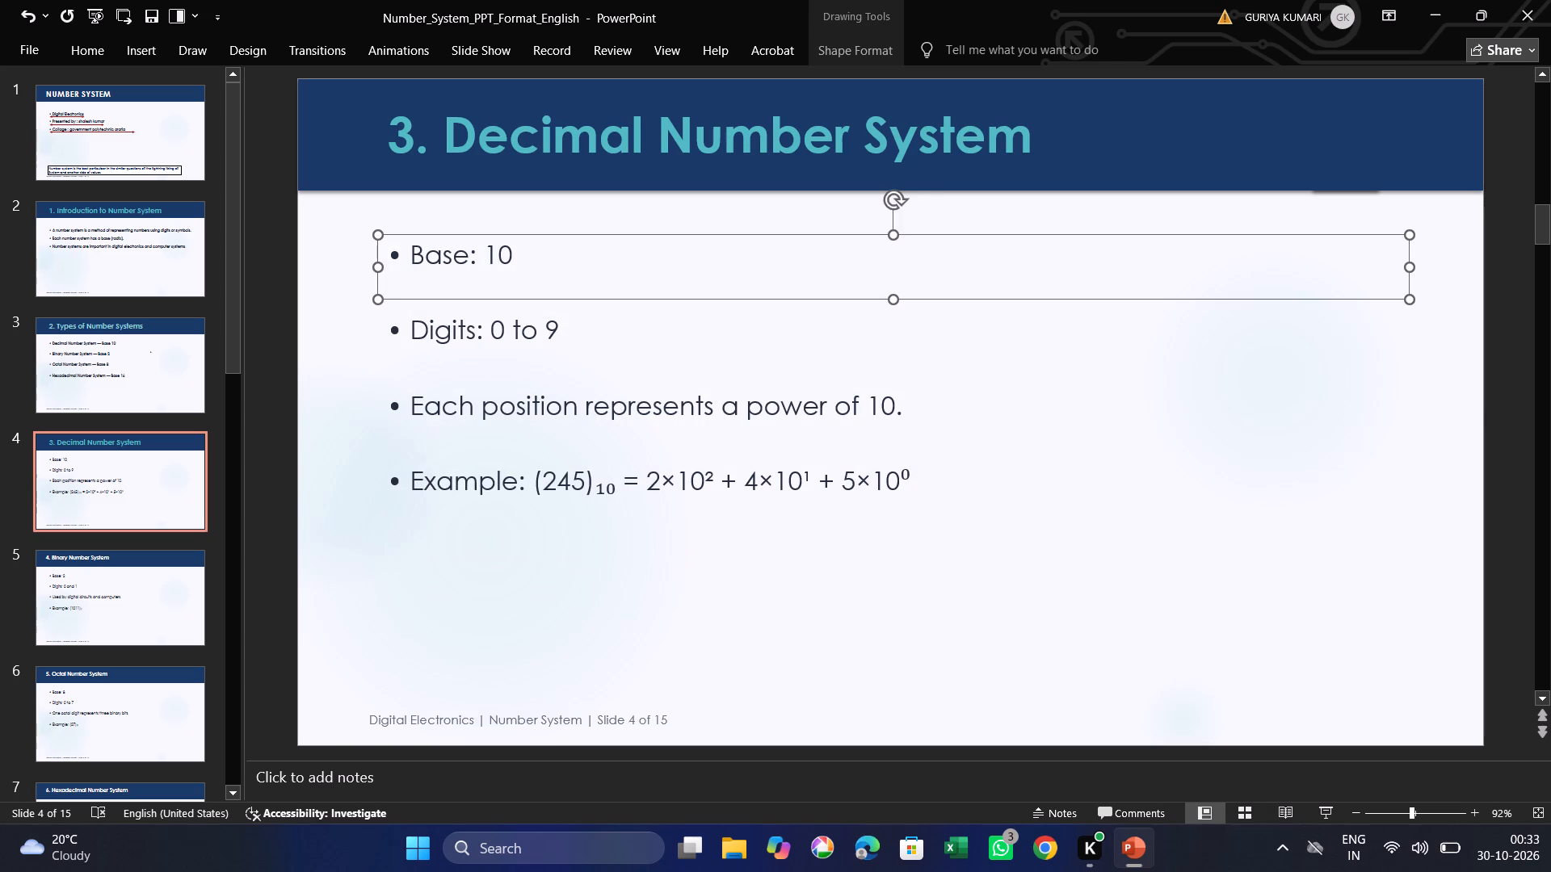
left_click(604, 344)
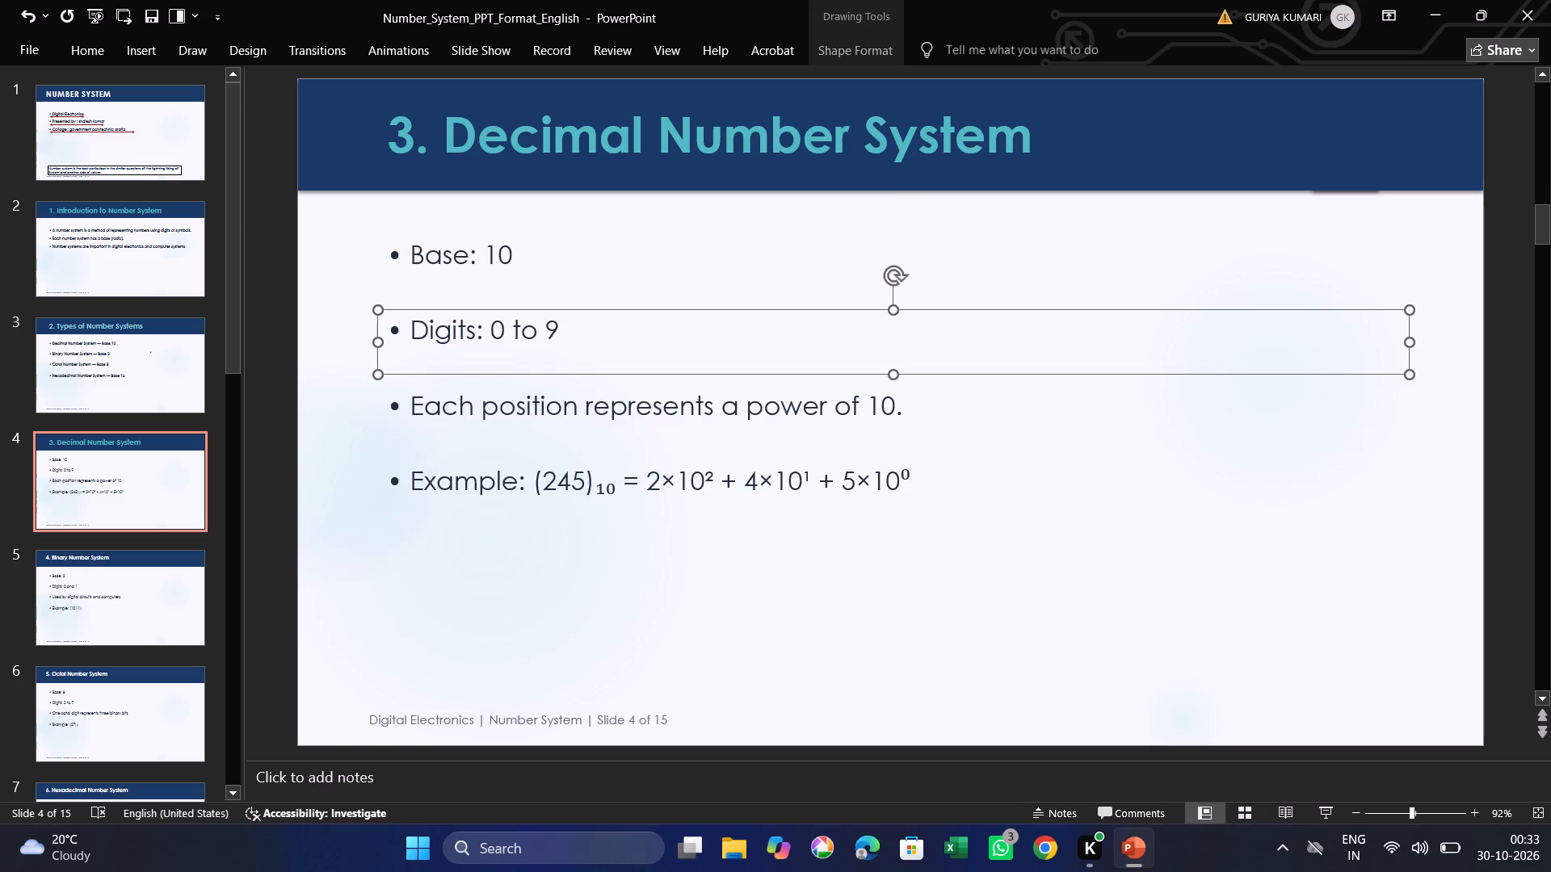
Make all four bullet lines on slide 4 bold: Base, Digits, Each position represents a power of 10, and Example.
left_click_drag(389, 252, 624, 246)
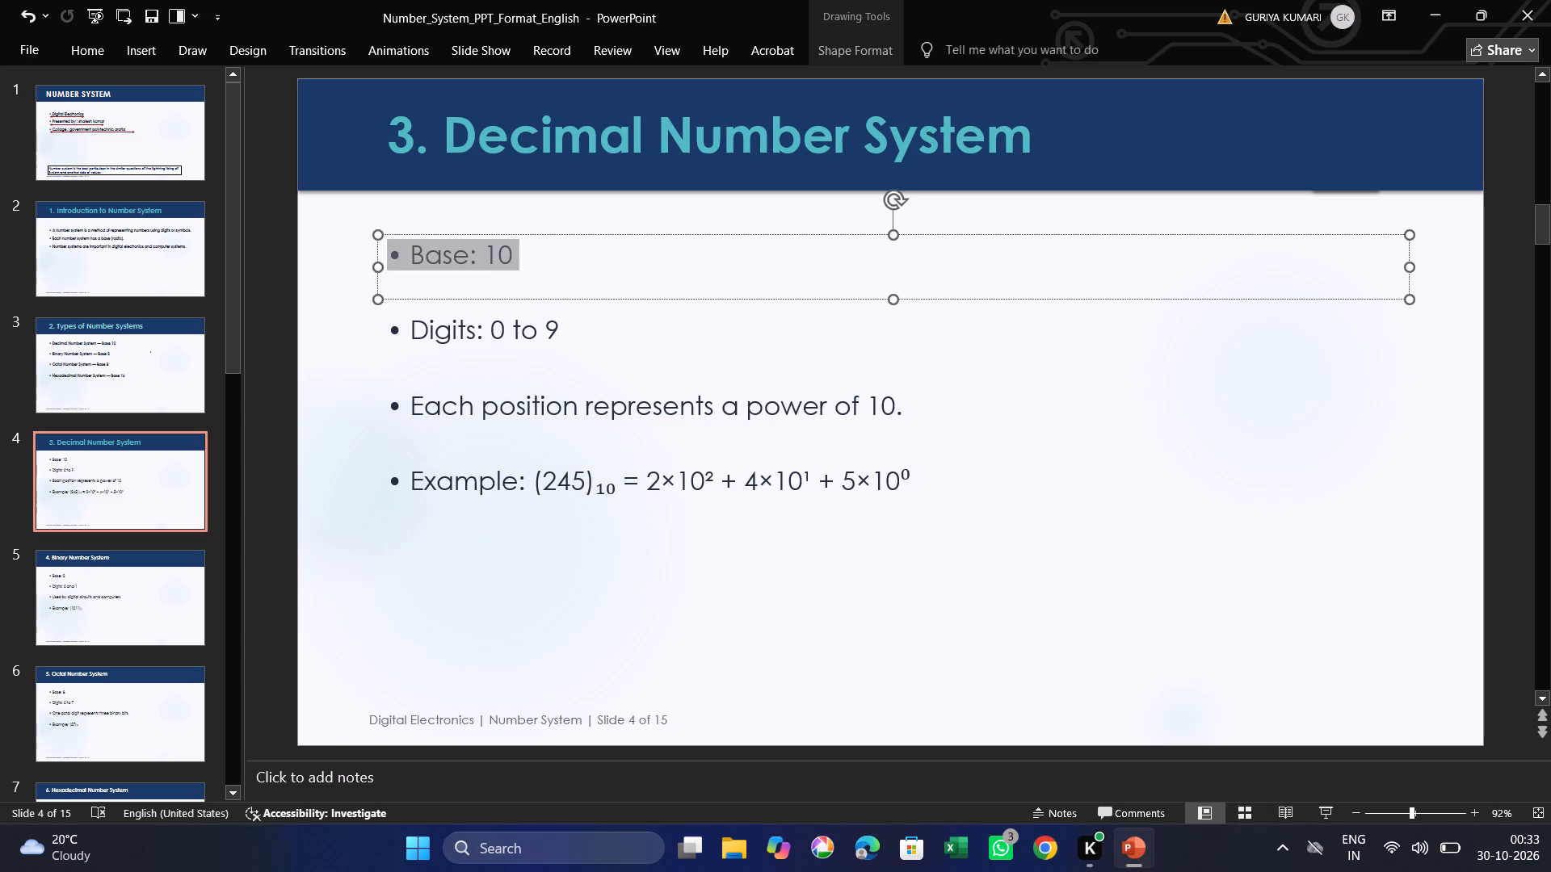
left_click_drag(624, 246, 658, 329)
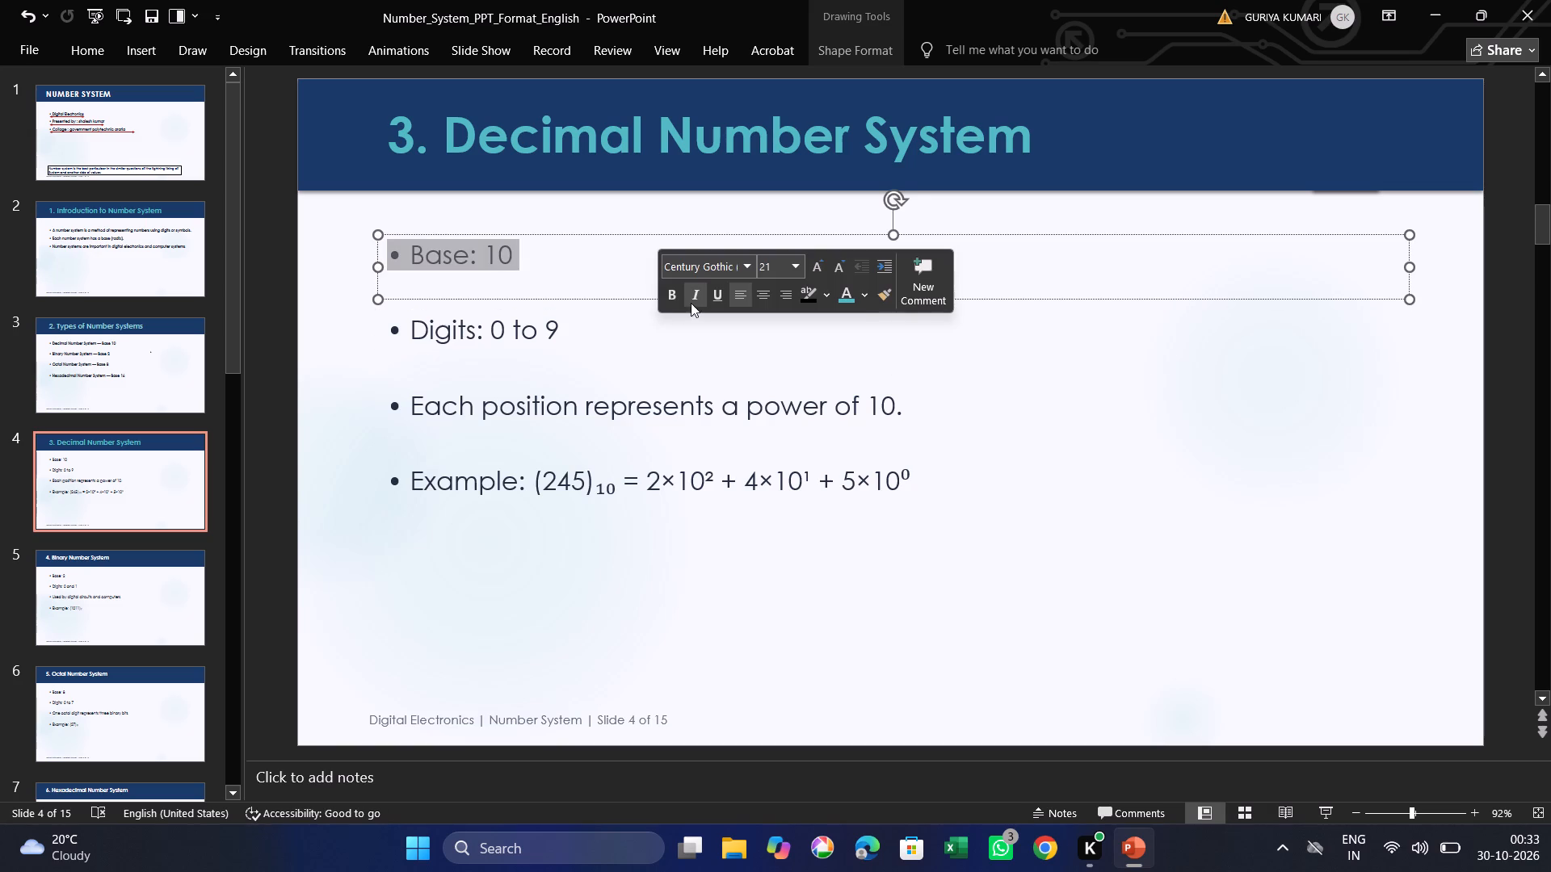
left_click(670, 297)
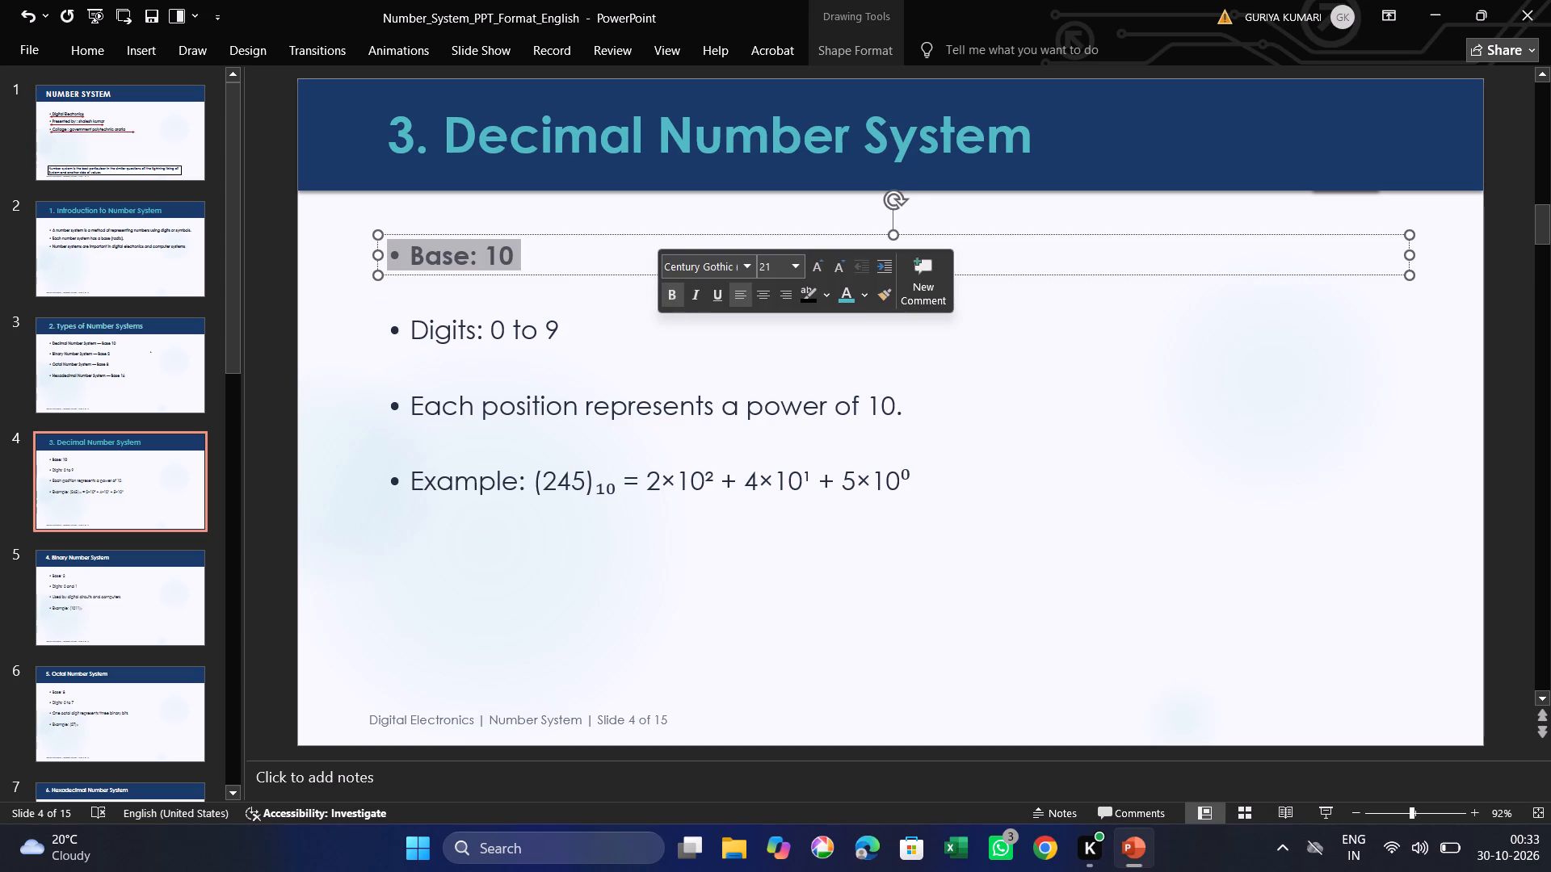
left_click_drag(392, 328, 602, 330)
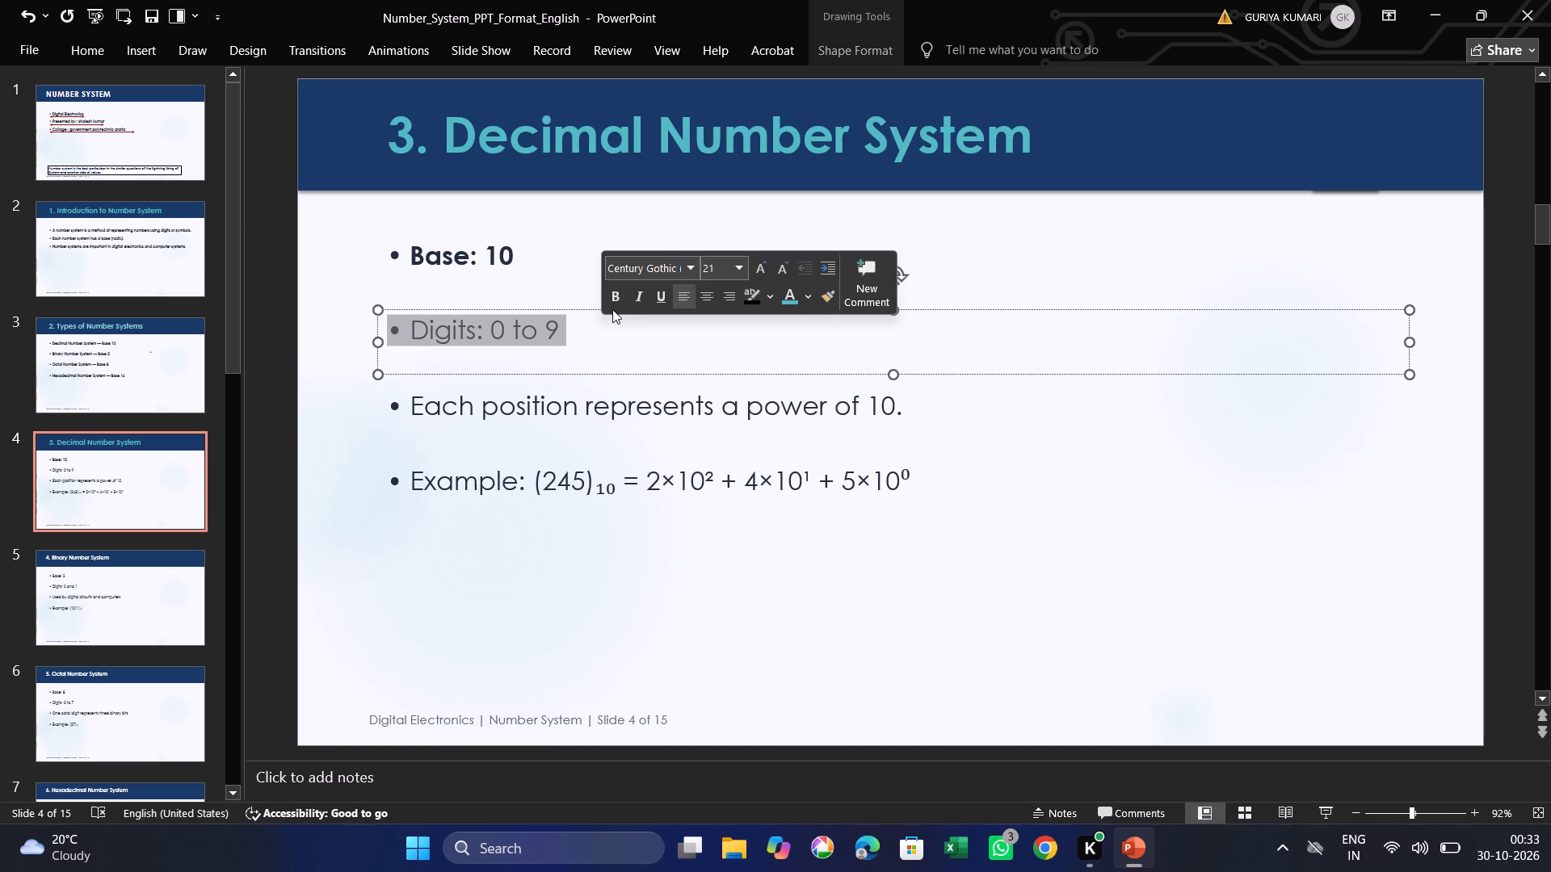
left_click(612, 303)
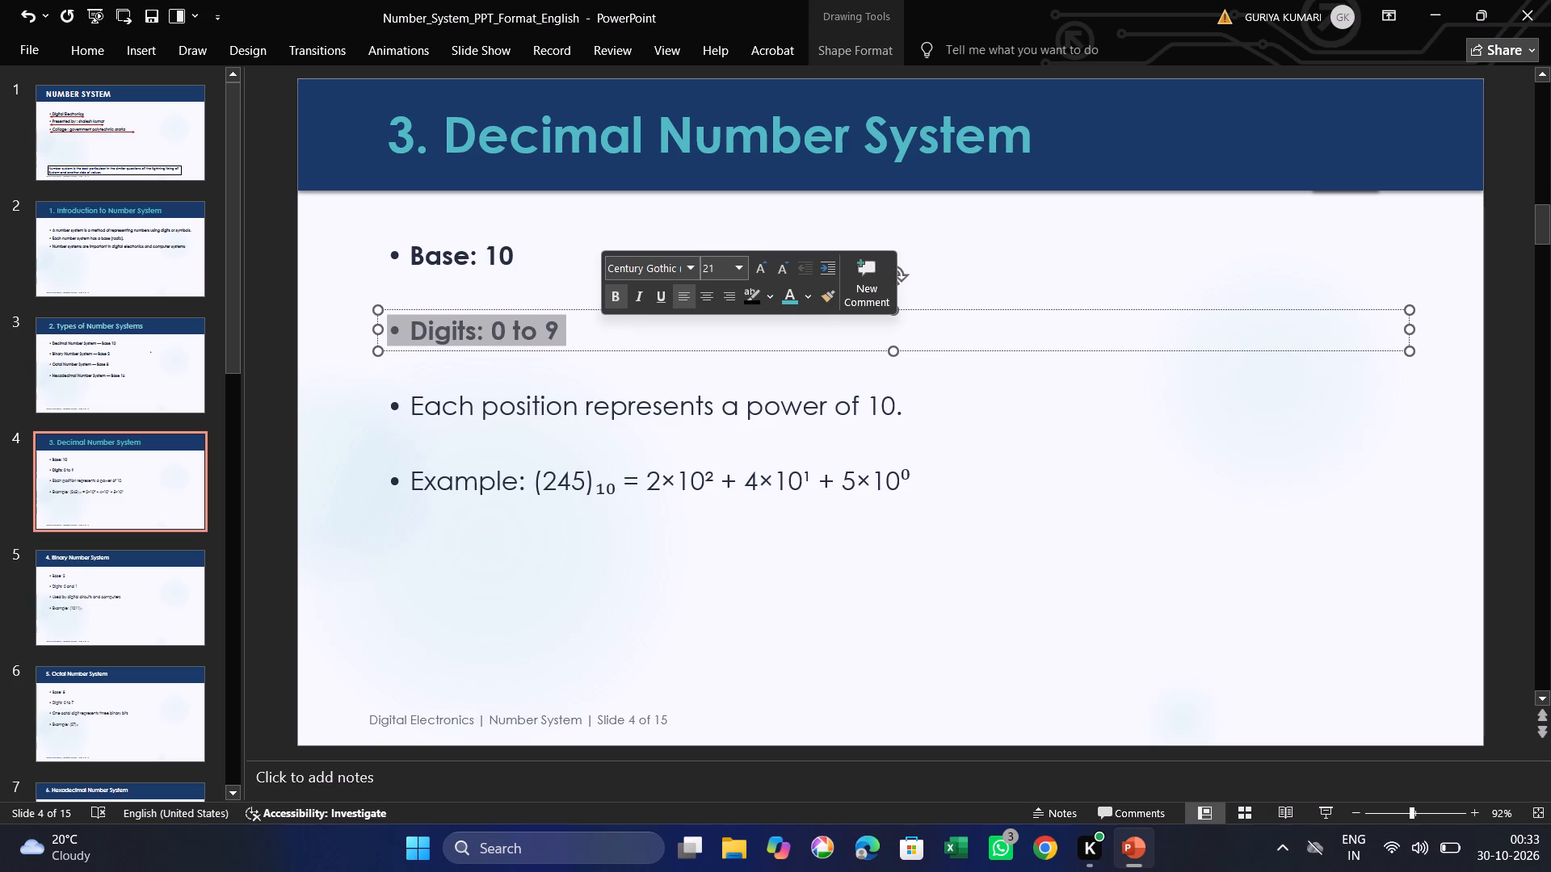
left_click_drag(388, 407, 818, 405)
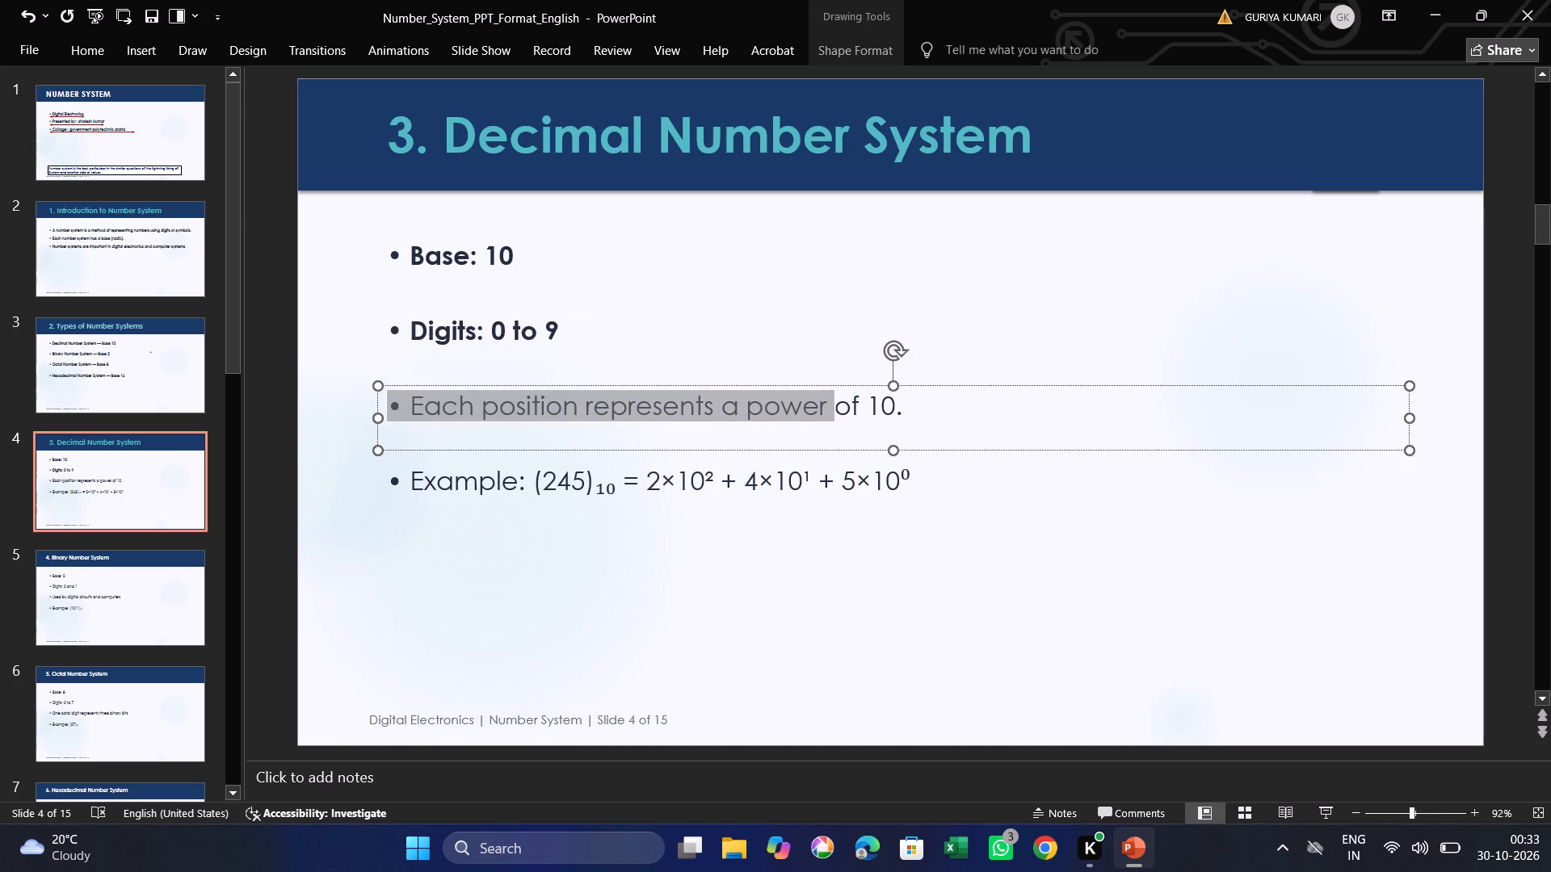
left_click_drag(818, 405, 990, 412)
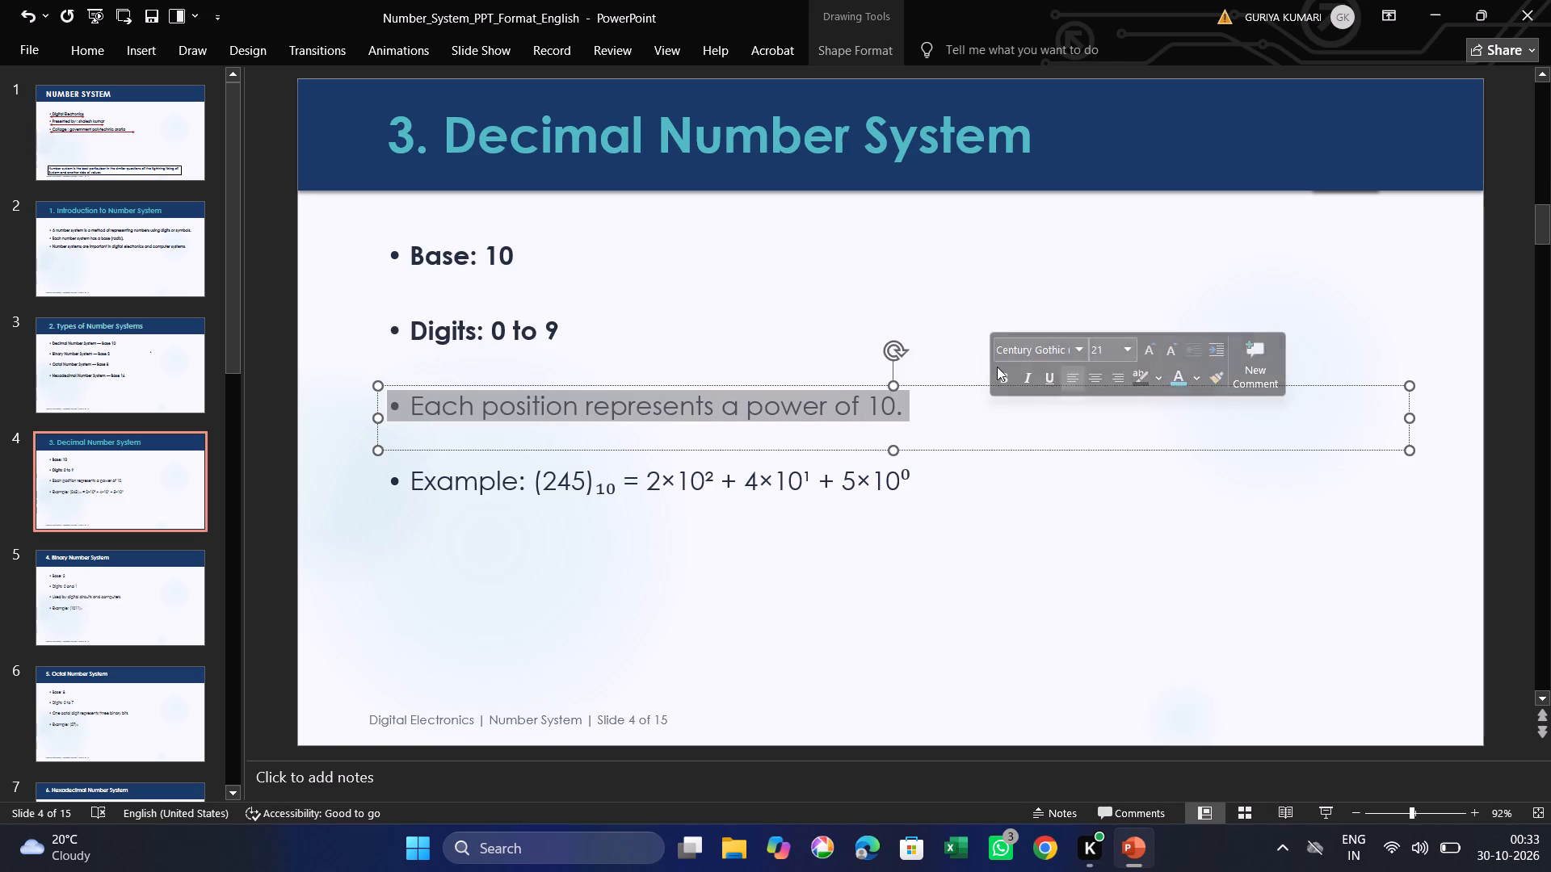
left_click(1005, 378)
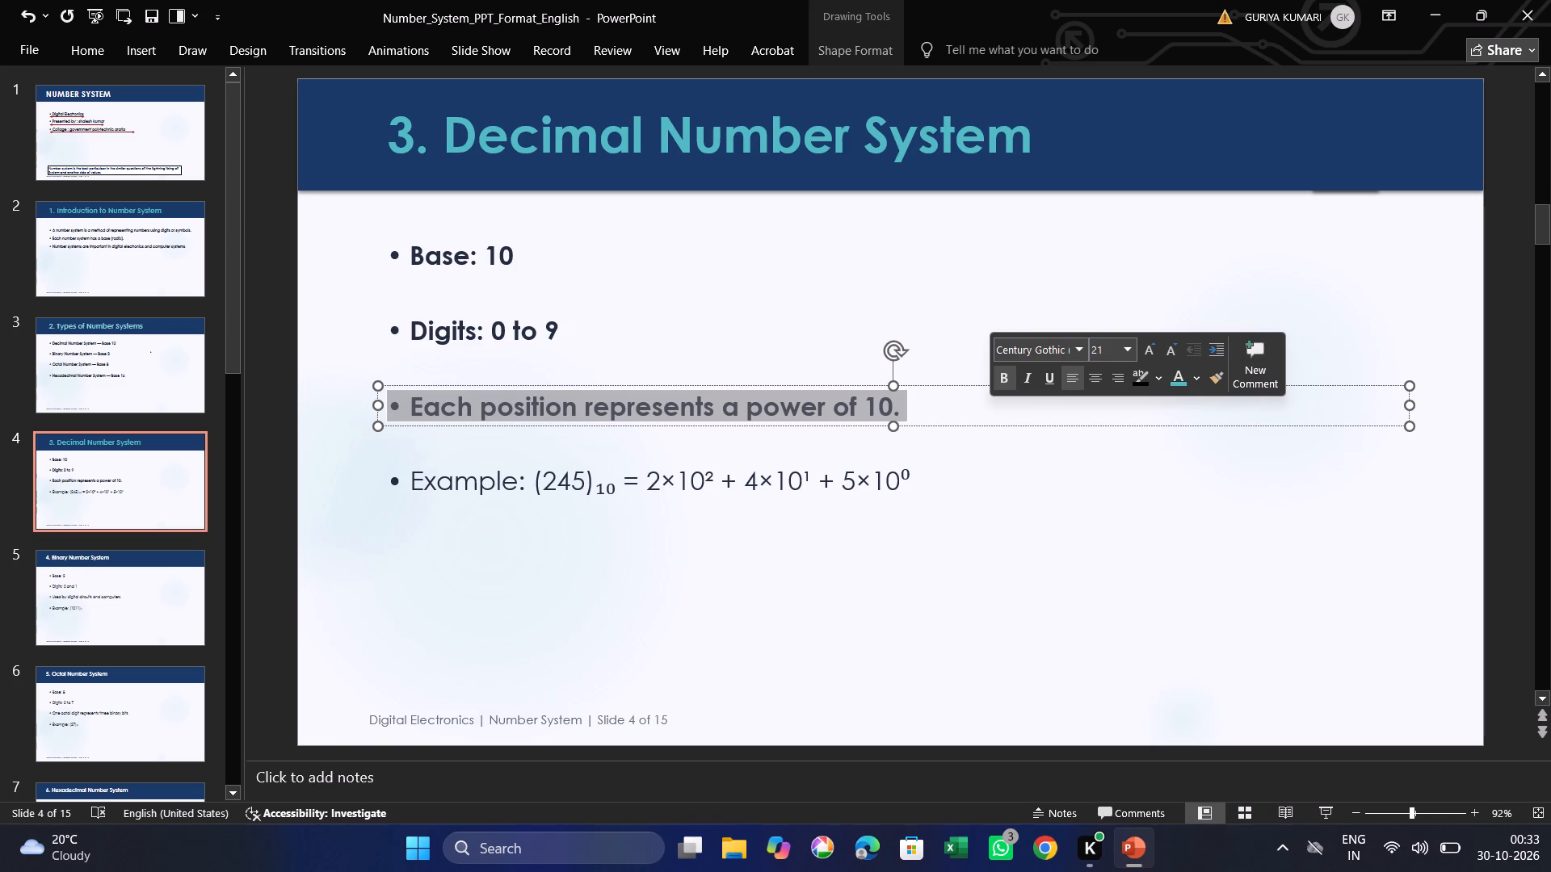
left_click_drag(389, 481, 1000, 480)
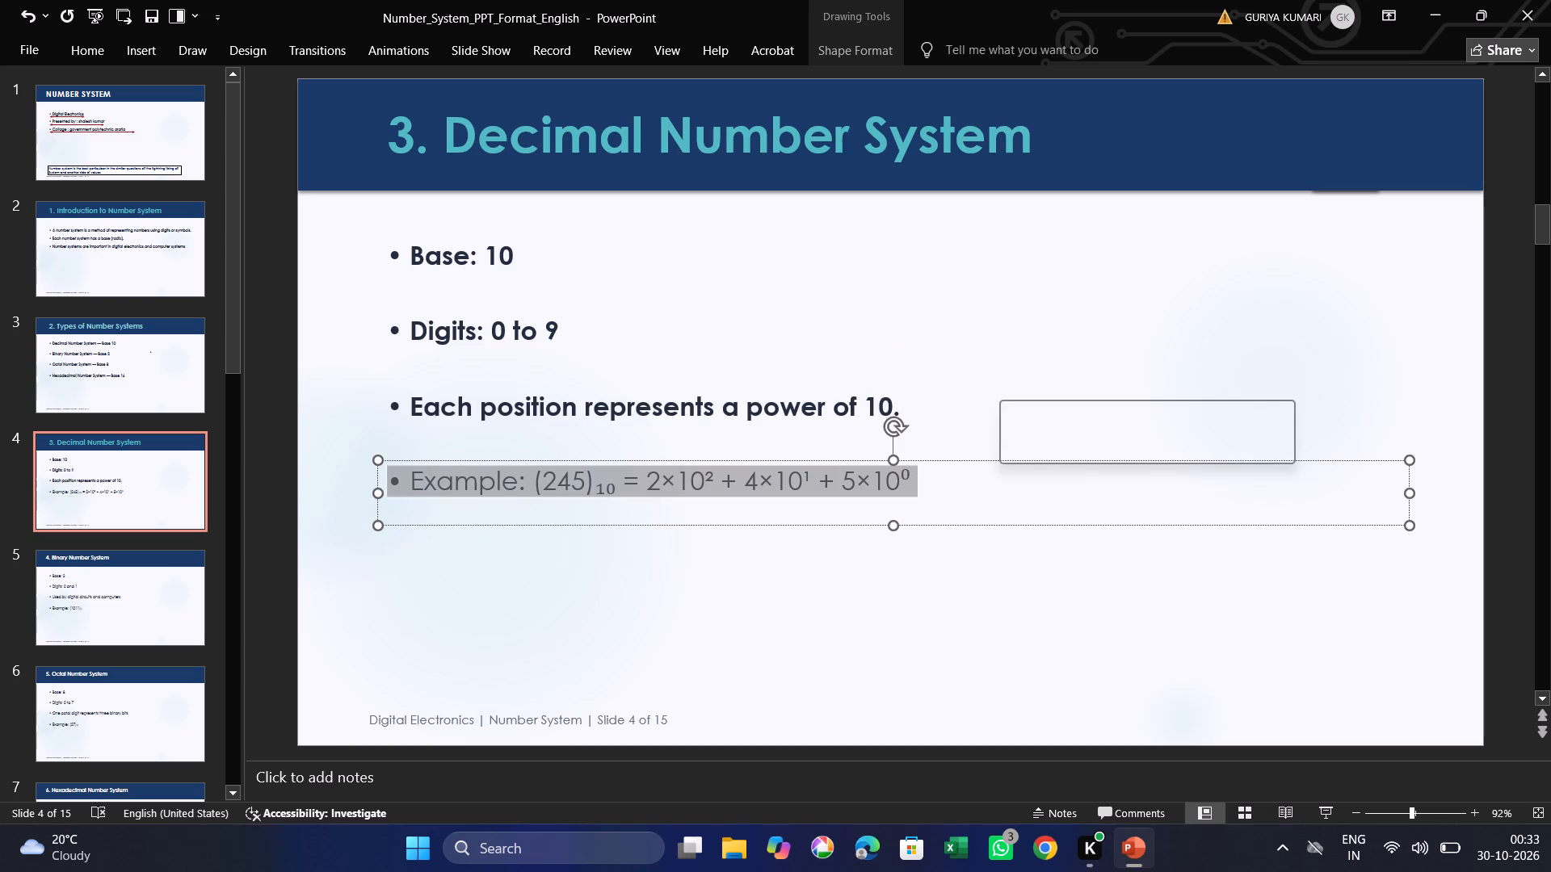
right_click(910, 476)
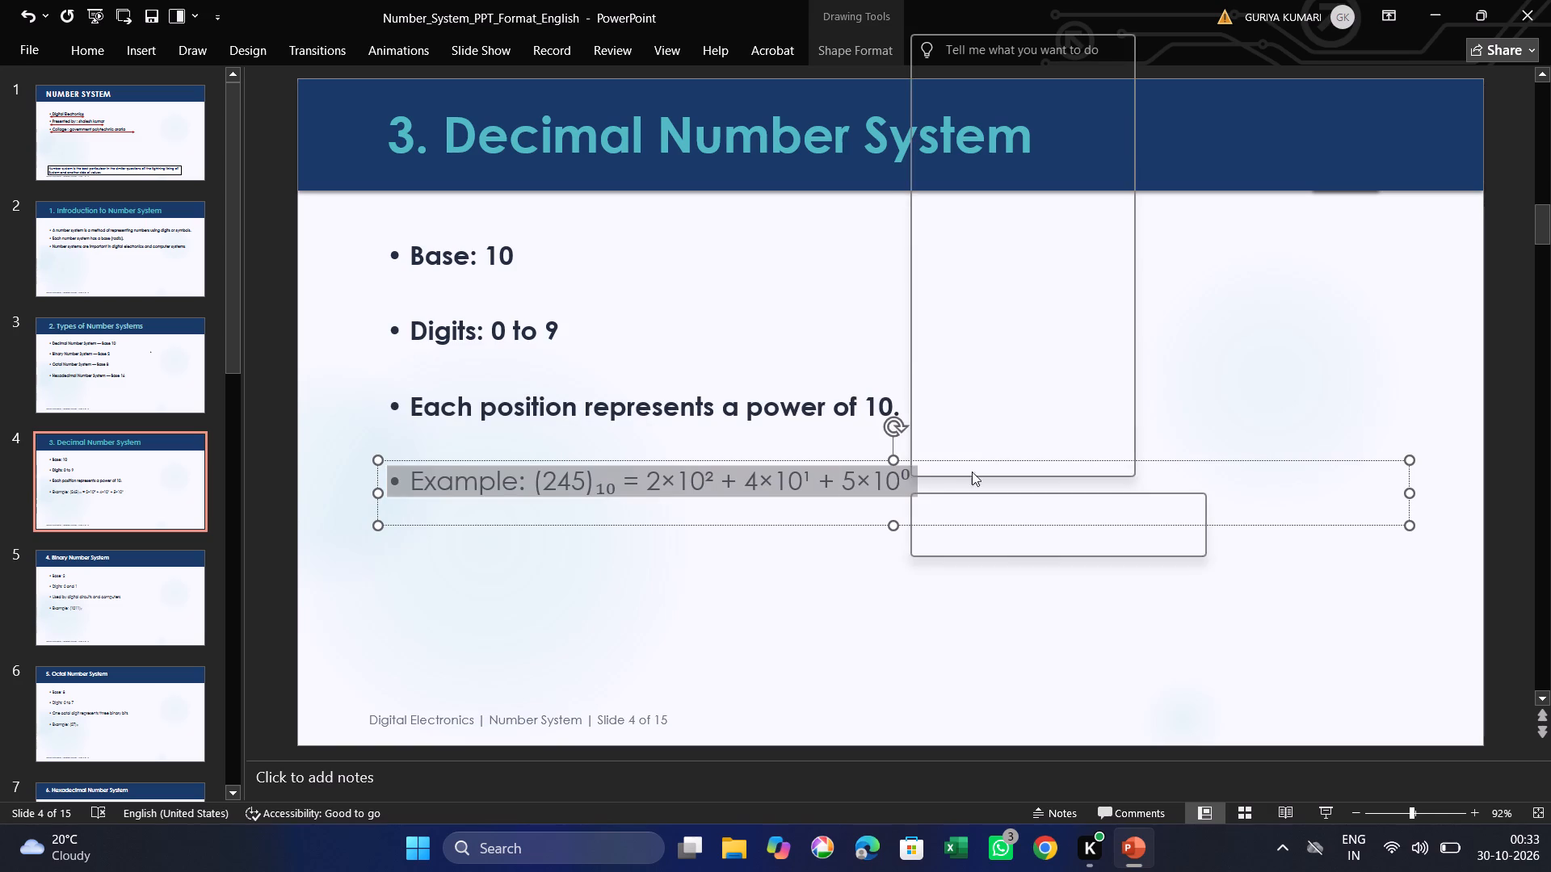
left_click(927, 531)
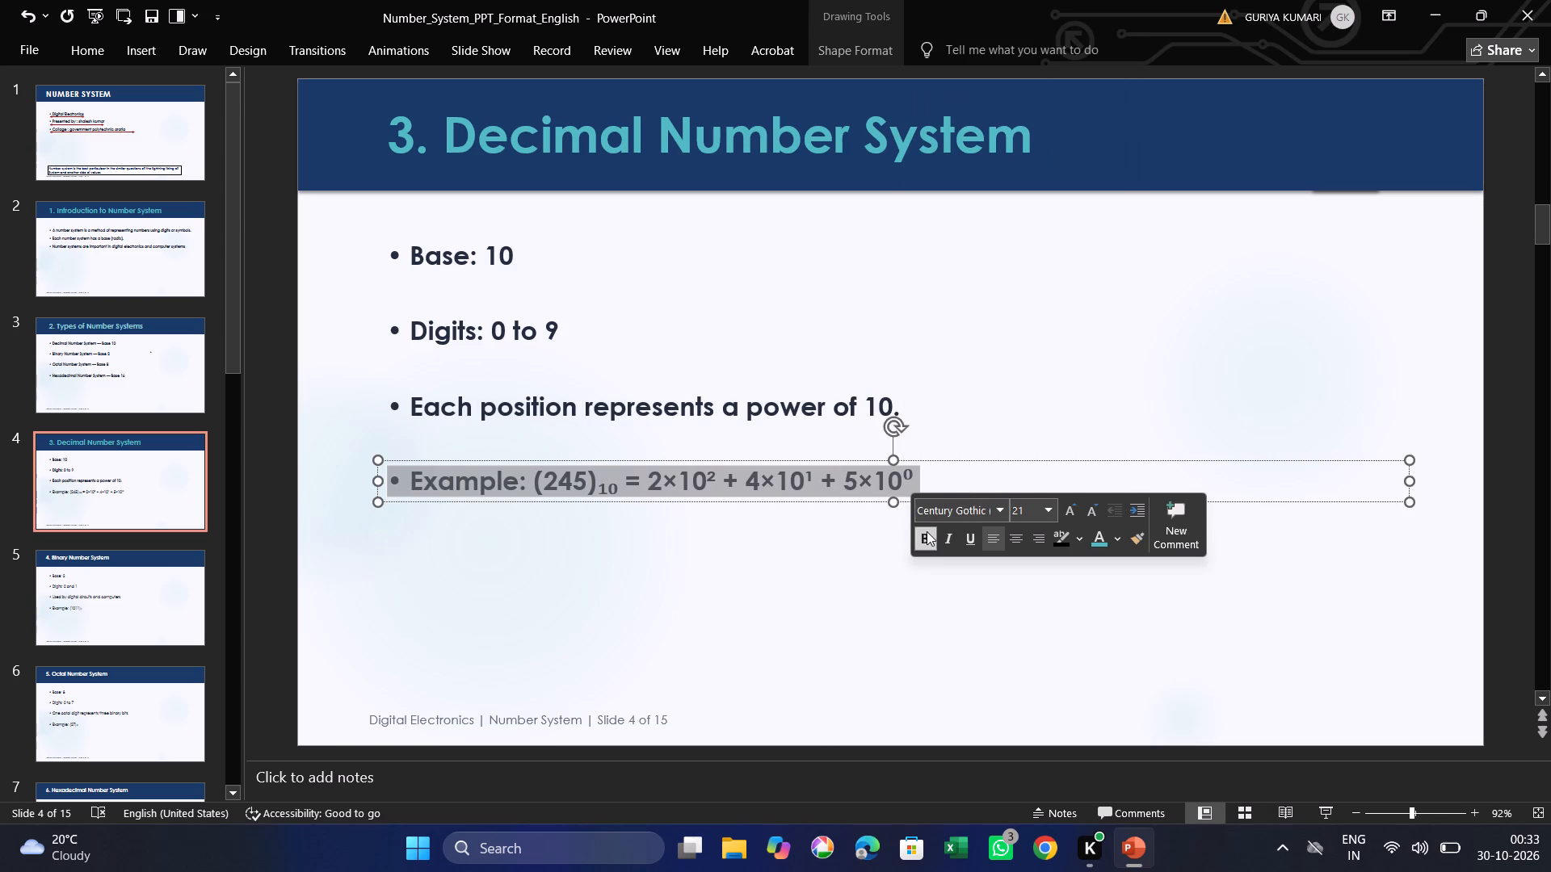
left_click(707, 593)
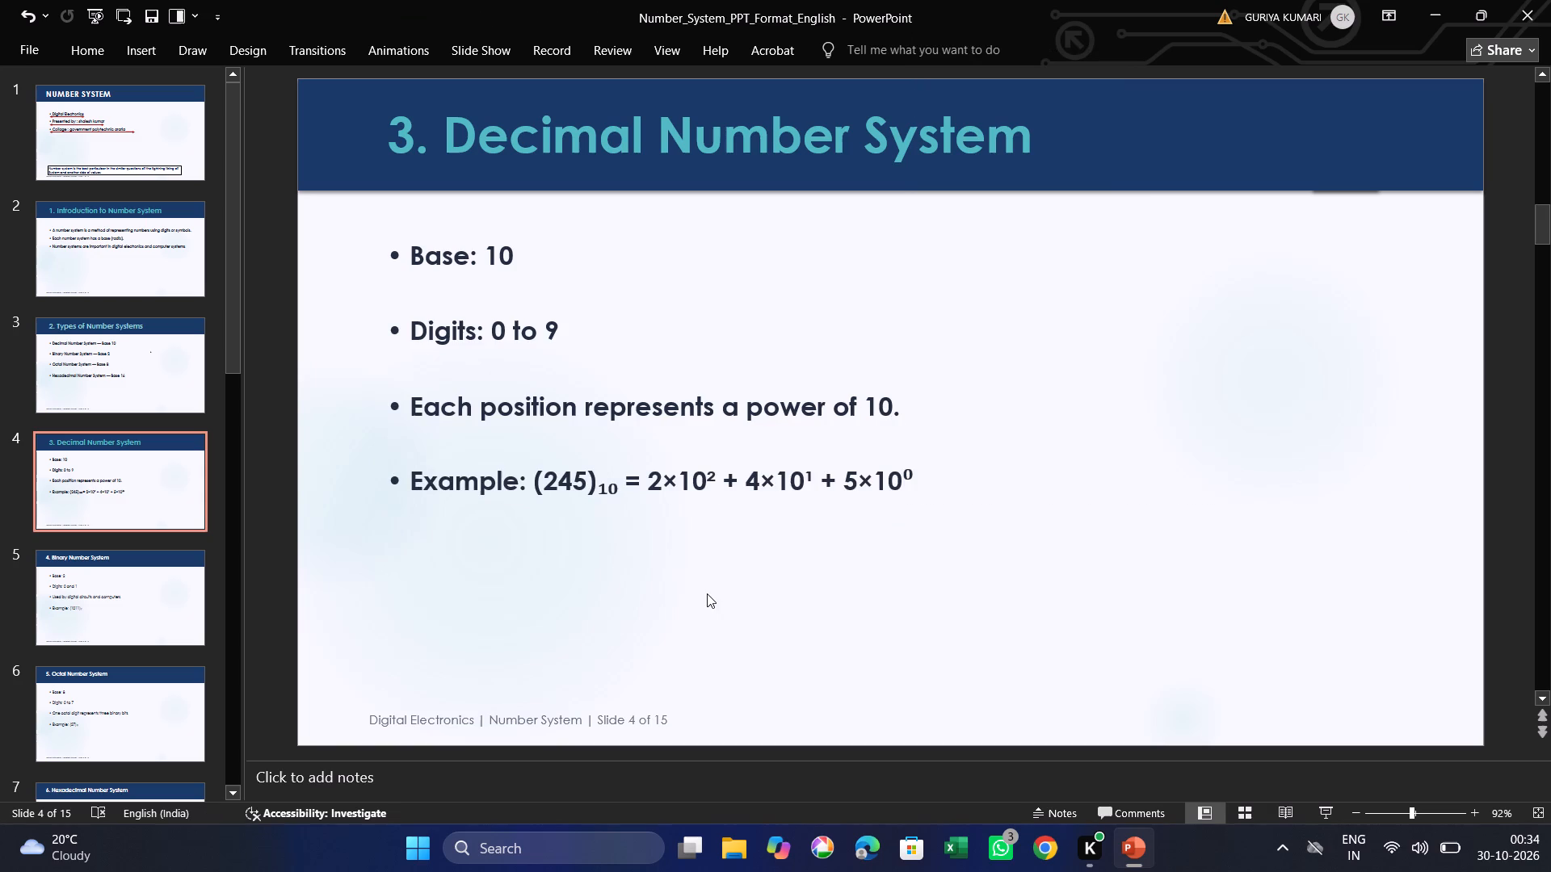
left_click(551, 627)
On slide 5, narrow the "Base: 2" text box from its right edge until it fits closely around the text.
left_click(174, 323)
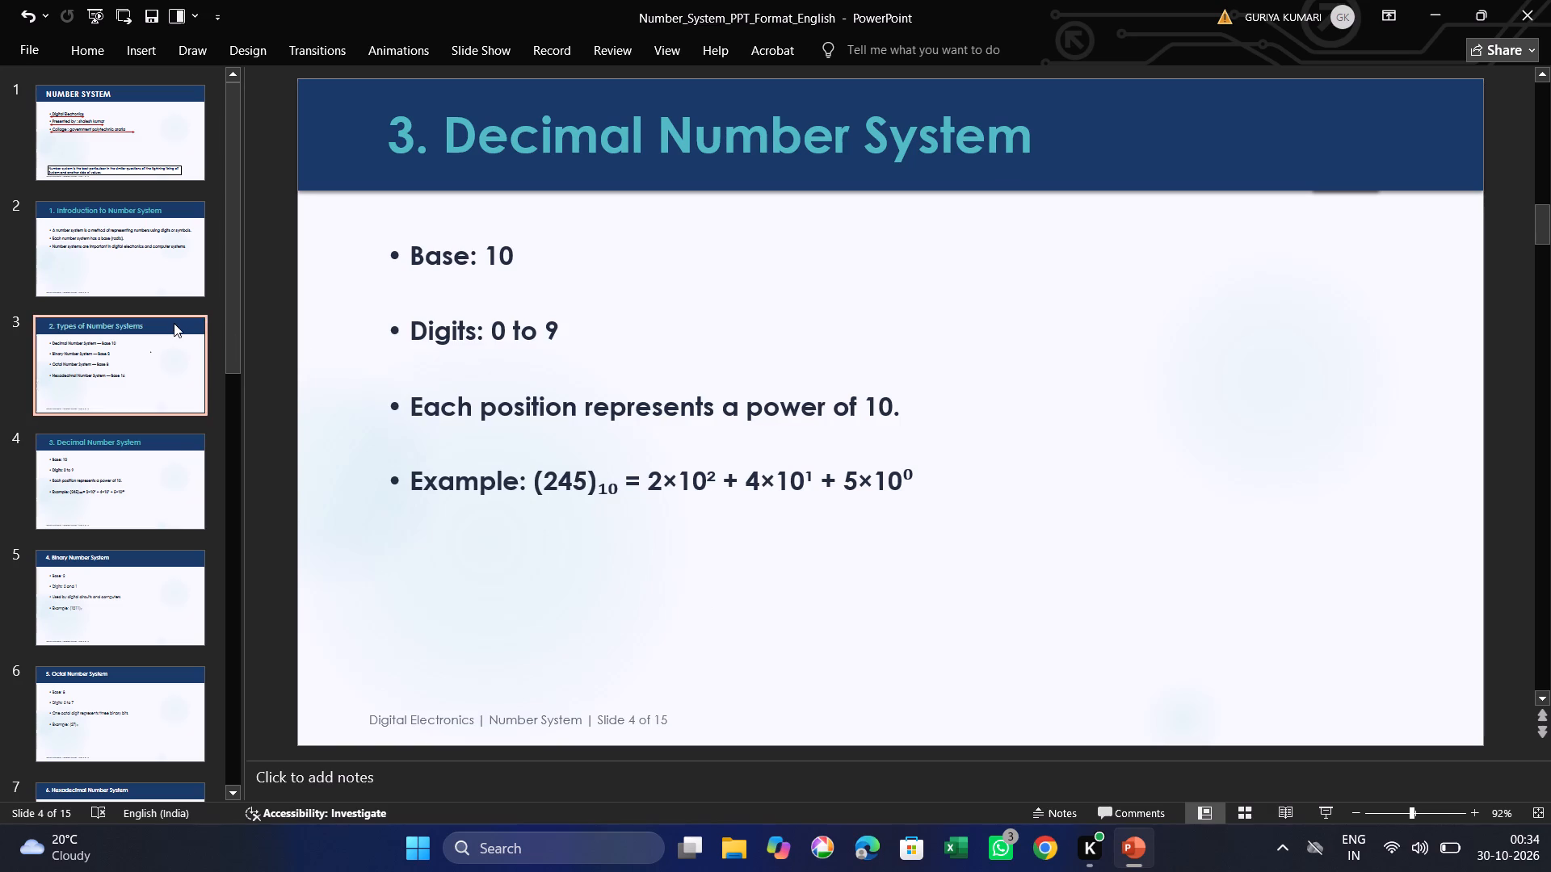
left_click(174, 519)
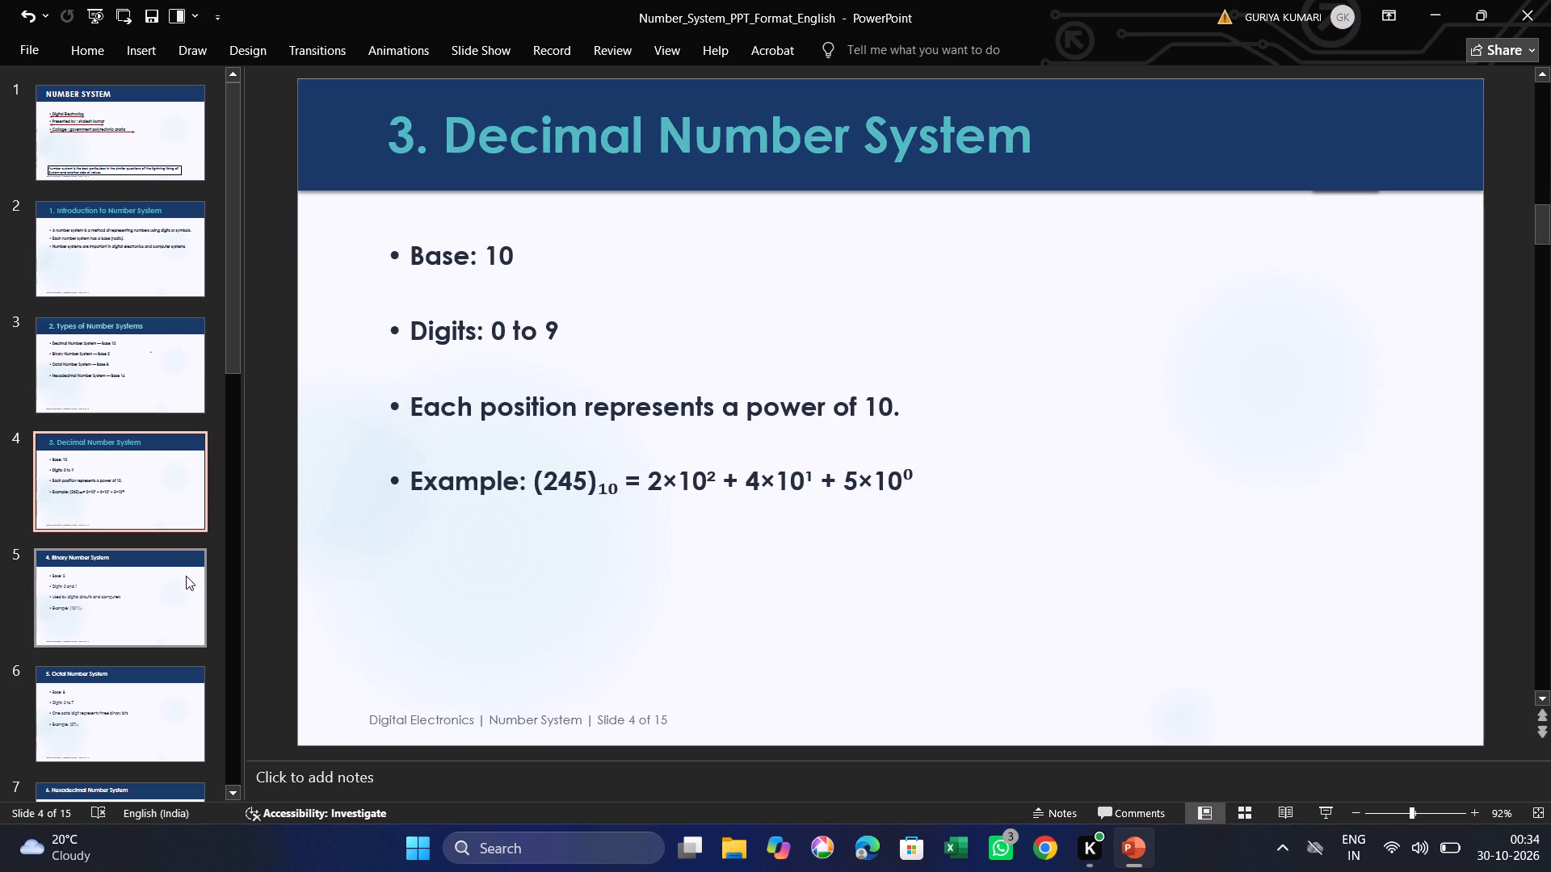
left_click(179, 569)
scroll(179, 569, "down", 3)
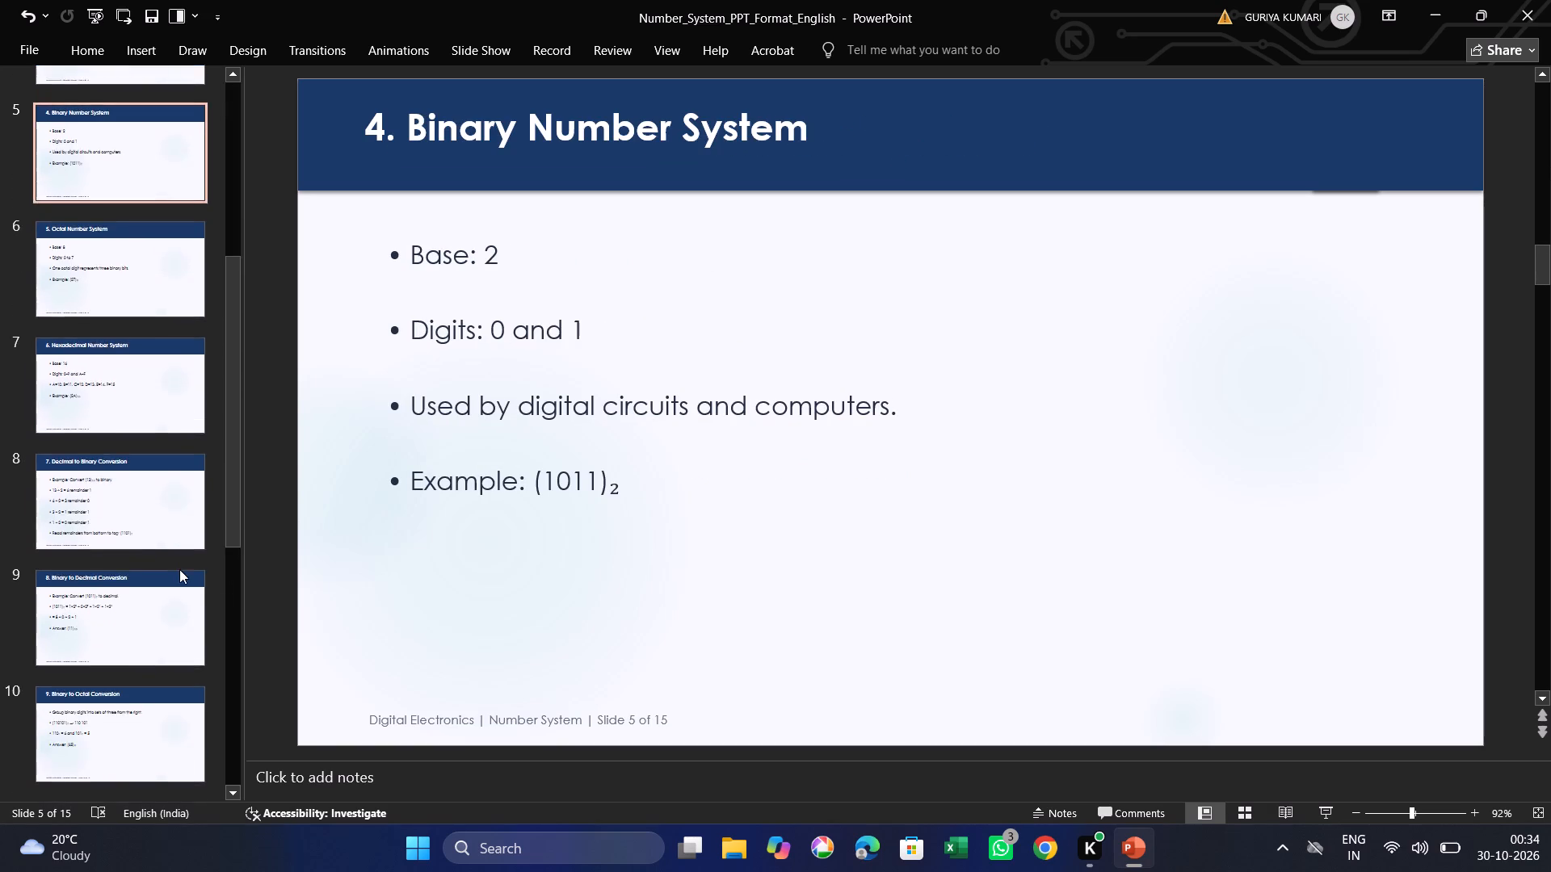
scroll(179, 569, "down", 20)
scroll(179, 569, "down", 12)
scroll(179, 569, "up", 7)
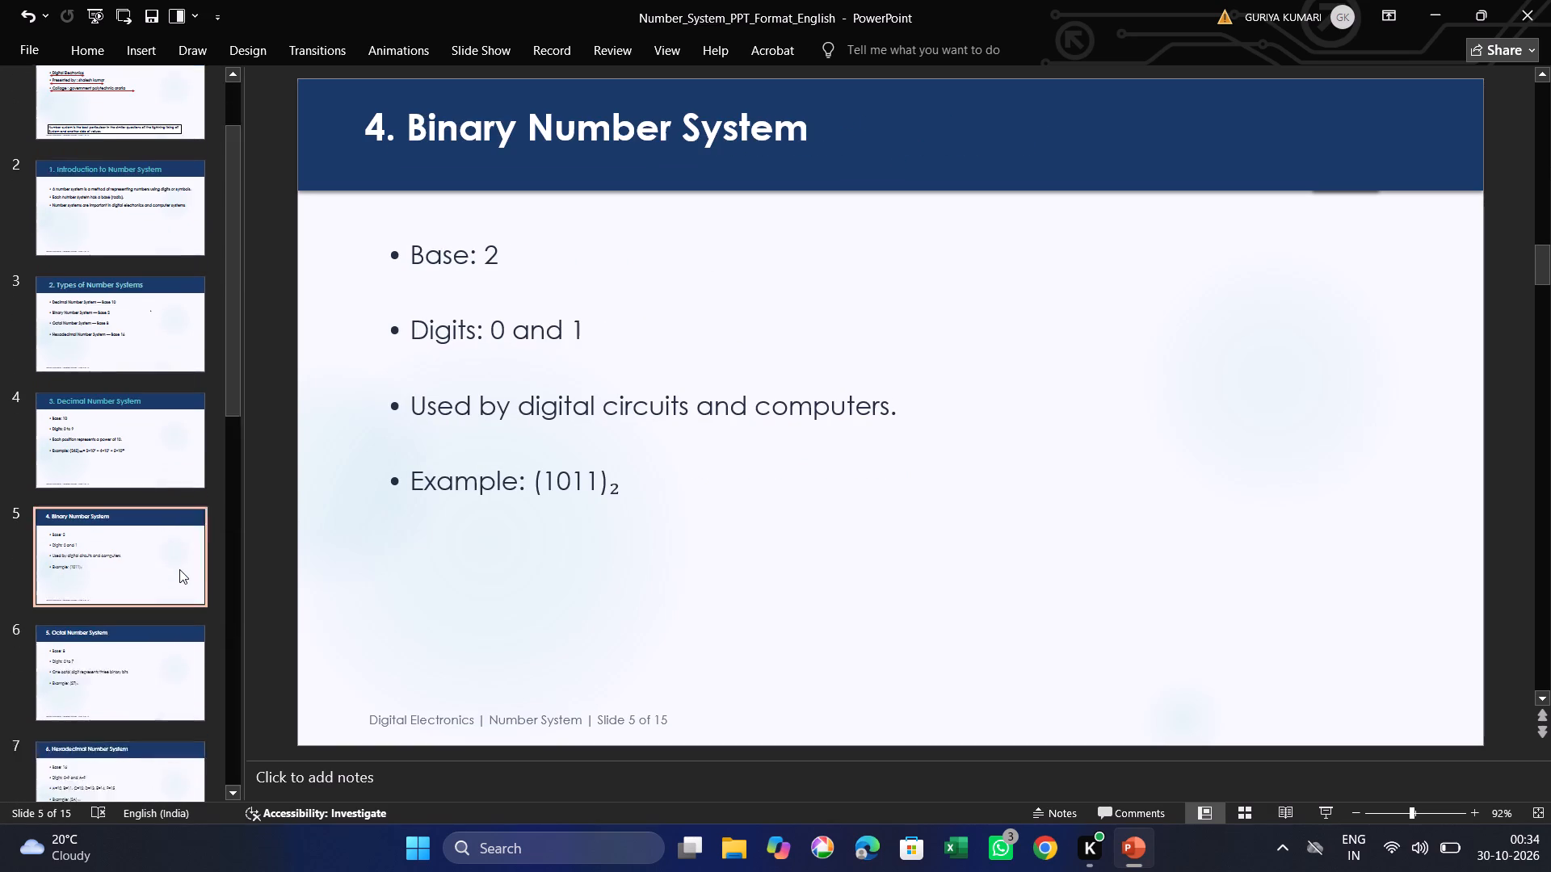
scroll(179, 569, "up", 8)
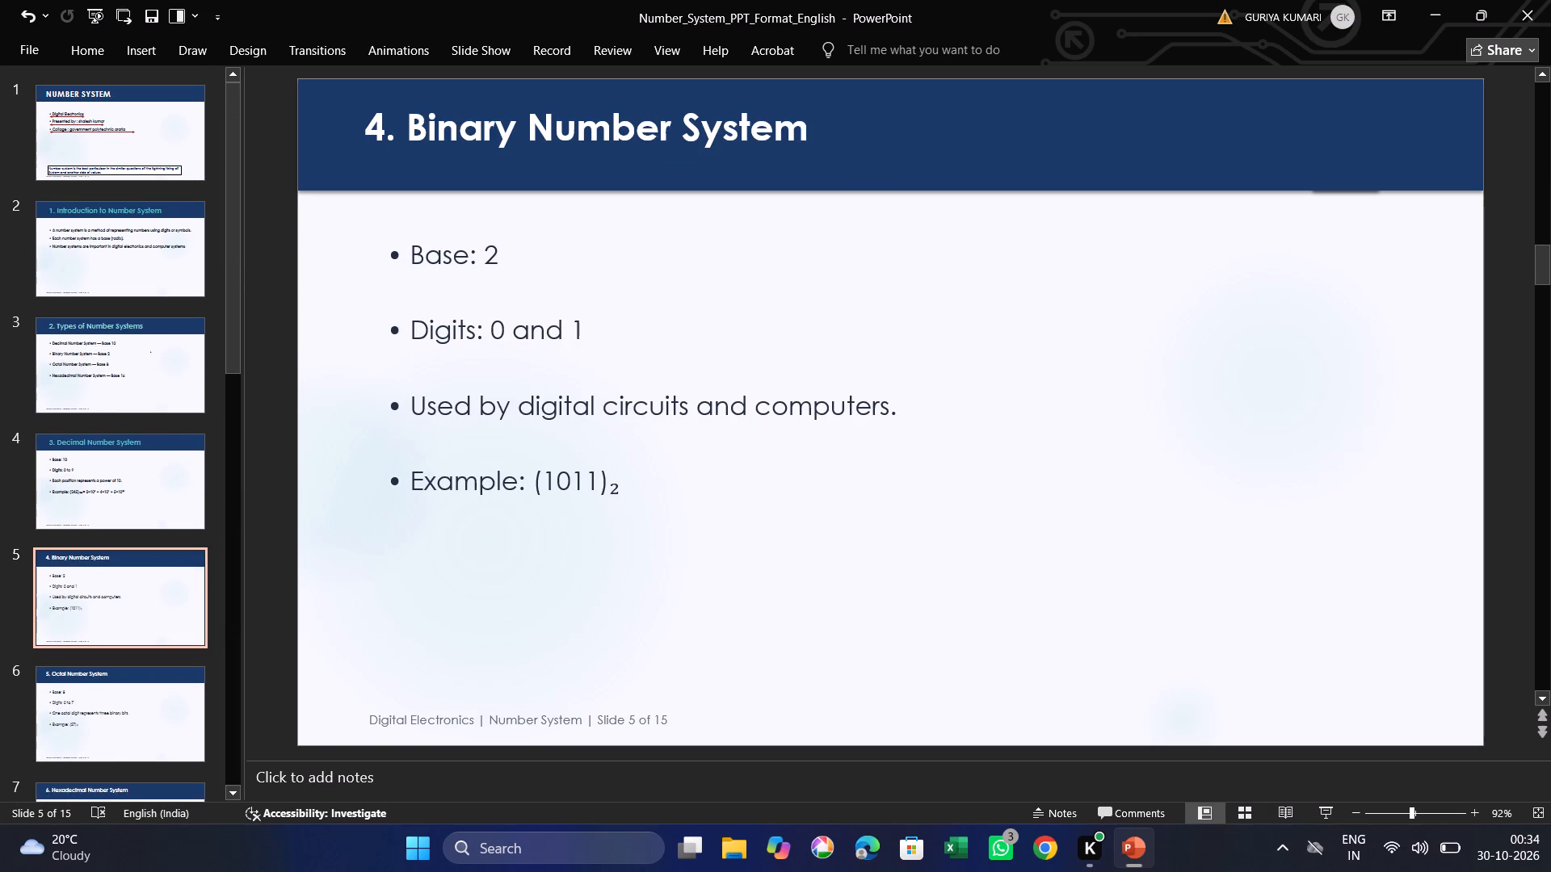
left_click(989, 258)
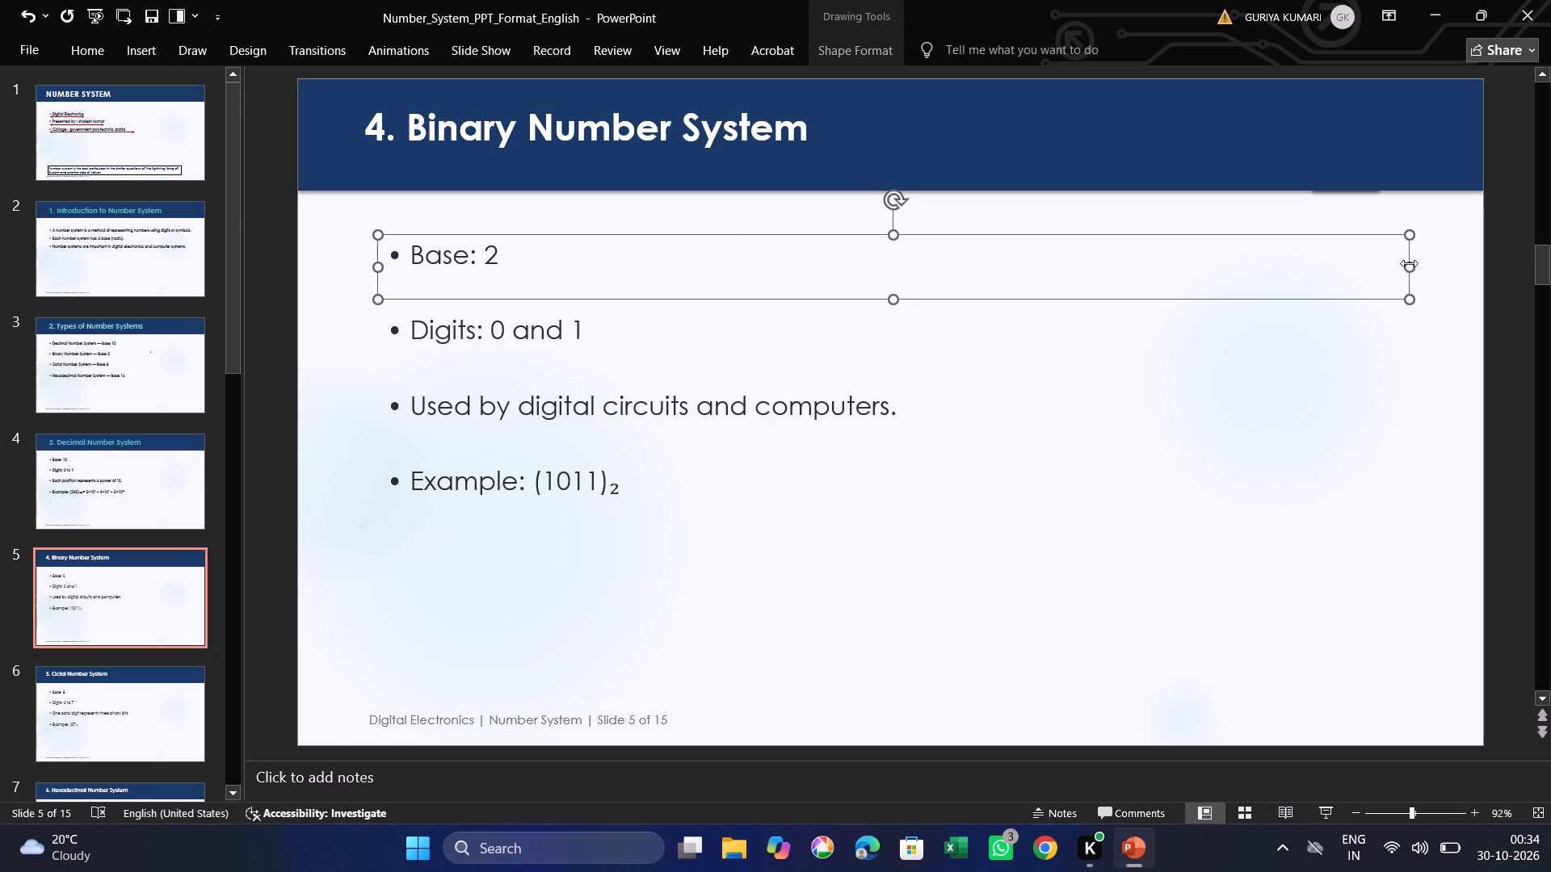
left_click_drag(1409, 263, 754, 264)
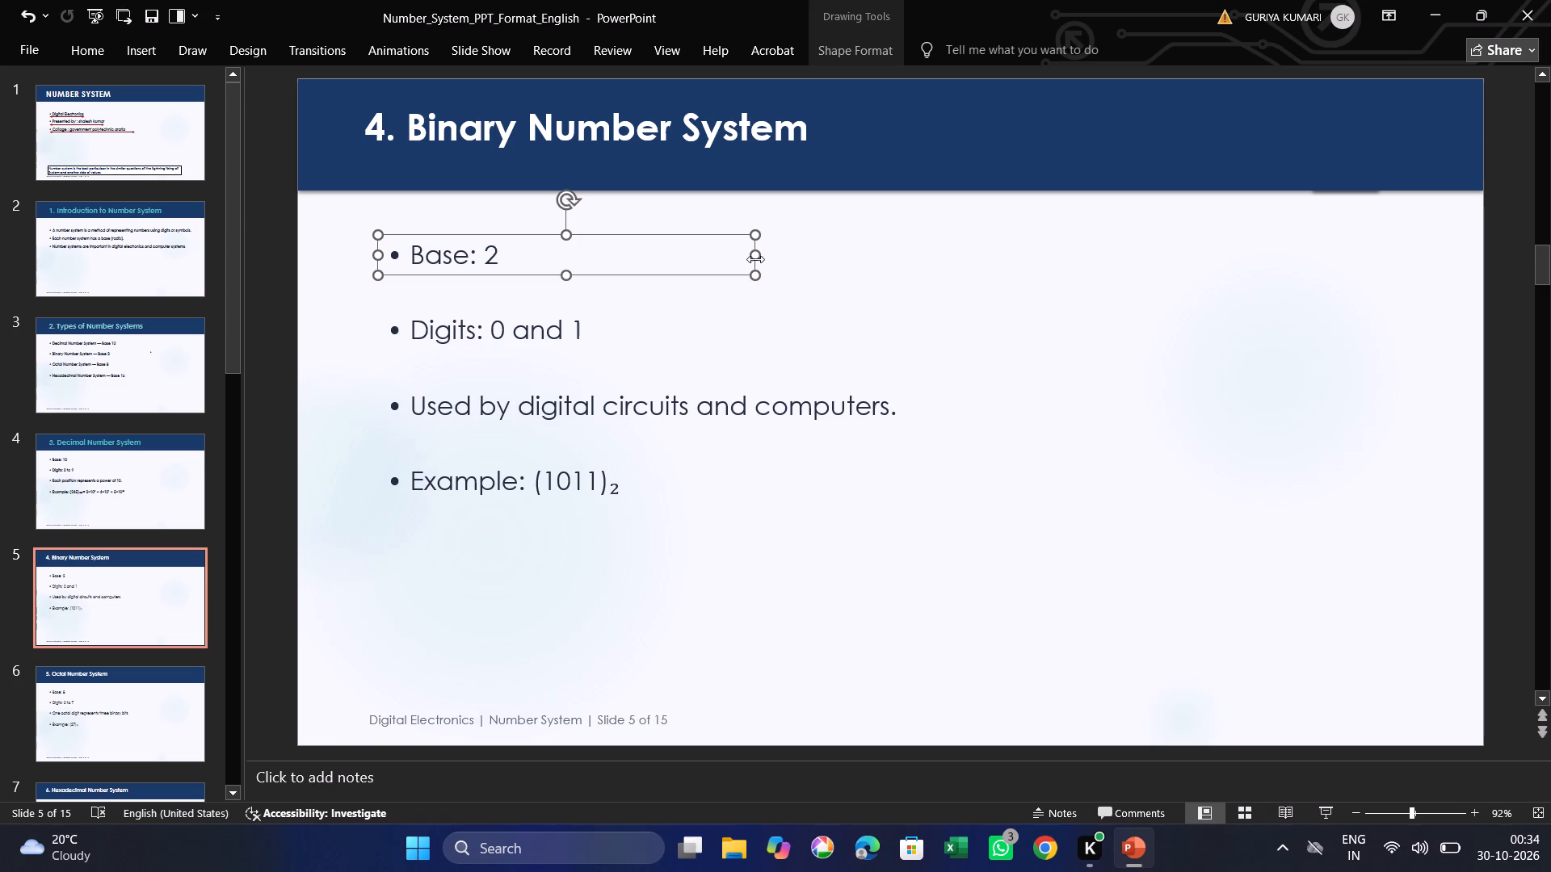
left_click_drag(753, 257, 559, 261)
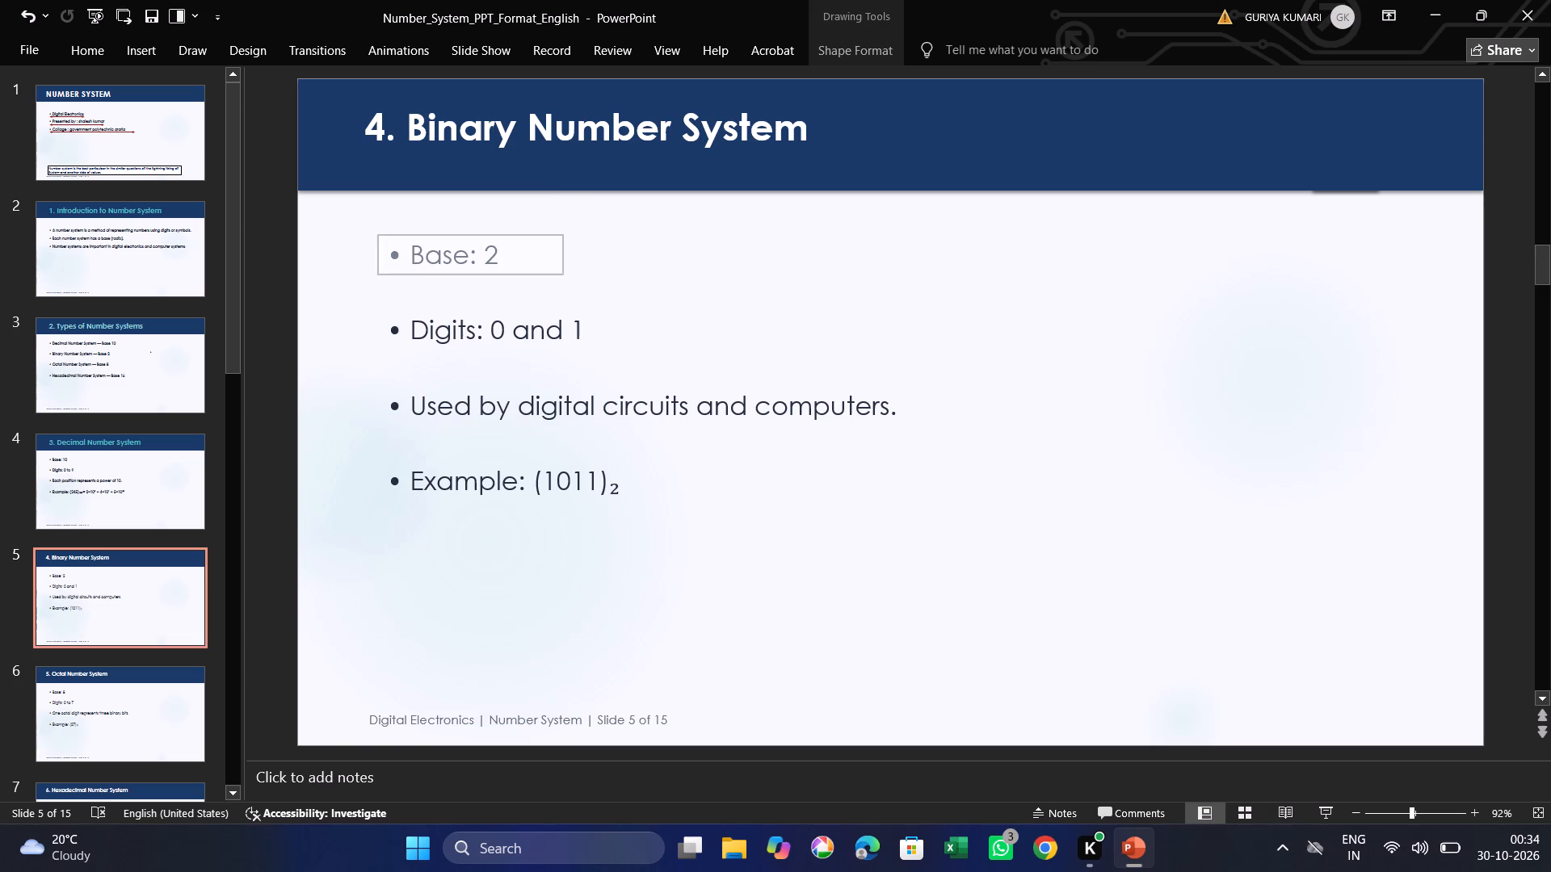
Narrow the "Base: 2" text box on slide 5 further so its right edge sits just past the text.
left_click_drag(559, 261, 520, 259)
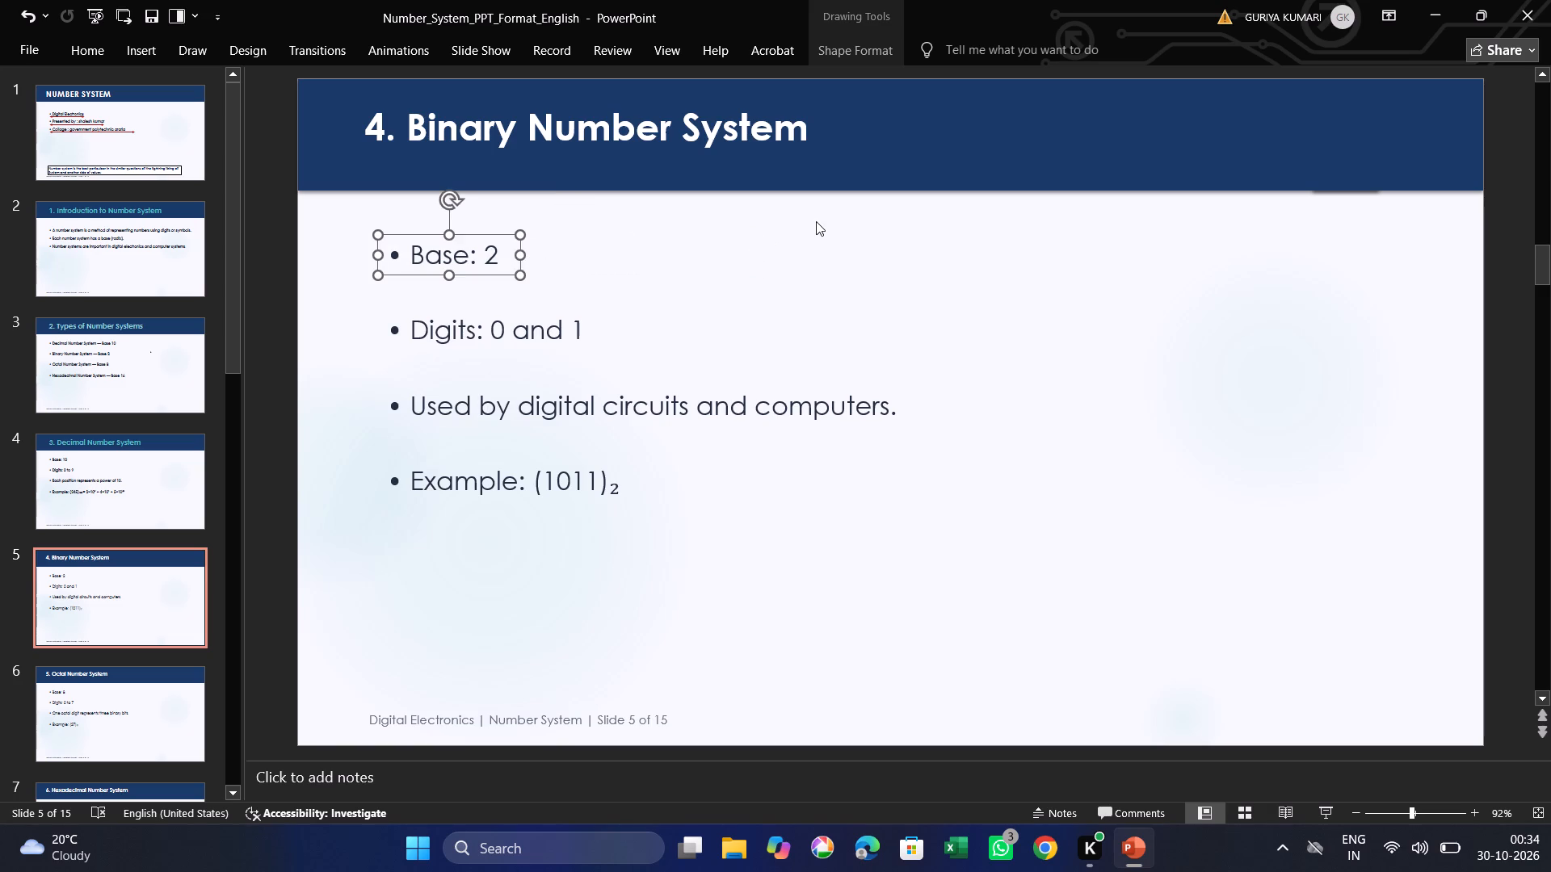
left_click(816, 221)
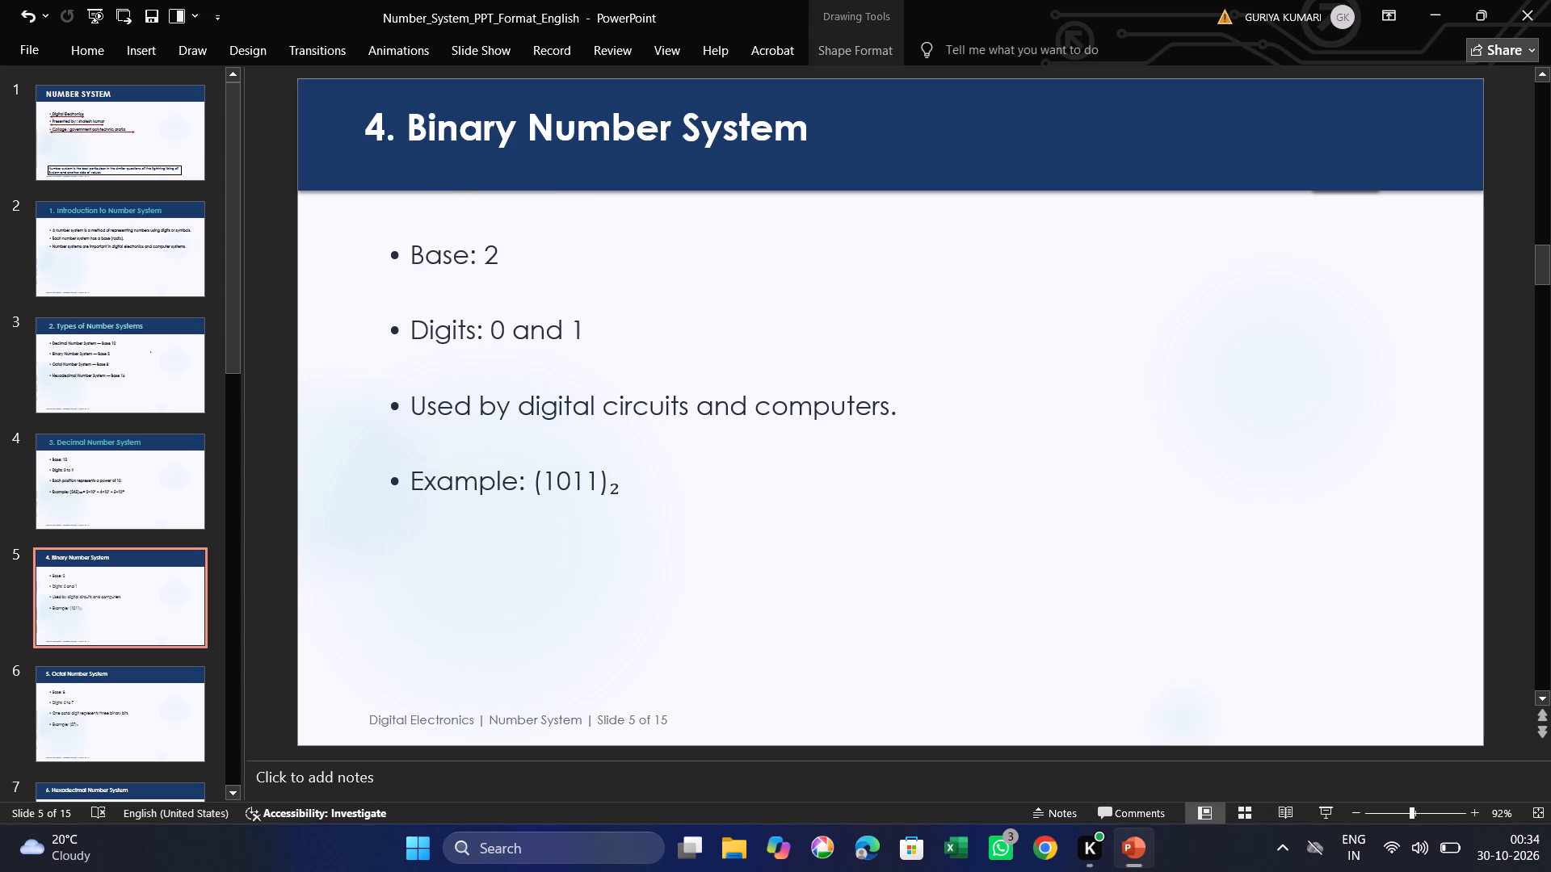
Narrow the "Digits: 0 and 1" text box on slide 5 from its right edge until it ends slightly beyond the "Used by digital circuits" line.
left_click_drag(388, 328, 419, 328)
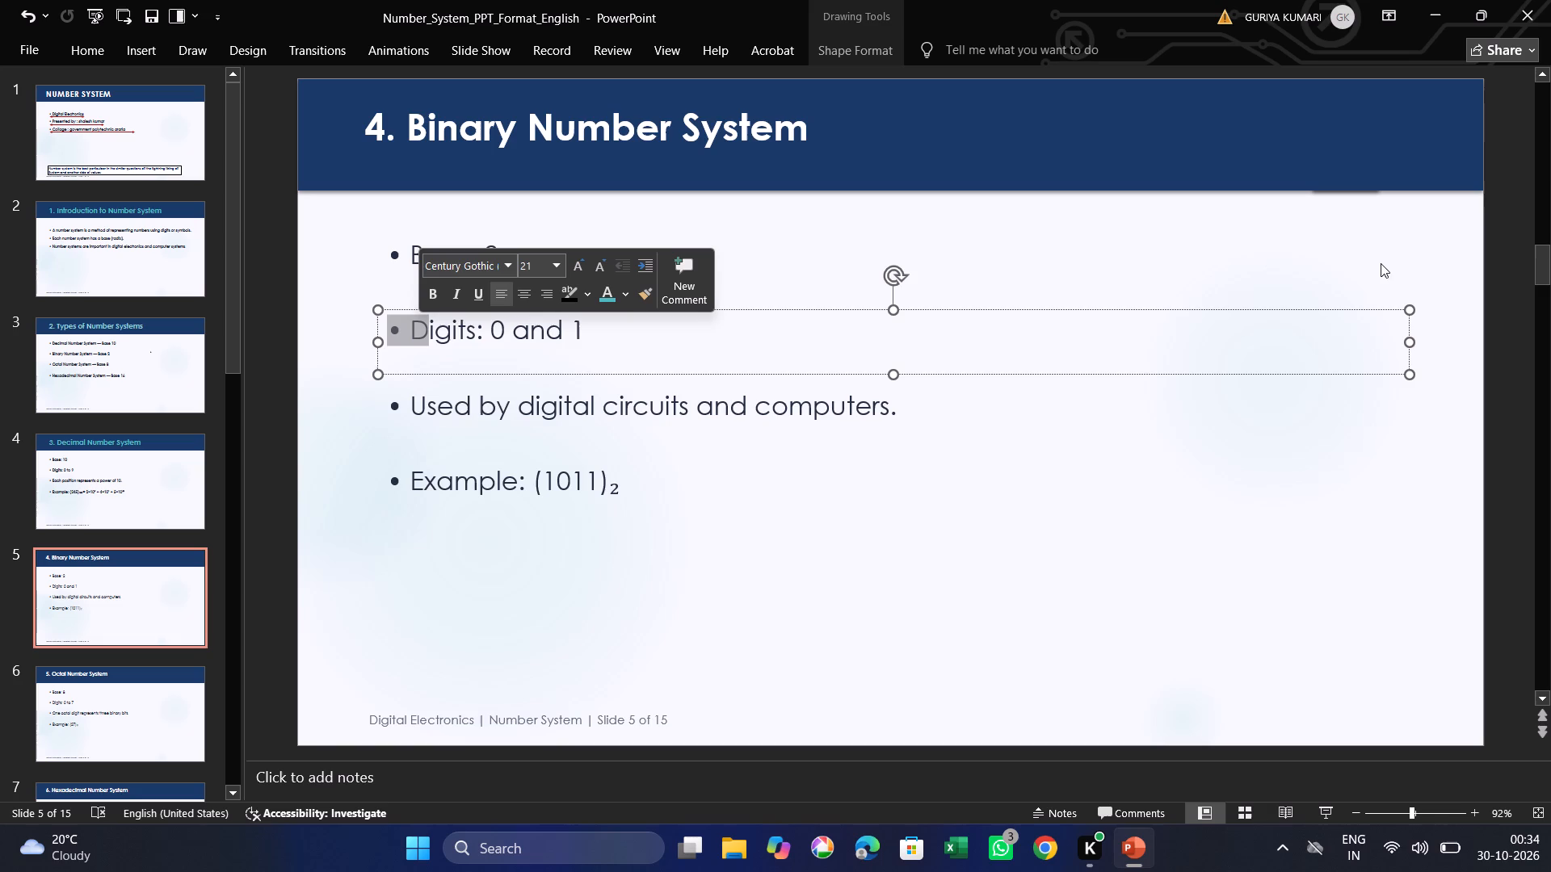
left_click_drag(1408, 337, 1343, 361)
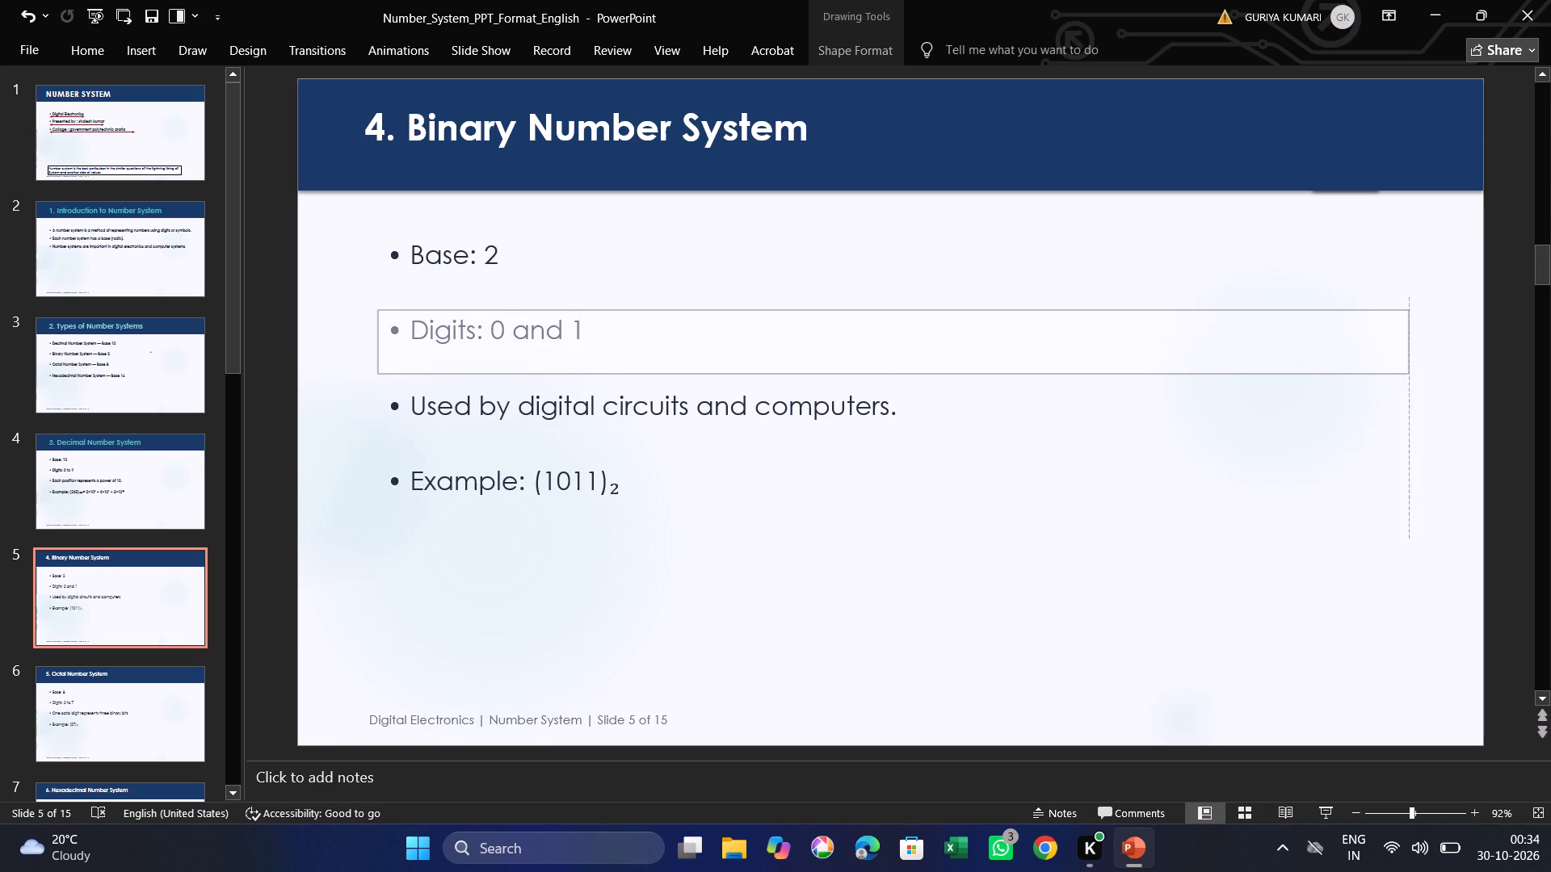
left_click_drag(1343, 361, 619, 329)
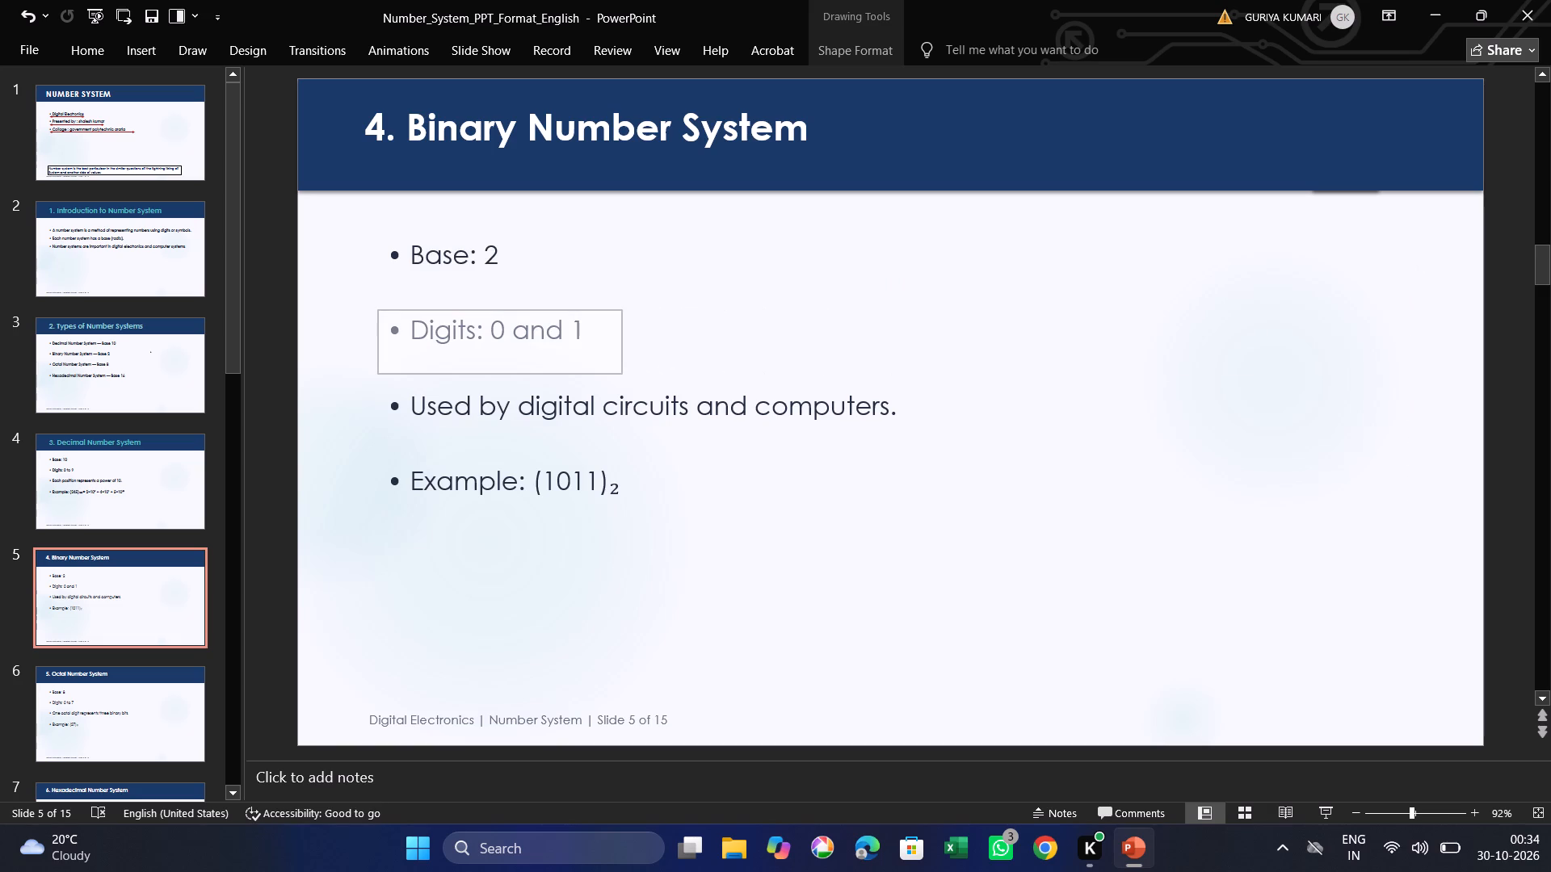
left_click_drag(619, 329, 982, 304)
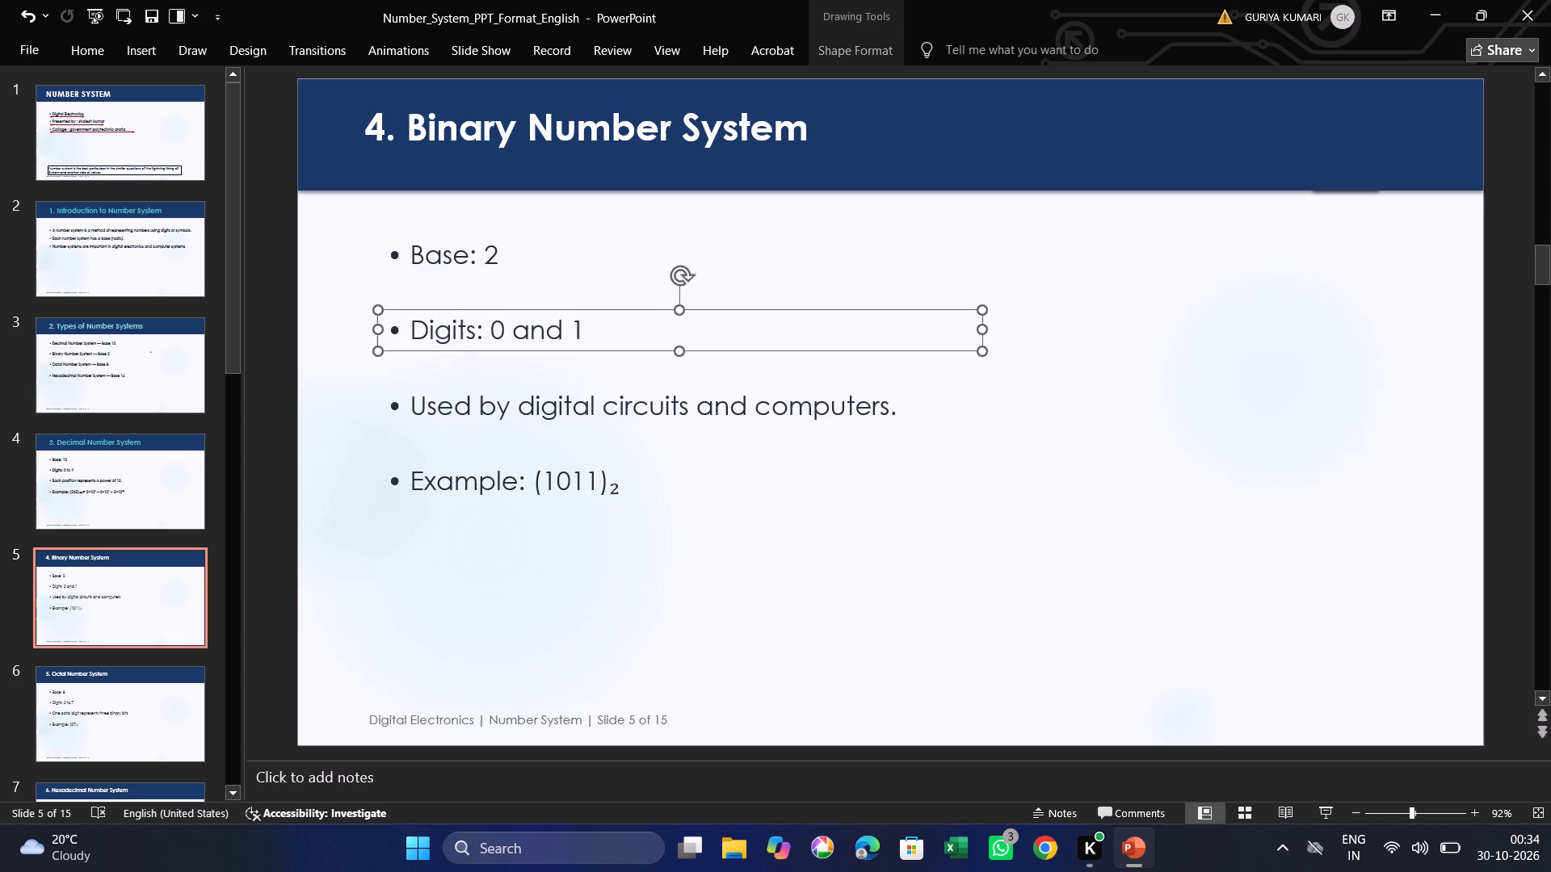
left_click(1022, 511)
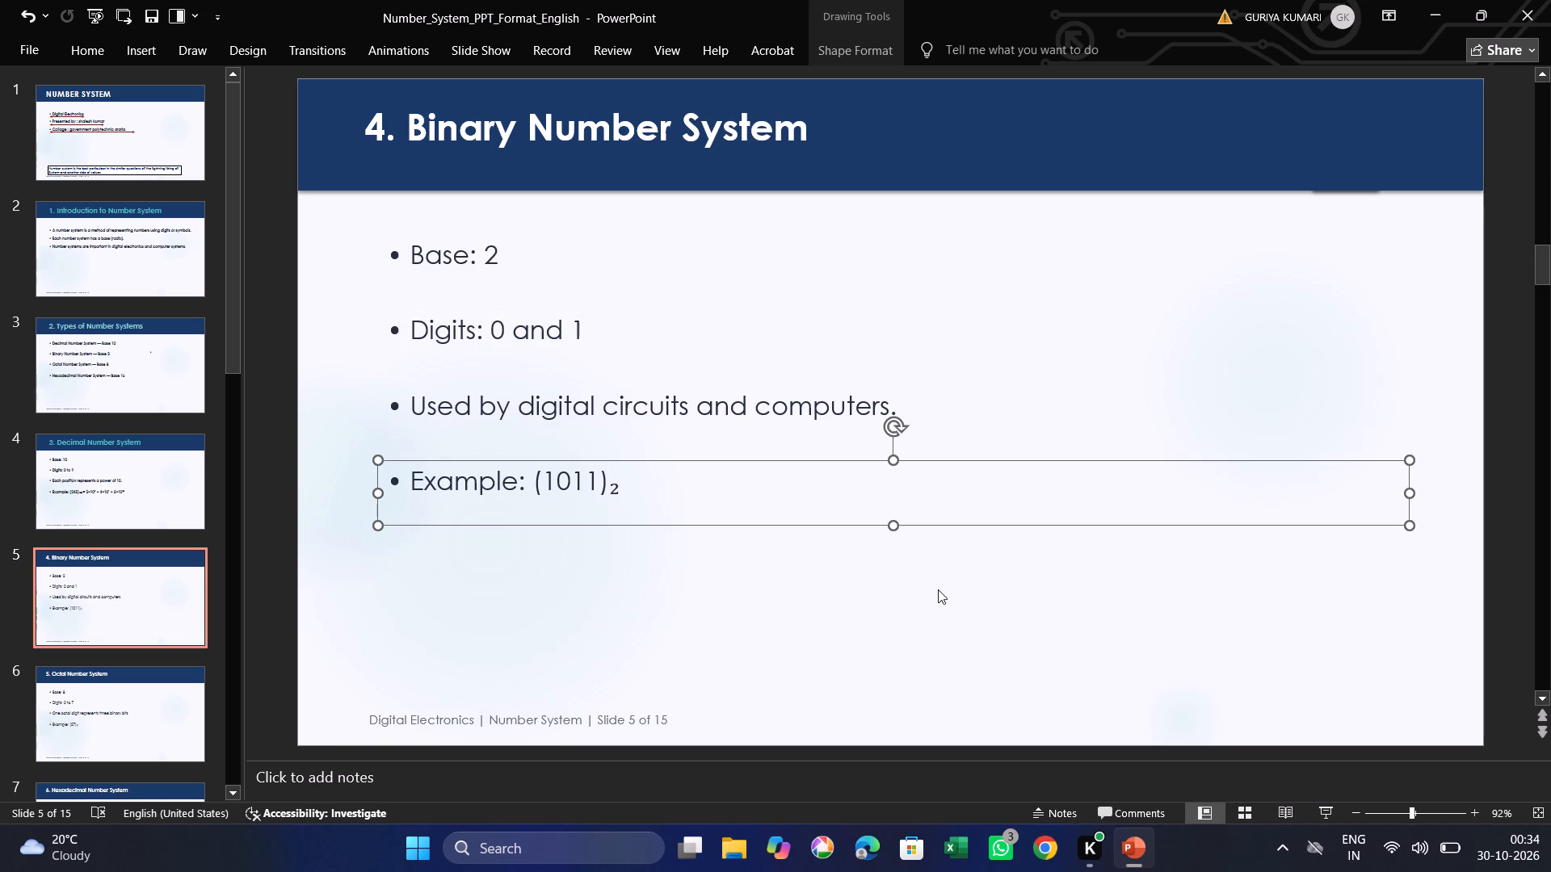
left_click(938, 589)
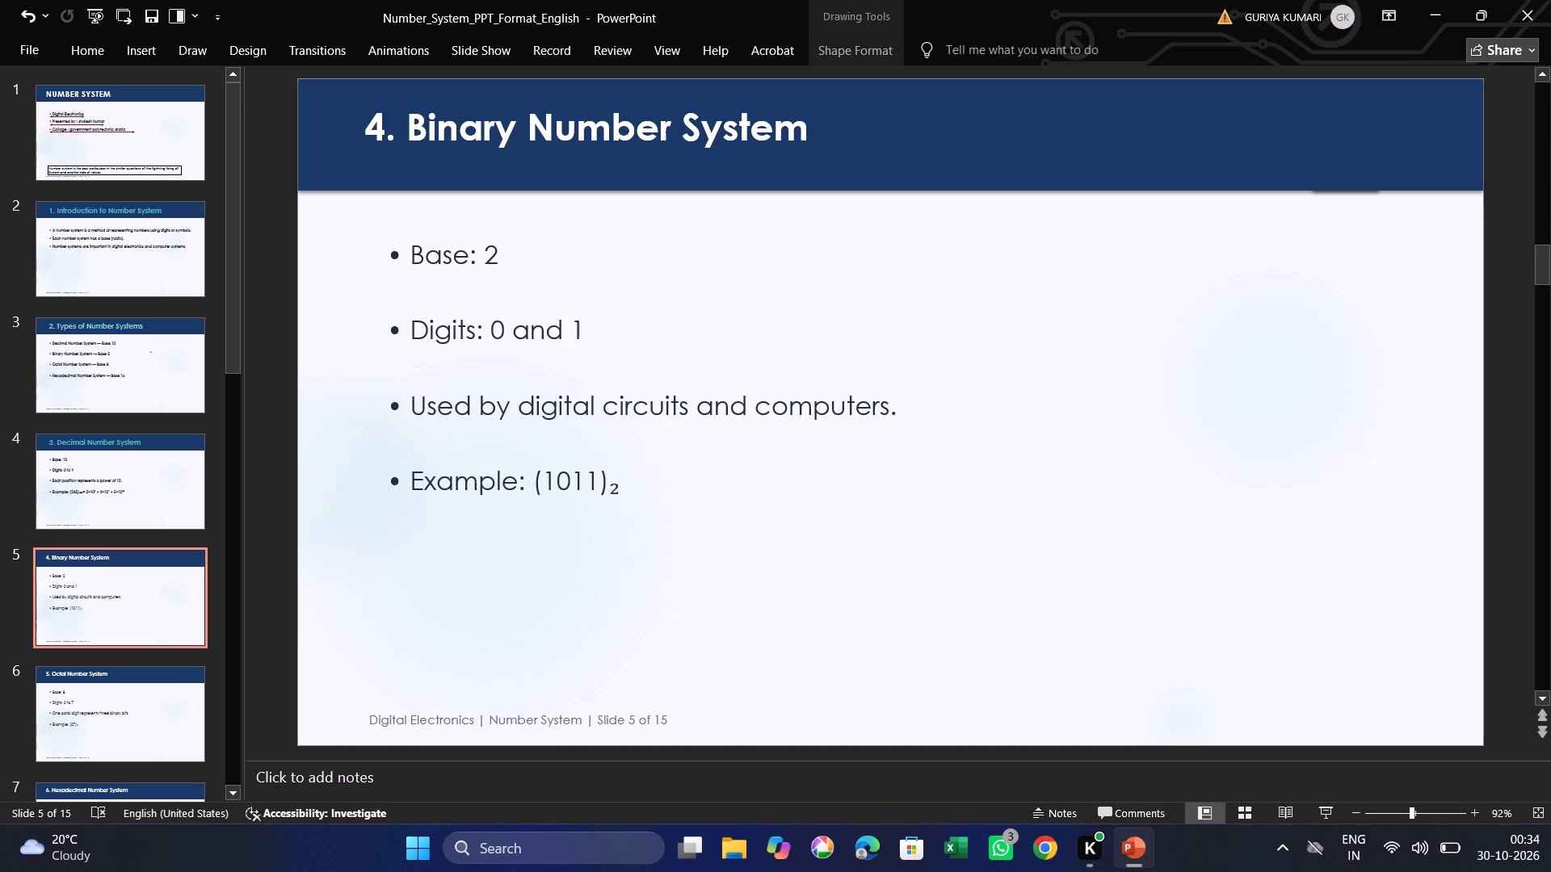
Switch to Chrome, search Google for "what is binnary number", and return to the presentation.
left_click(1058, 847)
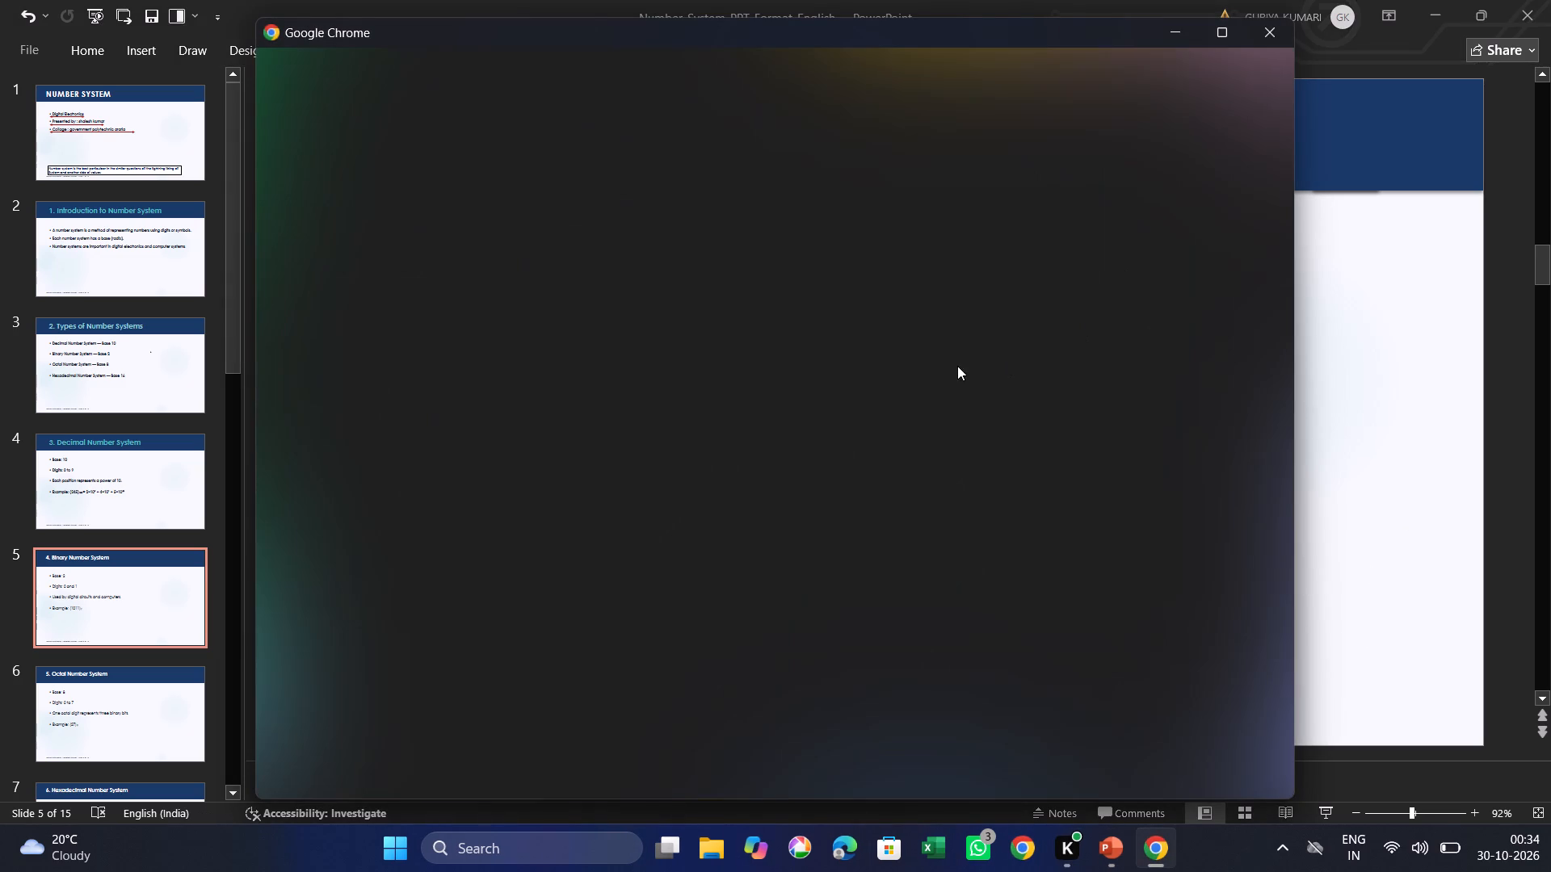
left_click(754, 497)
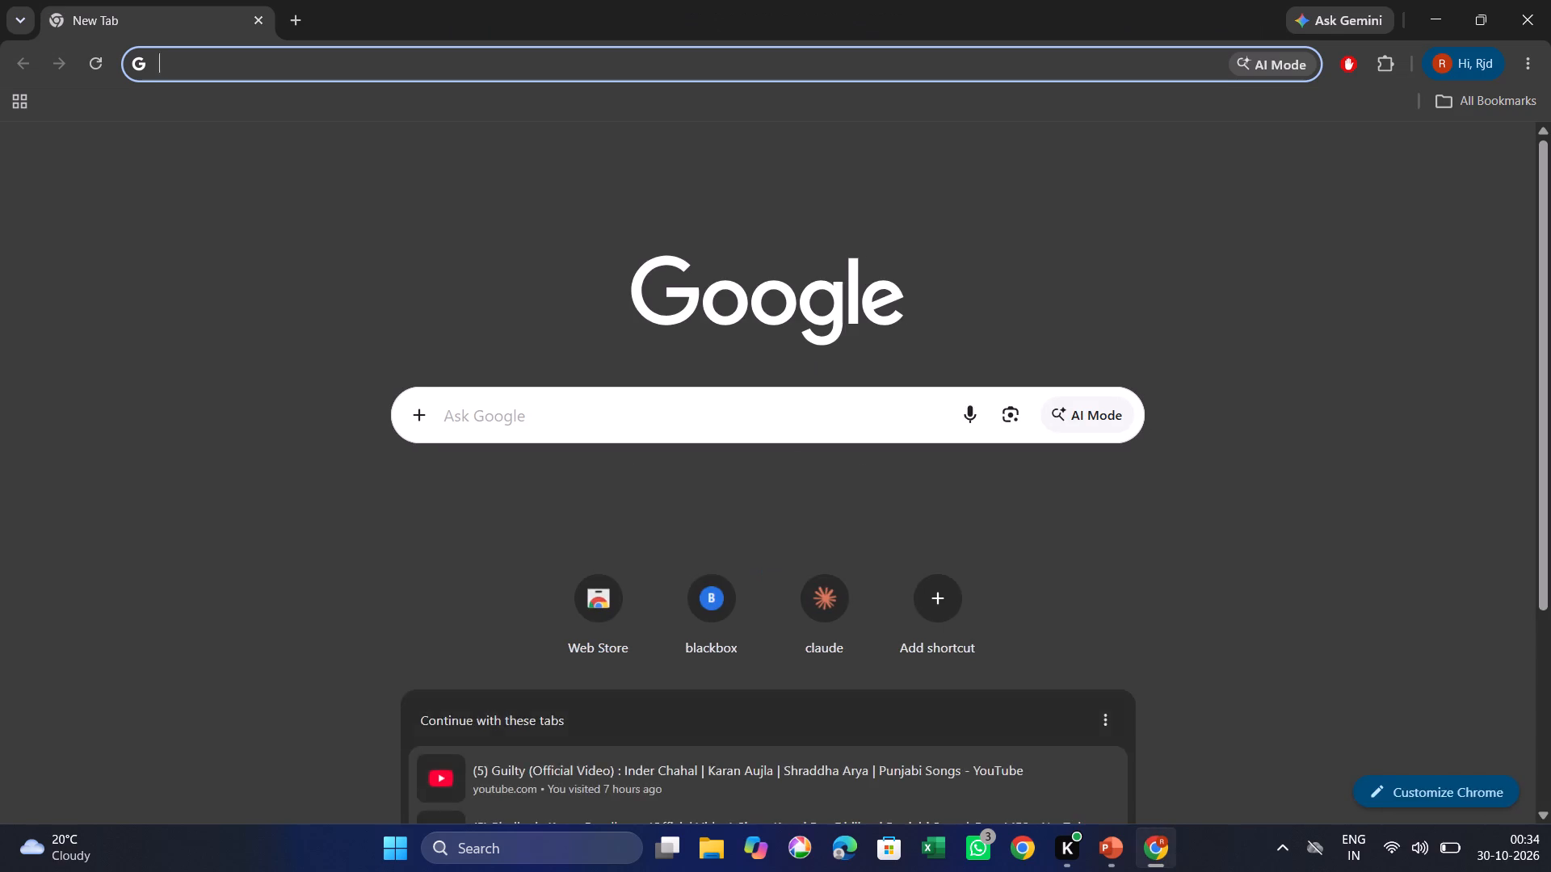
left_click(759, 409)
type("what")
key("space")
type("in")
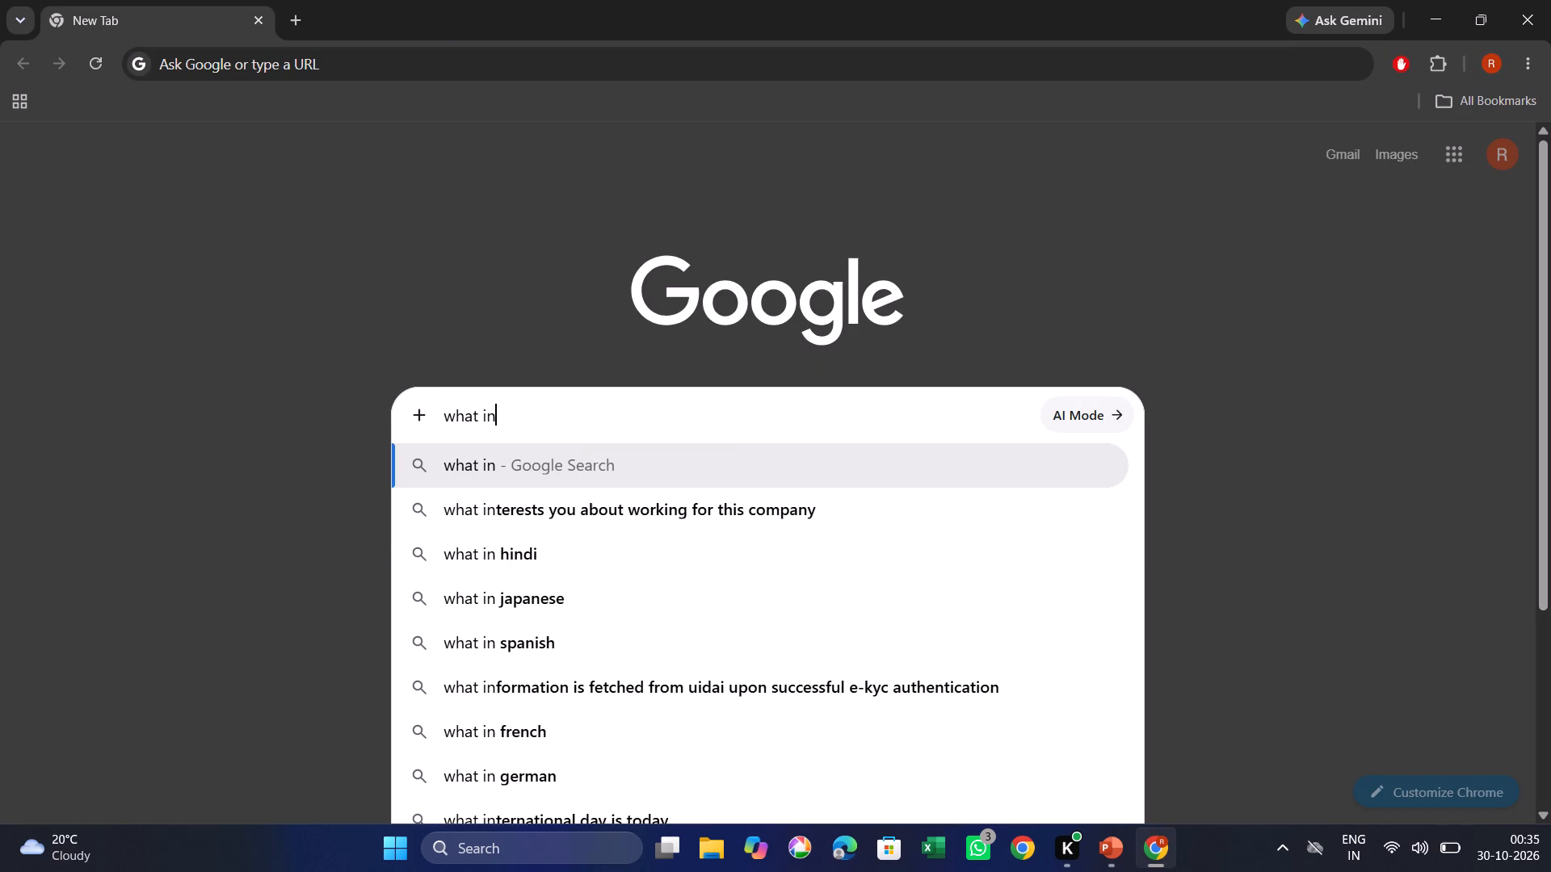
key("BackSpace")
type("s b")
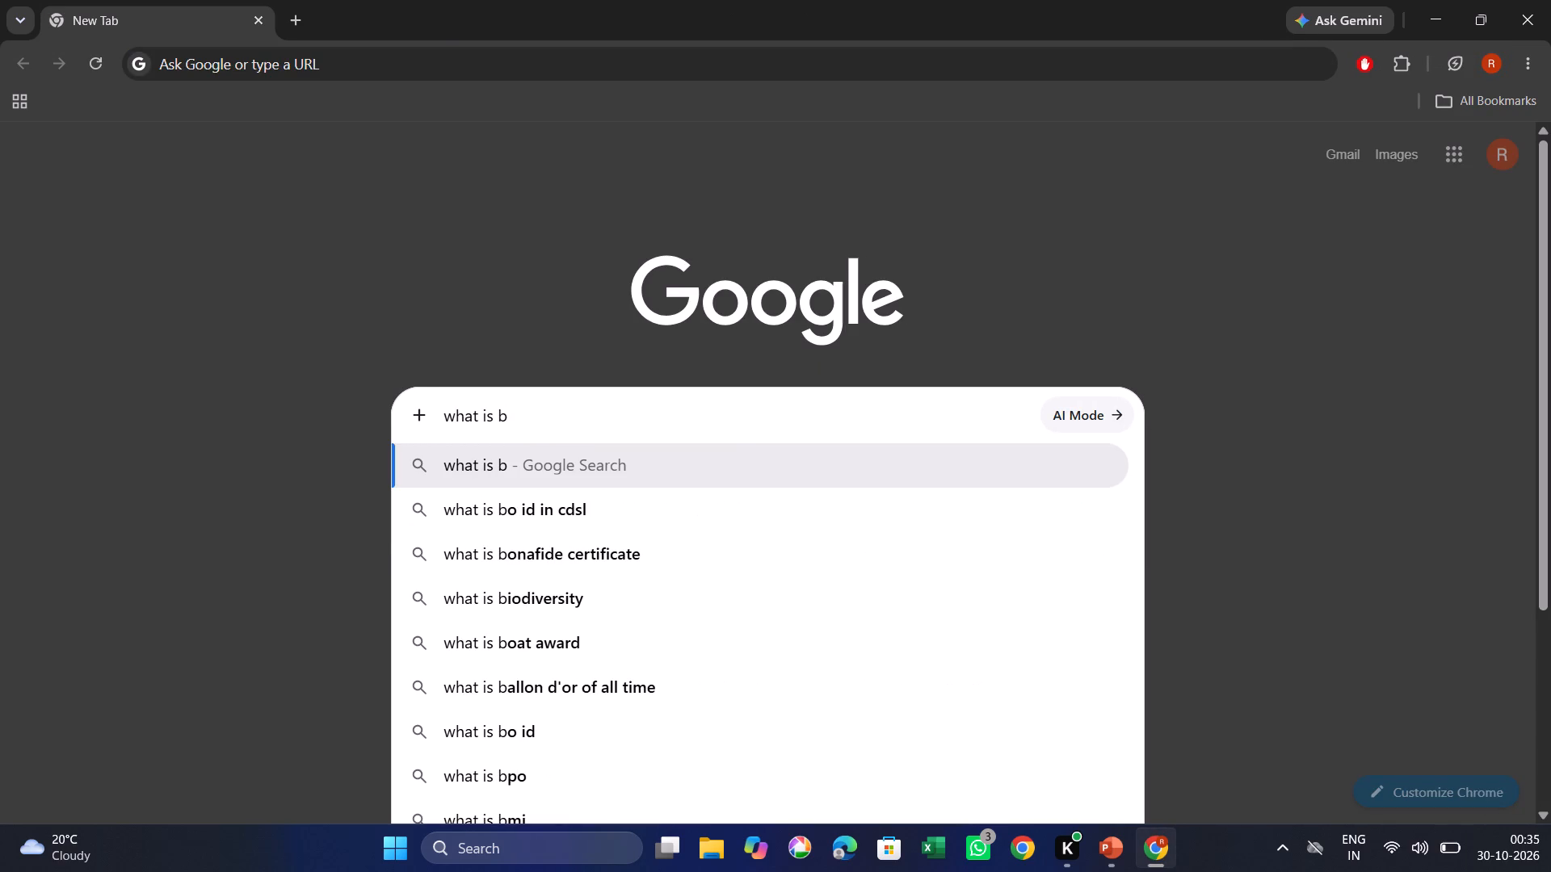
key("i")
type("nnary")
key("space")
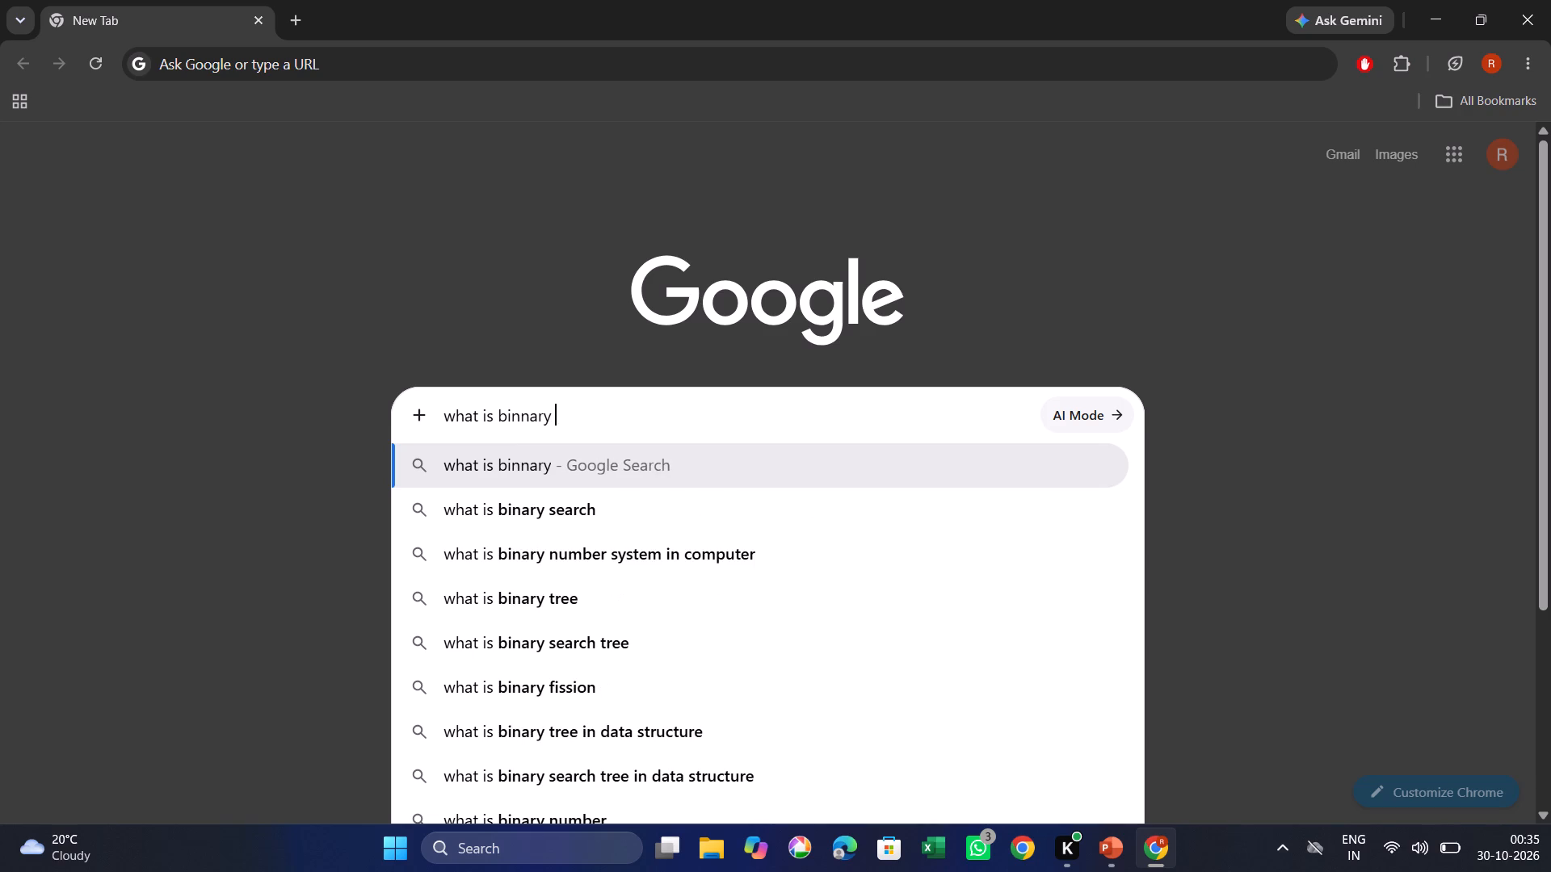
type("number")
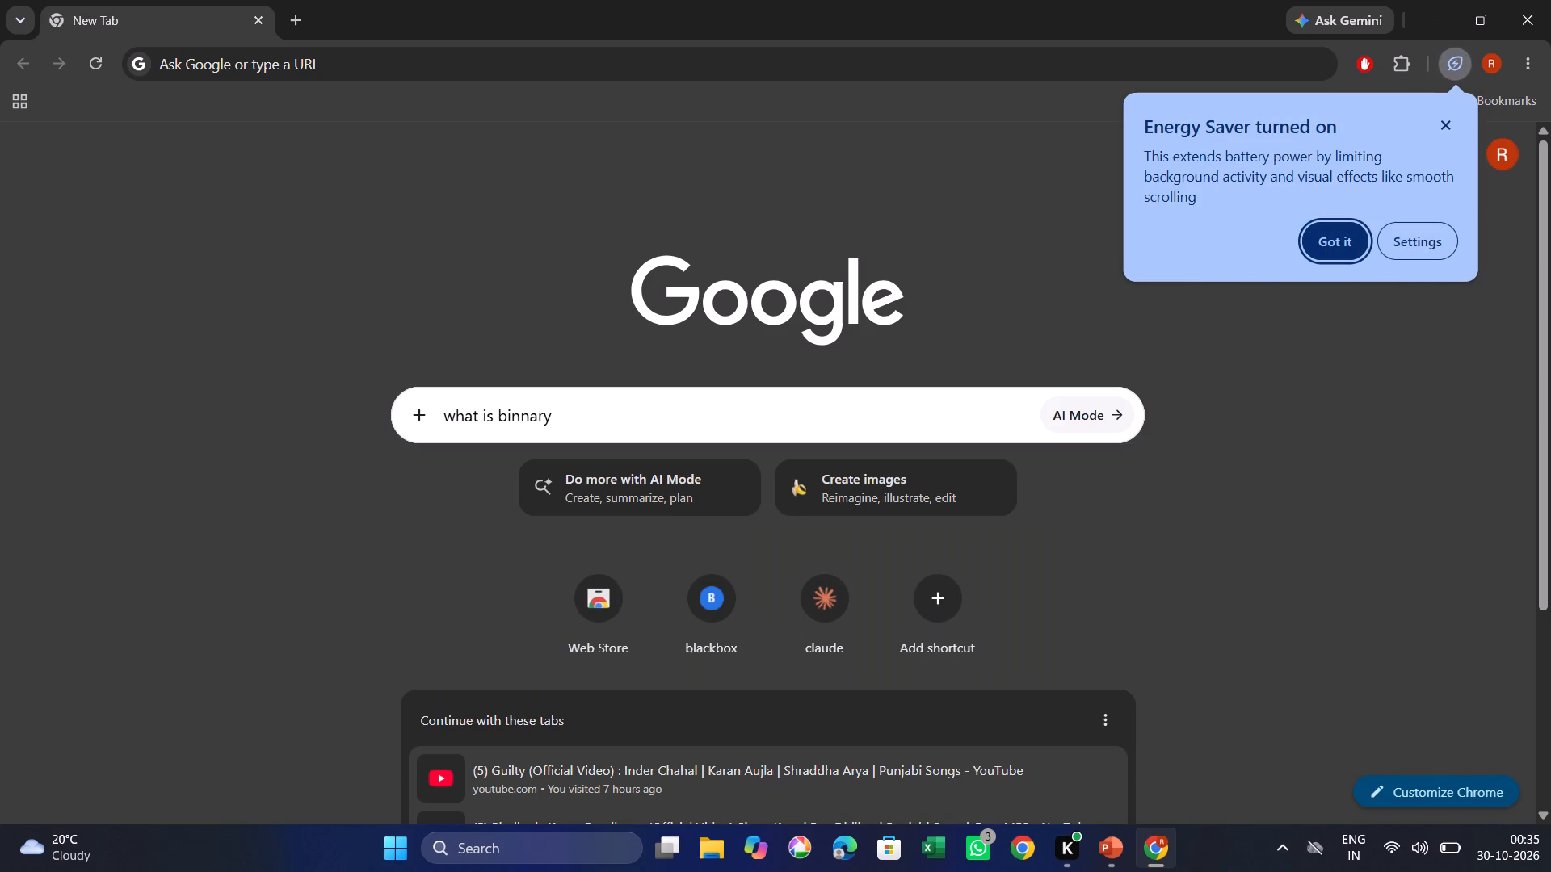
left_click(729, 419)
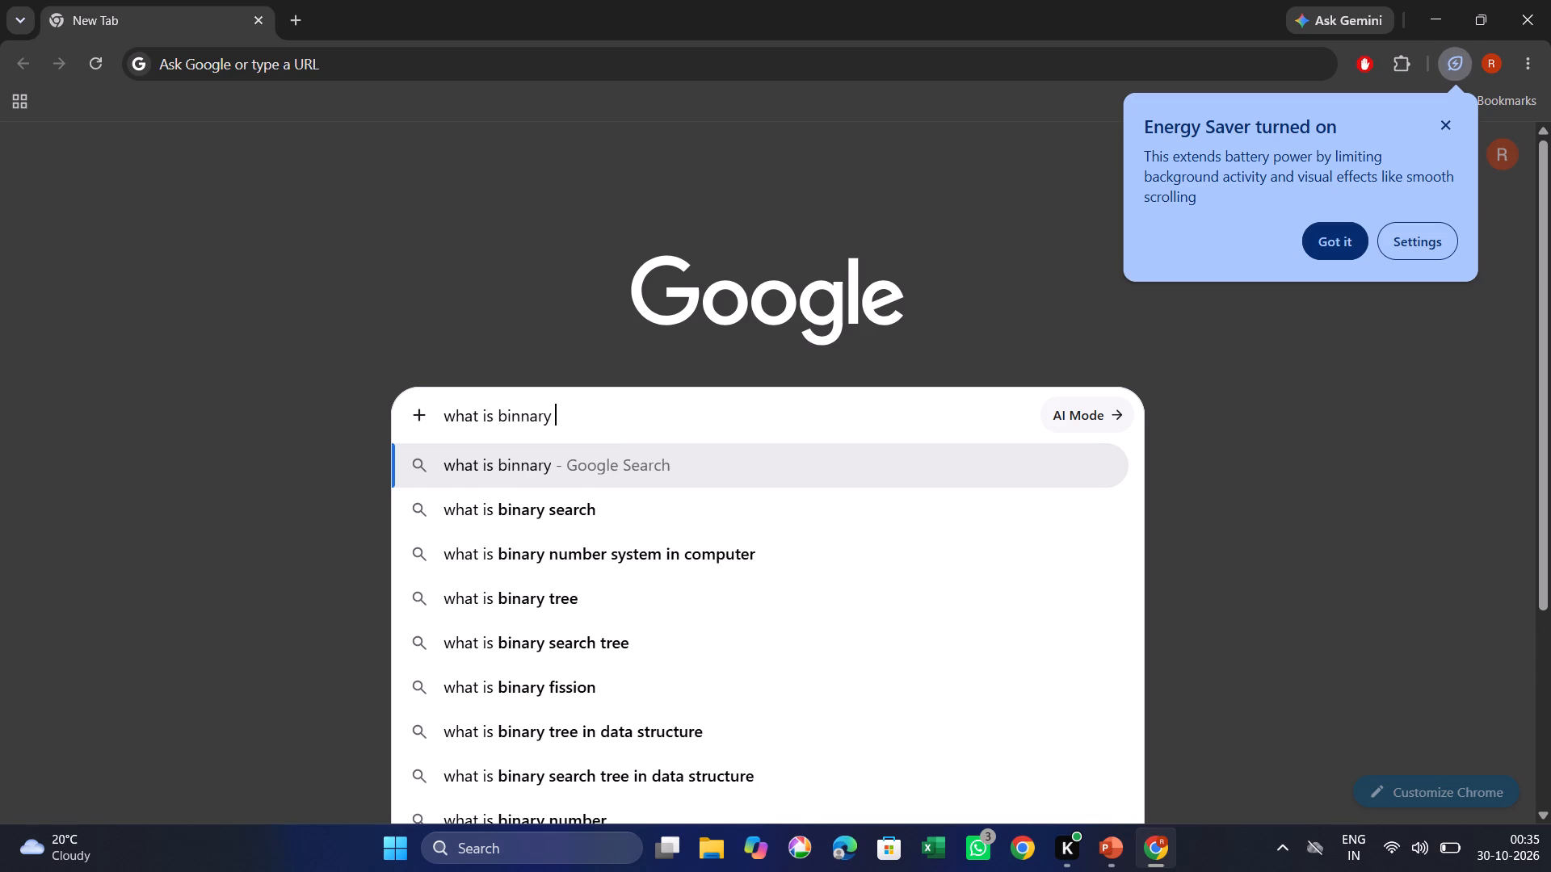
type("number")
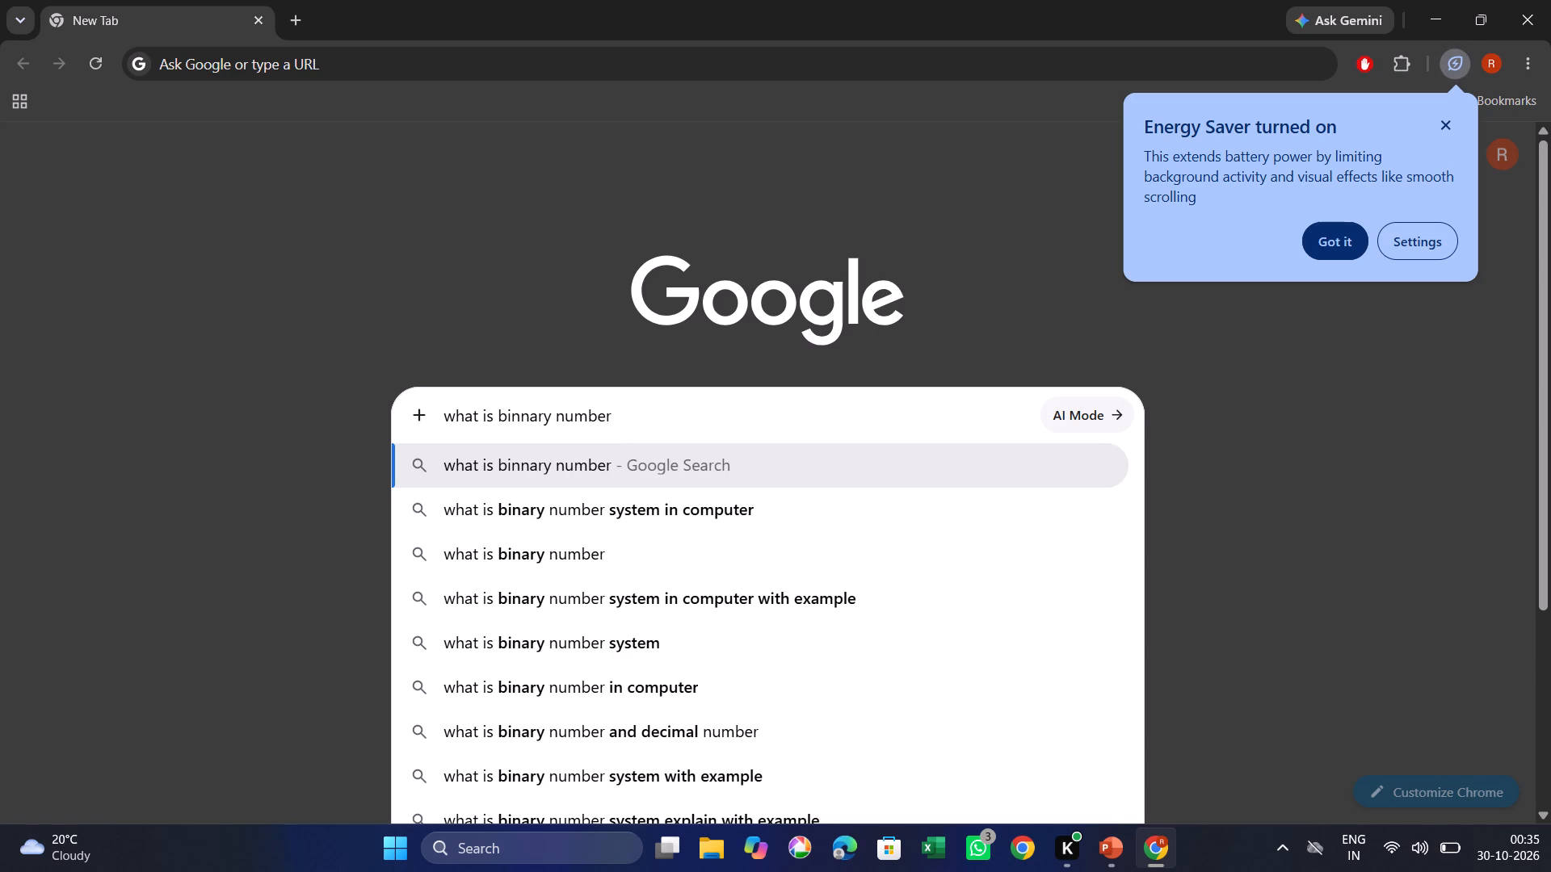
key("Return")
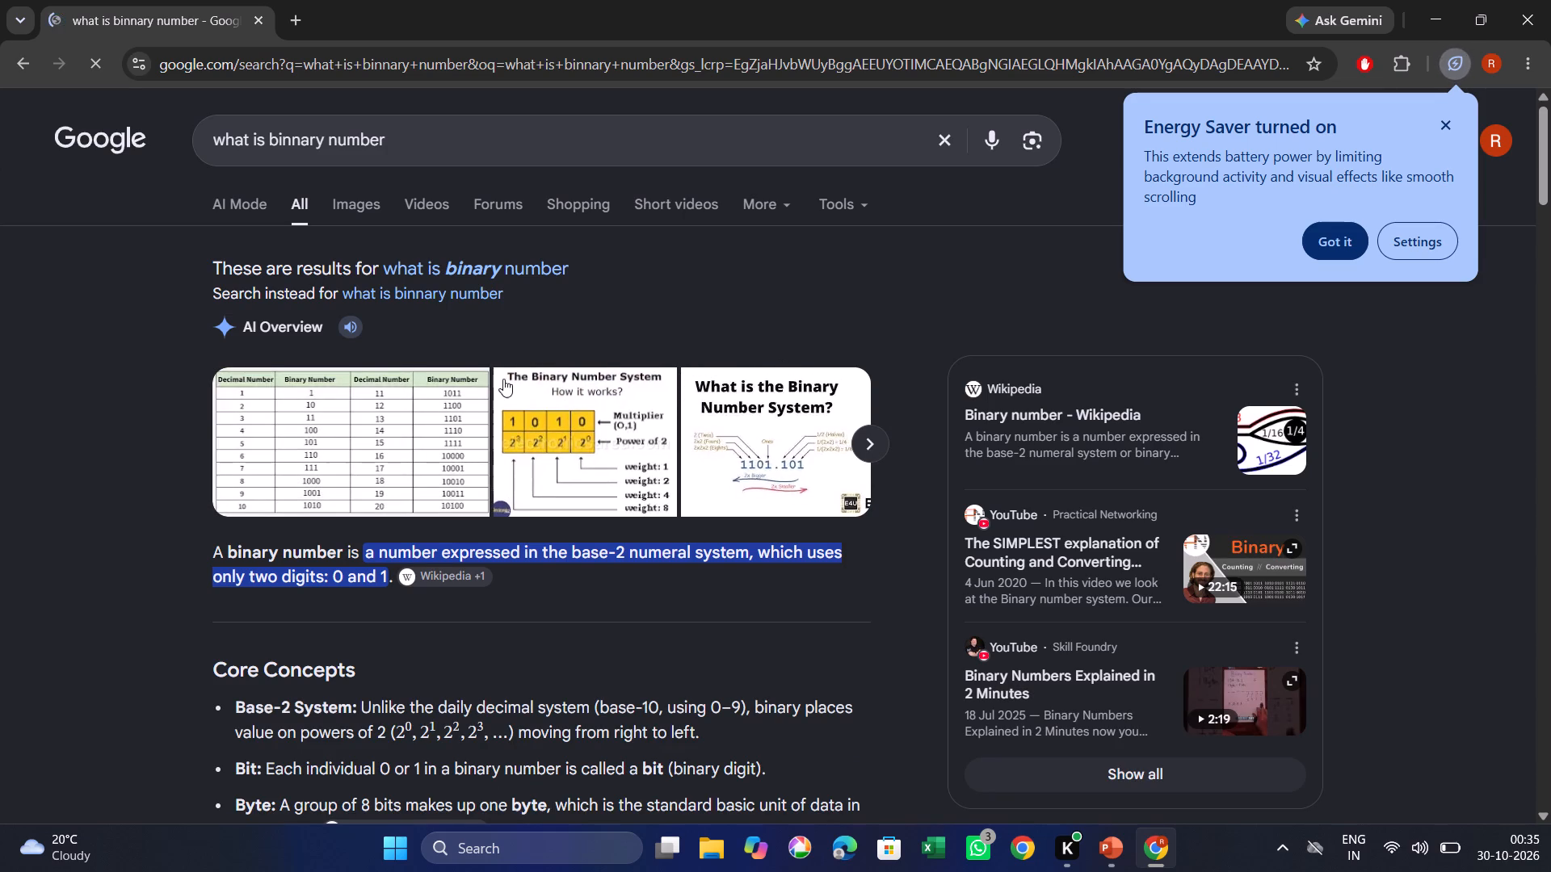
left_click(1550, 0)
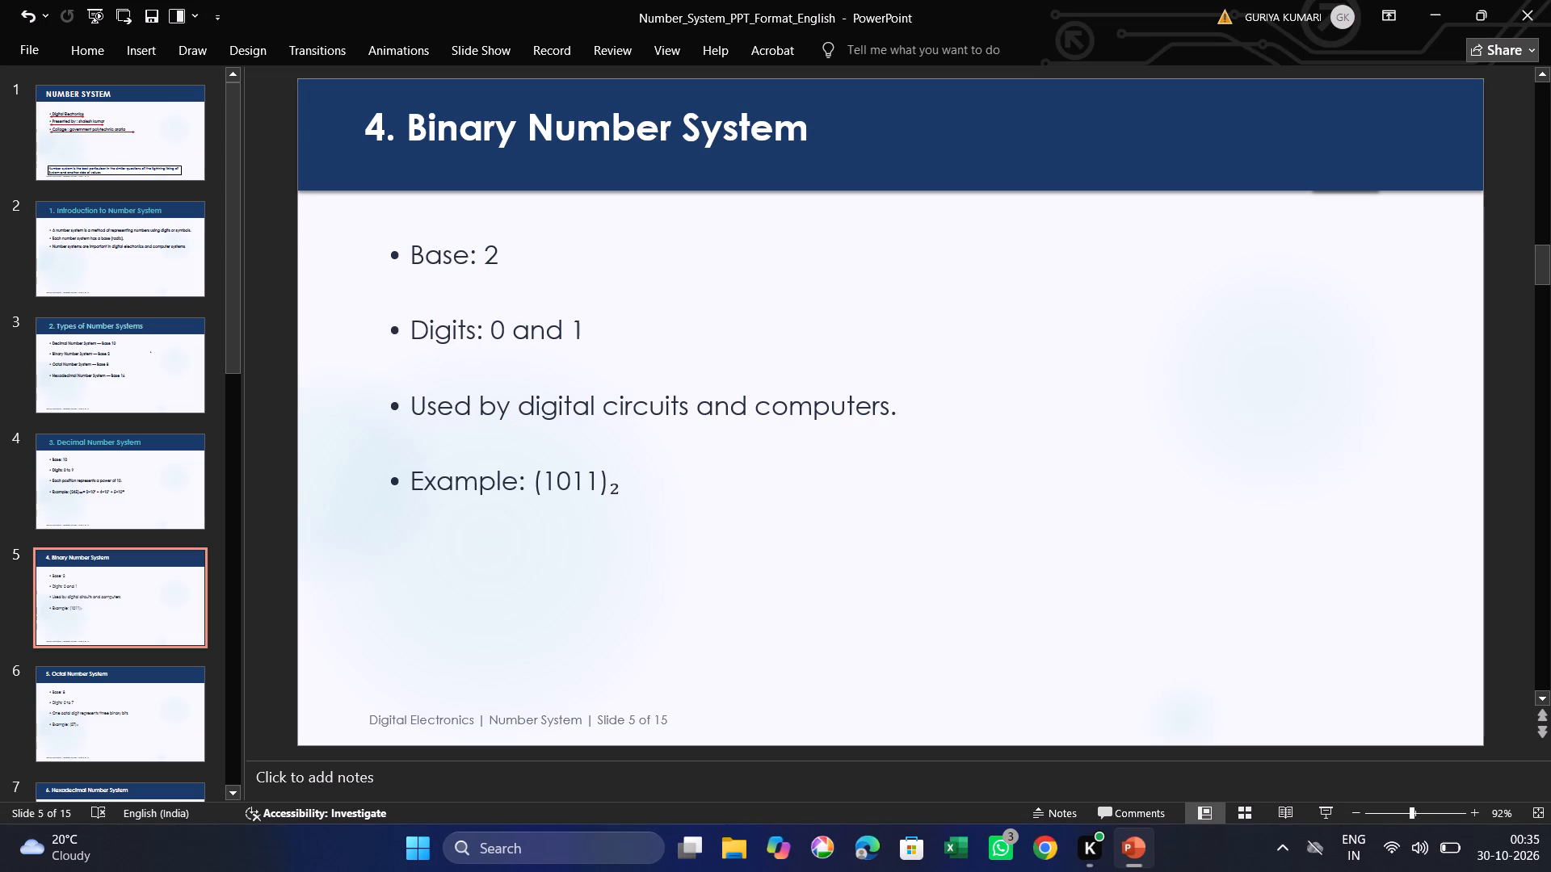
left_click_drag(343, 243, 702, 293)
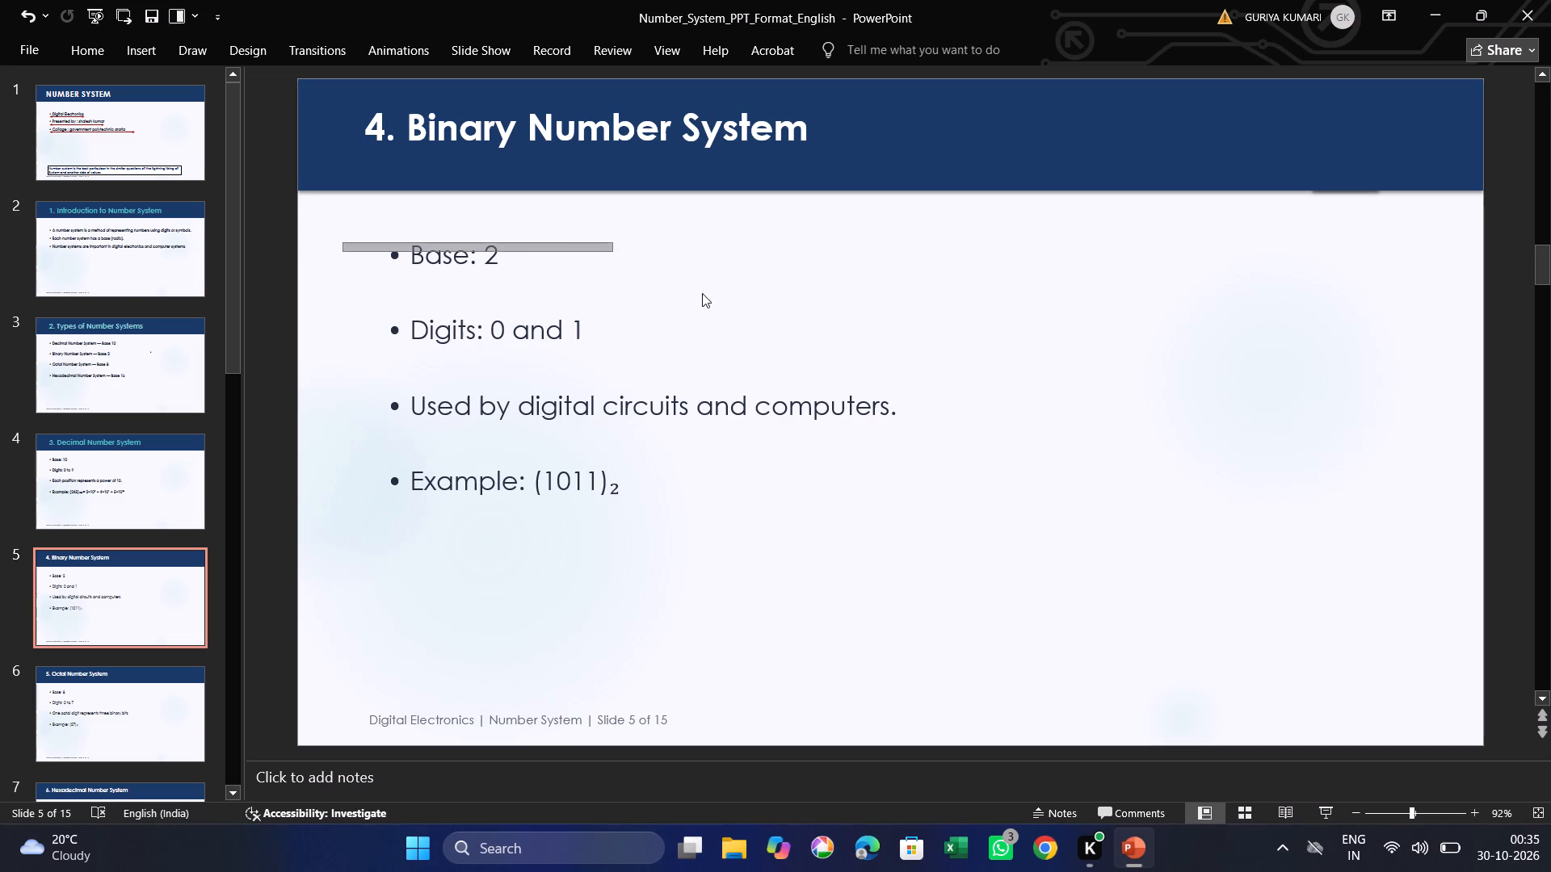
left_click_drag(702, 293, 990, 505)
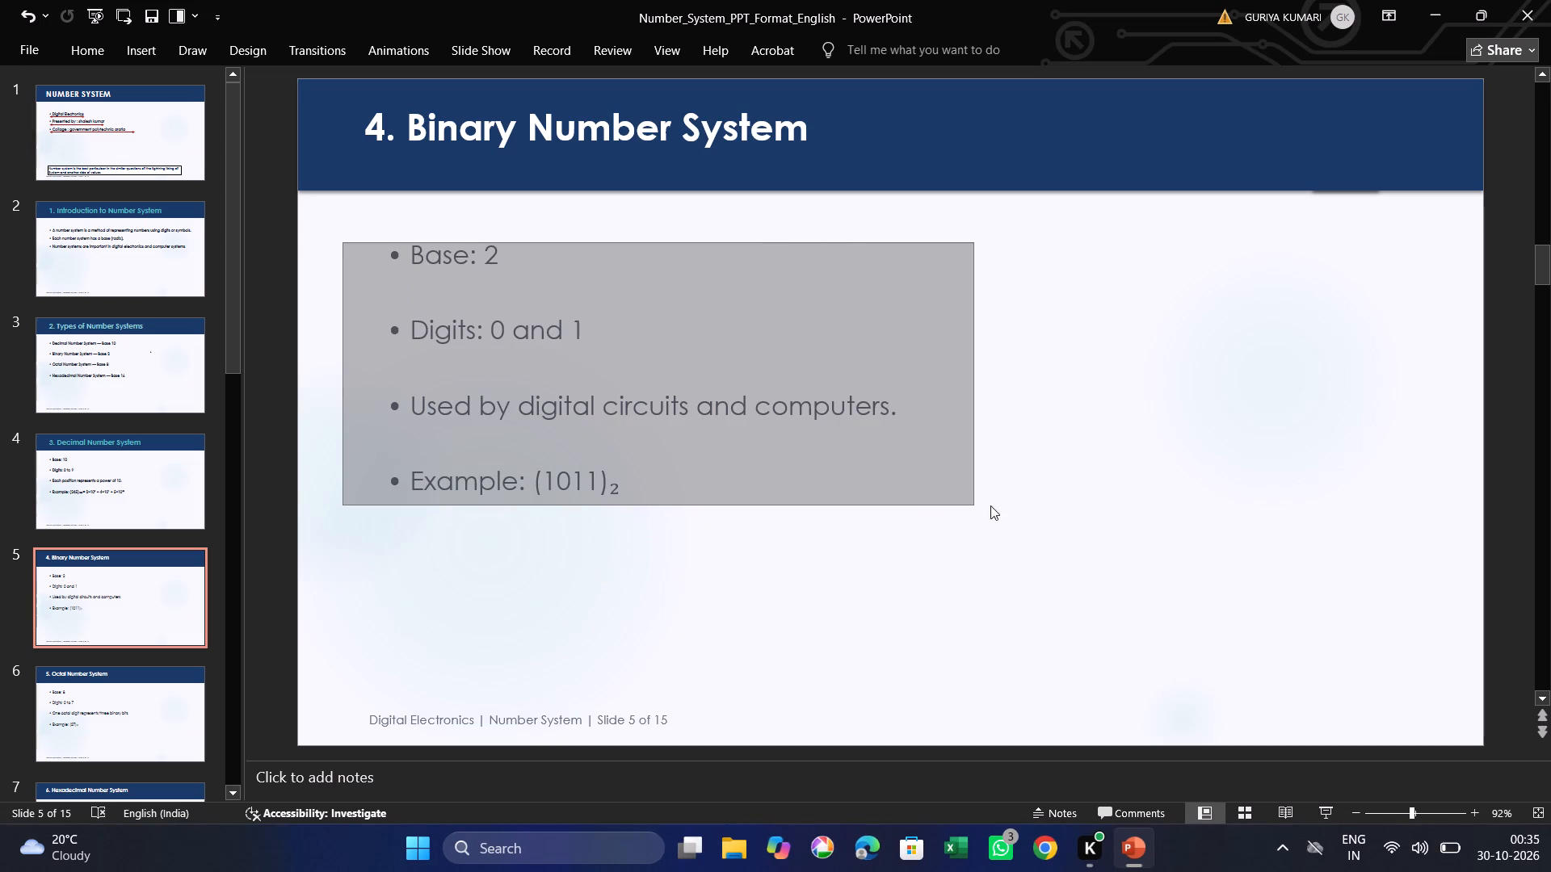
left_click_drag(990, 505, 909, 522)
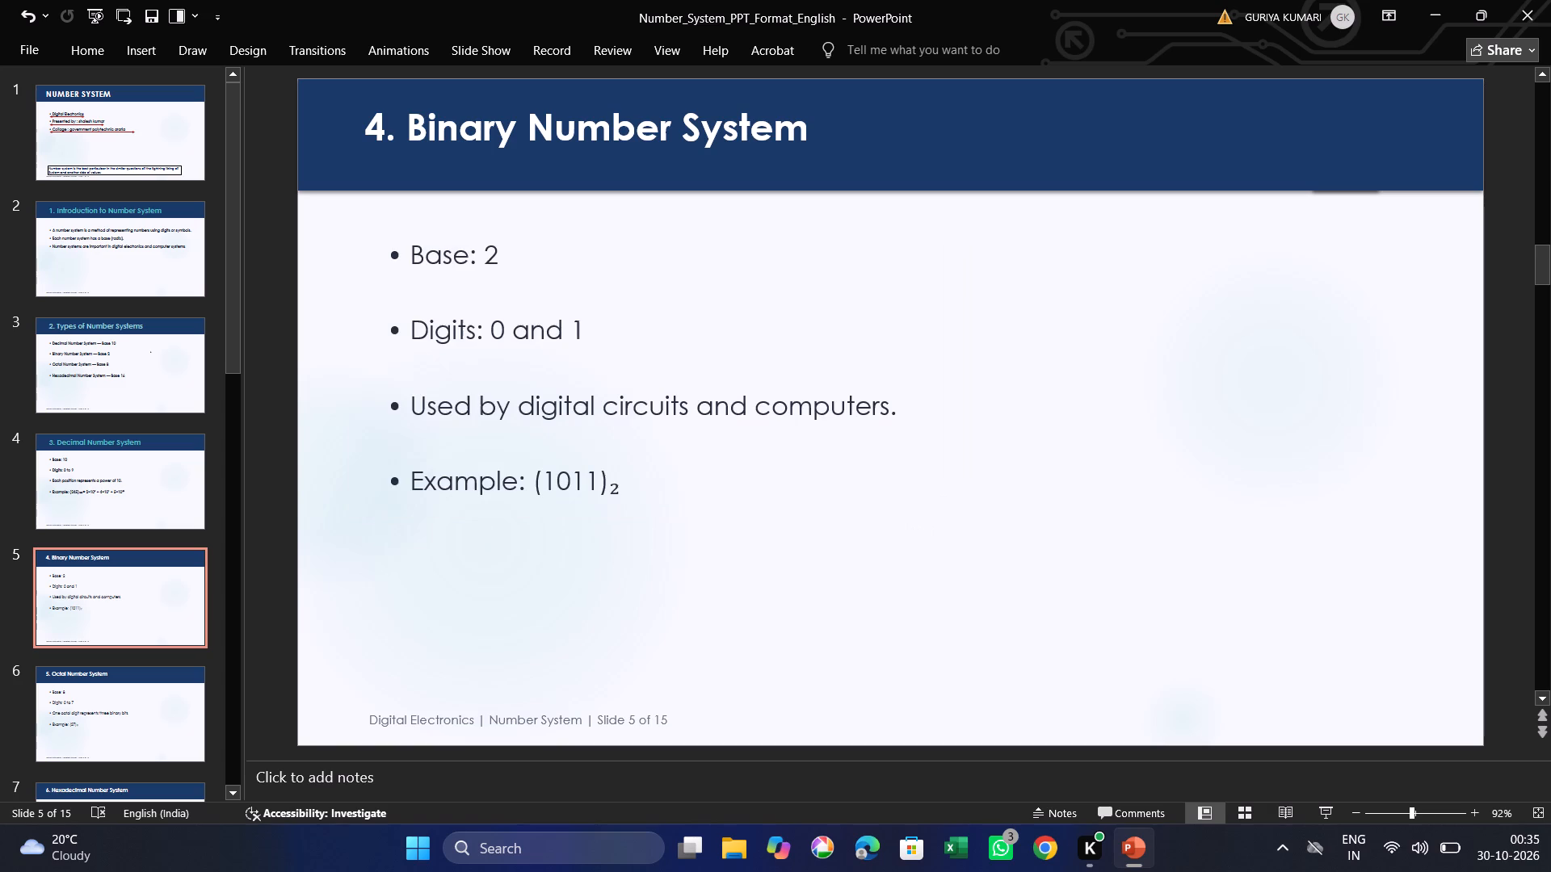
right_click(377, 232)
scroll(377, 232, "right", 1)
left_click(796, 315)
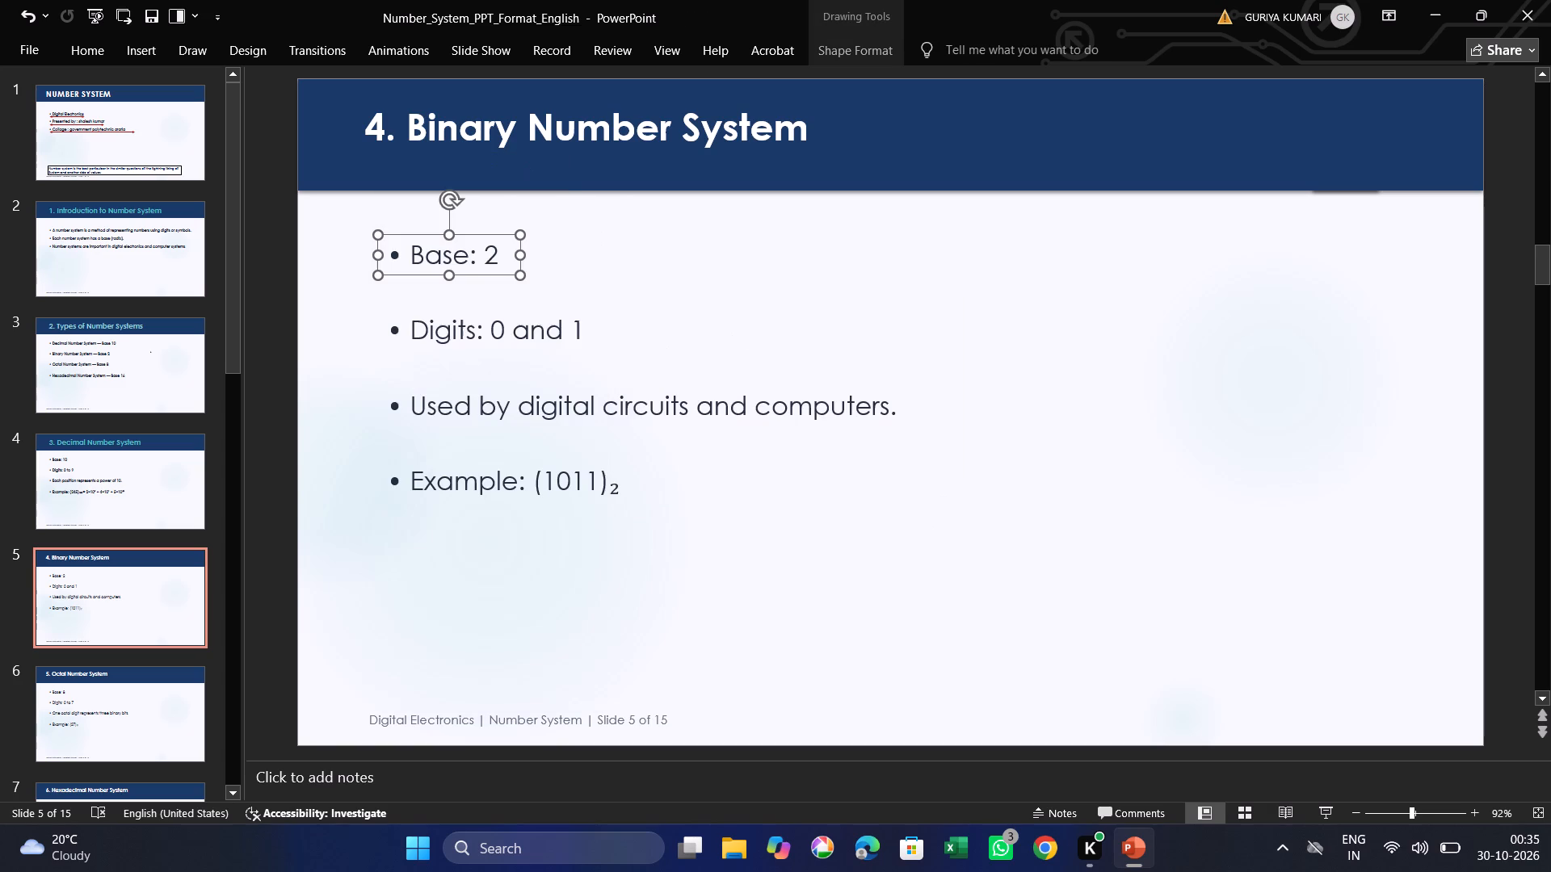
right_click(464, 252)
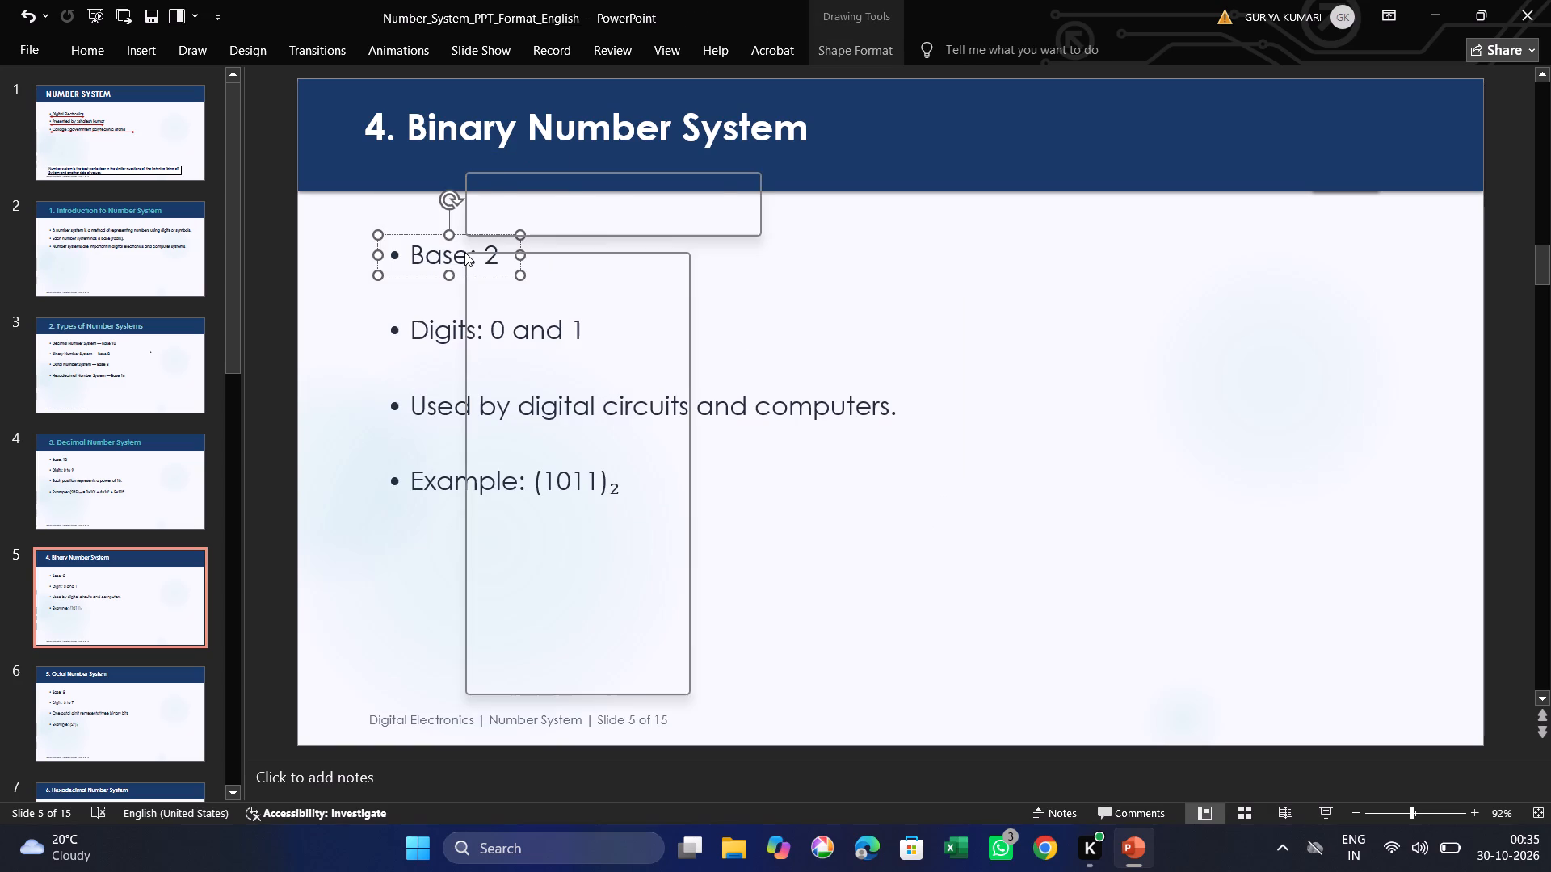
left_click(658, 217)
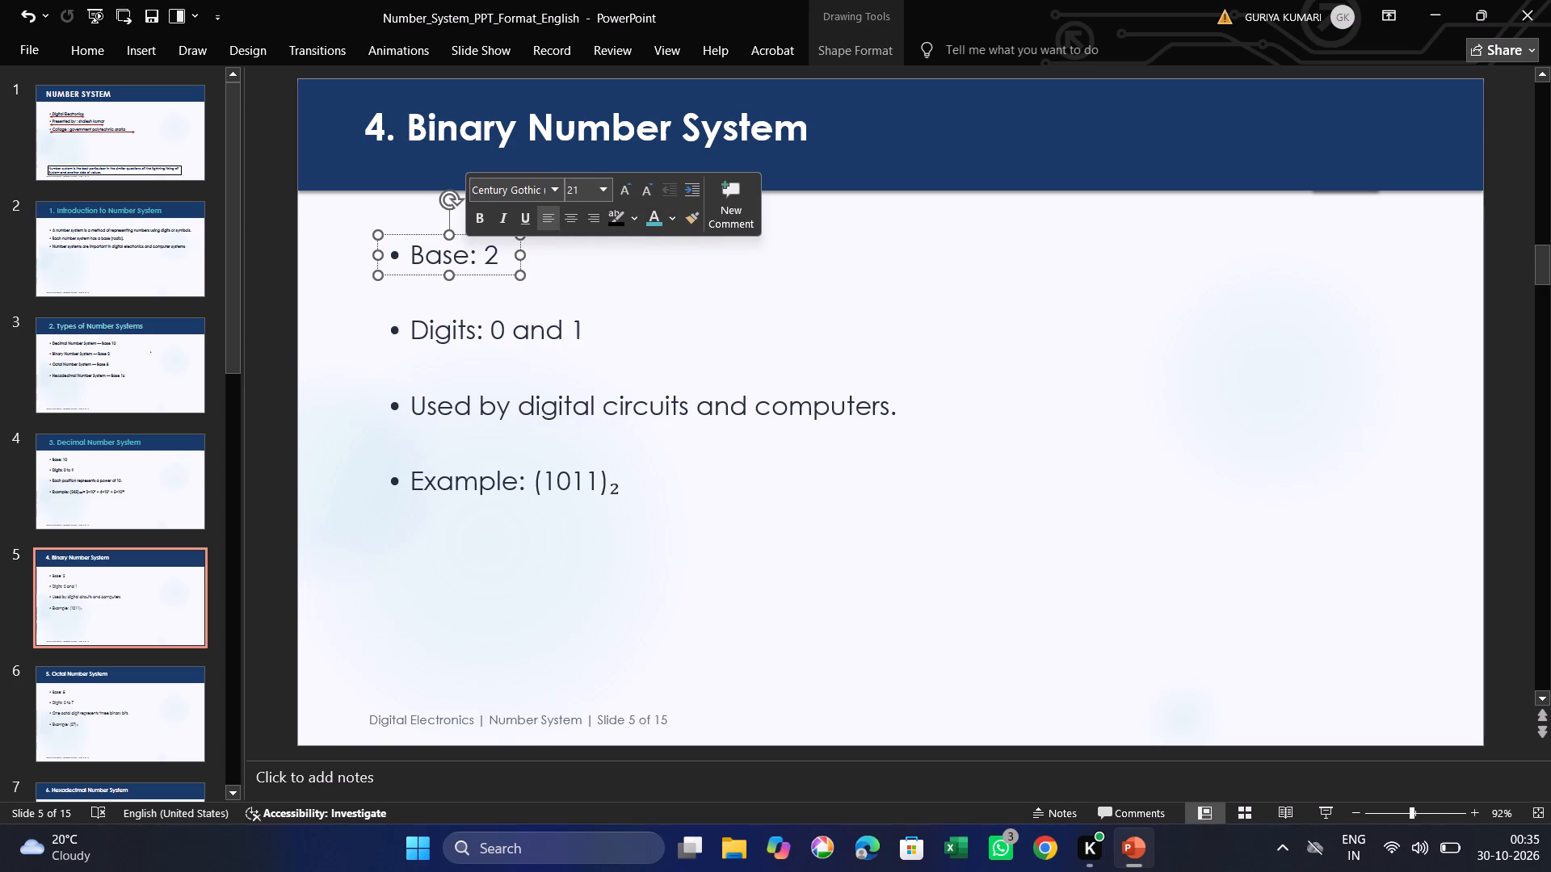
Make the first three bullet lines on slide 5 bold: Base, Digits, and Used by digital circuits and computers.
left_click_drag(392, 251, 539, 256)
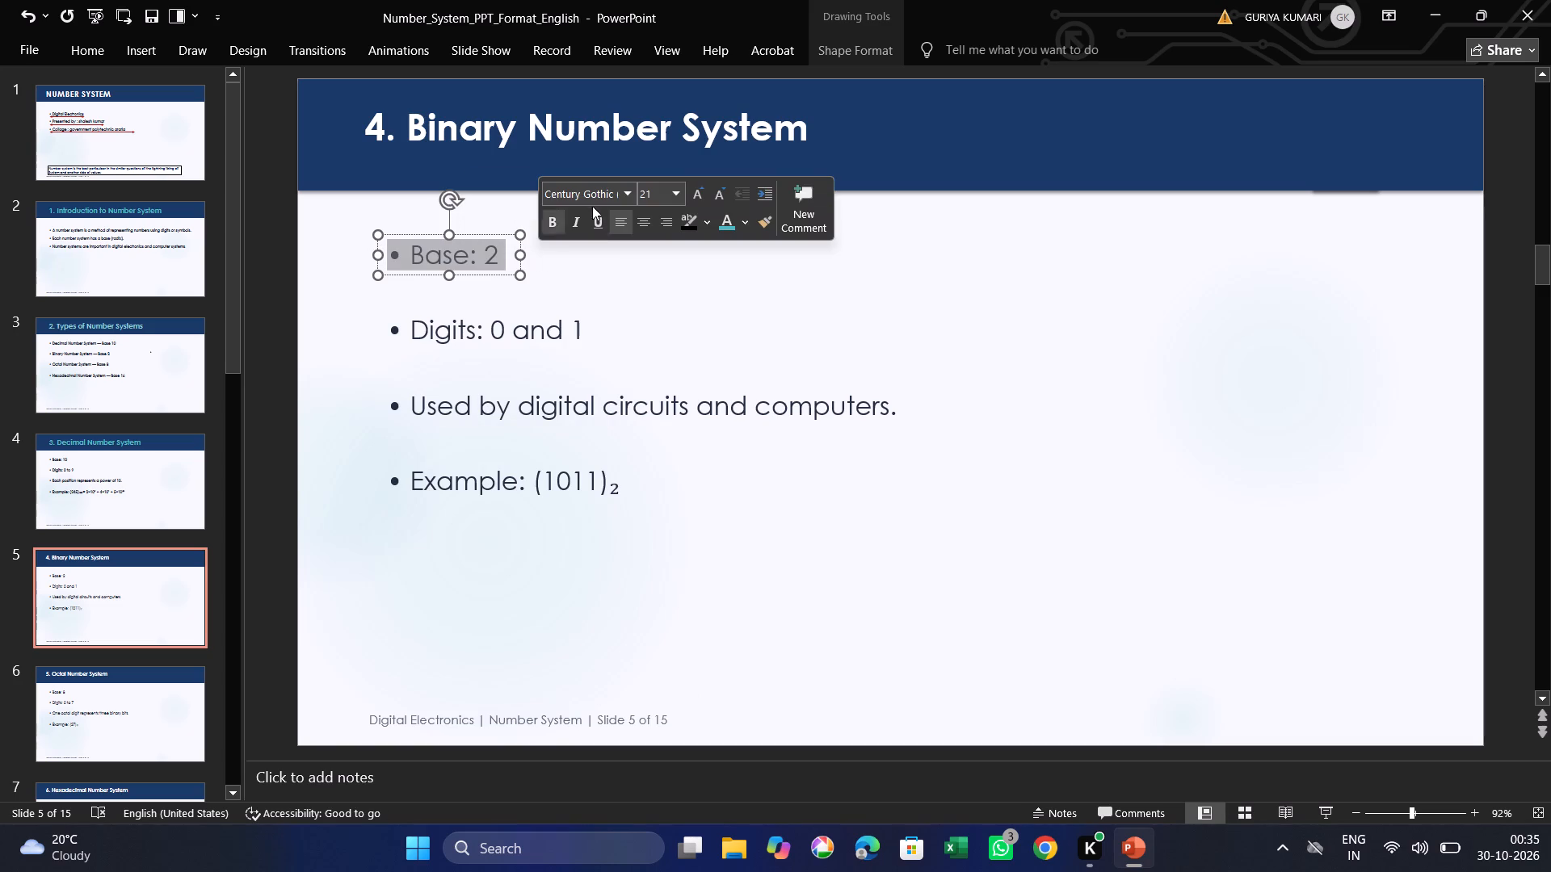
left_click(549, 219)
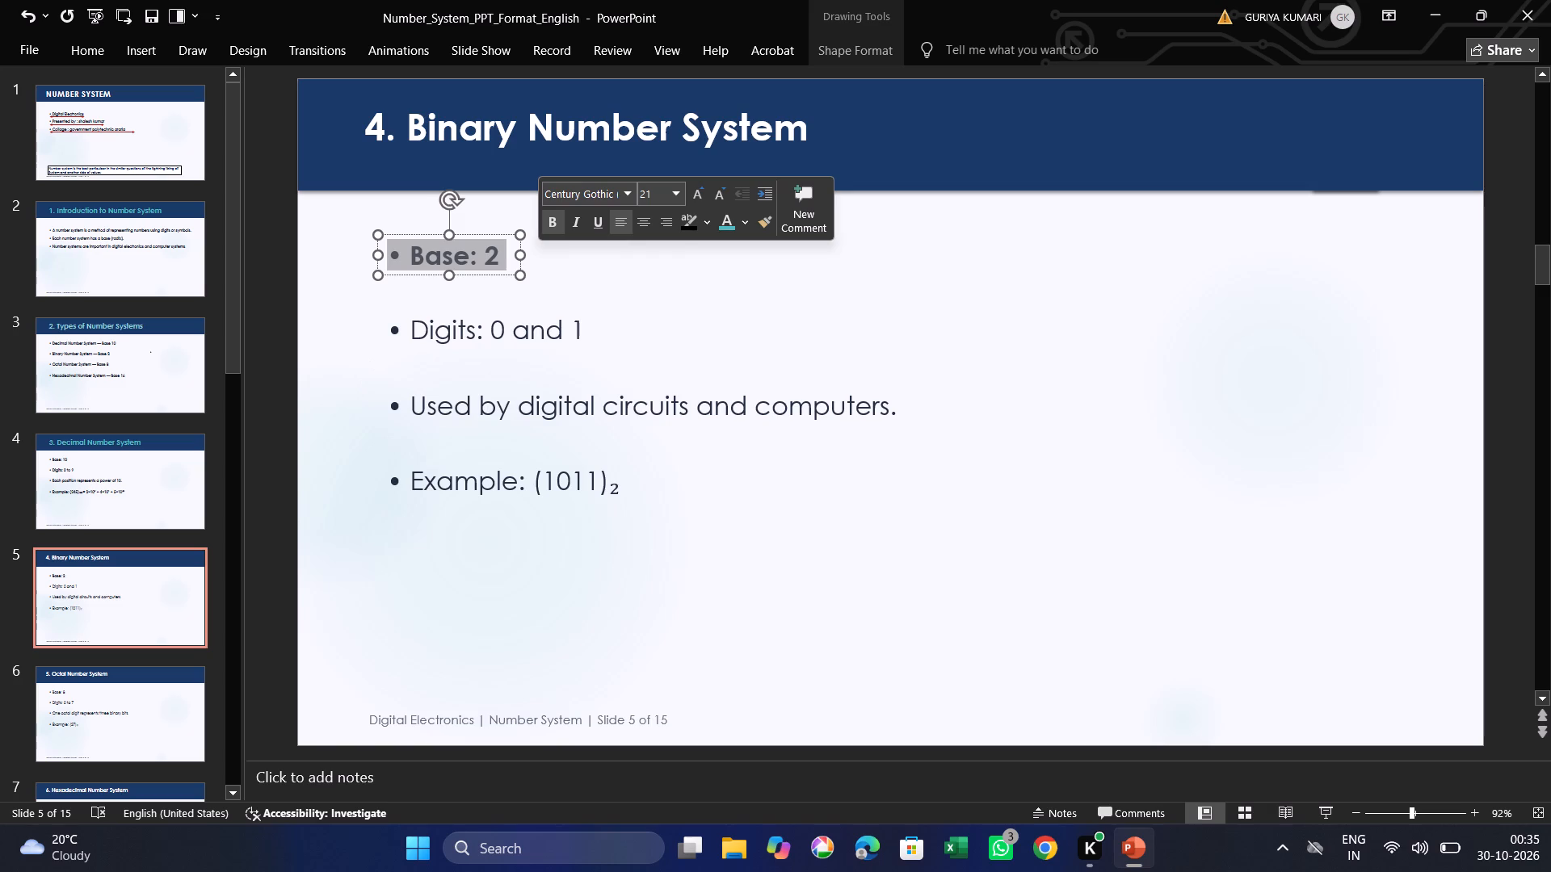
left_click_drag(391, 328, 591, 333)
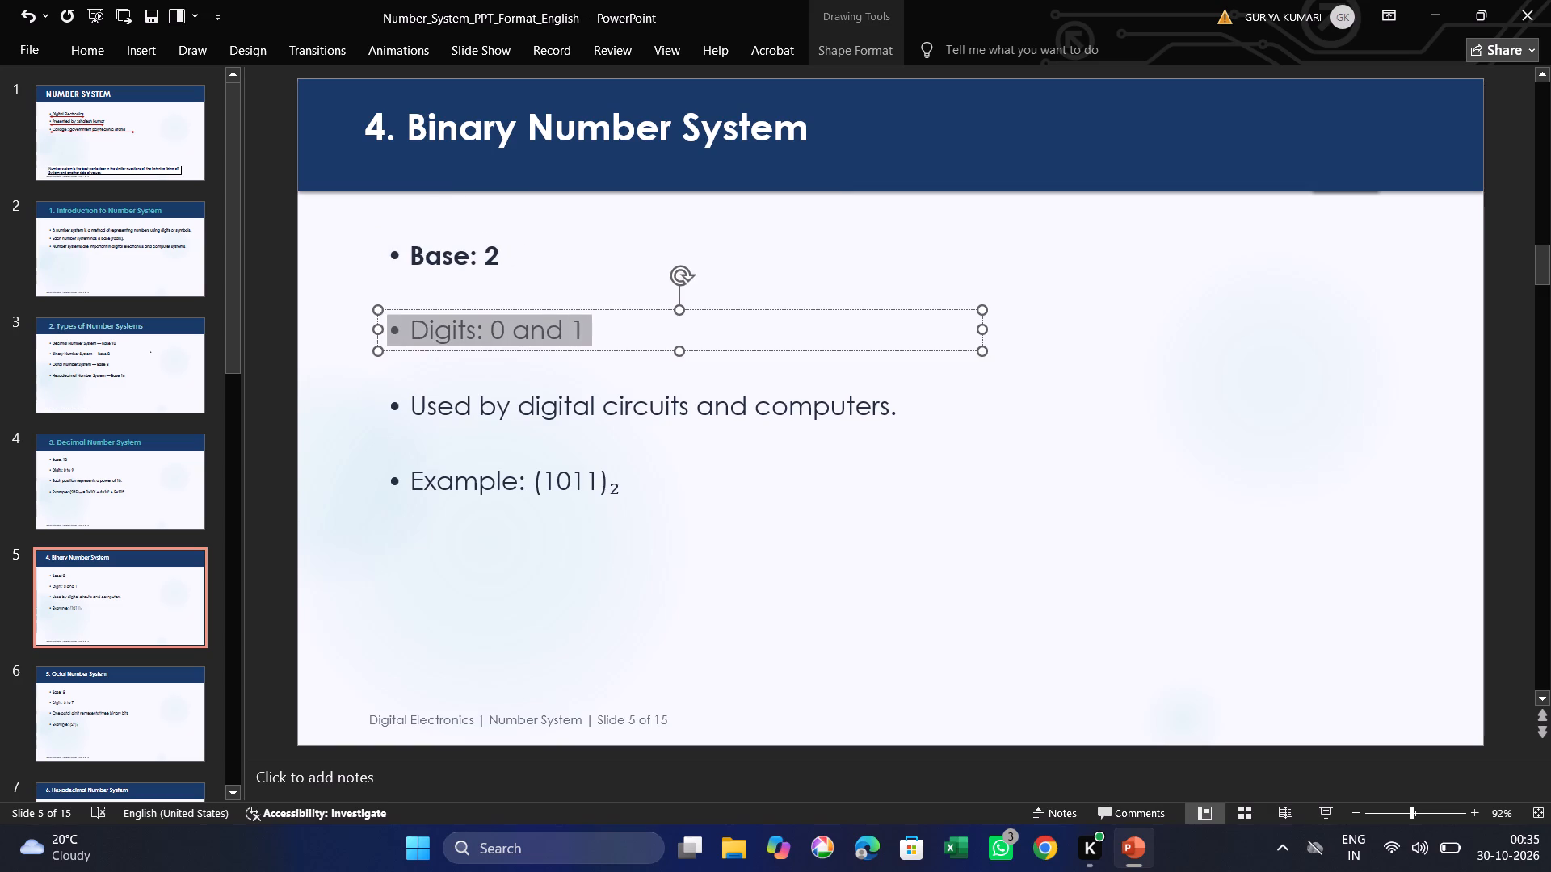
left_click_drag(591, 333, 595, 330)
left_click(610, 293)
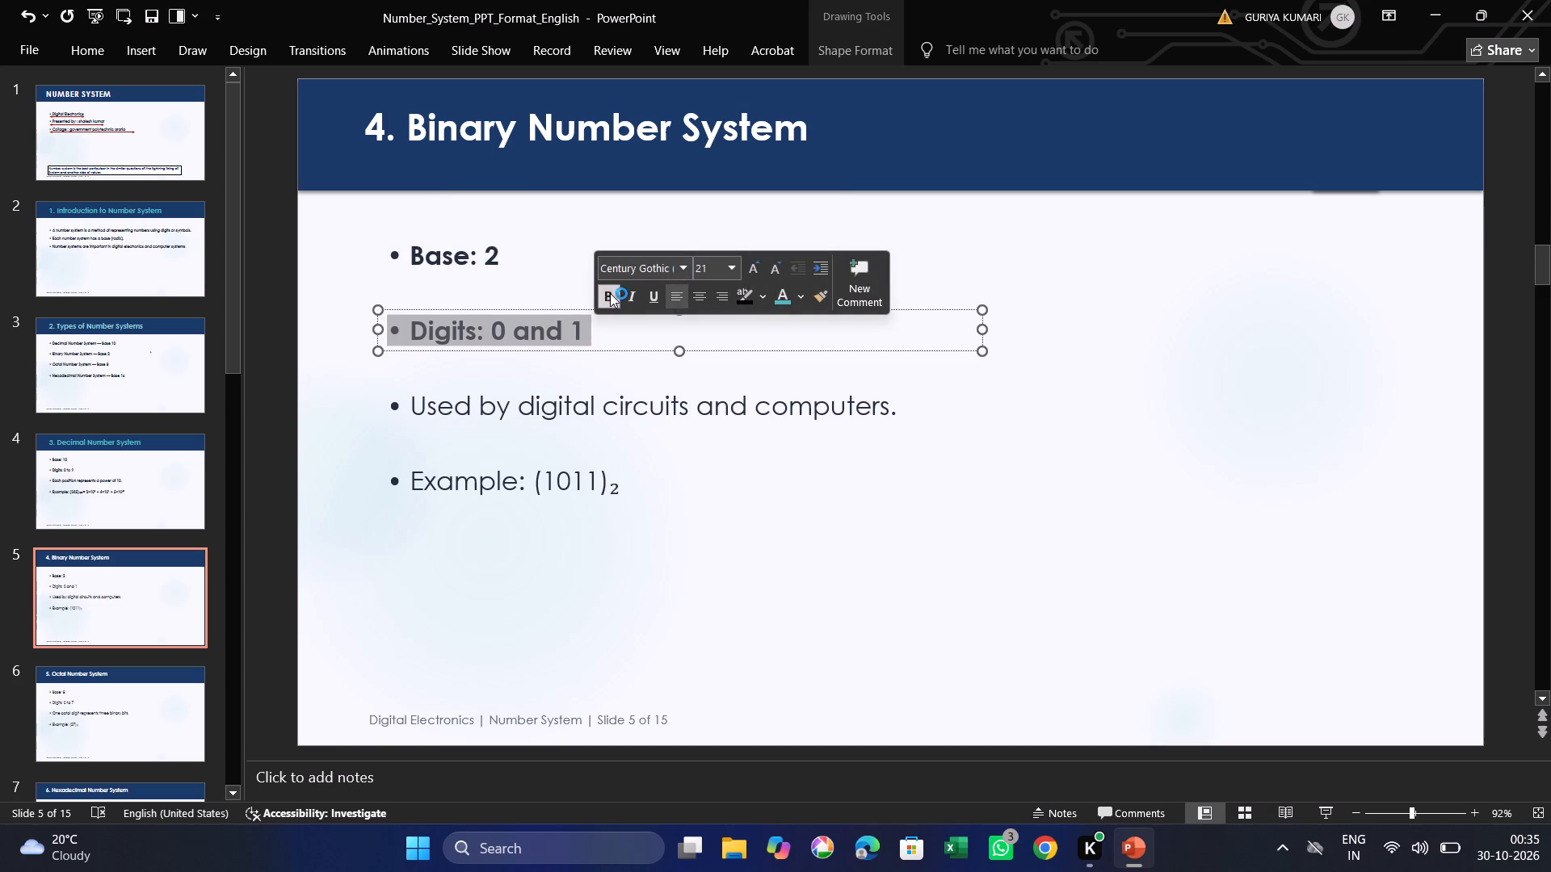
left_click_drag(393, 404, 876, 426)
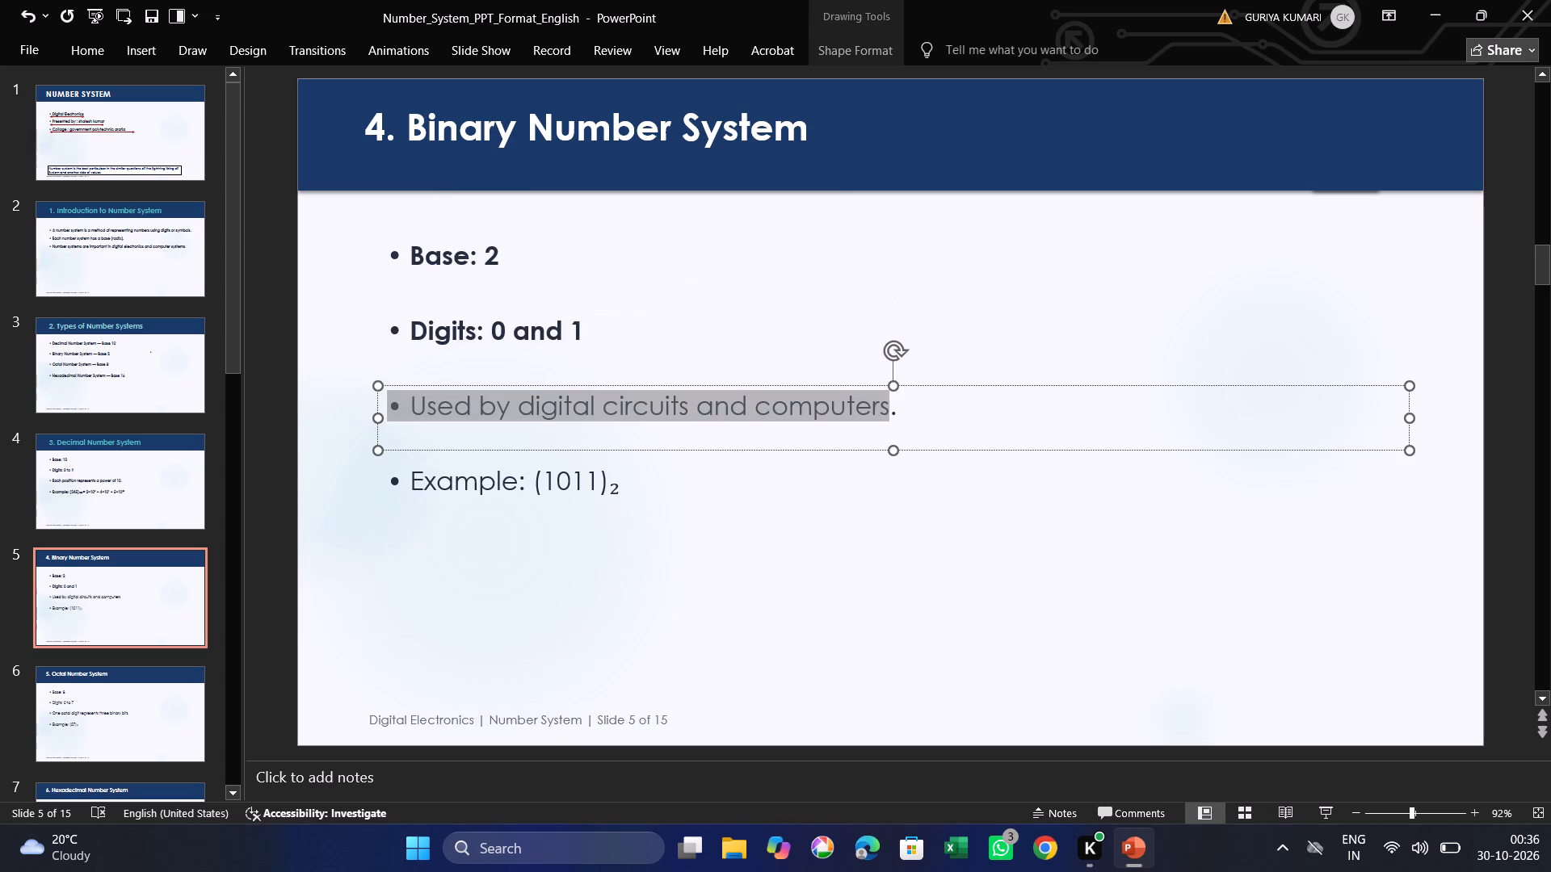
left_click_drag(876, 426, 959, 421)
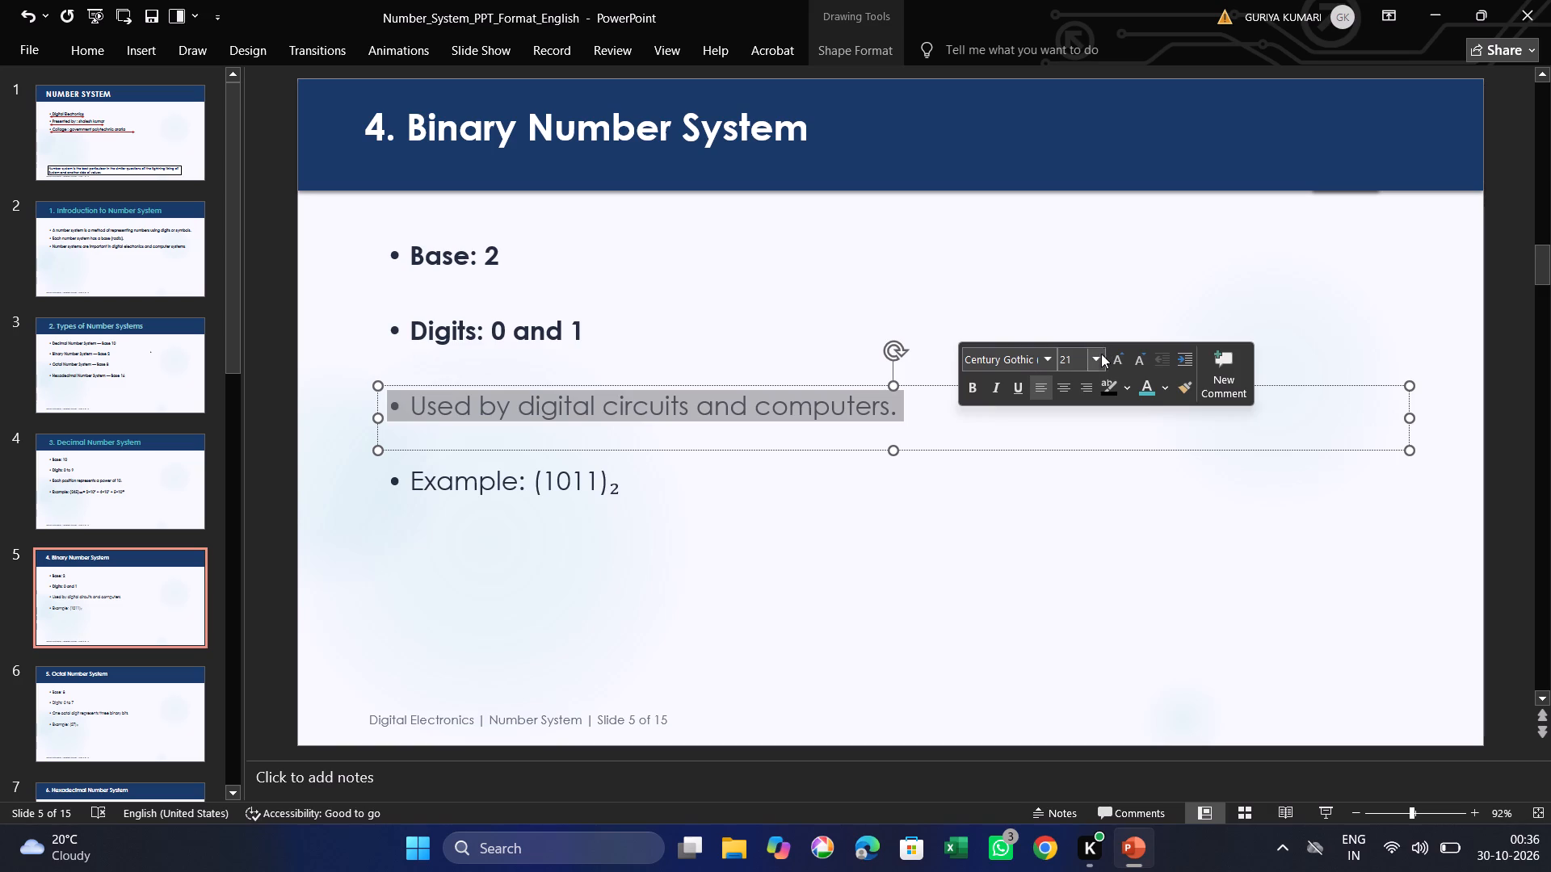
left_click(1098, 360)
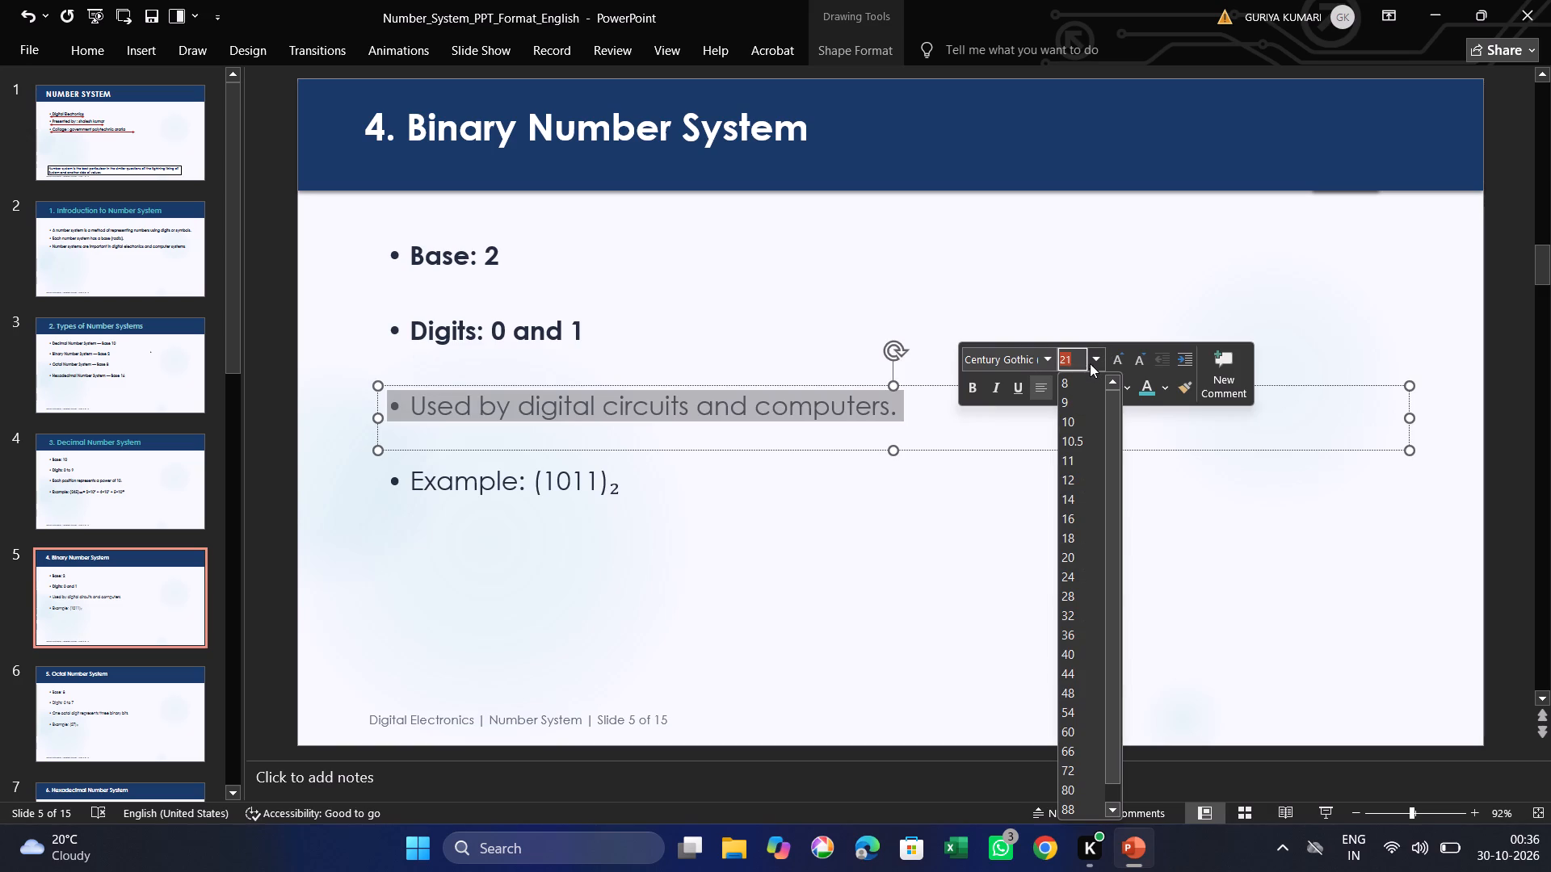
left_click(1098, 270)
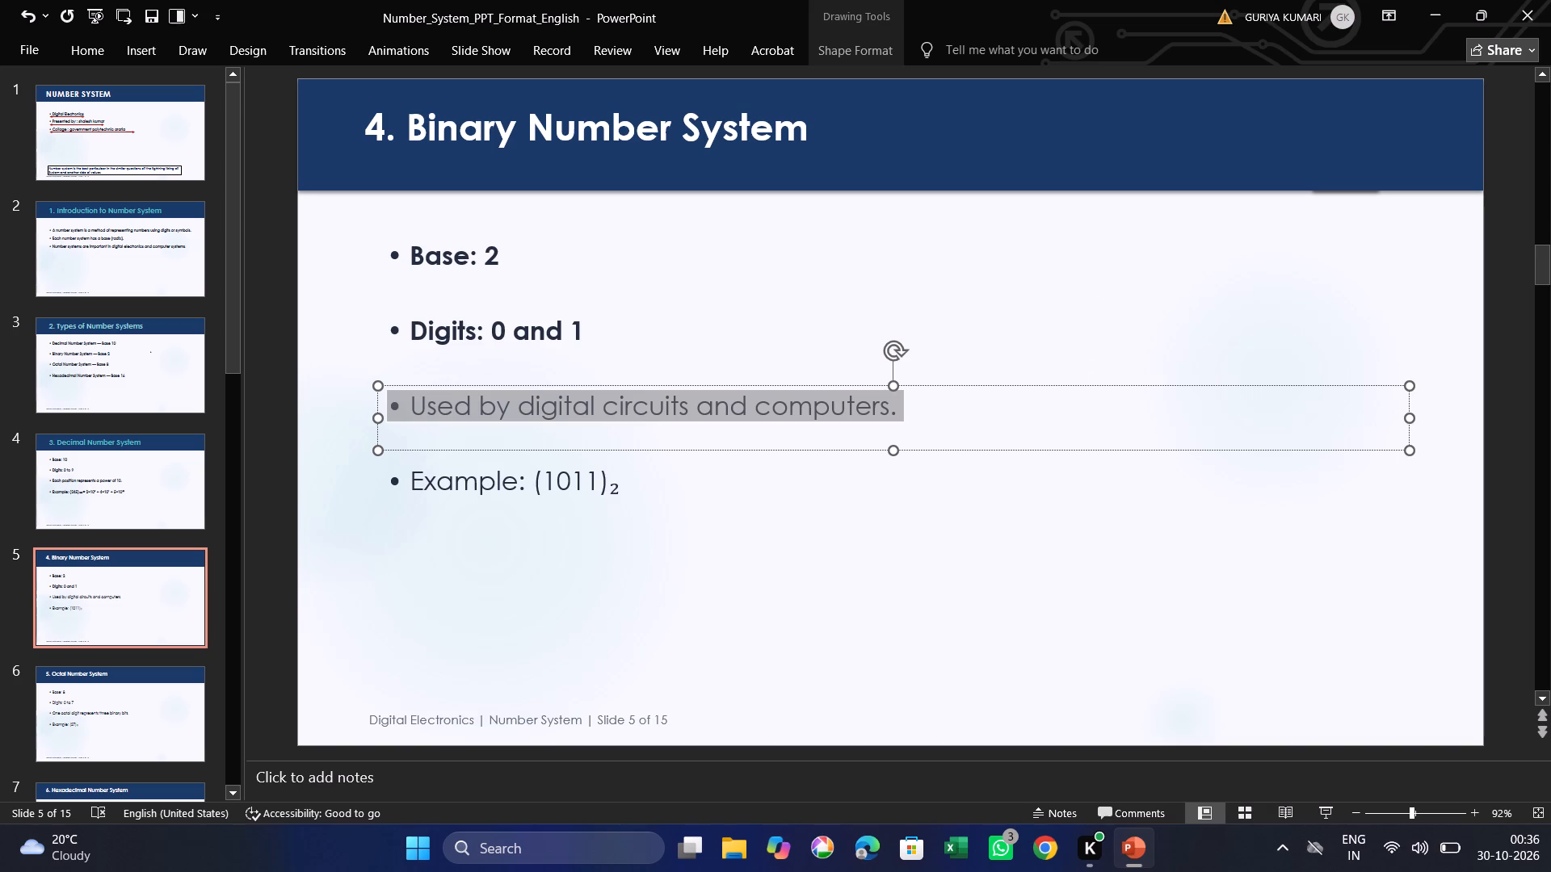
right_click(698, 402)
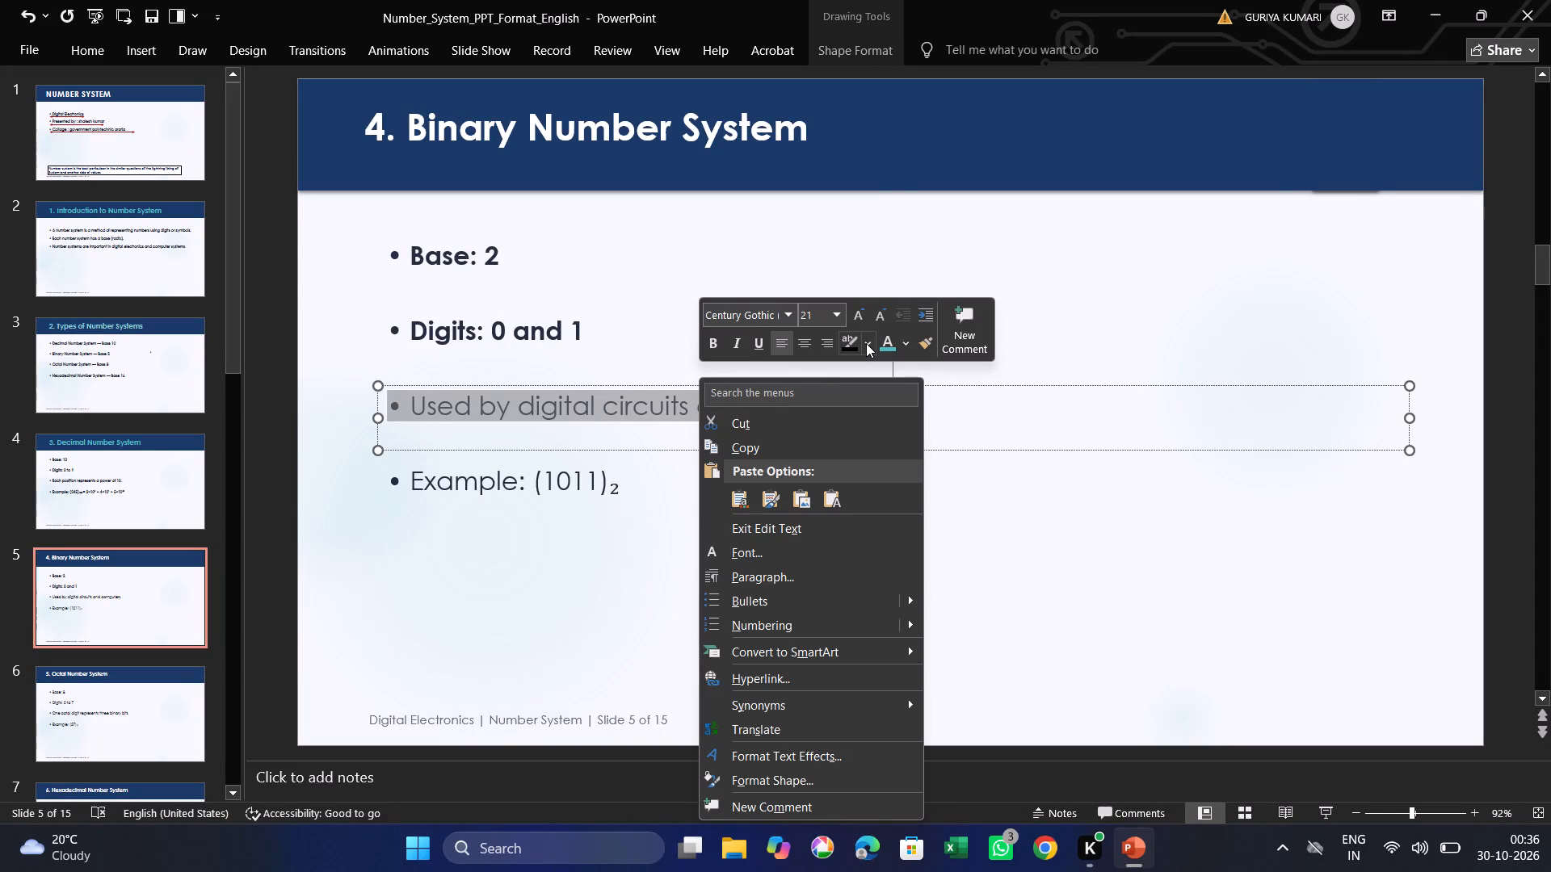
left_click(717, 343)
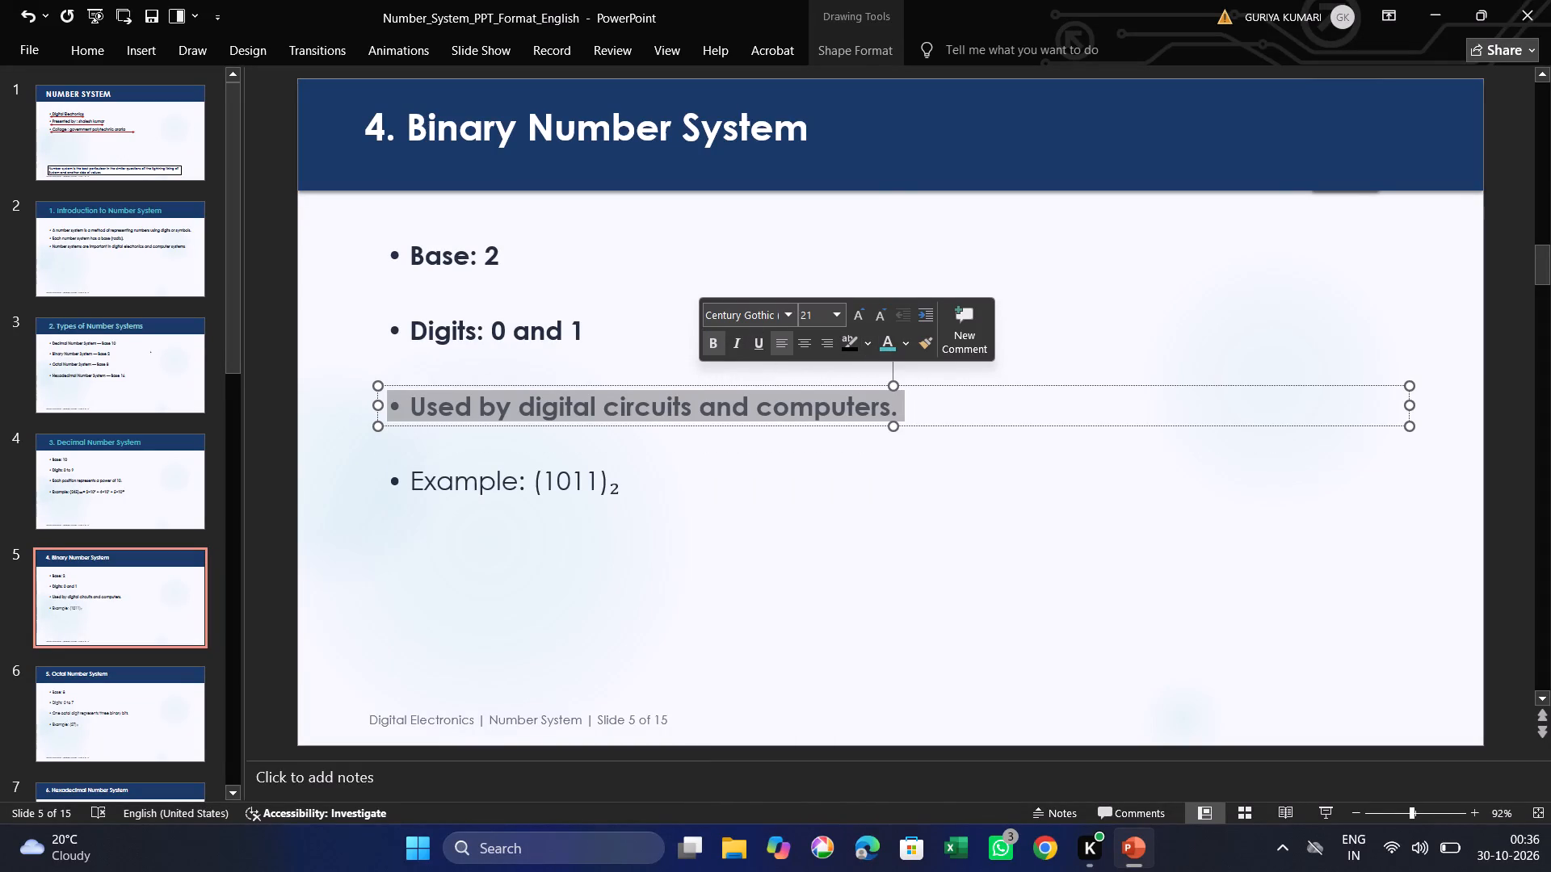
Make the fourth bullet line on slide 5, "Example: (1011)₂", bold.
left_click_drag(388, 476, 661, 463)
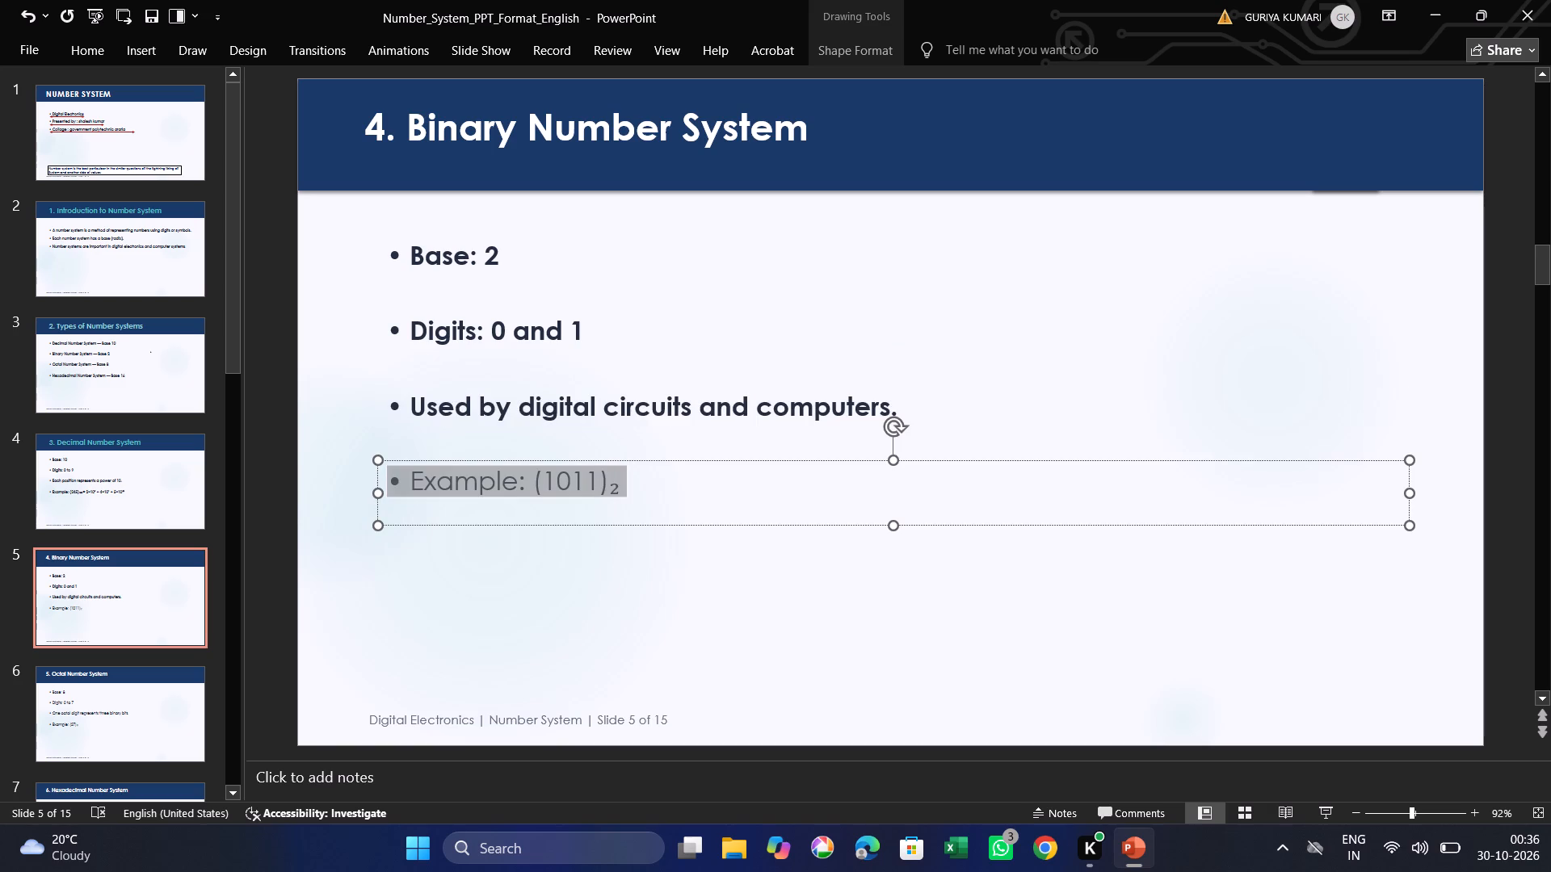
left_click_drag(661, 463, 594, 484)
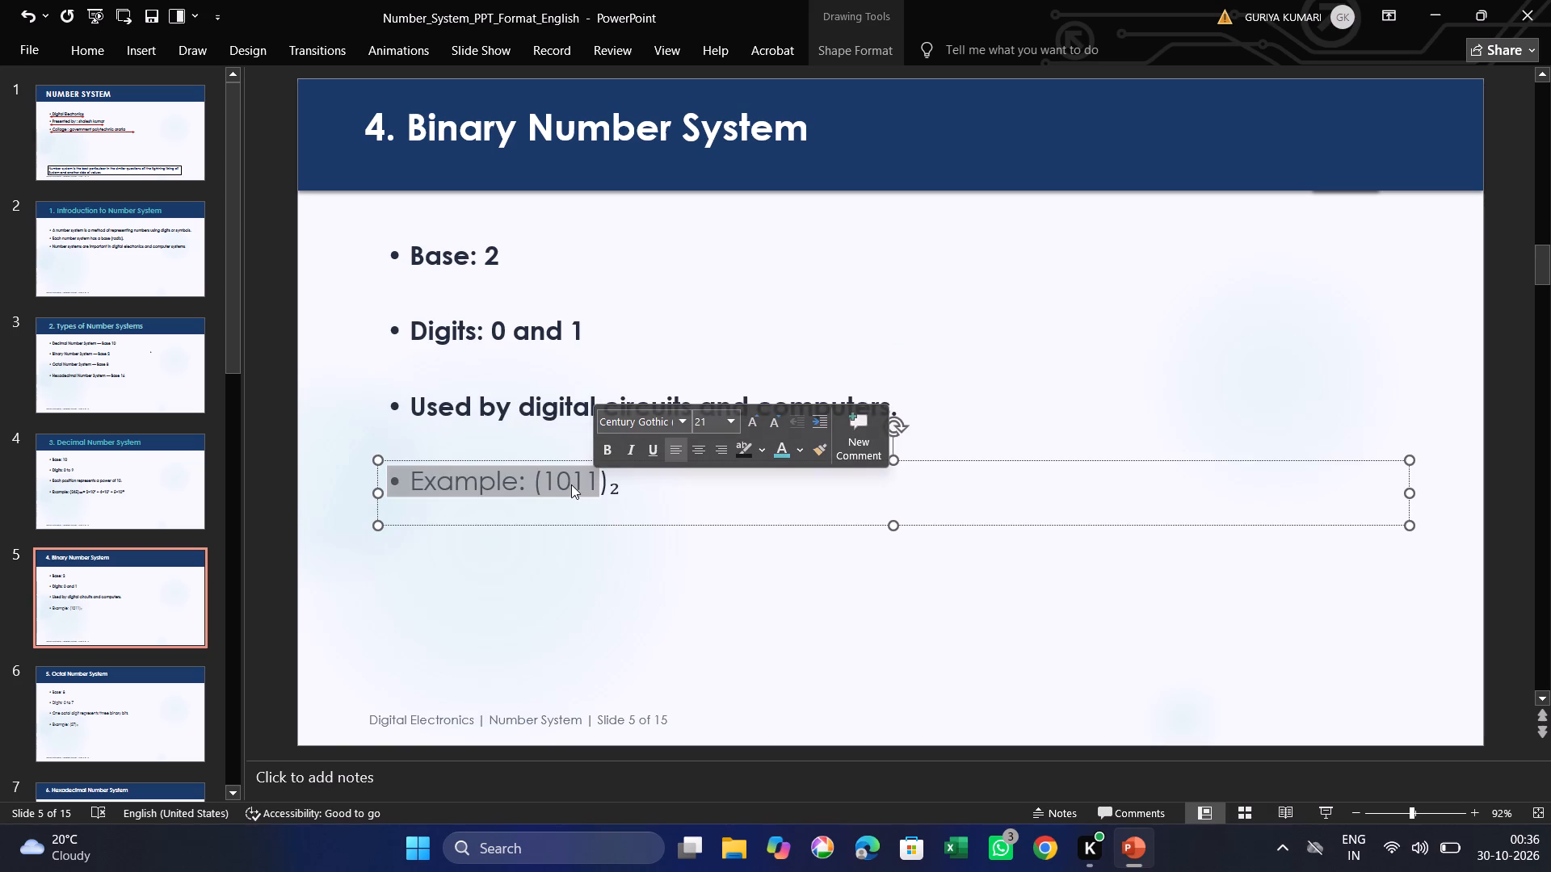
left_click(430, 519)
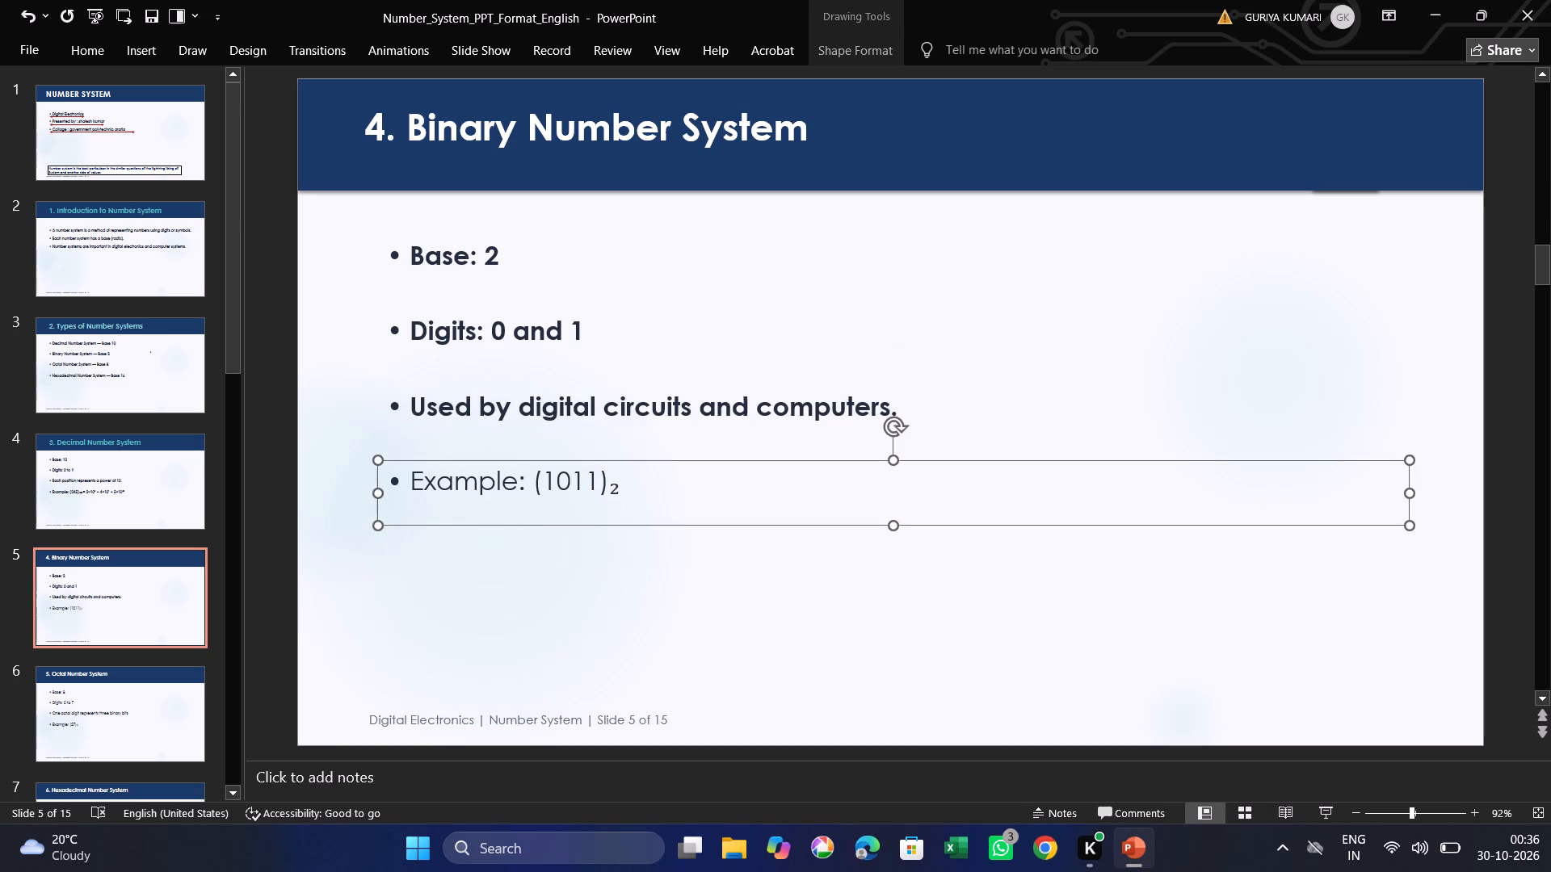
double_click(386, 481)
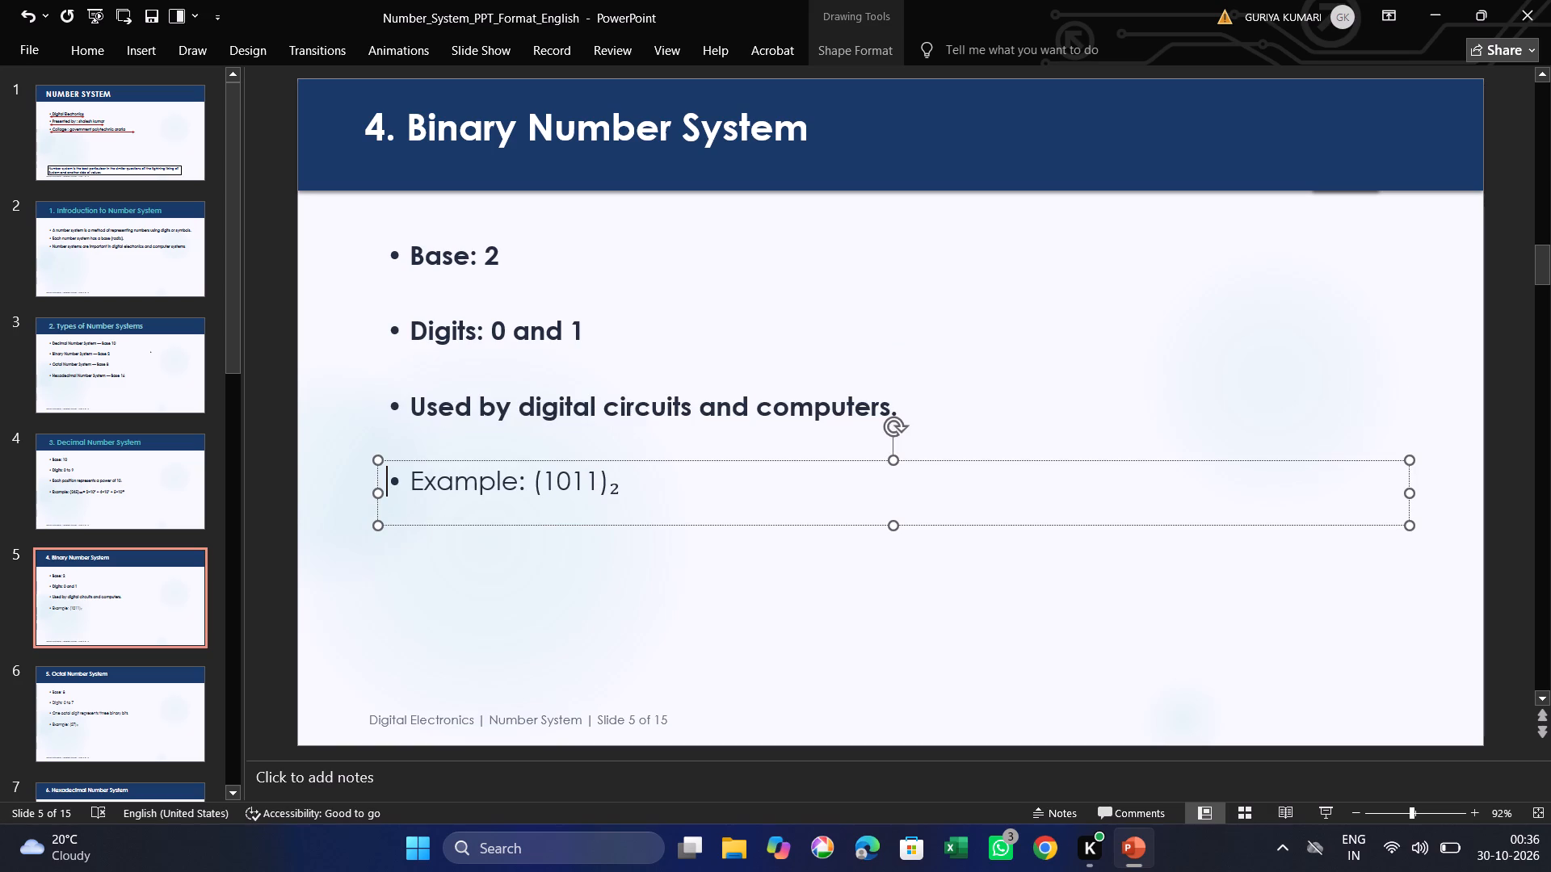
left_click(387, 481)
left_click_drag(387, 481, 671, 492)
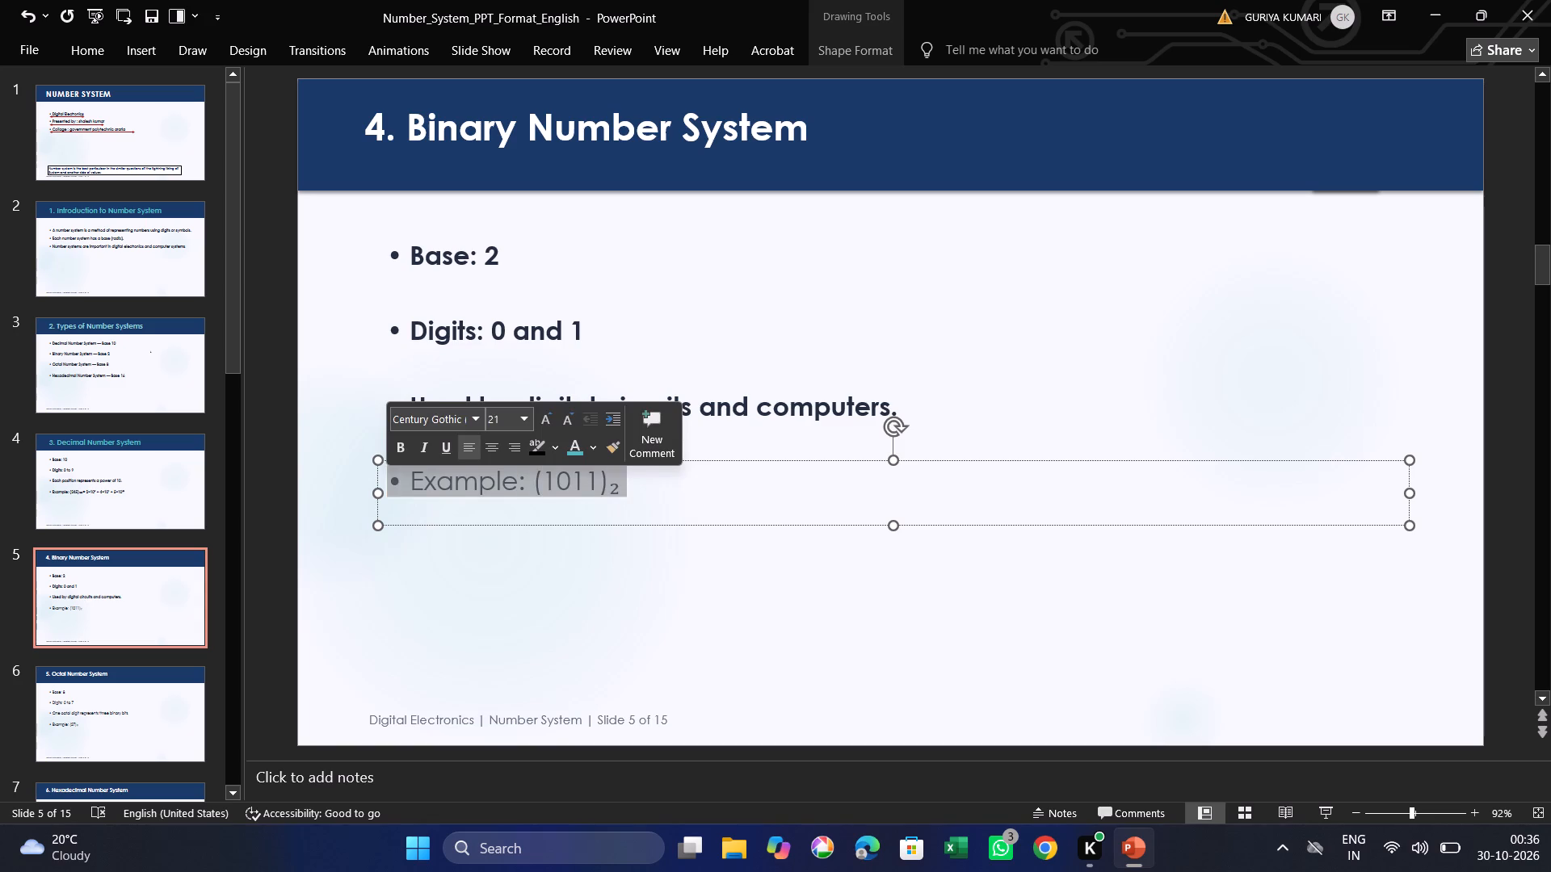
left_click_drag(671, 492, 674, 492)
right_click(567, 475)
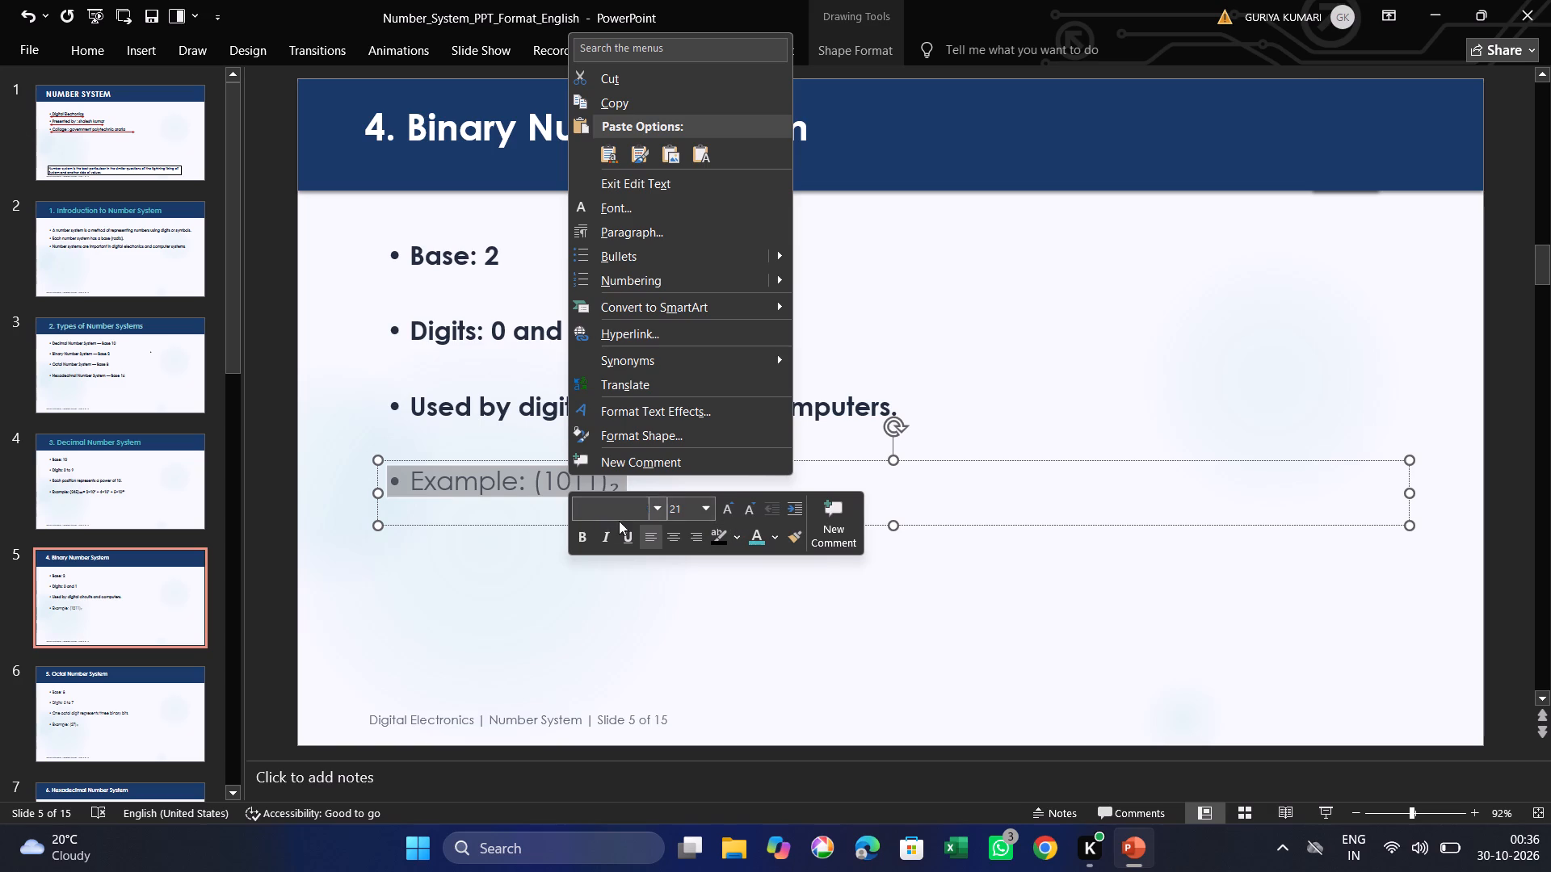
left_click(582, 534)
left_click(456, 590)
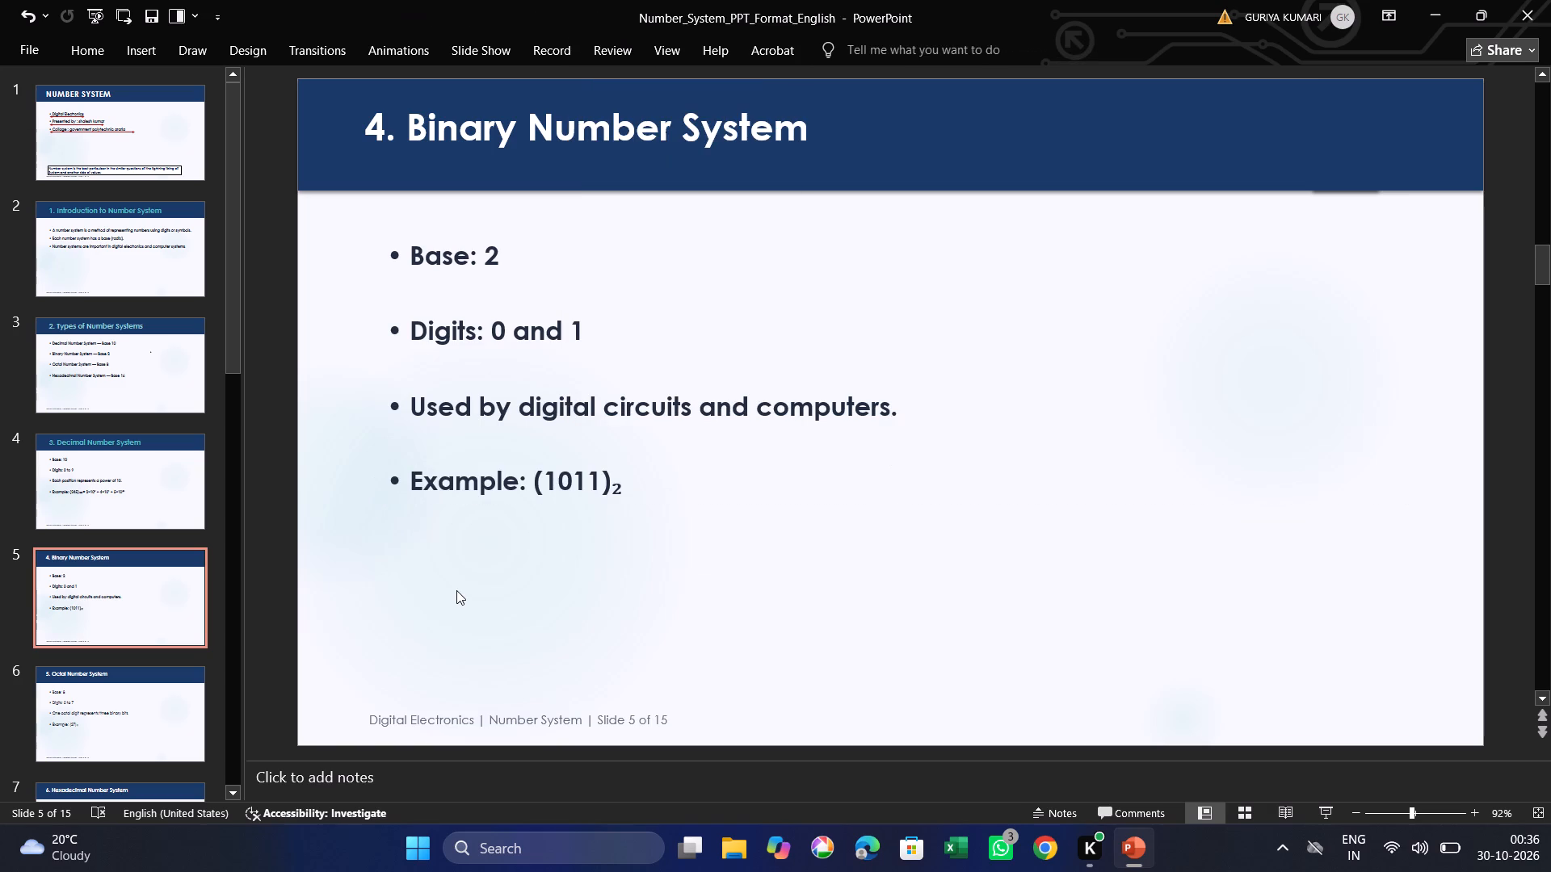
Append "and etc..." to the end of the "Example: (1011)₂" bullet line on slide 5.
left_click(649, 473)
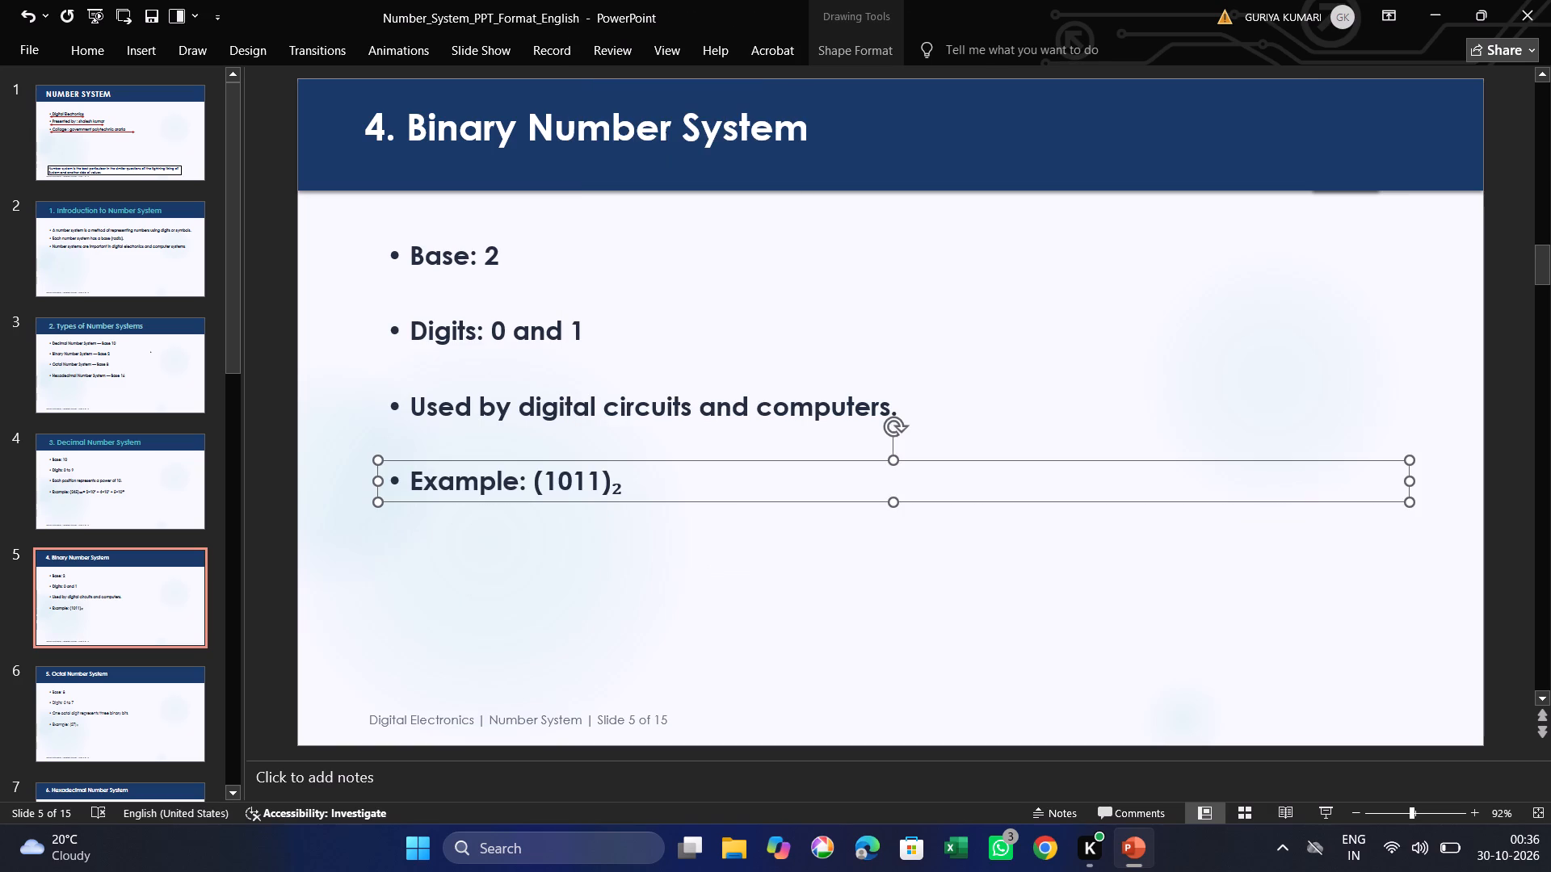
key("space")
type("nad")
key("BackSpace")
key("BackSpace")
key("BackSpace")
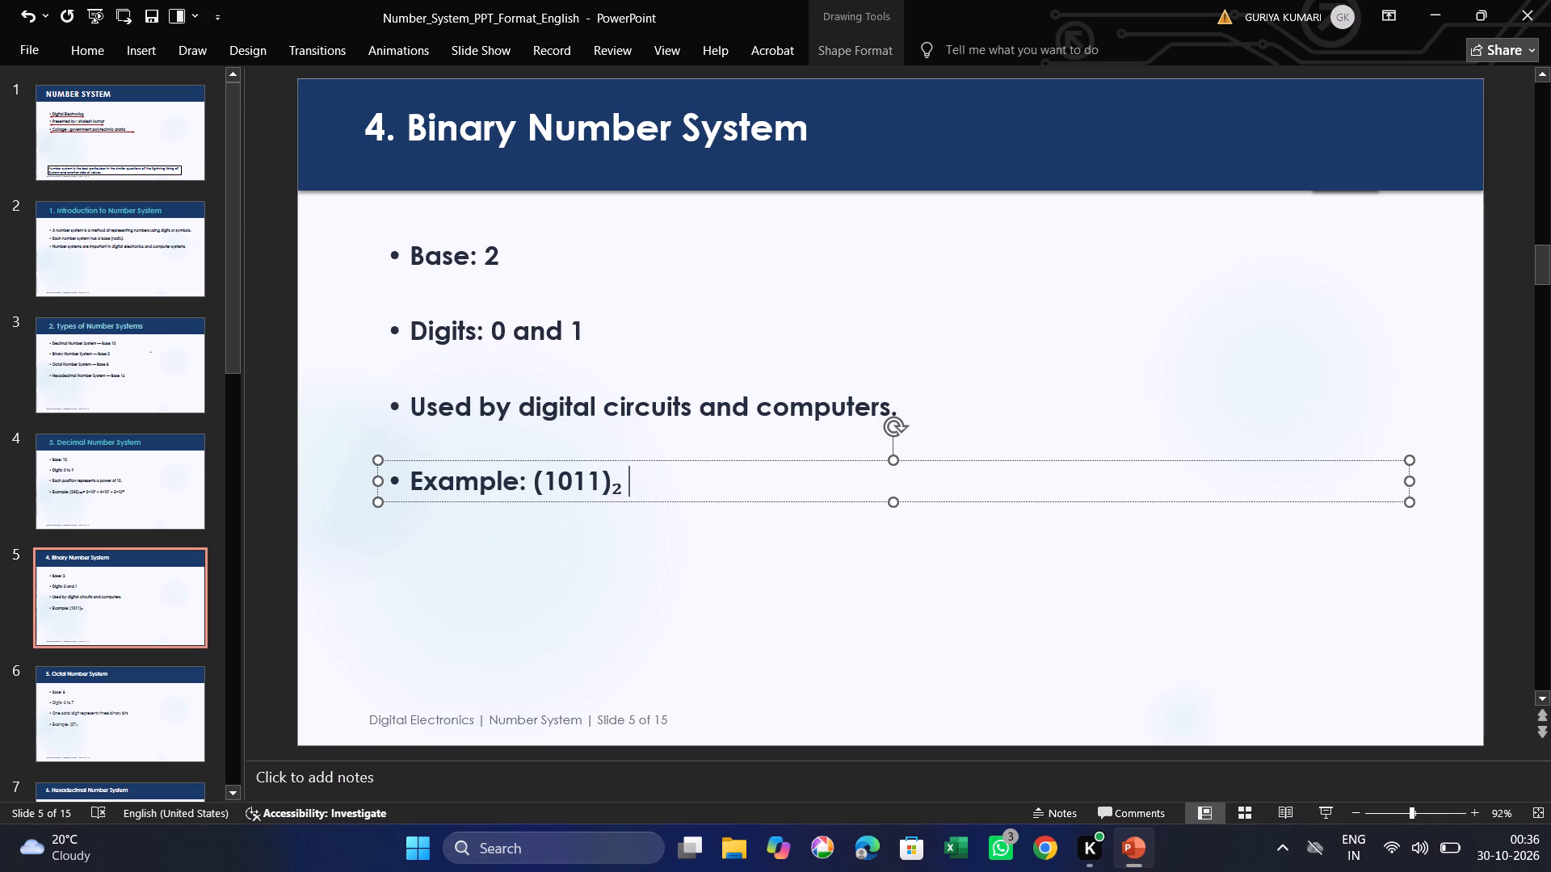
type("and")
key("space")
type("ect")
key("space")
key("BackSpace")
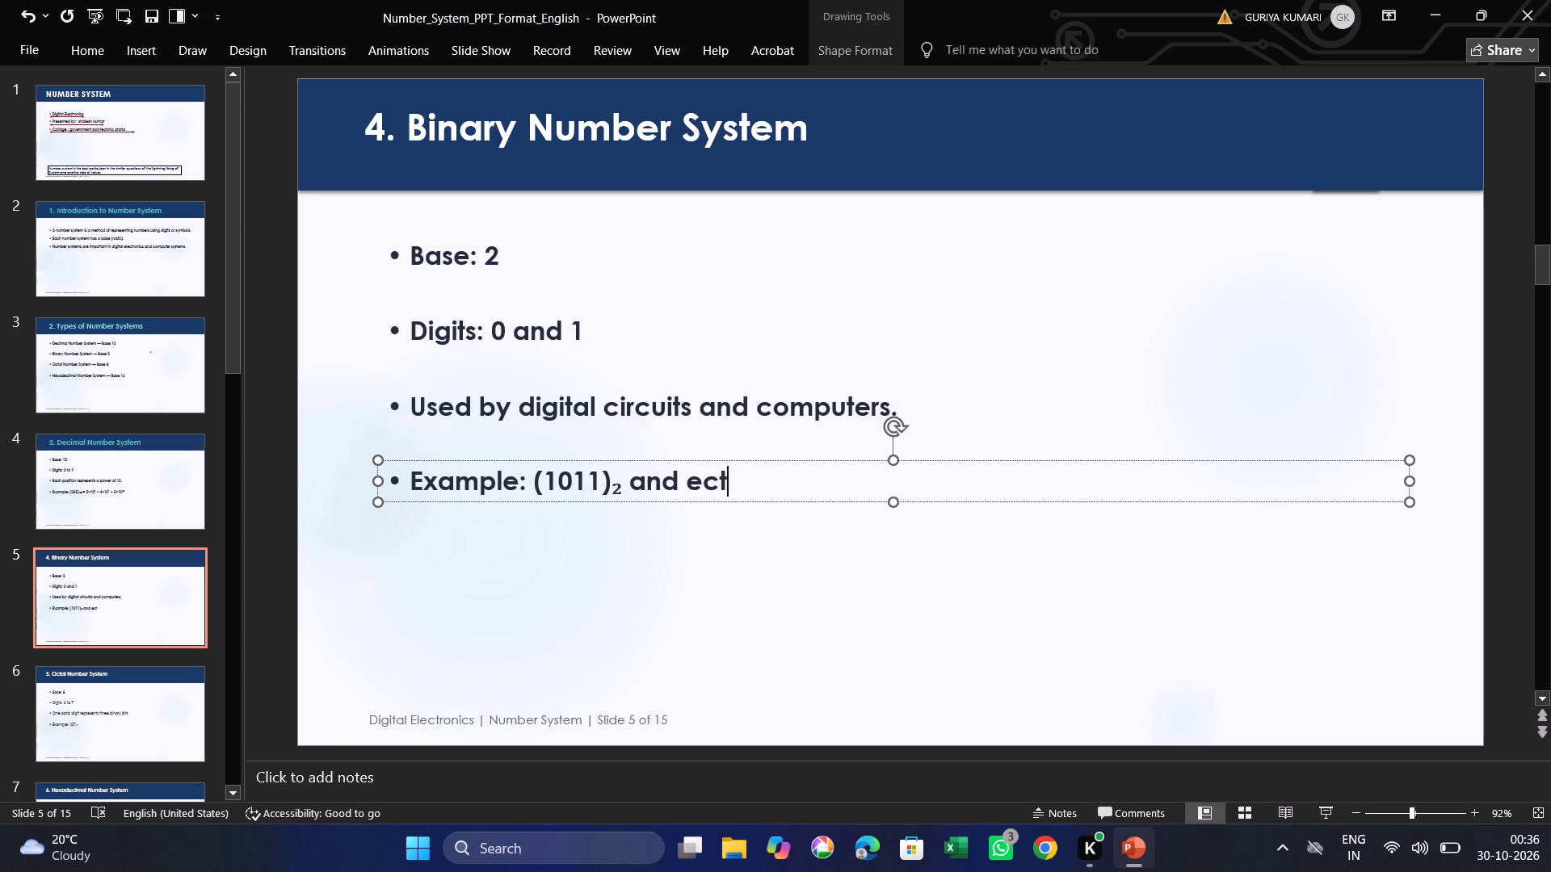
key("BackSpace")
key("BackSpace")
type("ct")
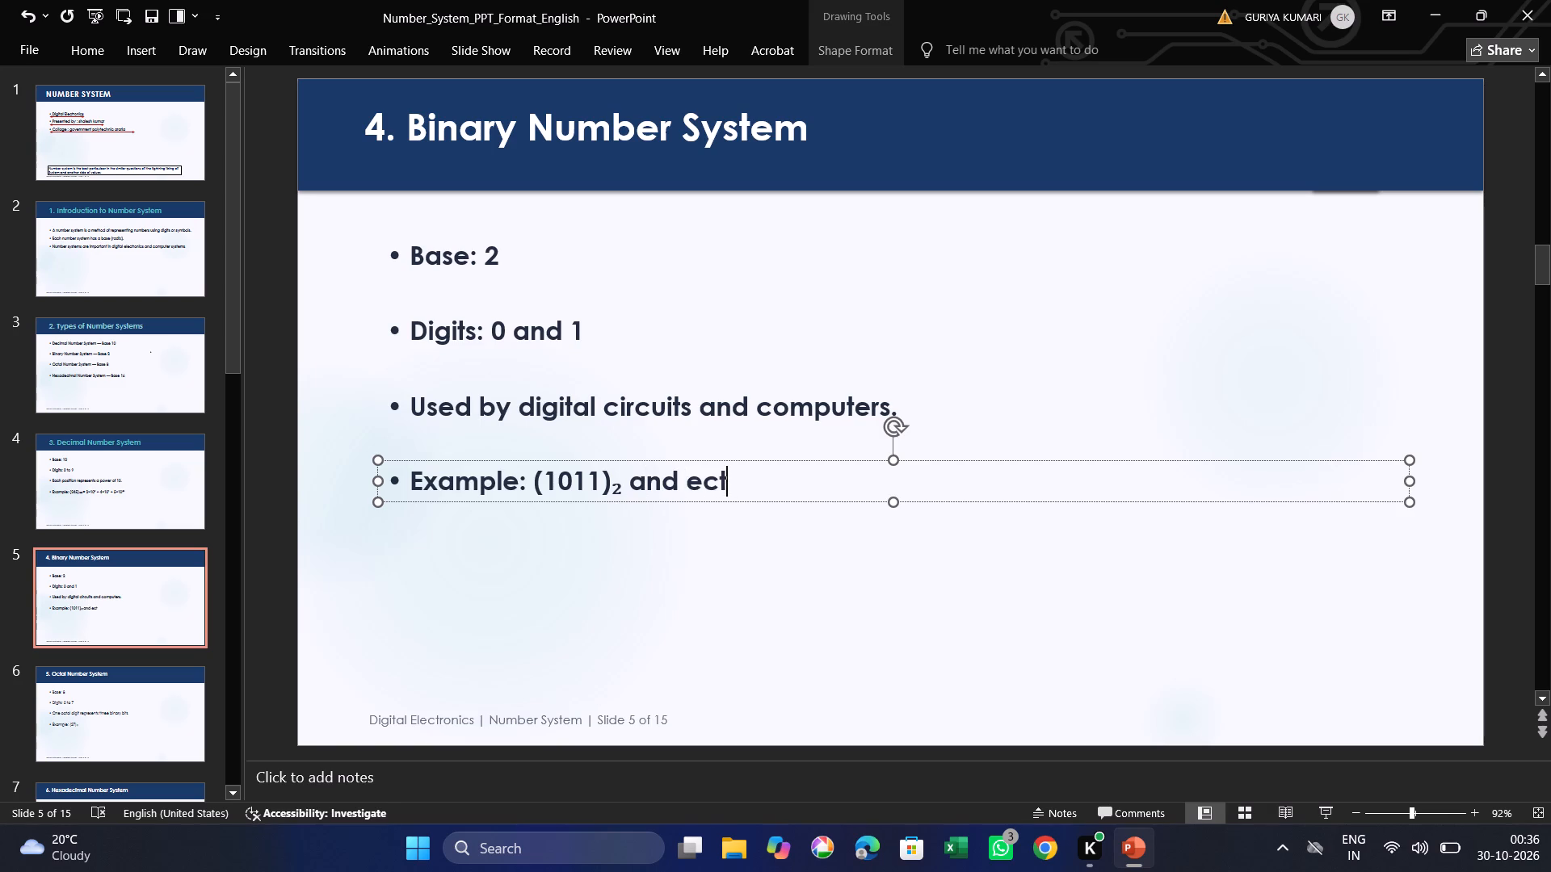
key("BackSpace")
key("BackSpace")
type("tx")
key("BackSpace")
type("c")
key("space")
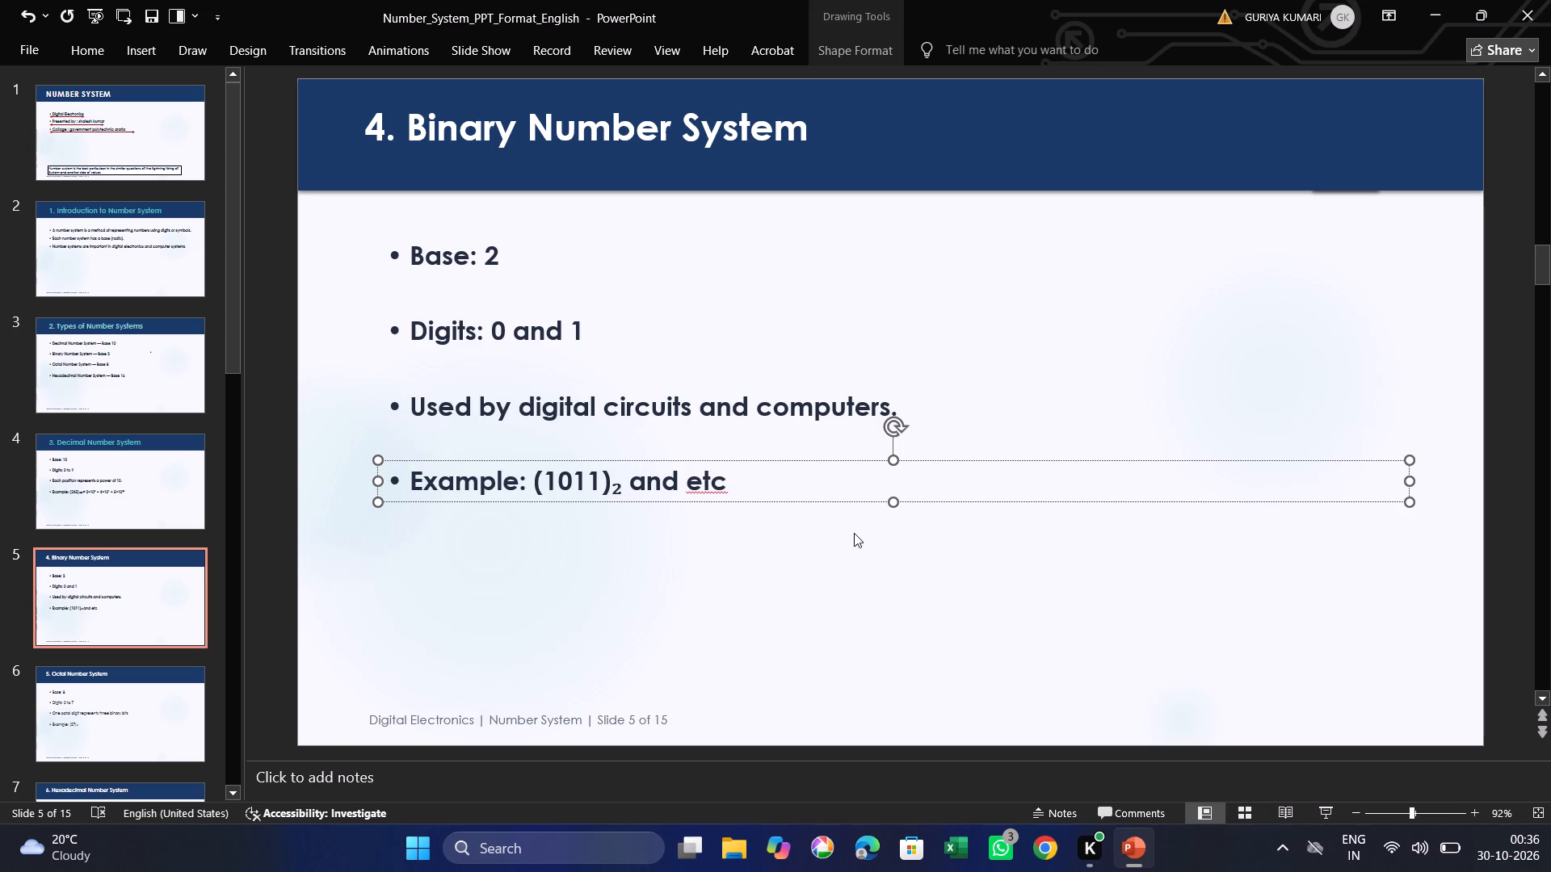
key("BackSpace")
type("...")
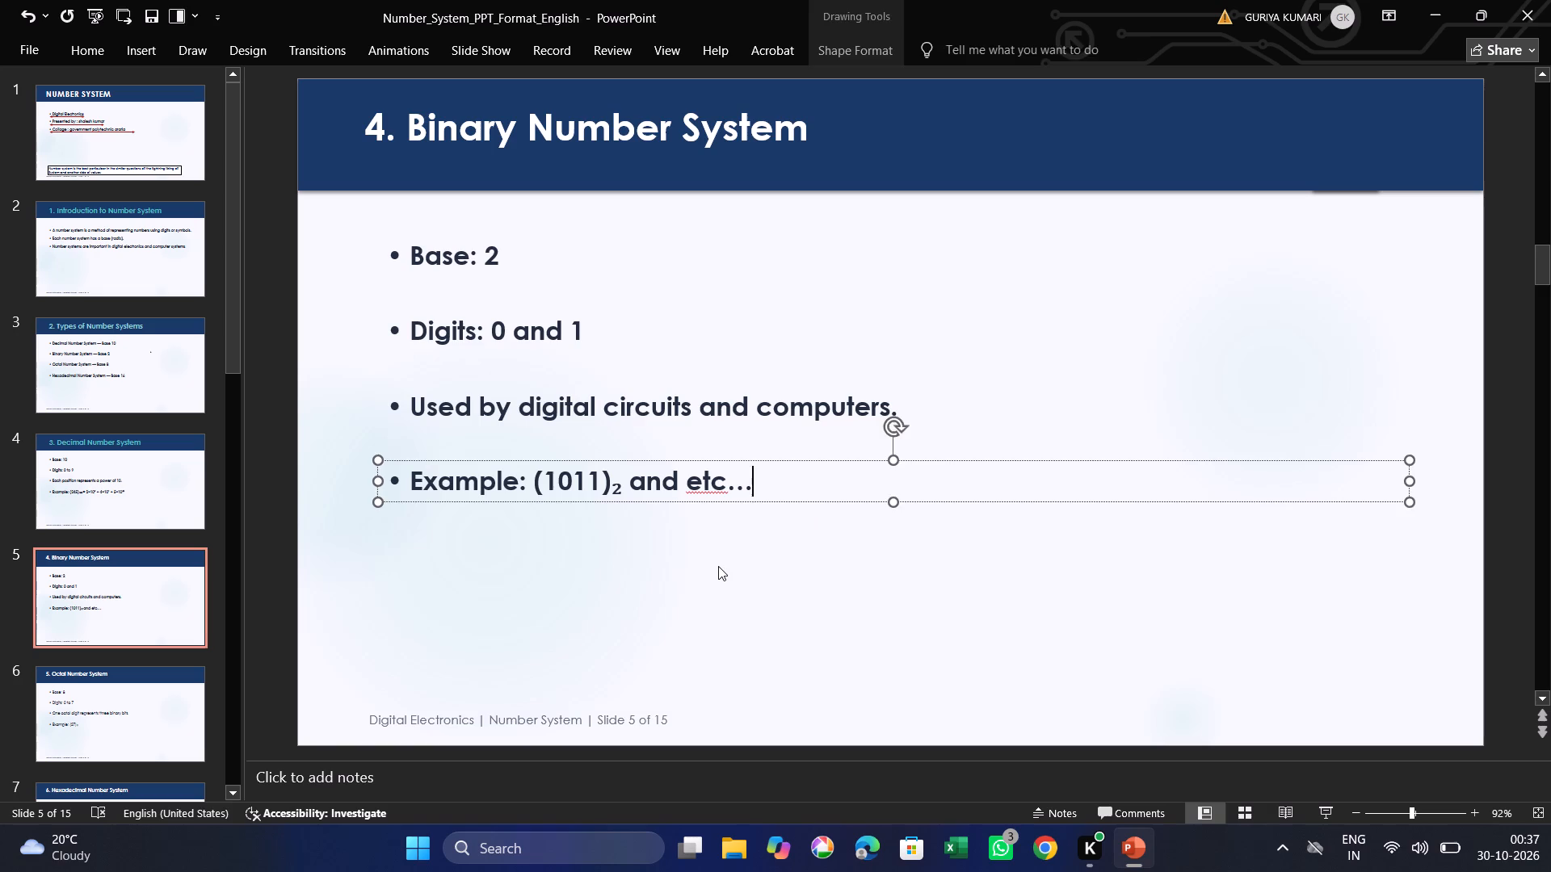
left_click(718, 566)
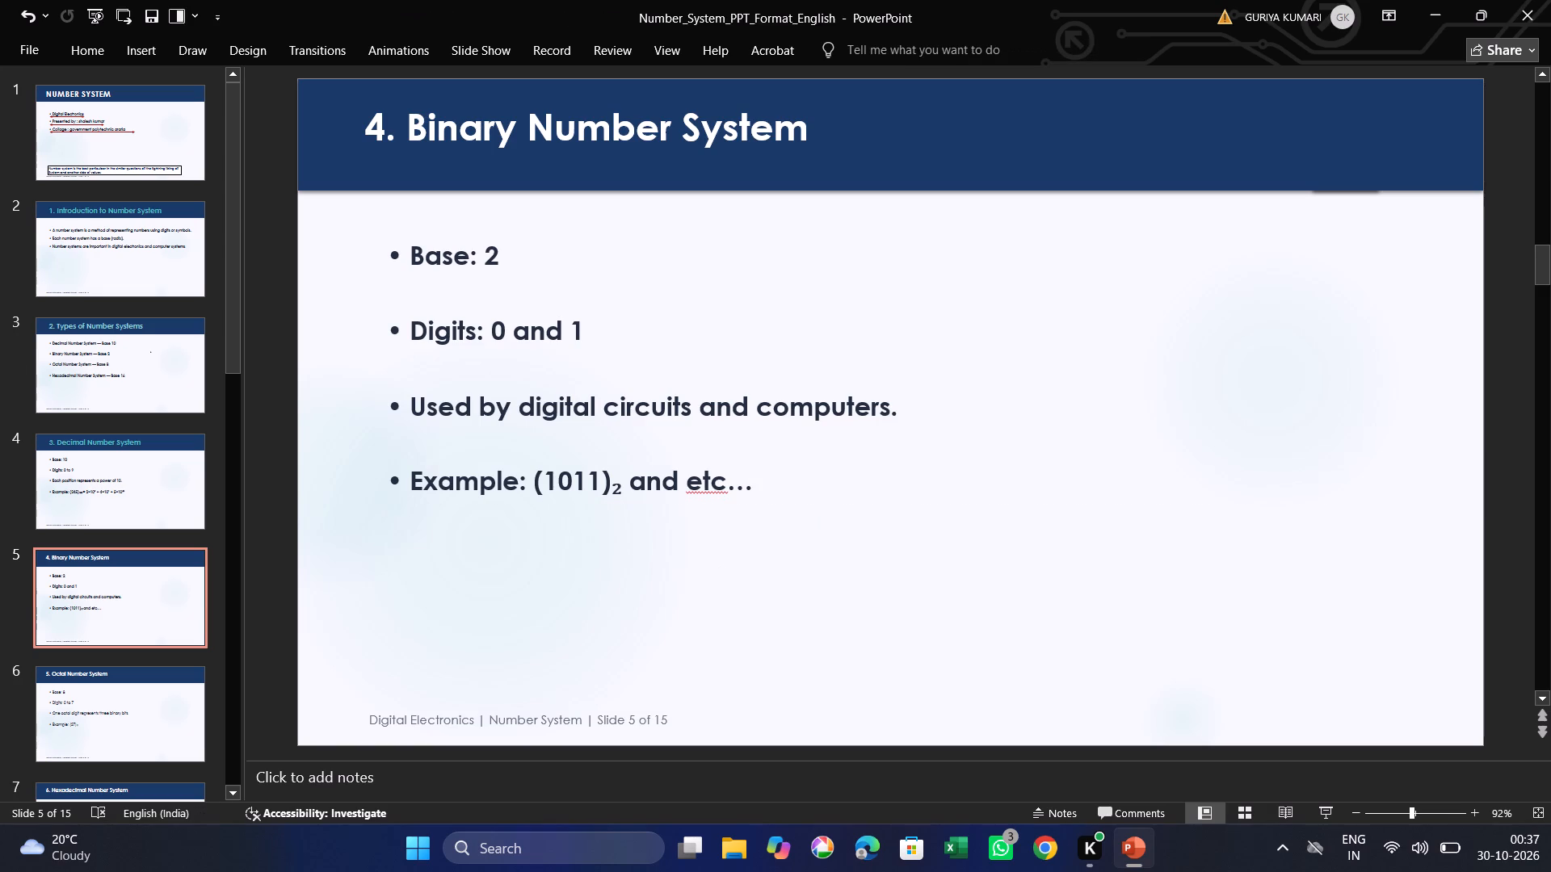
Review the restyled slides 1, 2 and 5, and look over slide 8, "7. Decimal to Binary Conversion".
left_click(109, 478)
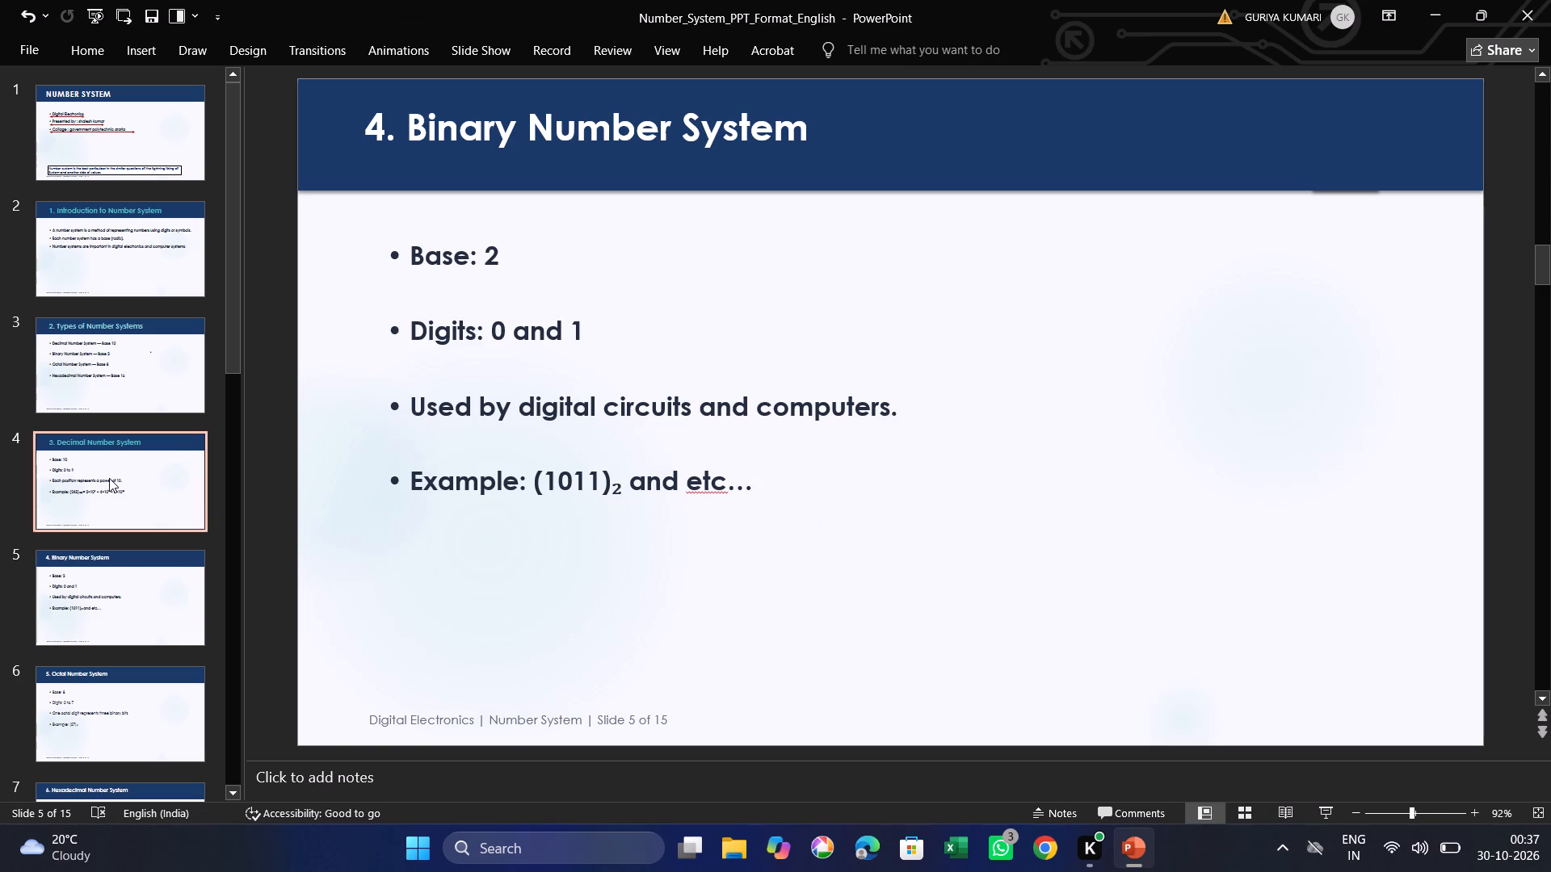
left_click(96, 281)
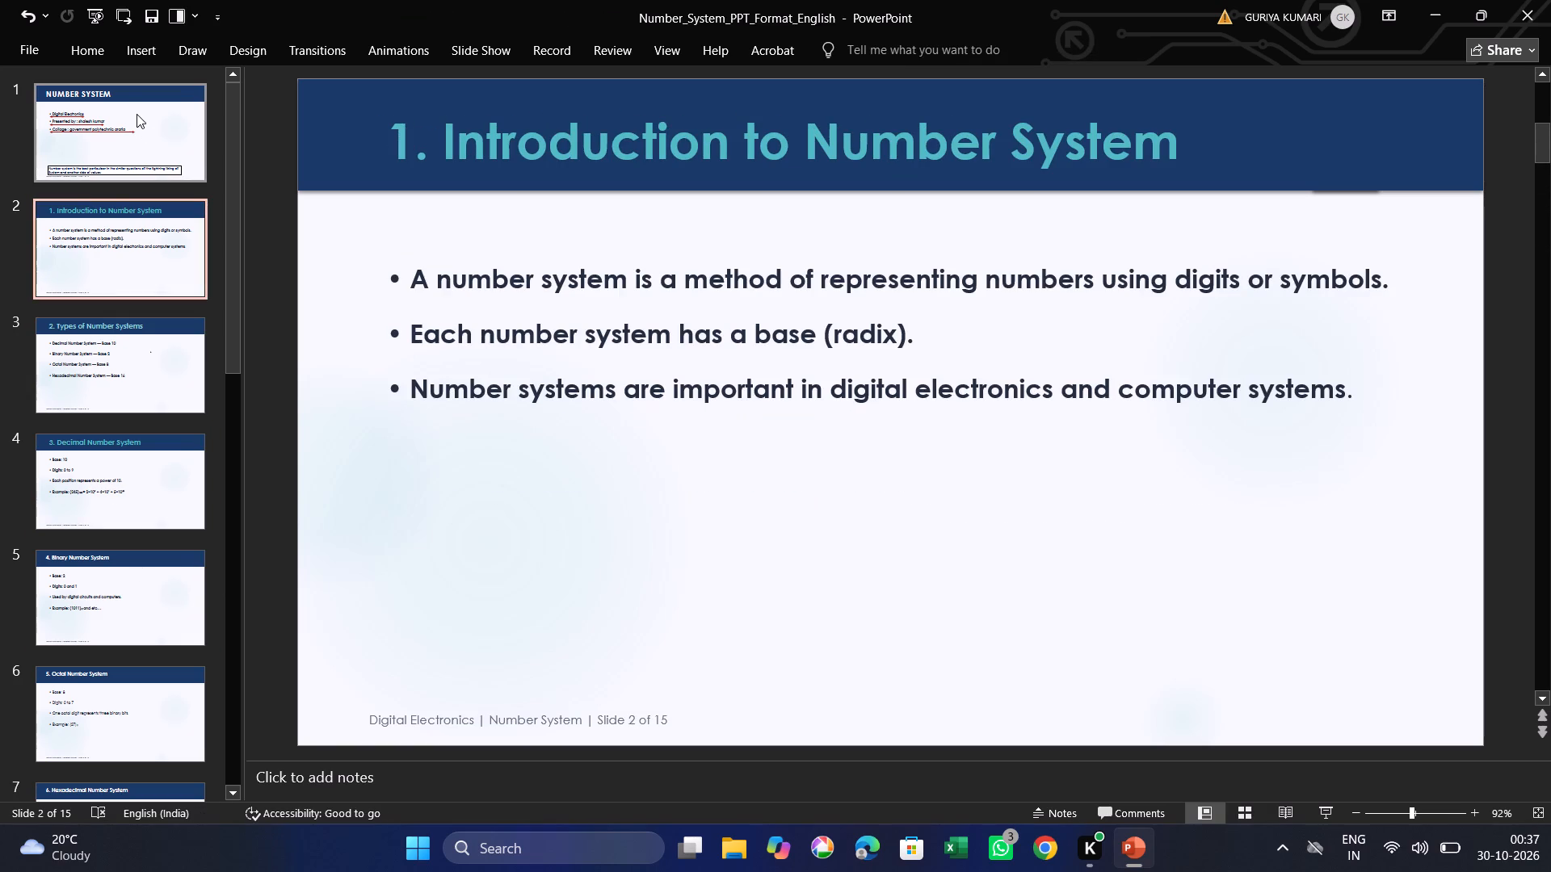
left_click(137, 103)
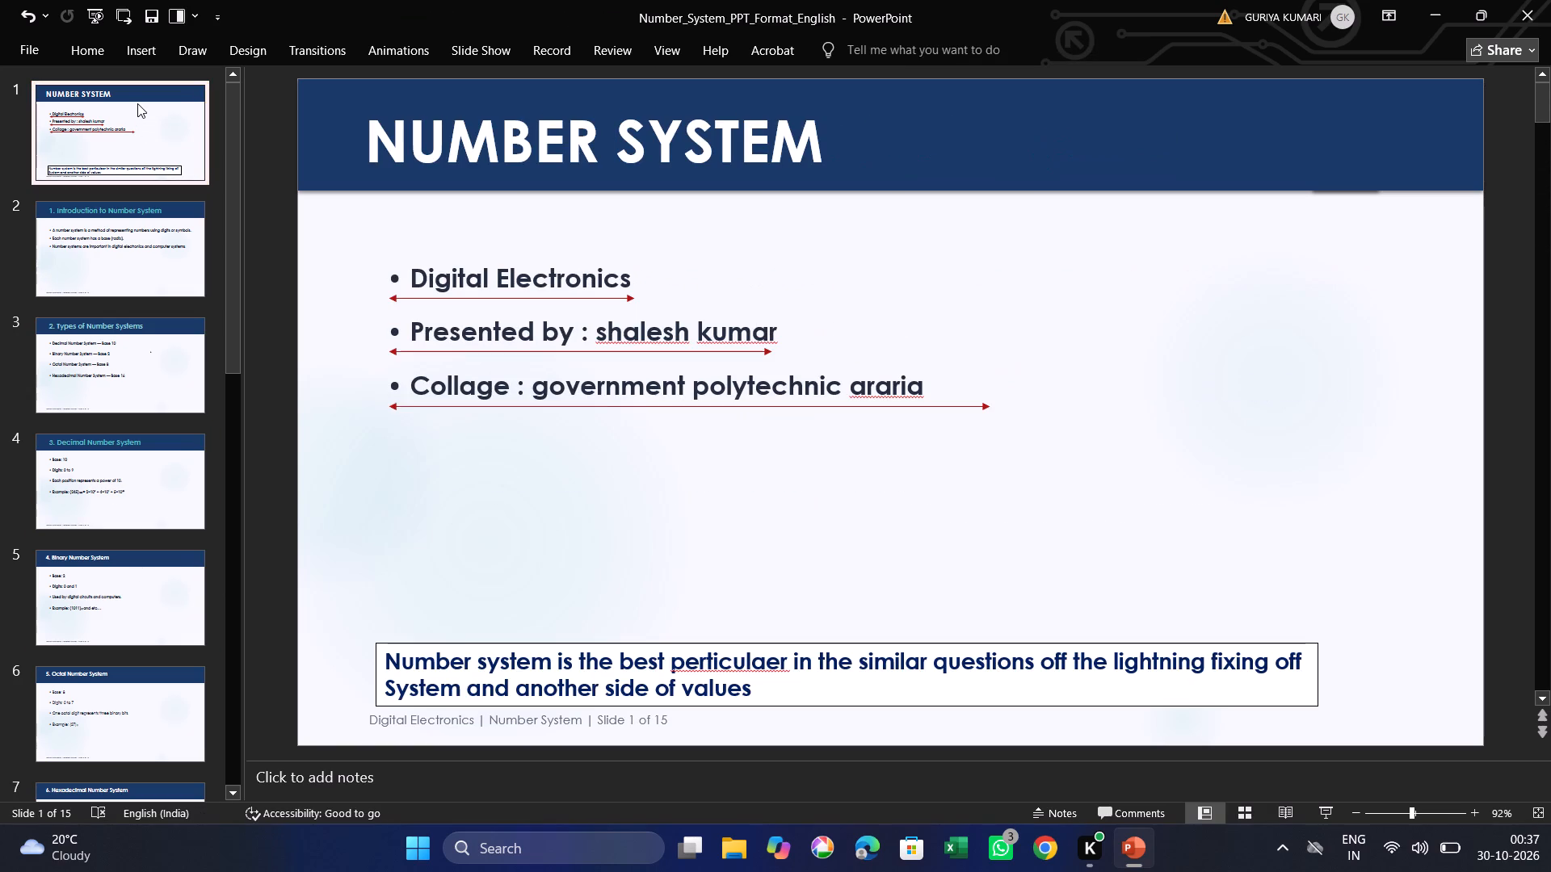
left_click(107, 233)
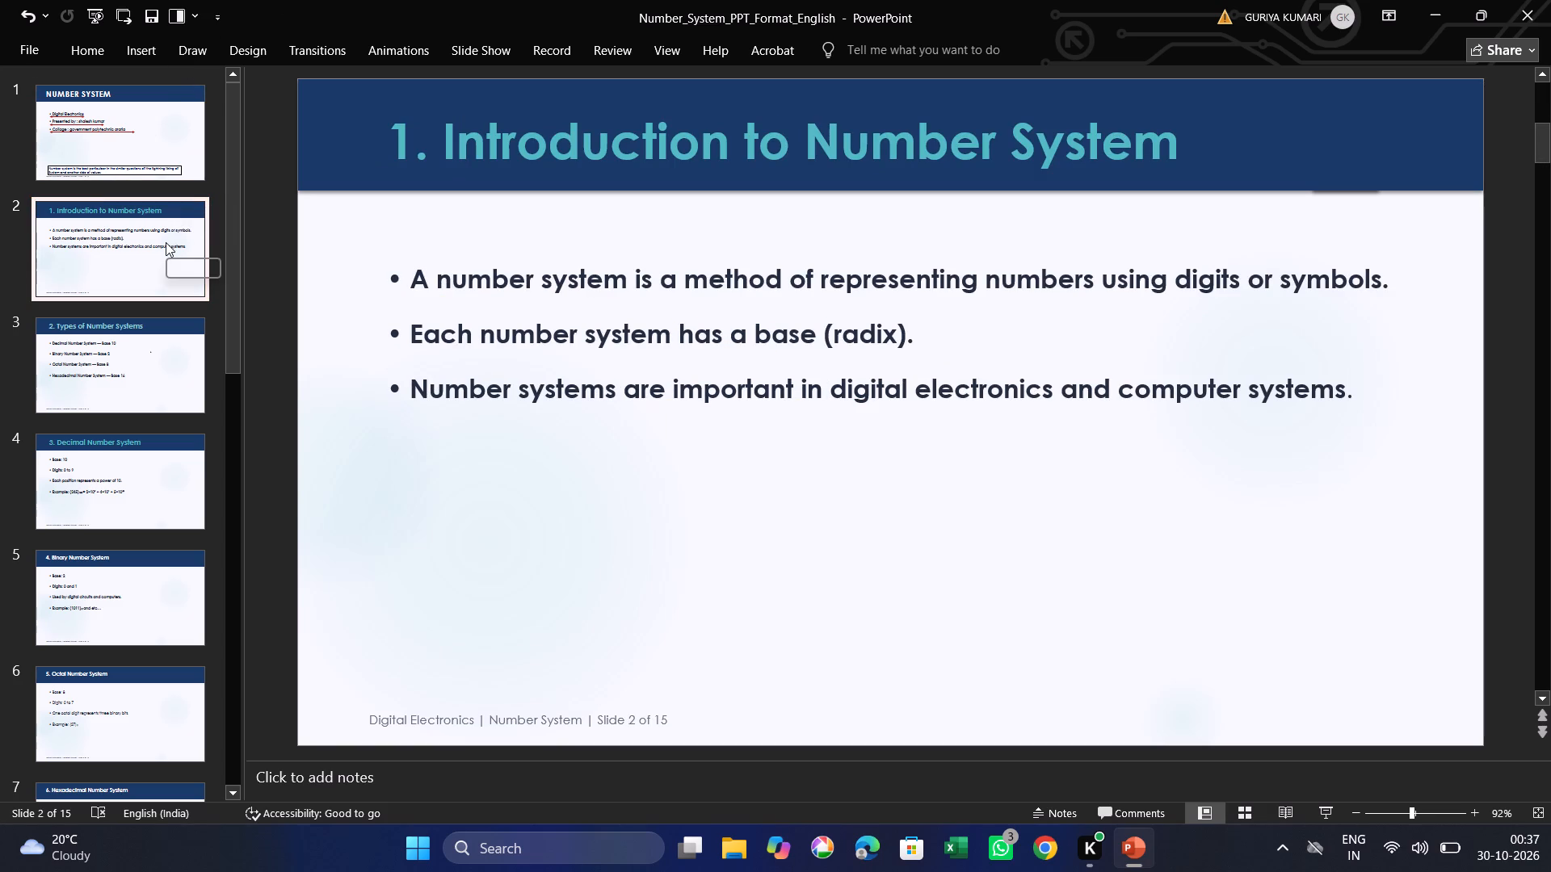
scroll(171, 415, "up", 1)
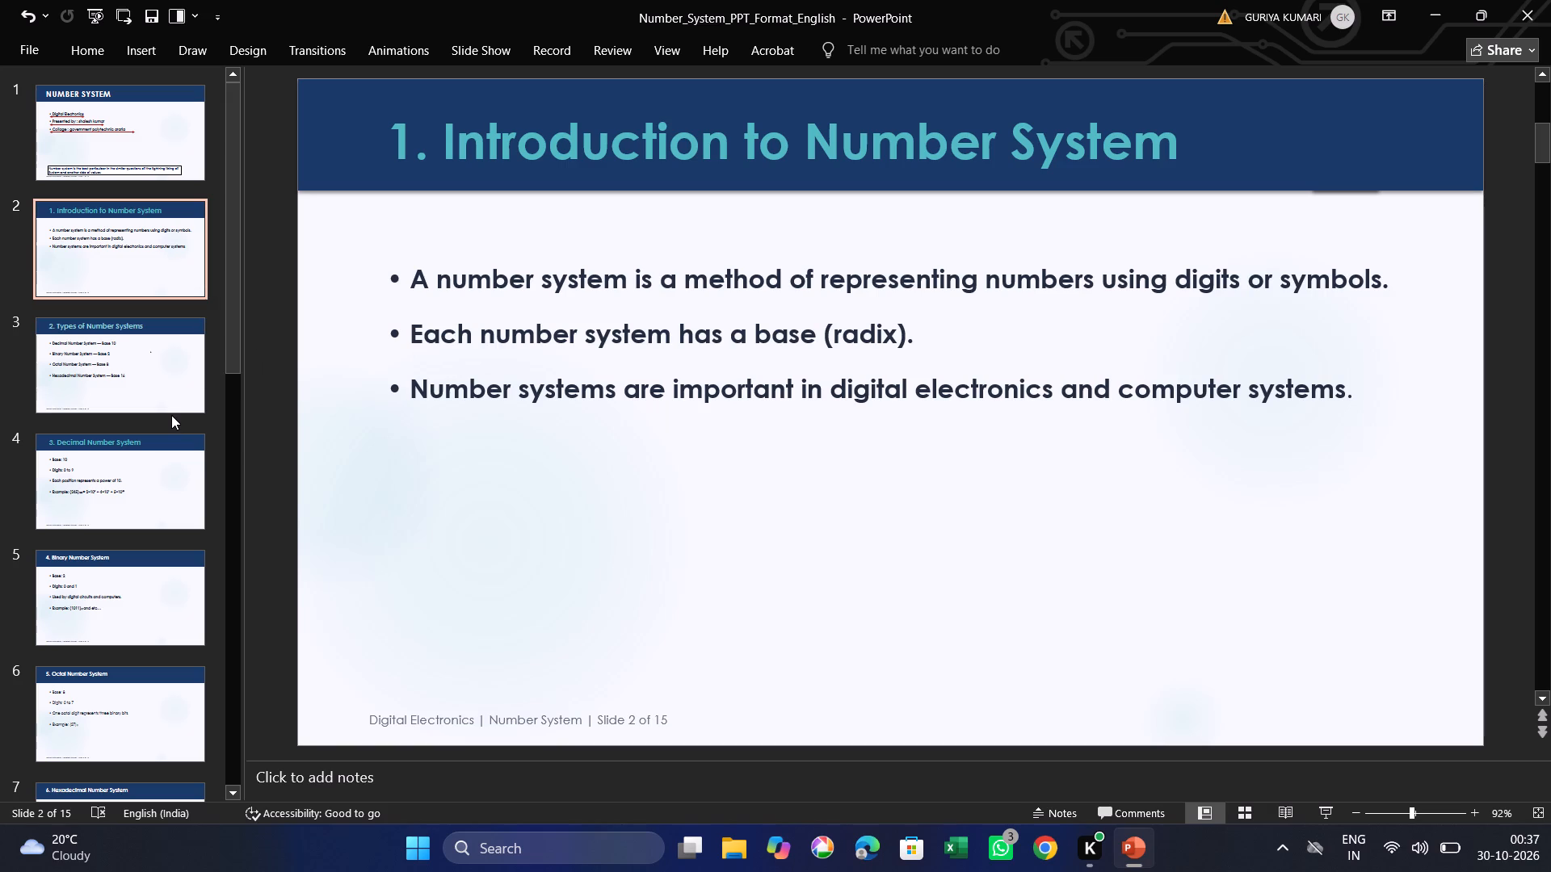
left_click(172, 591)
scroll(172, 591, "down", 1)
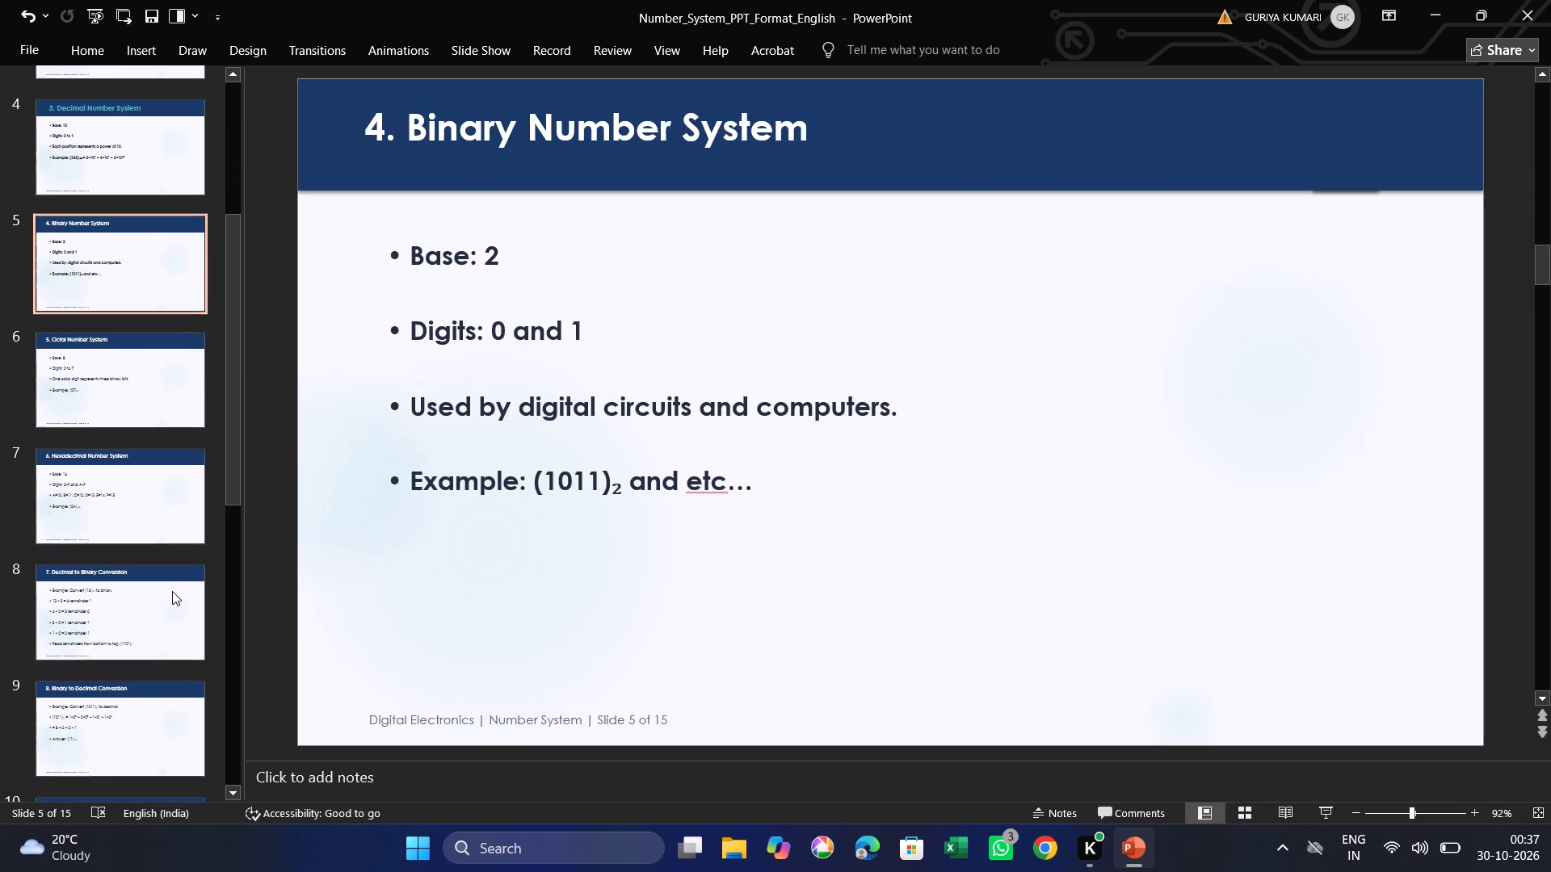
left_click(172, 591)
scroll(172, 591, "down", 1)
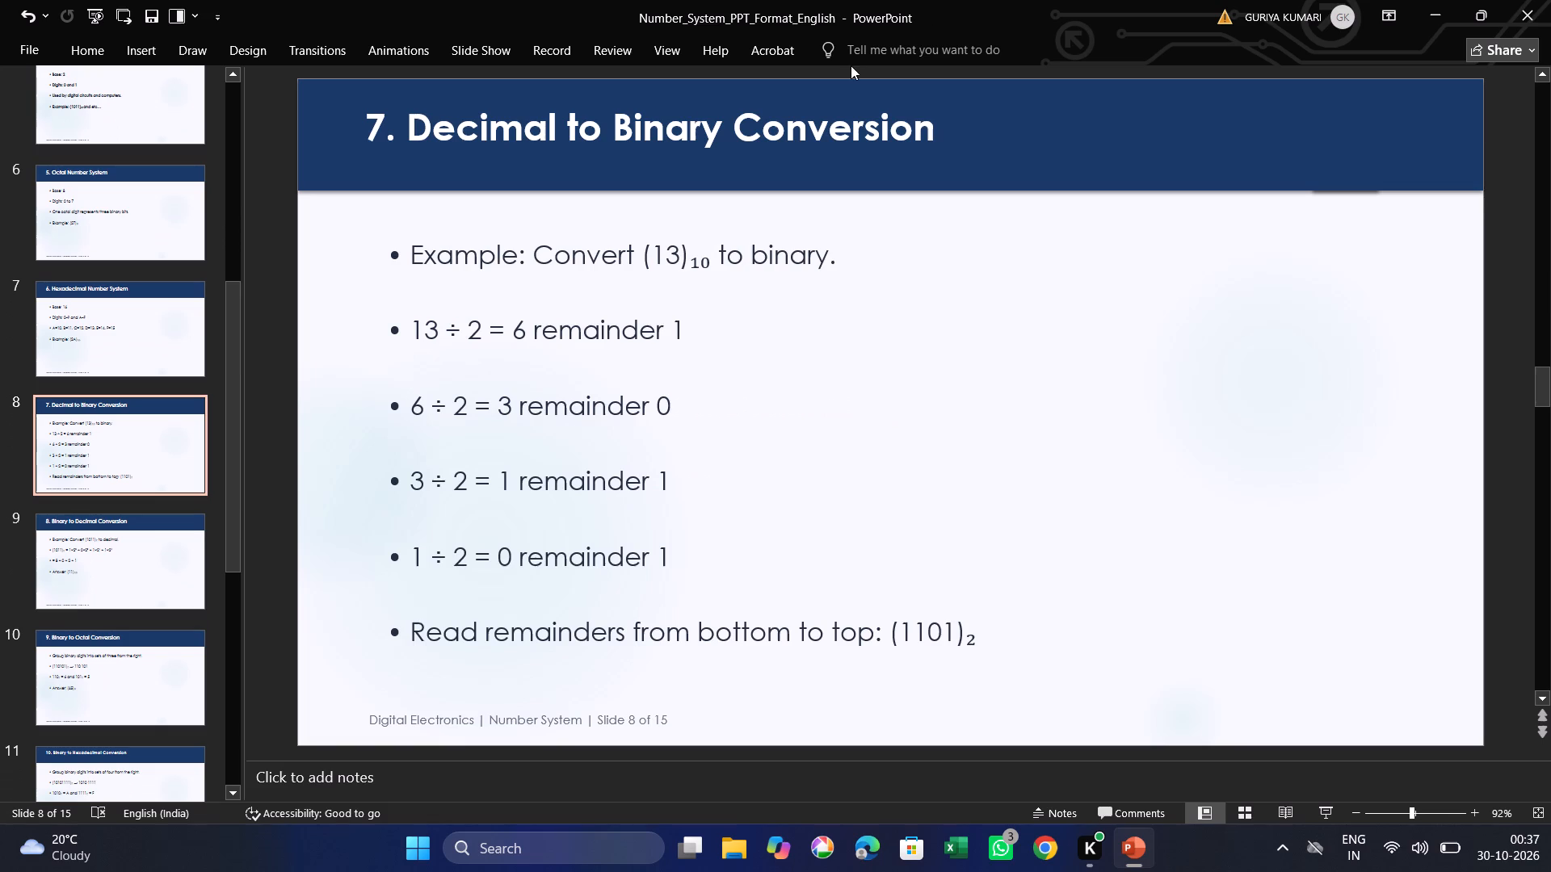
Close the presentation, saving the changes to Number_System_PPT_Format_English in the Downloads folder, and dismiss any interrupting system notice.
left_click(1550, 0)
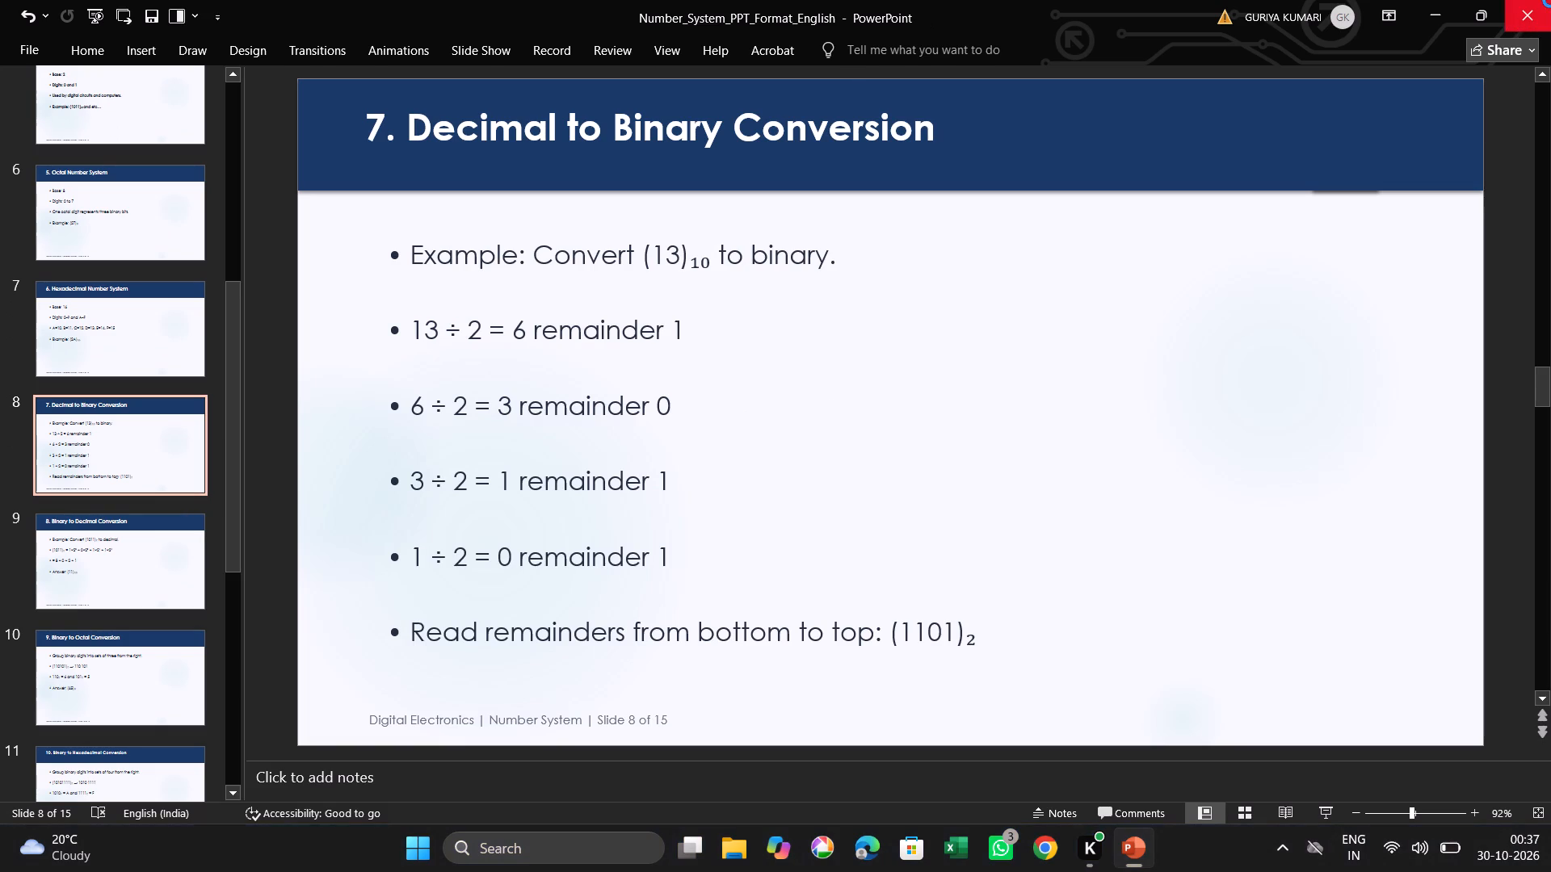
left_click(782, 562)
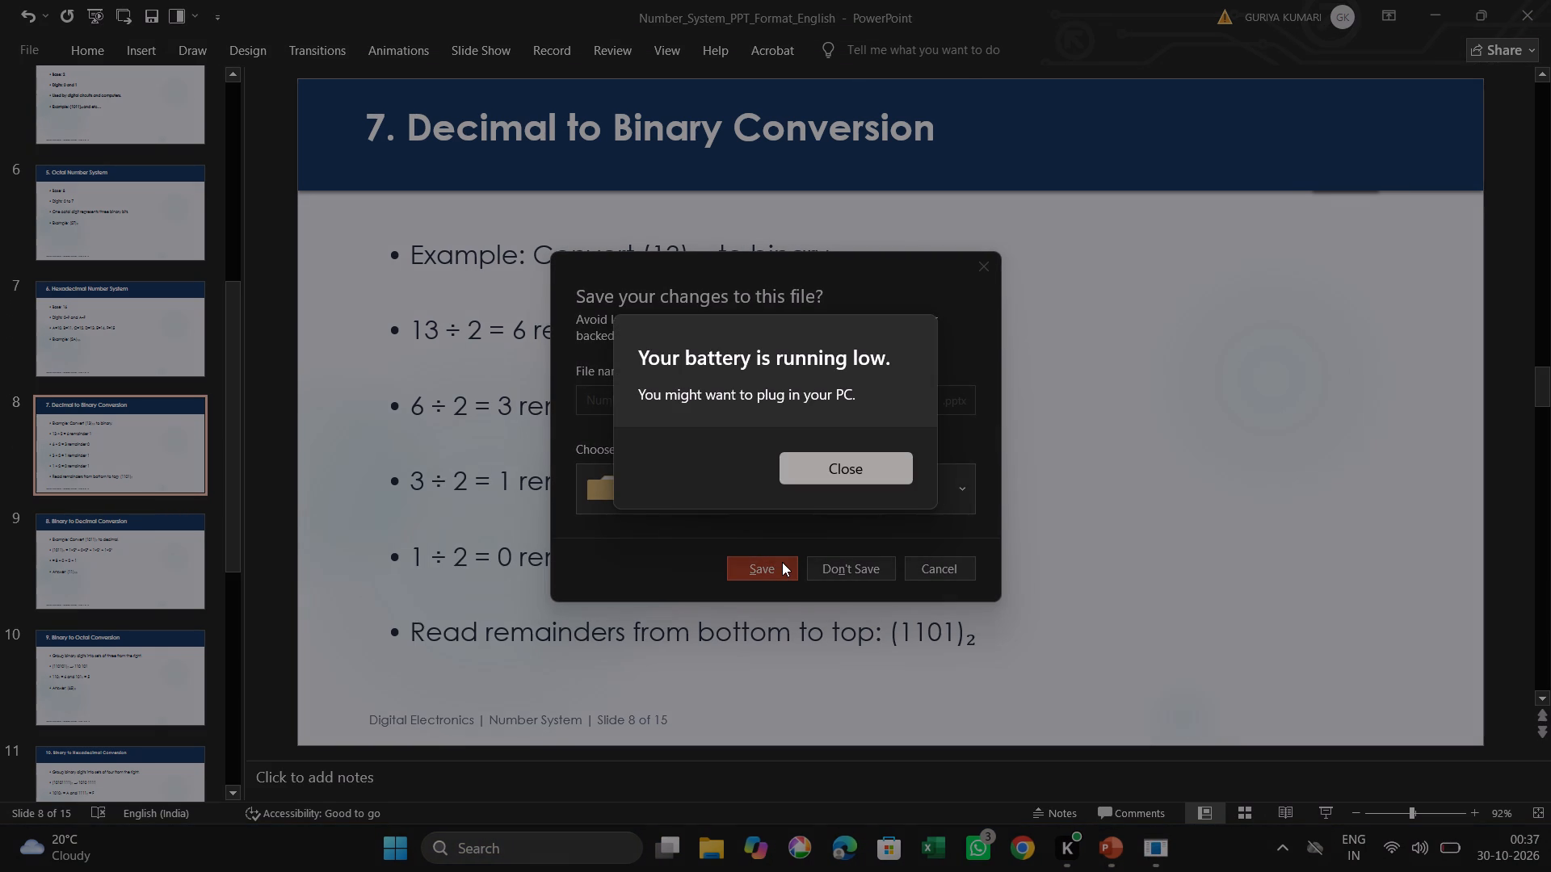
left_click(853, 472)
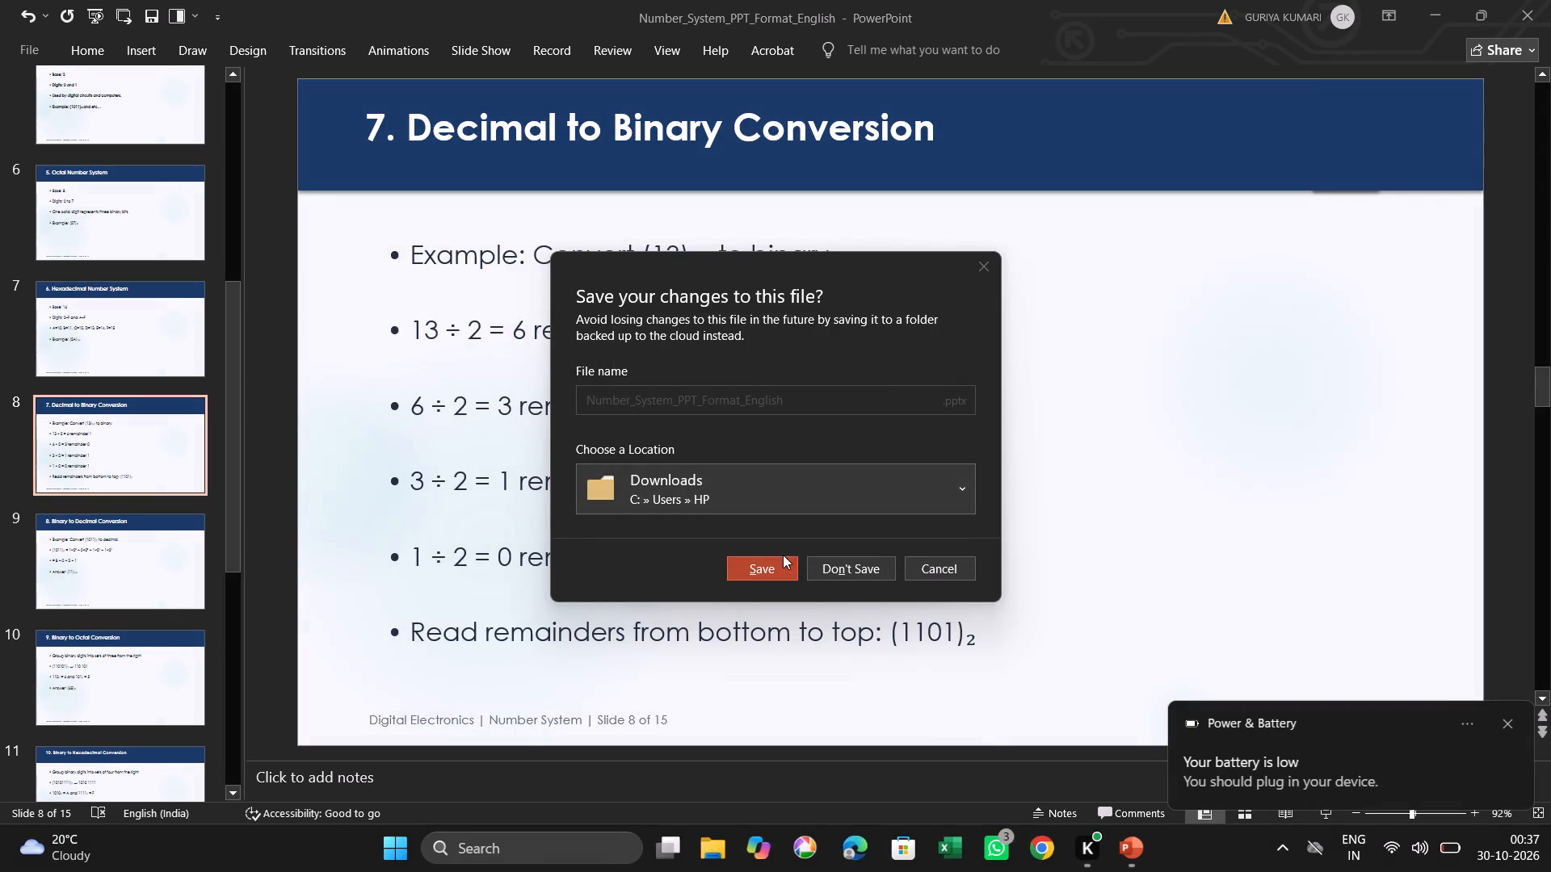